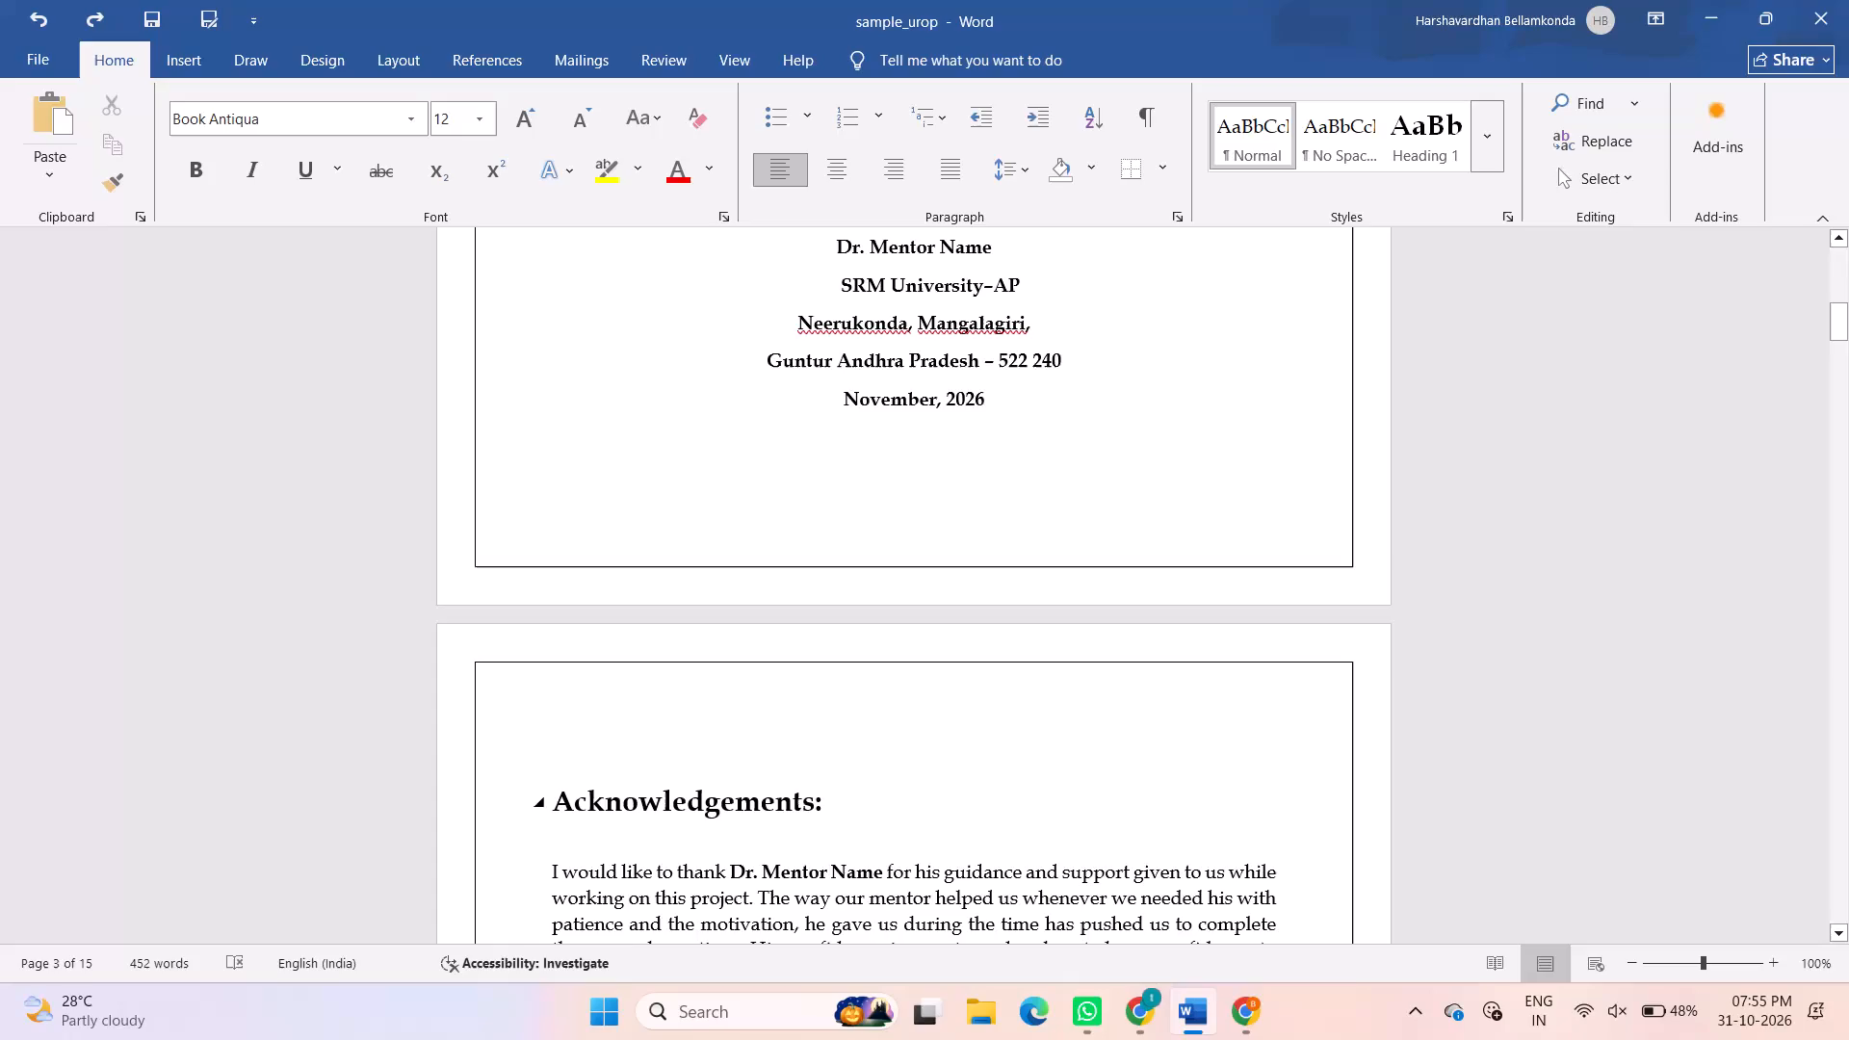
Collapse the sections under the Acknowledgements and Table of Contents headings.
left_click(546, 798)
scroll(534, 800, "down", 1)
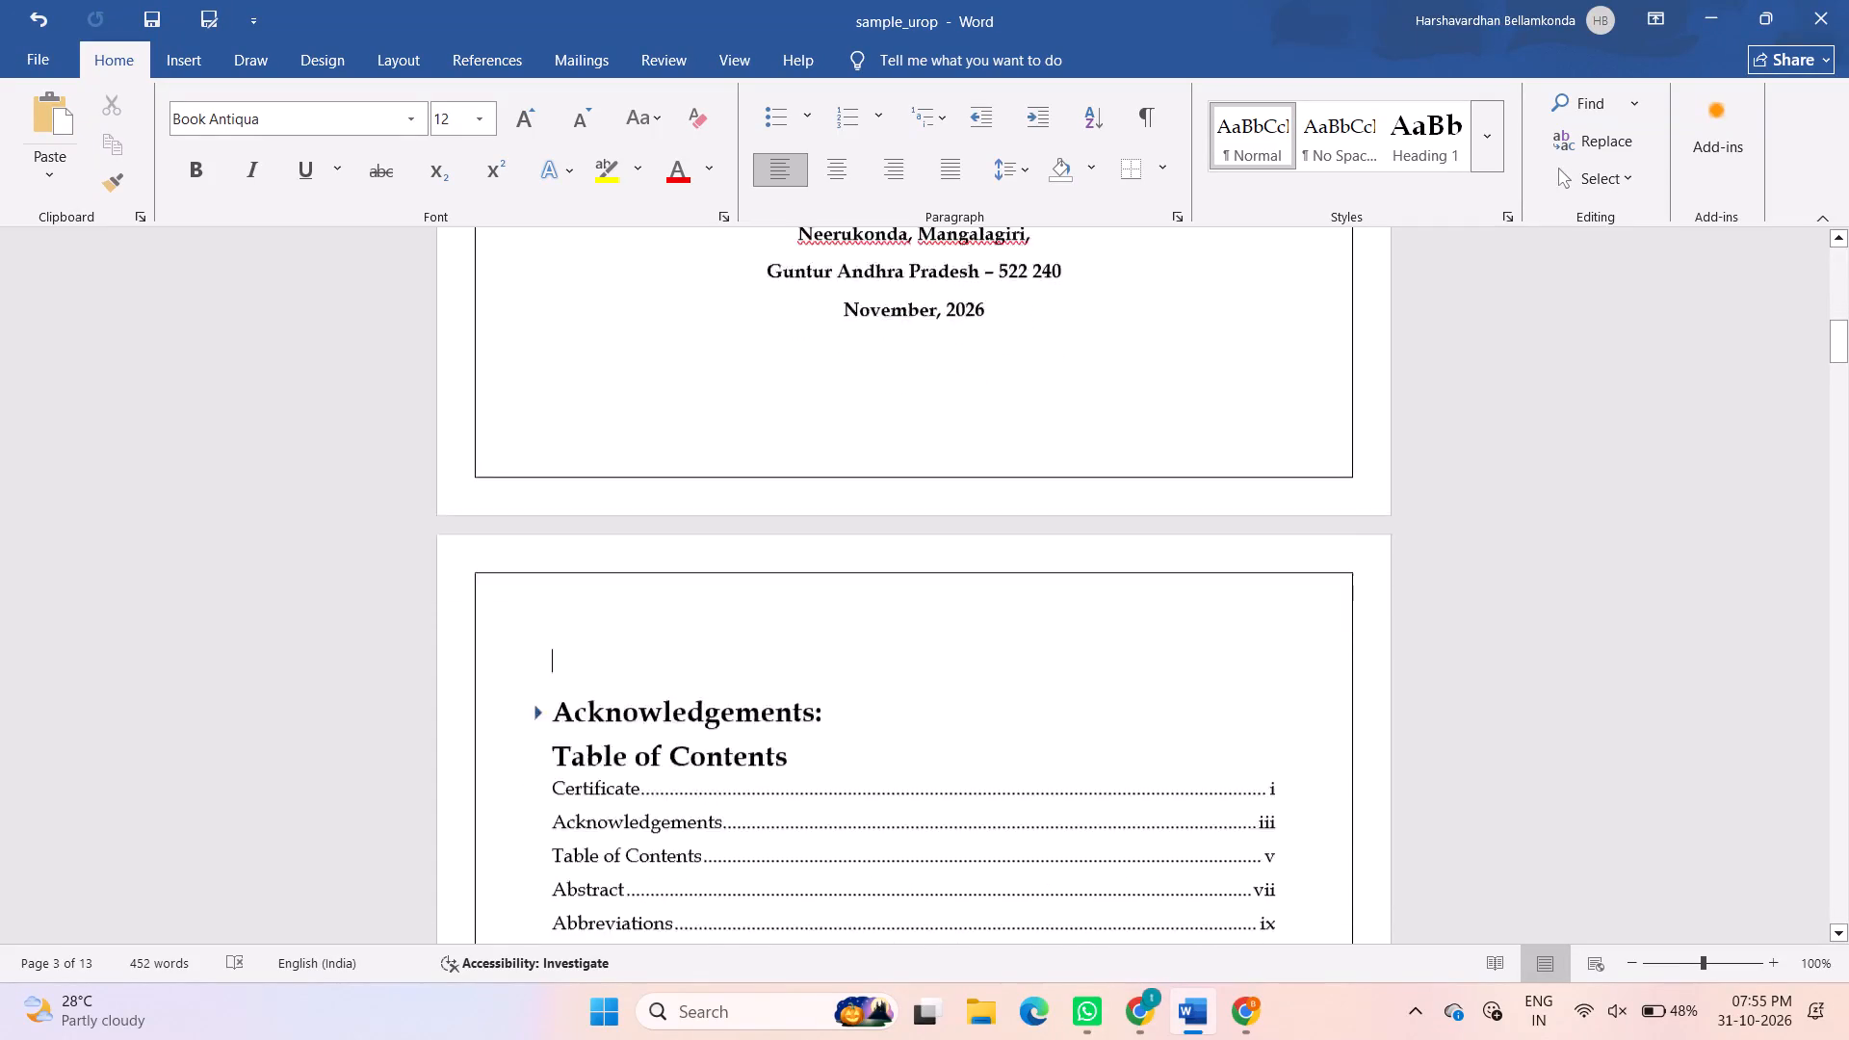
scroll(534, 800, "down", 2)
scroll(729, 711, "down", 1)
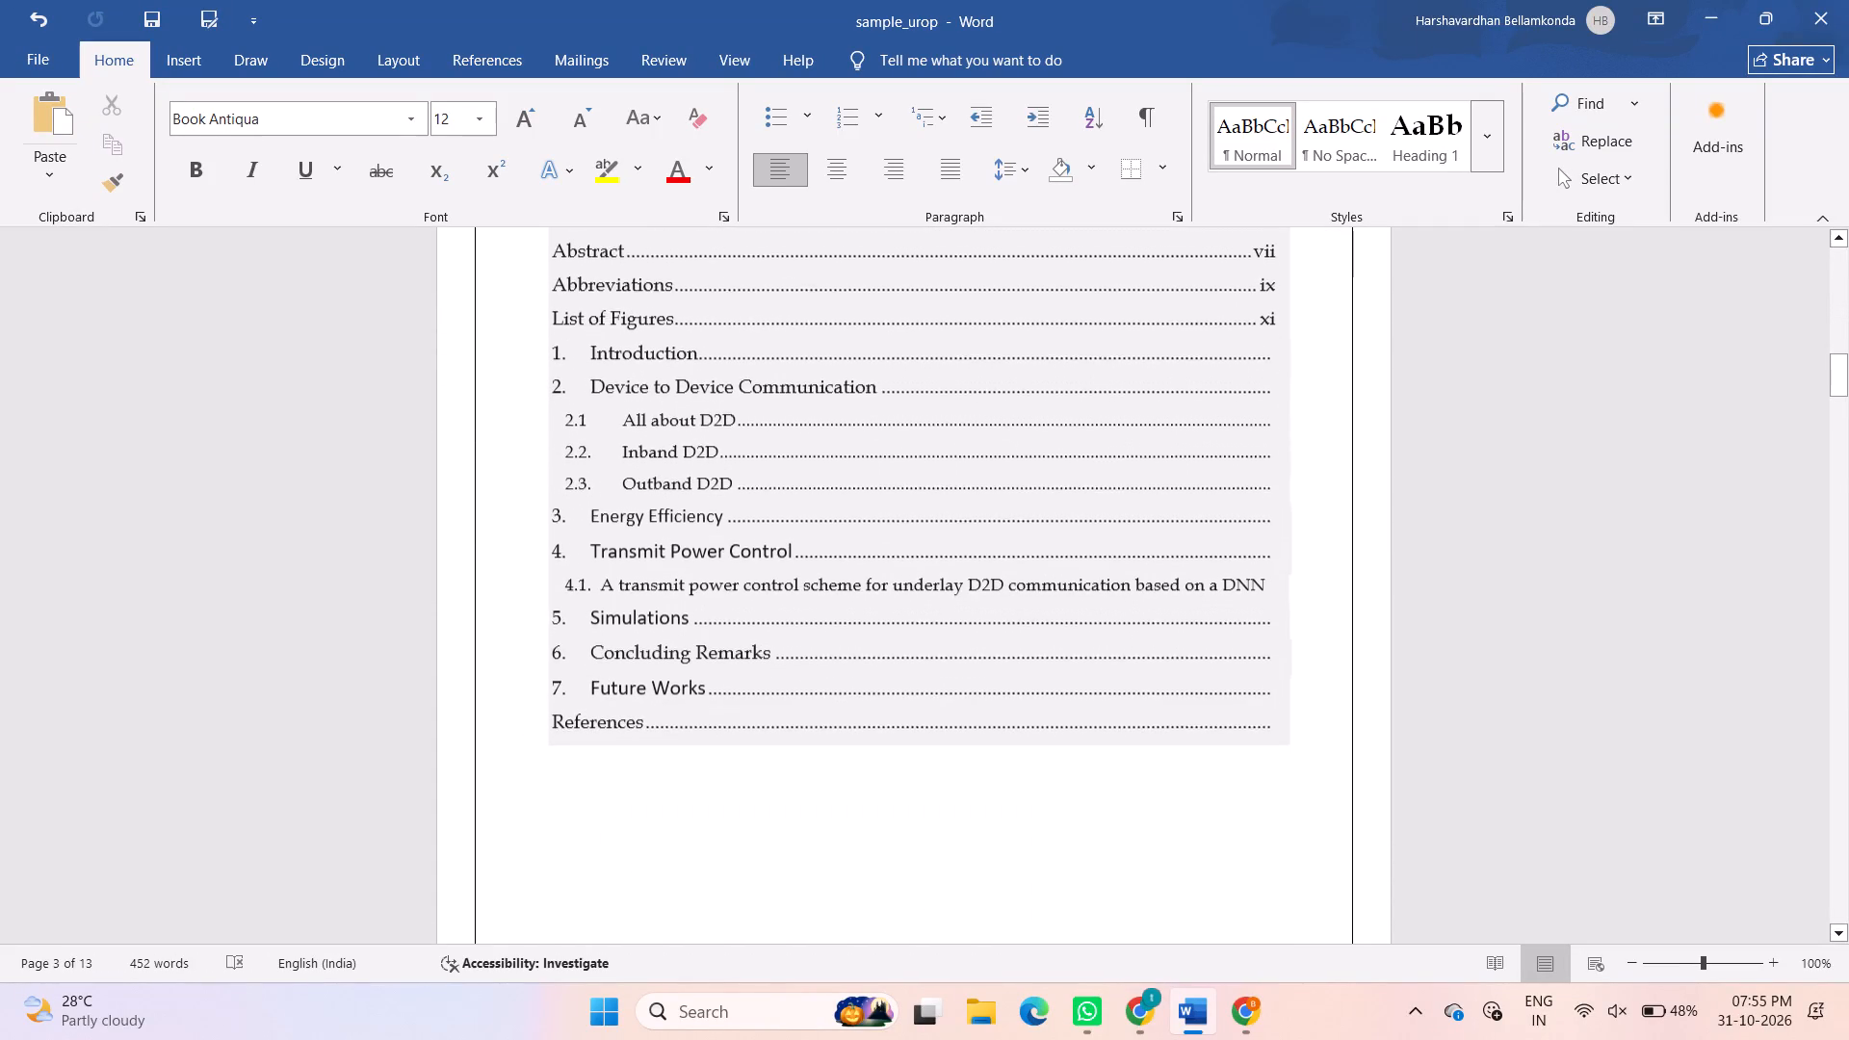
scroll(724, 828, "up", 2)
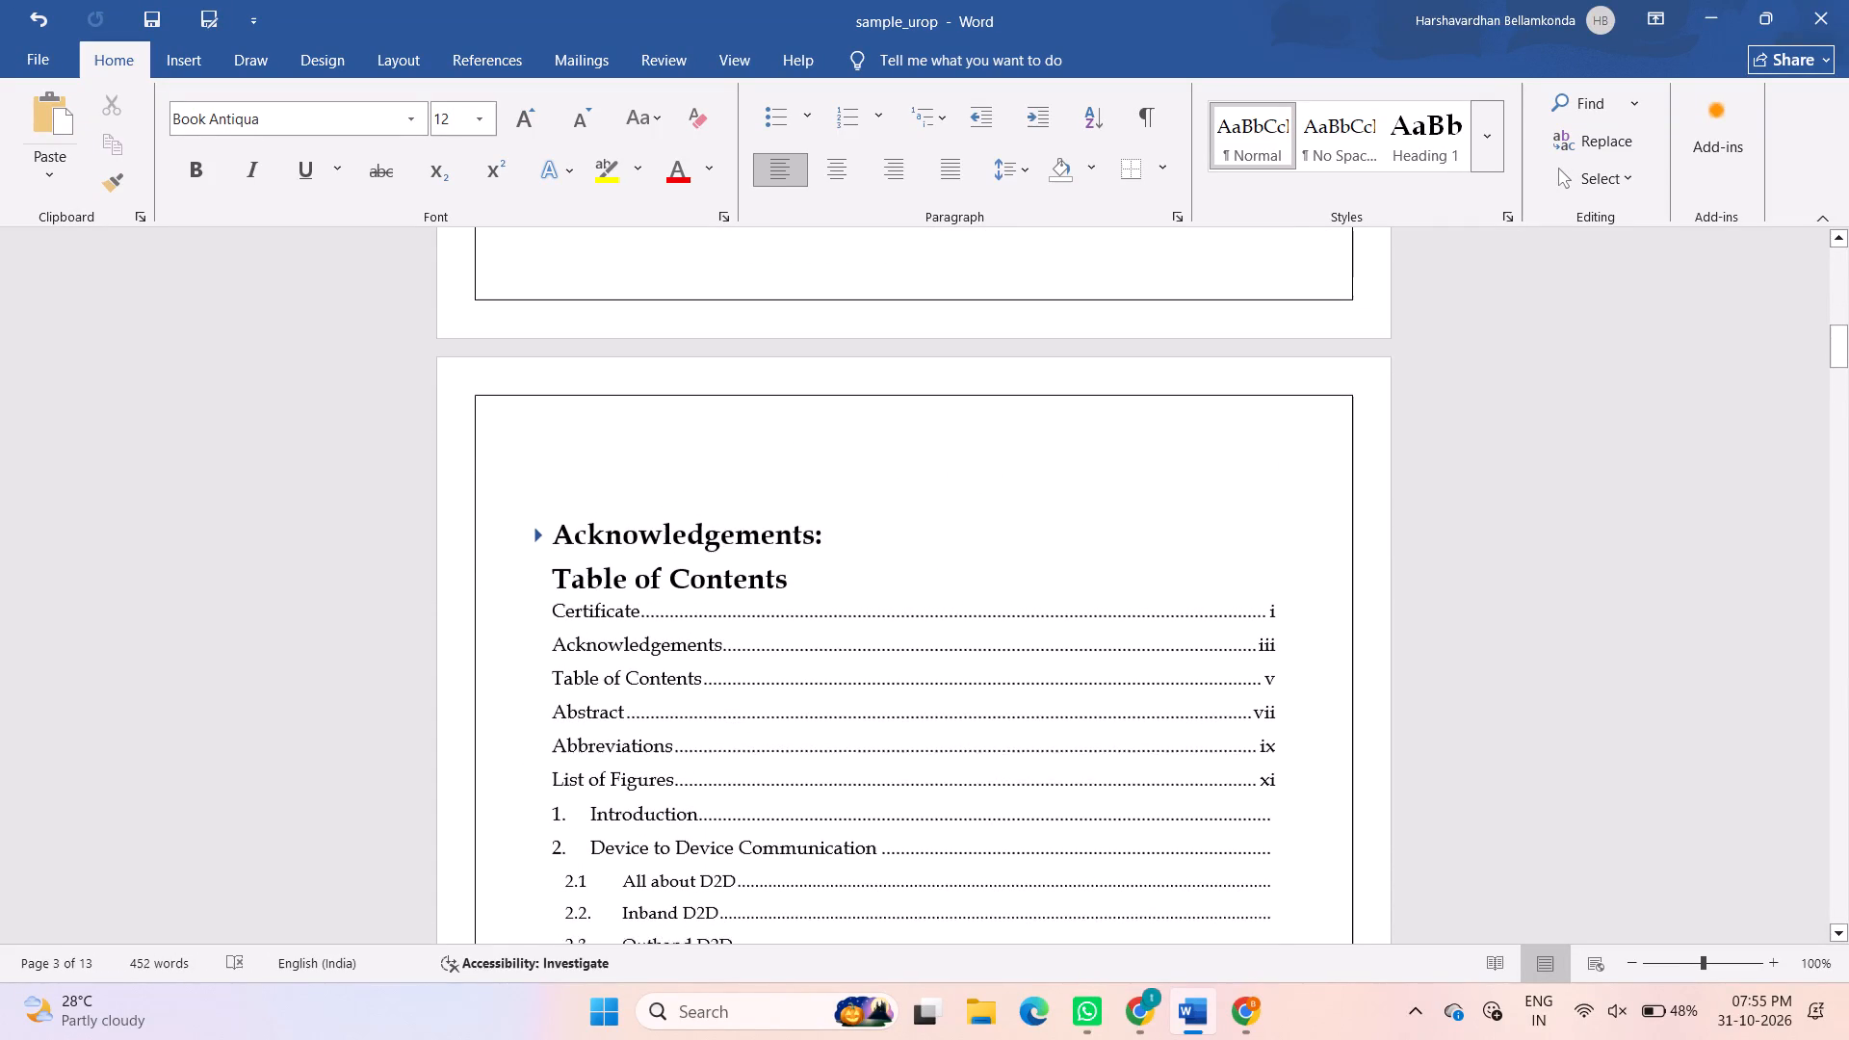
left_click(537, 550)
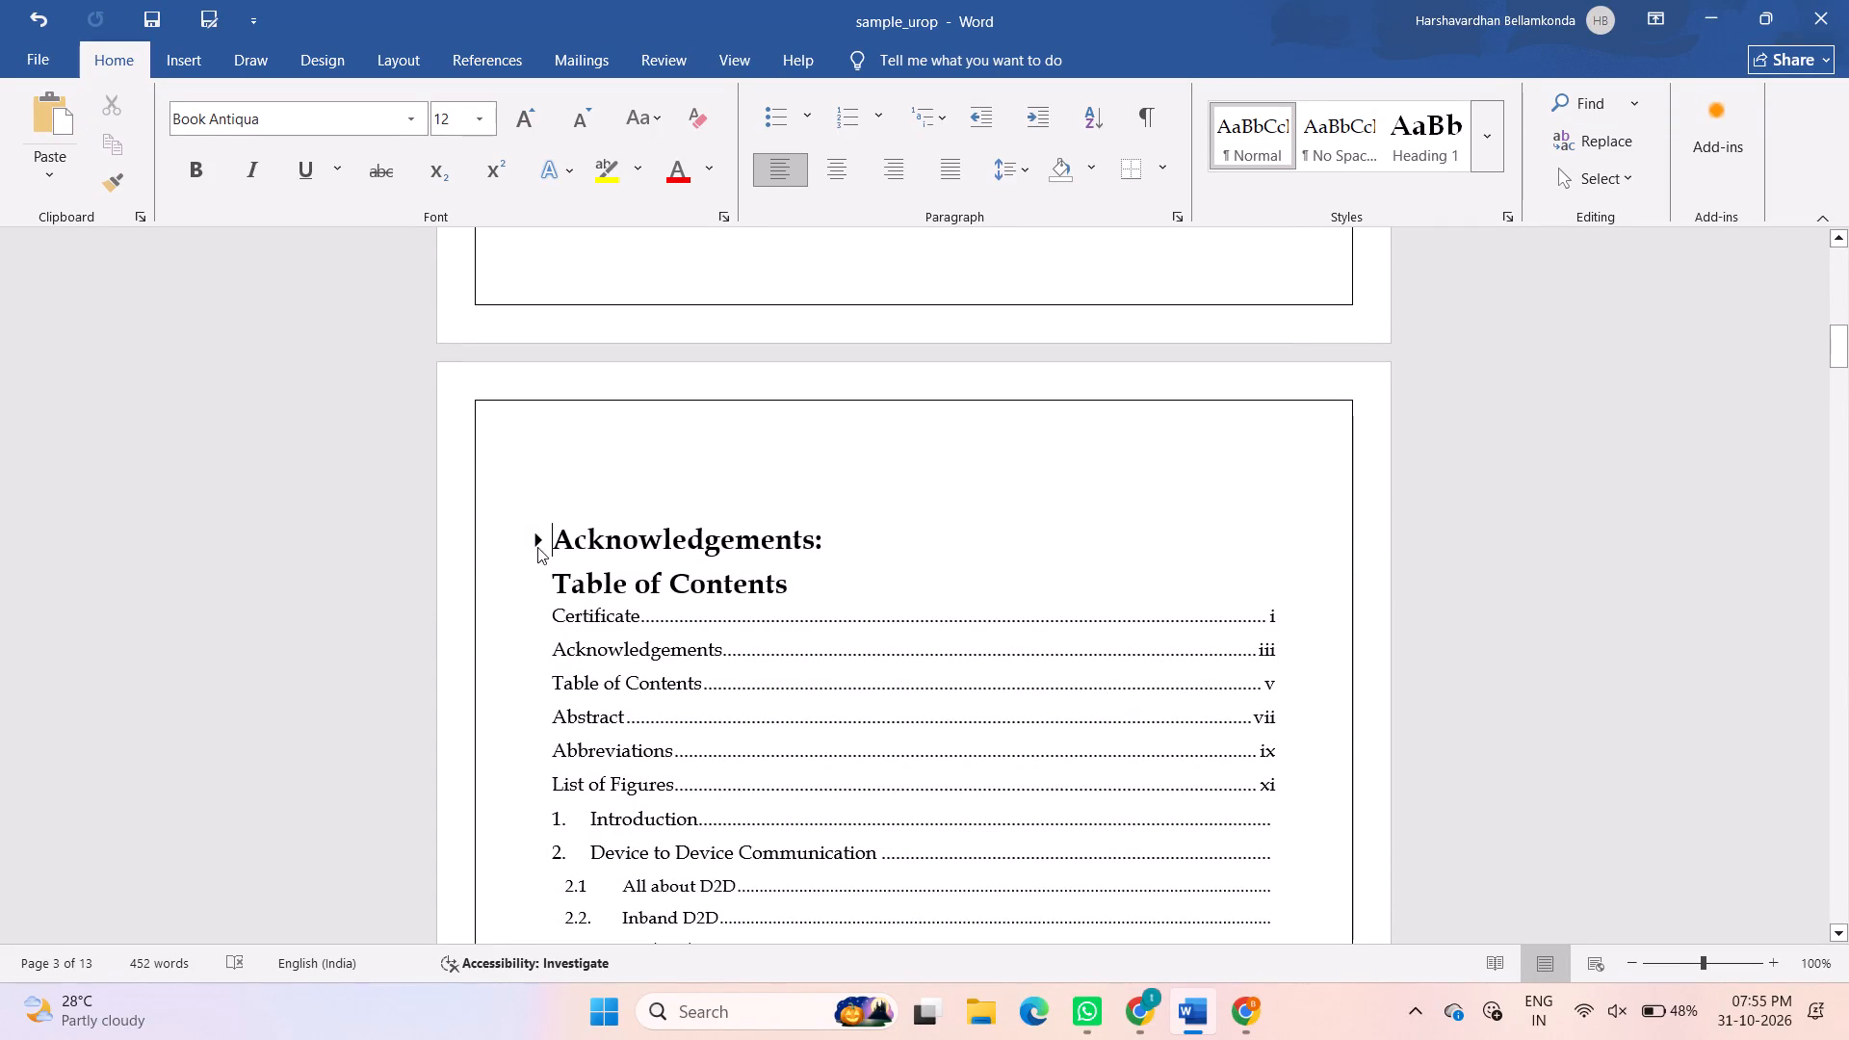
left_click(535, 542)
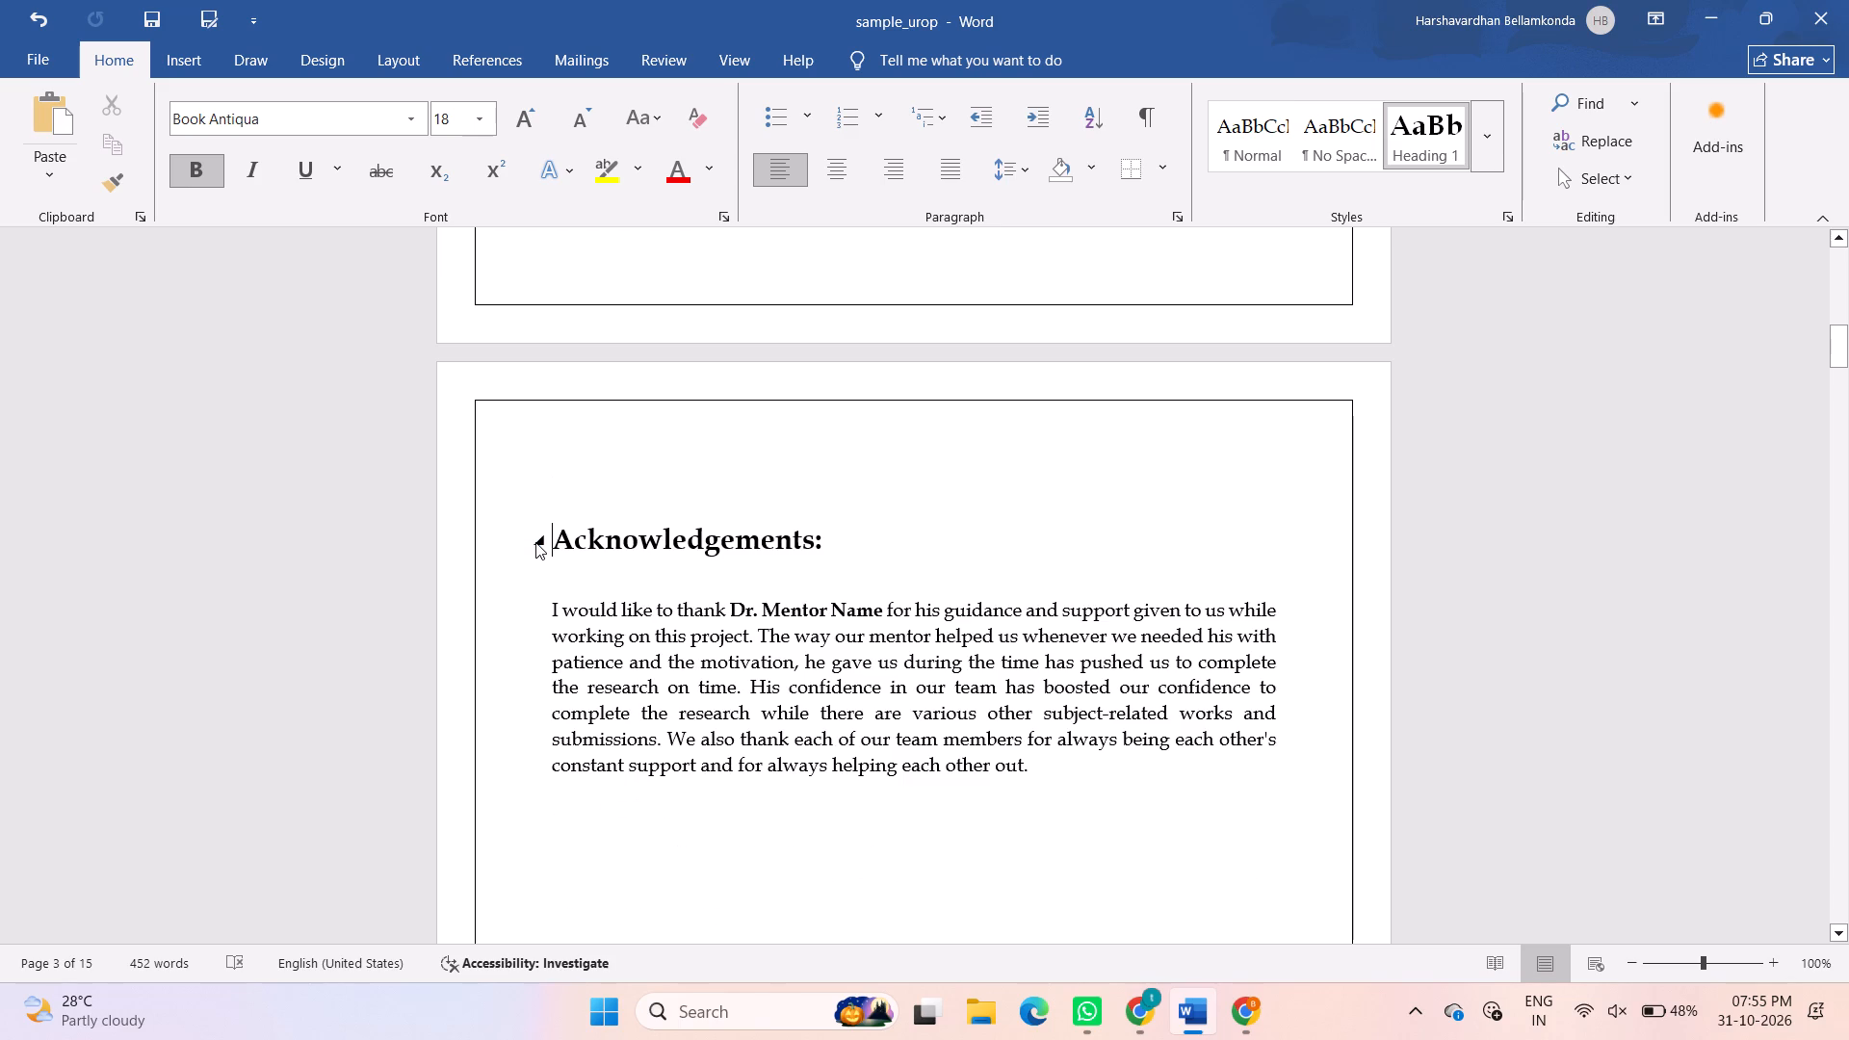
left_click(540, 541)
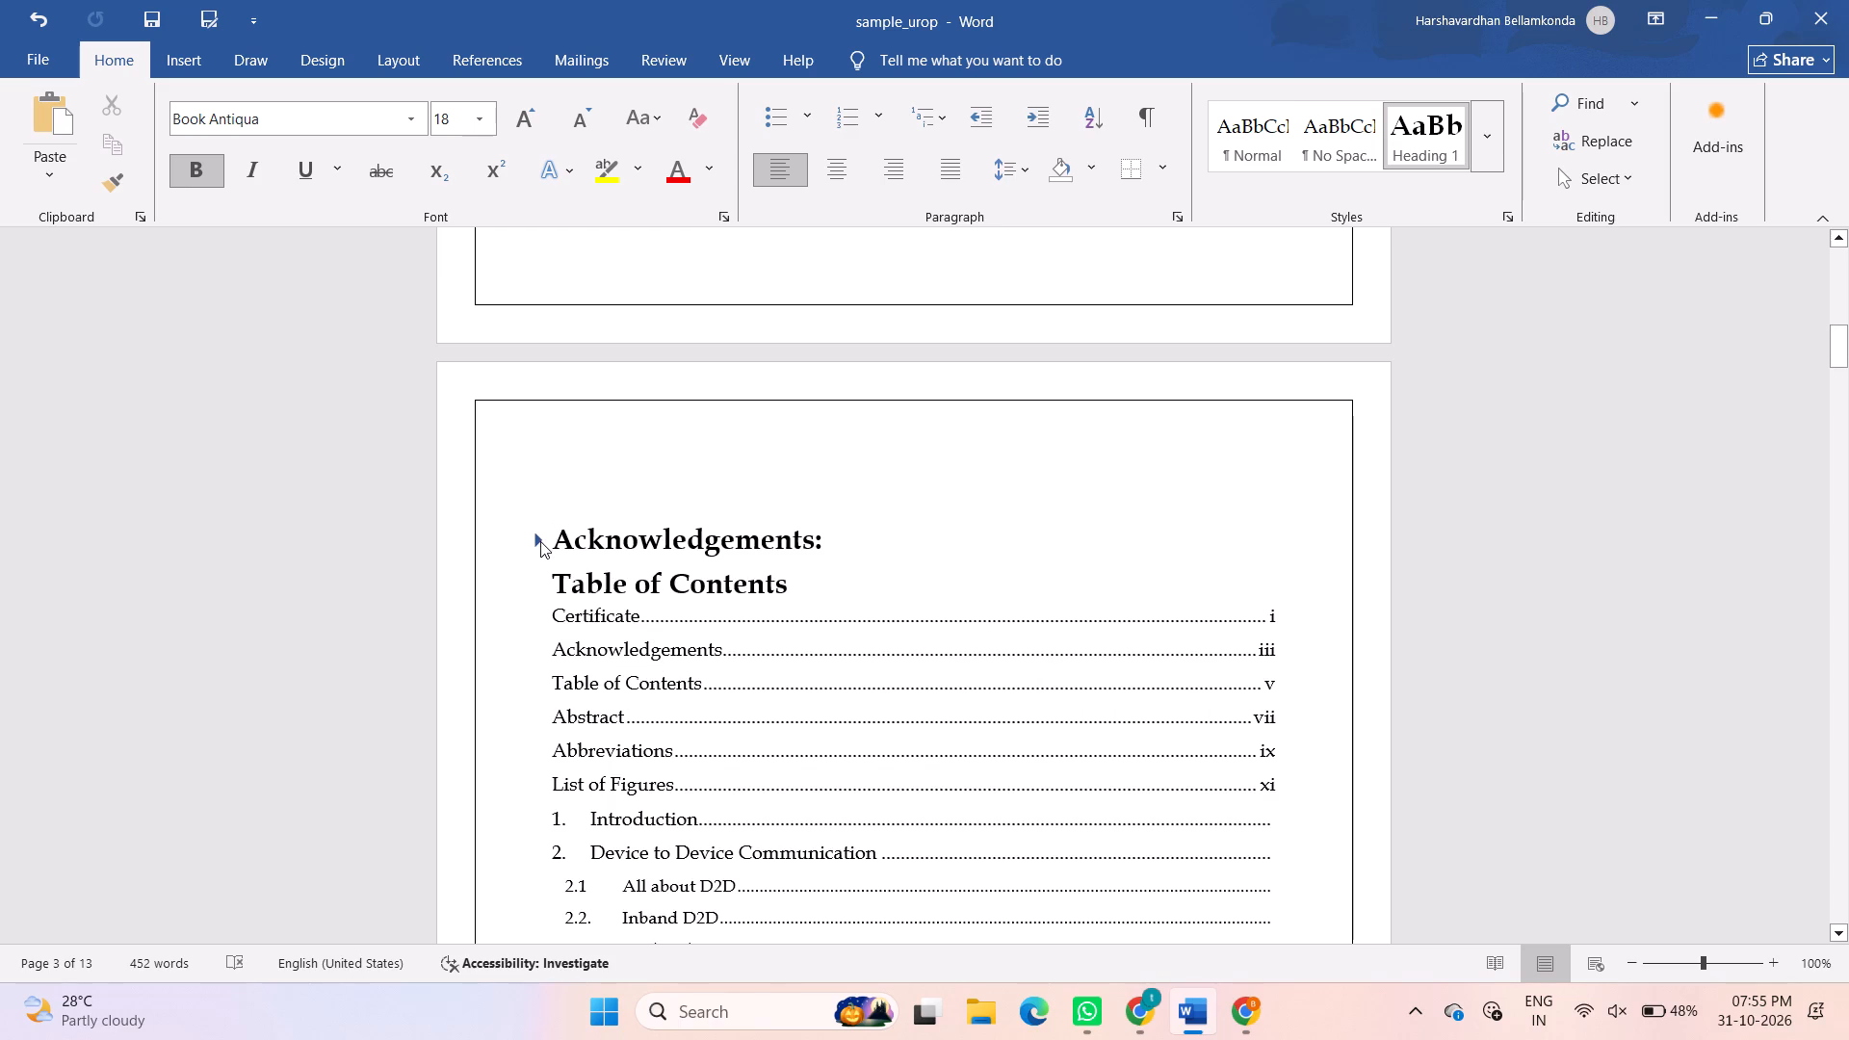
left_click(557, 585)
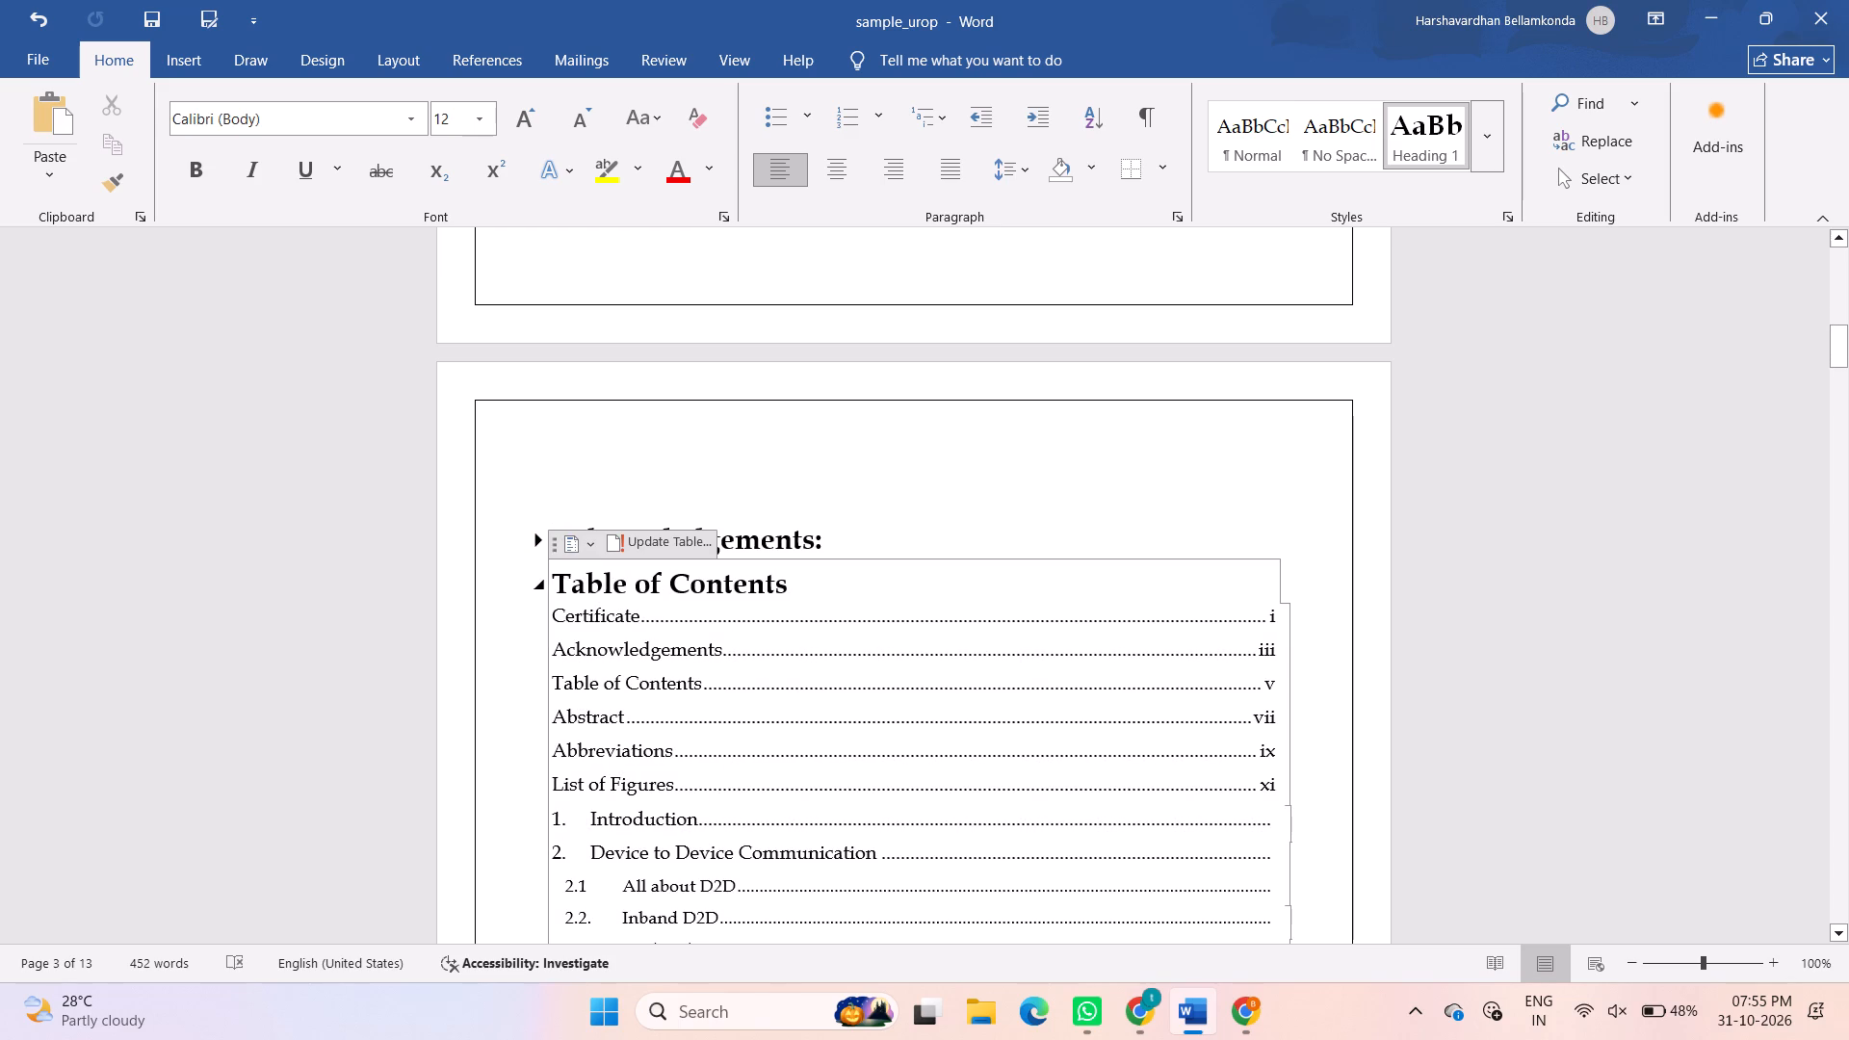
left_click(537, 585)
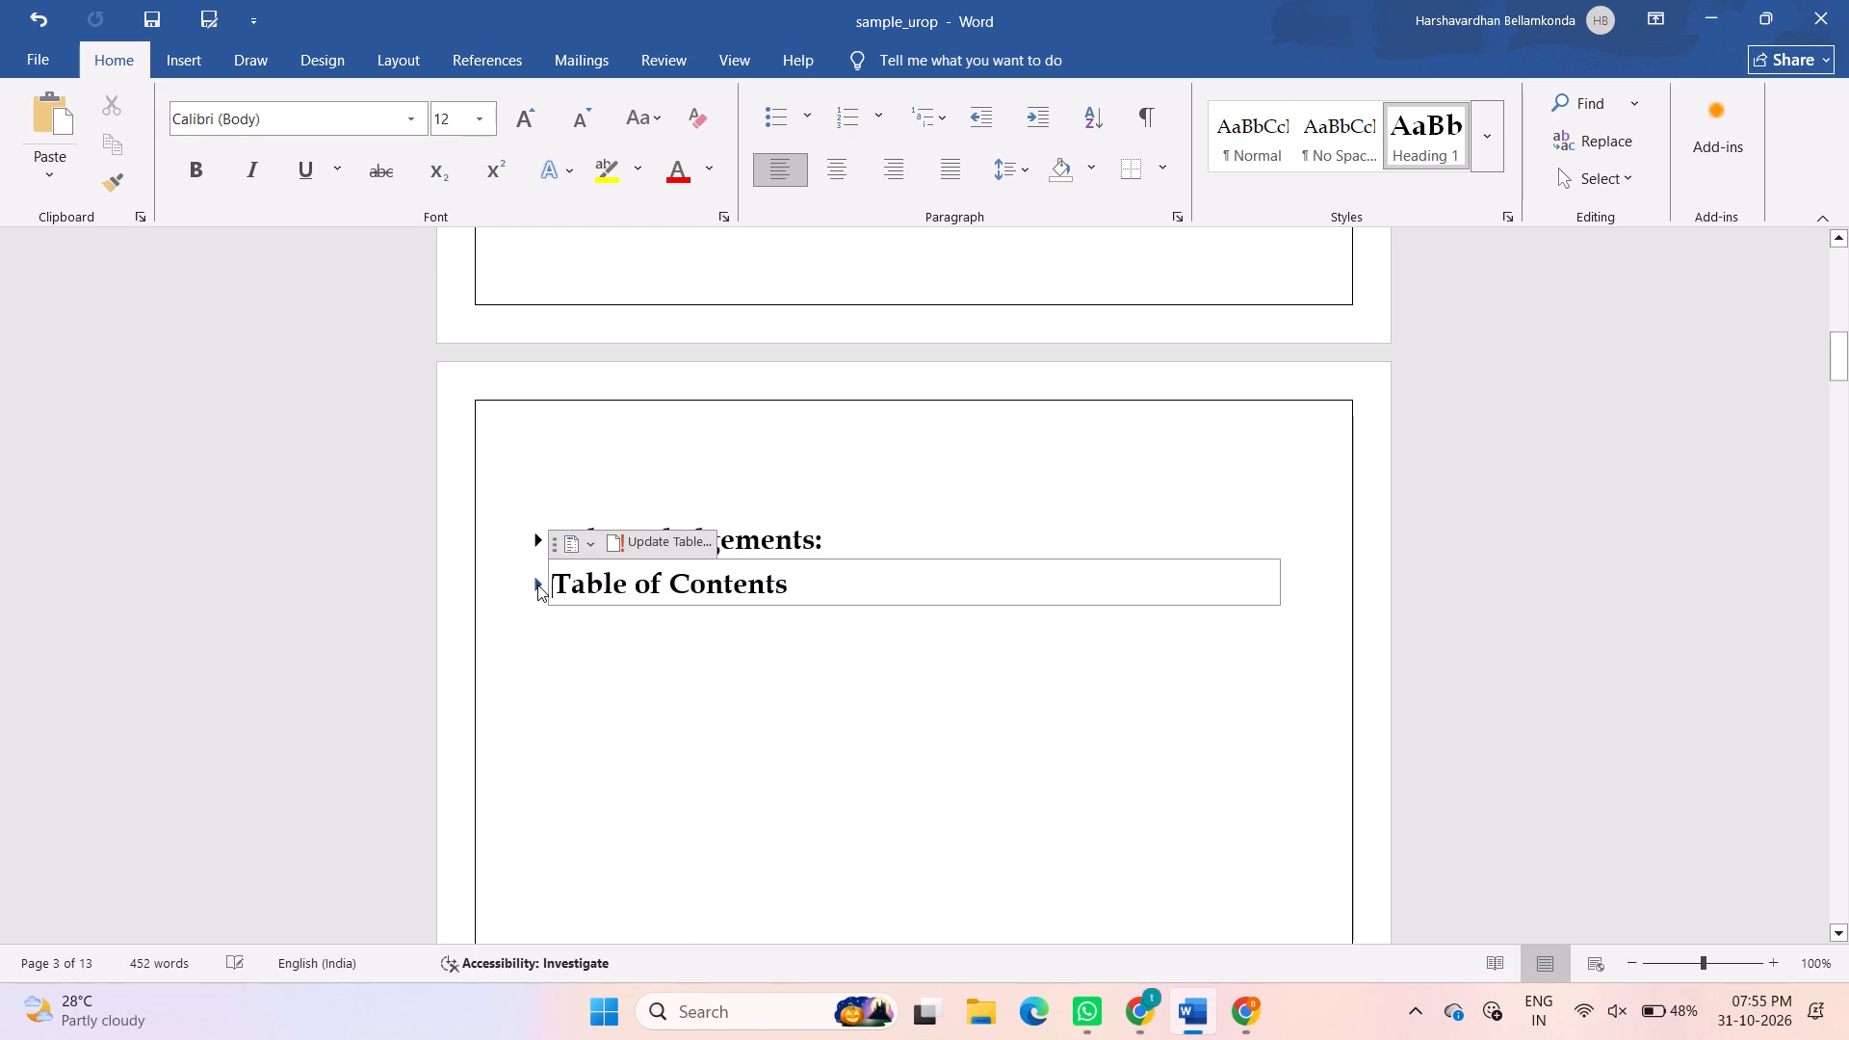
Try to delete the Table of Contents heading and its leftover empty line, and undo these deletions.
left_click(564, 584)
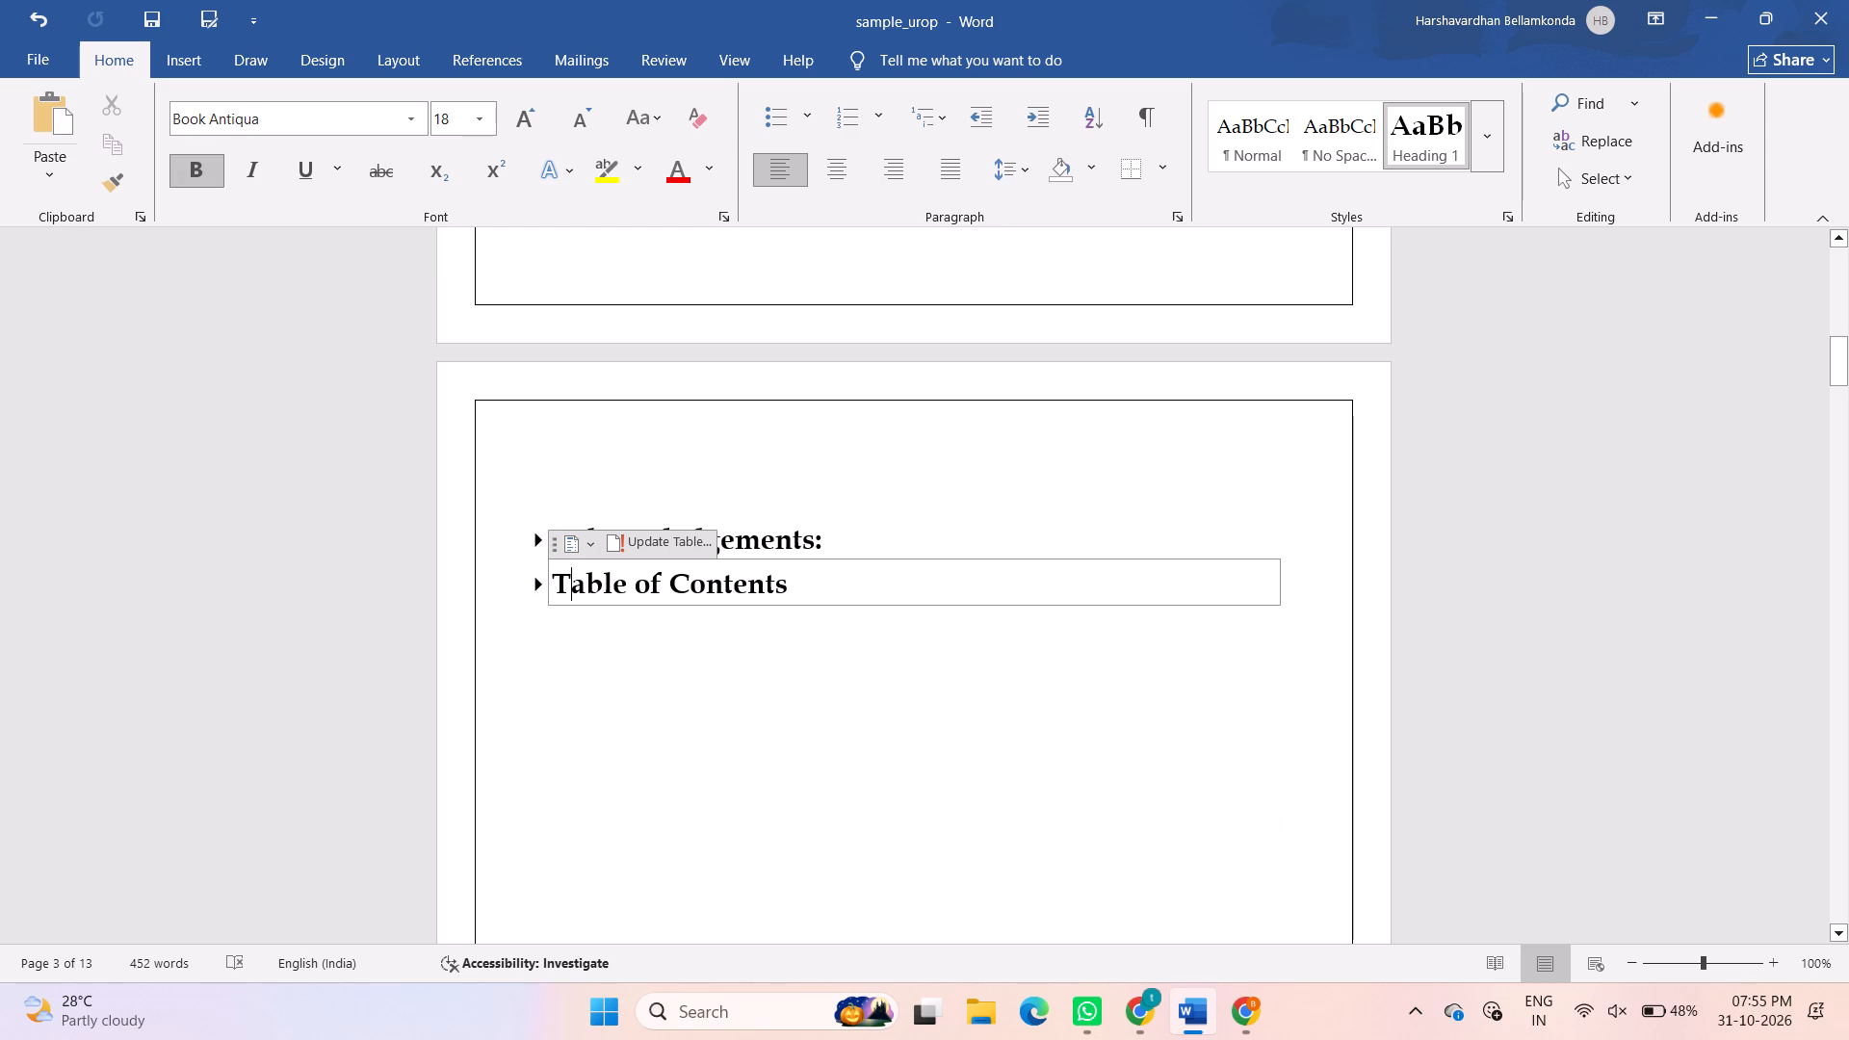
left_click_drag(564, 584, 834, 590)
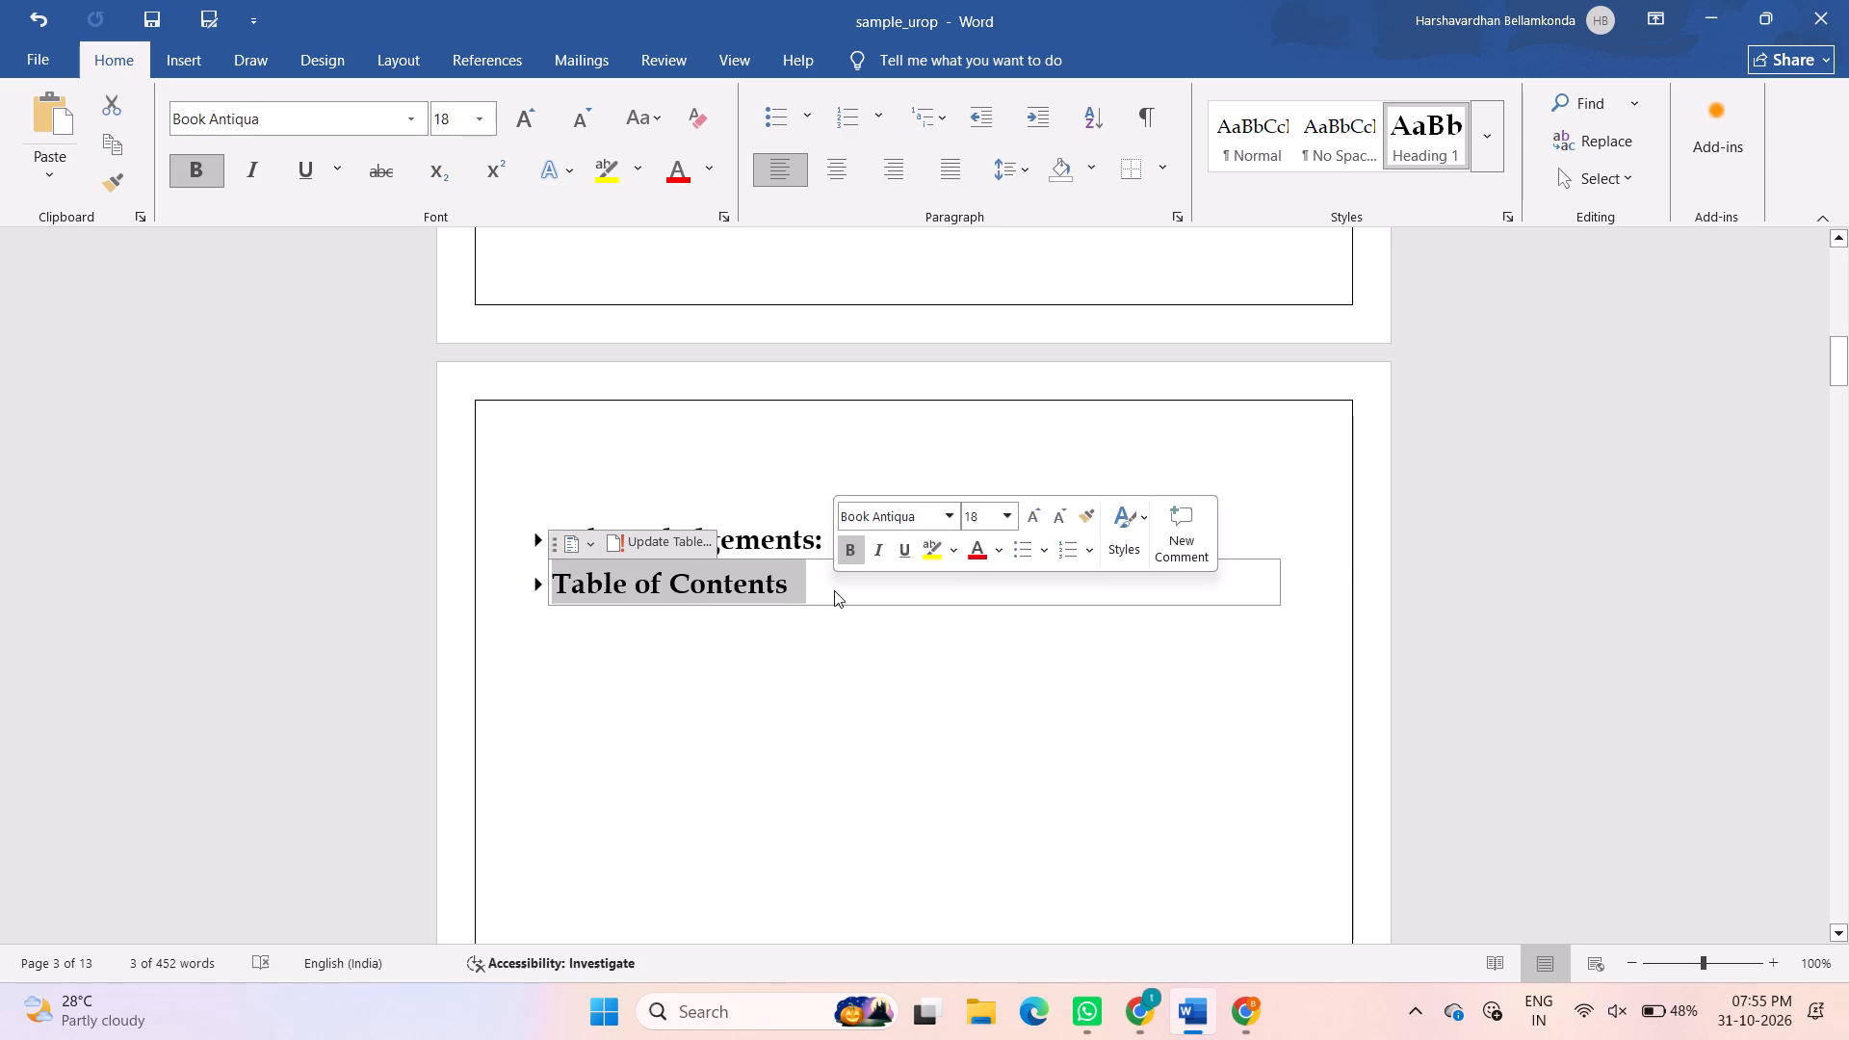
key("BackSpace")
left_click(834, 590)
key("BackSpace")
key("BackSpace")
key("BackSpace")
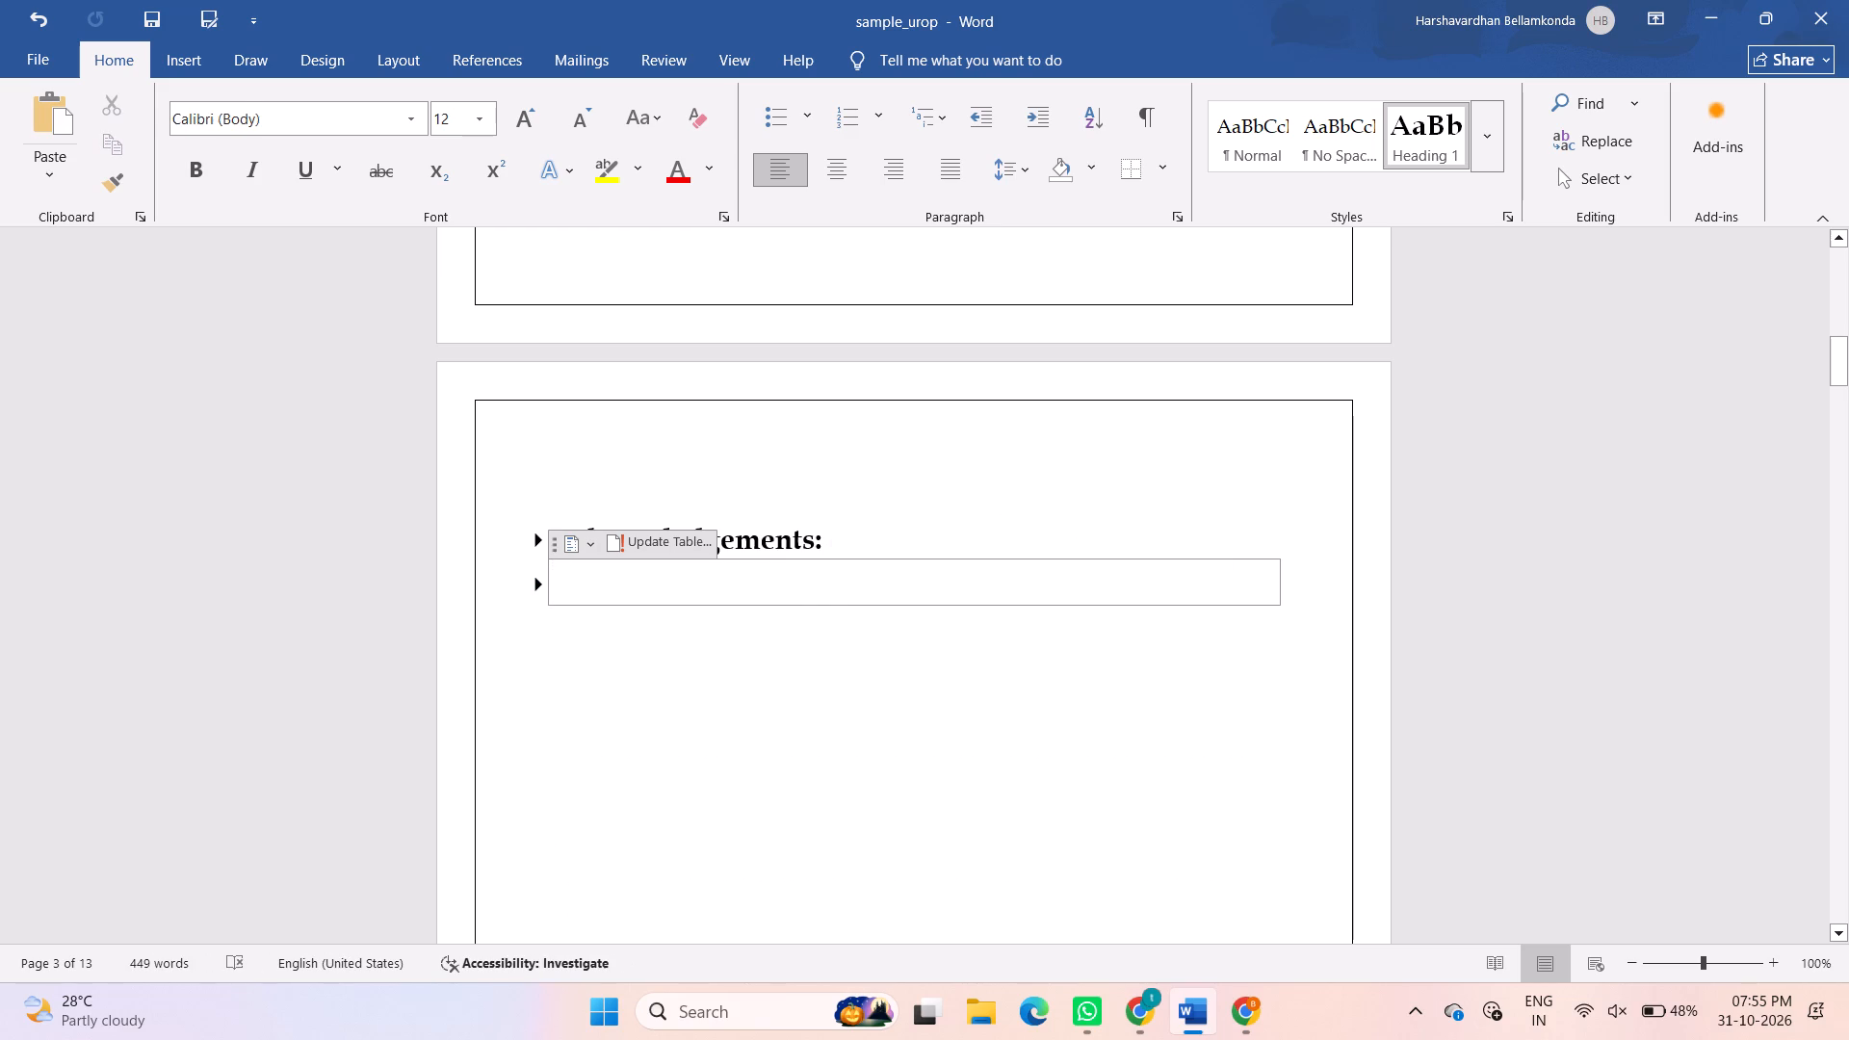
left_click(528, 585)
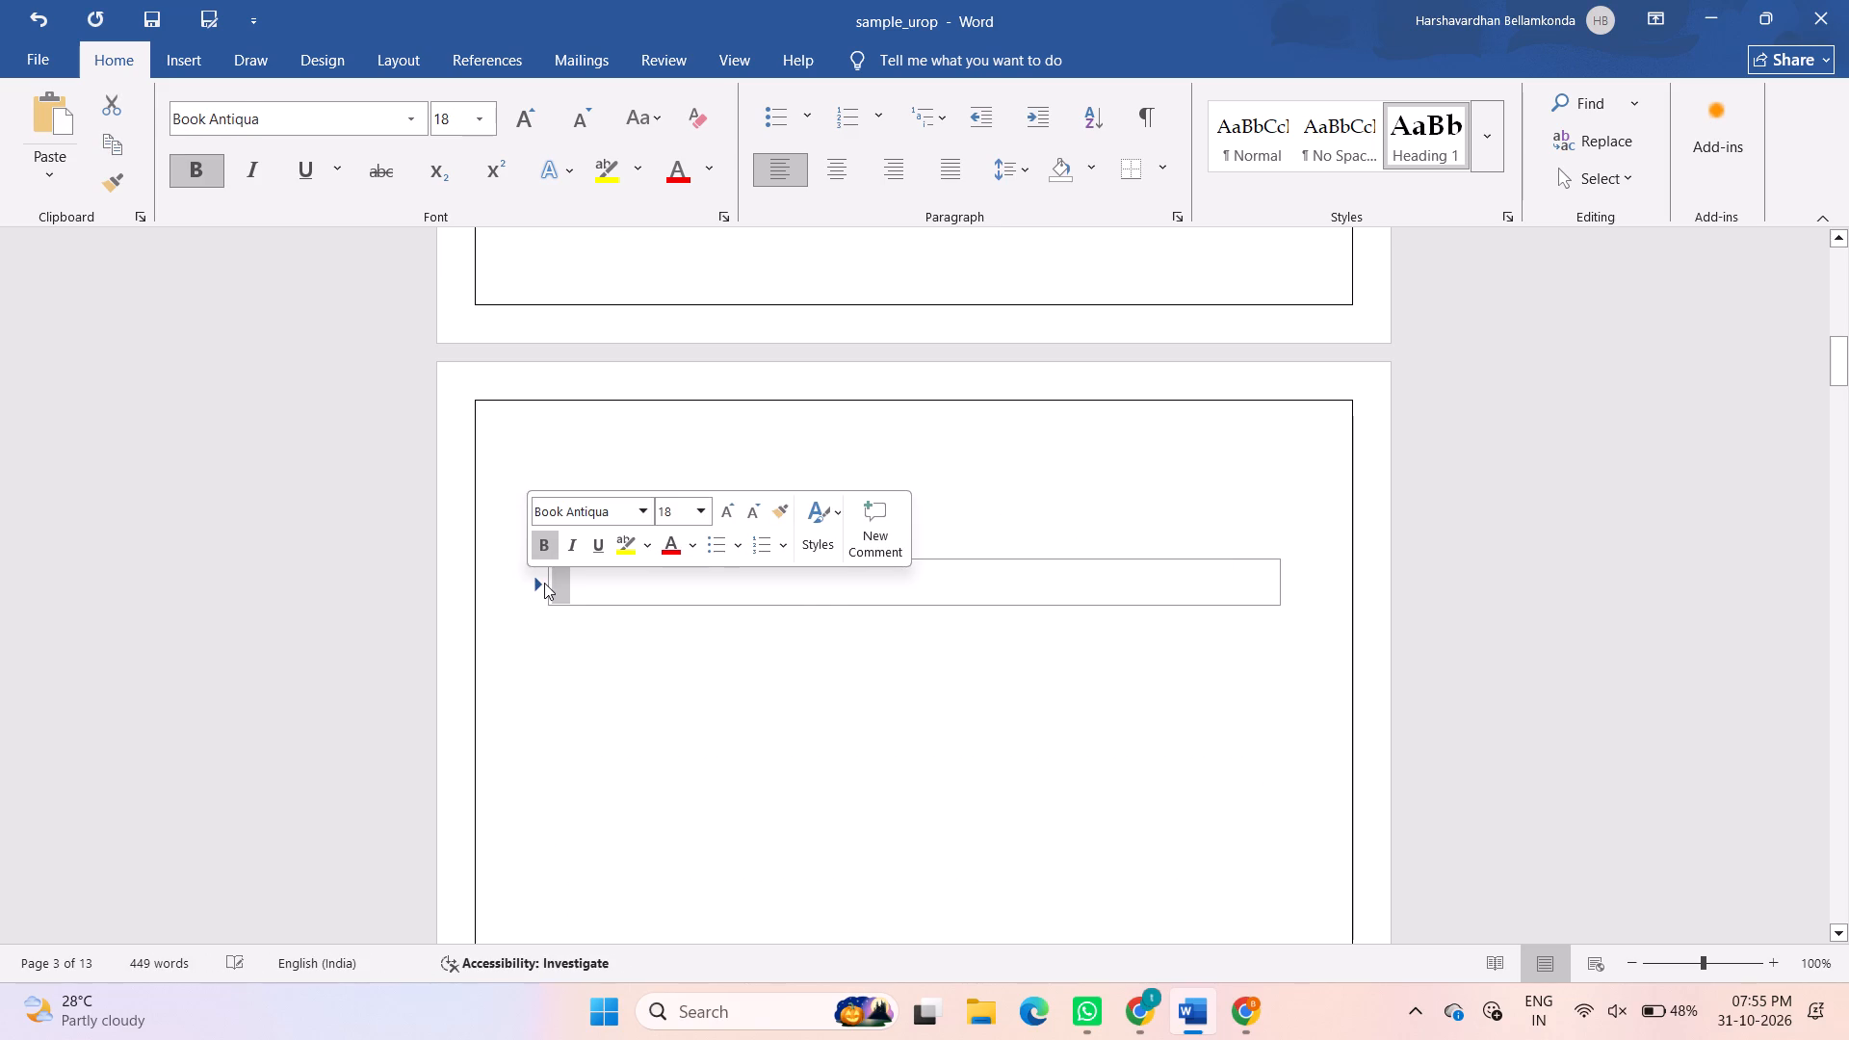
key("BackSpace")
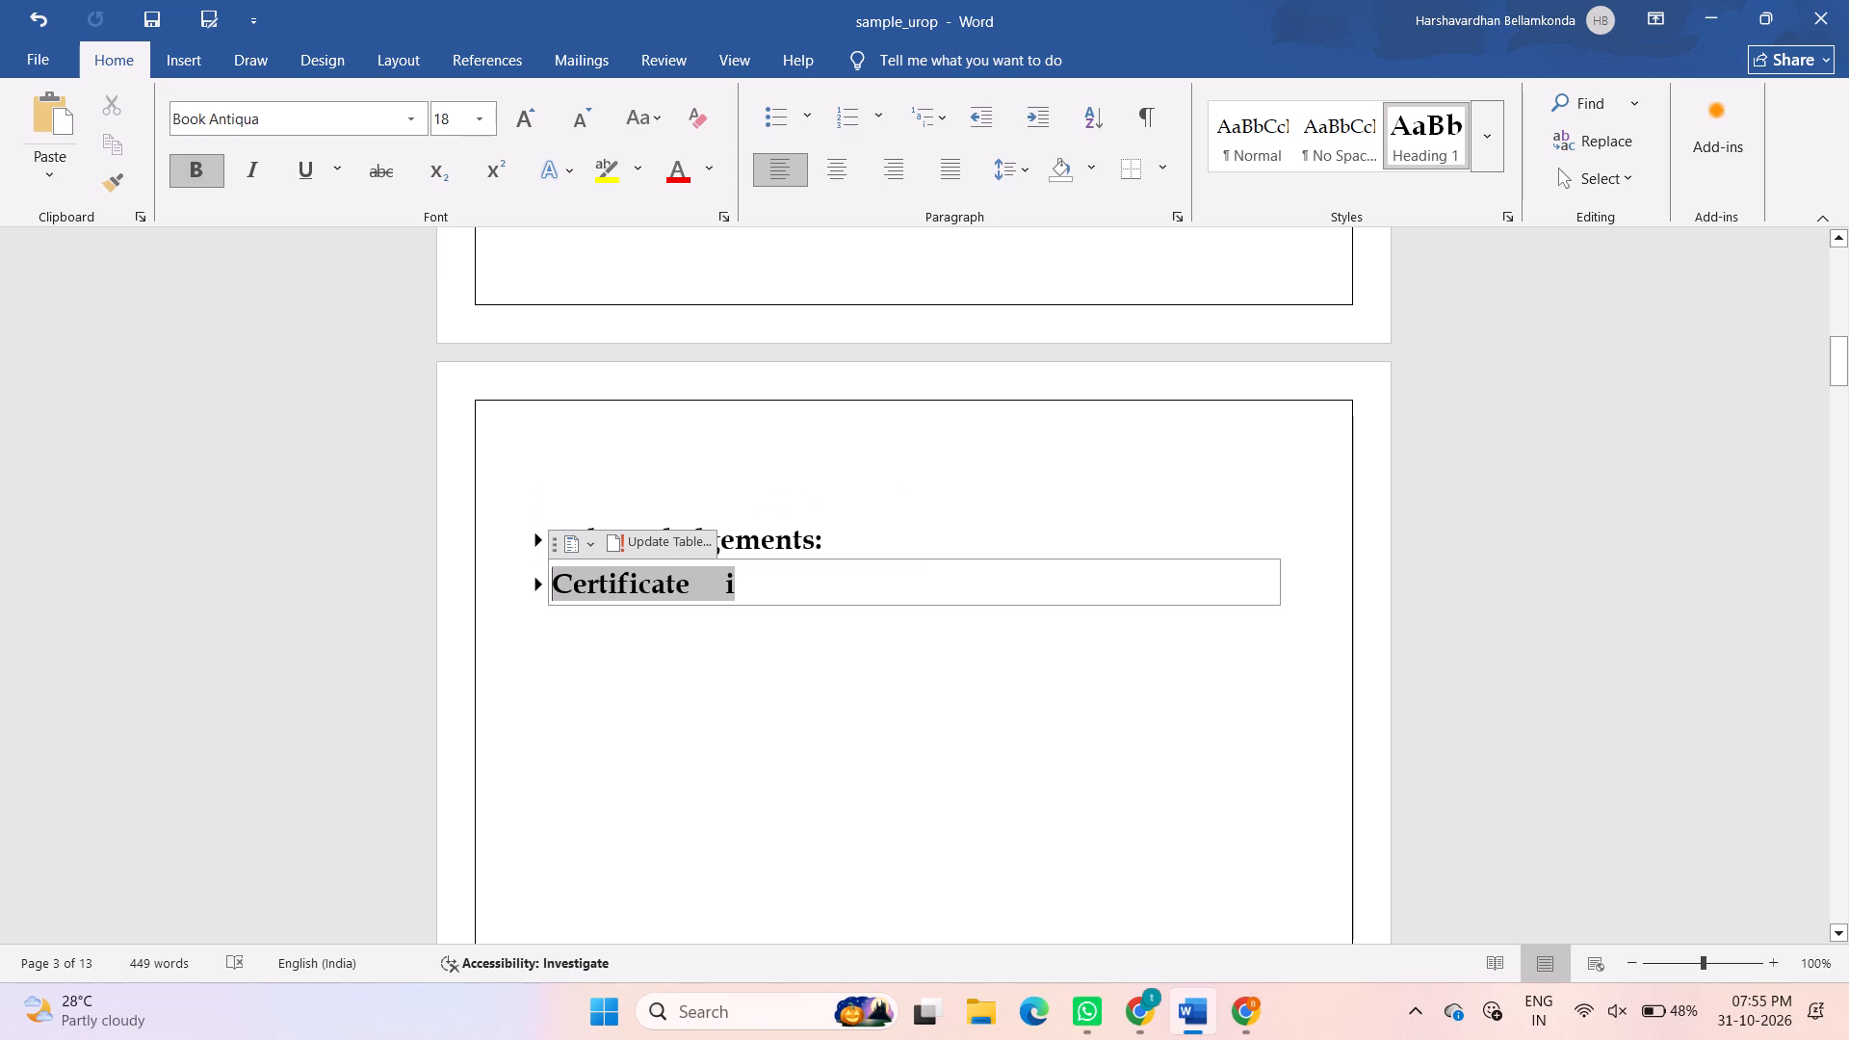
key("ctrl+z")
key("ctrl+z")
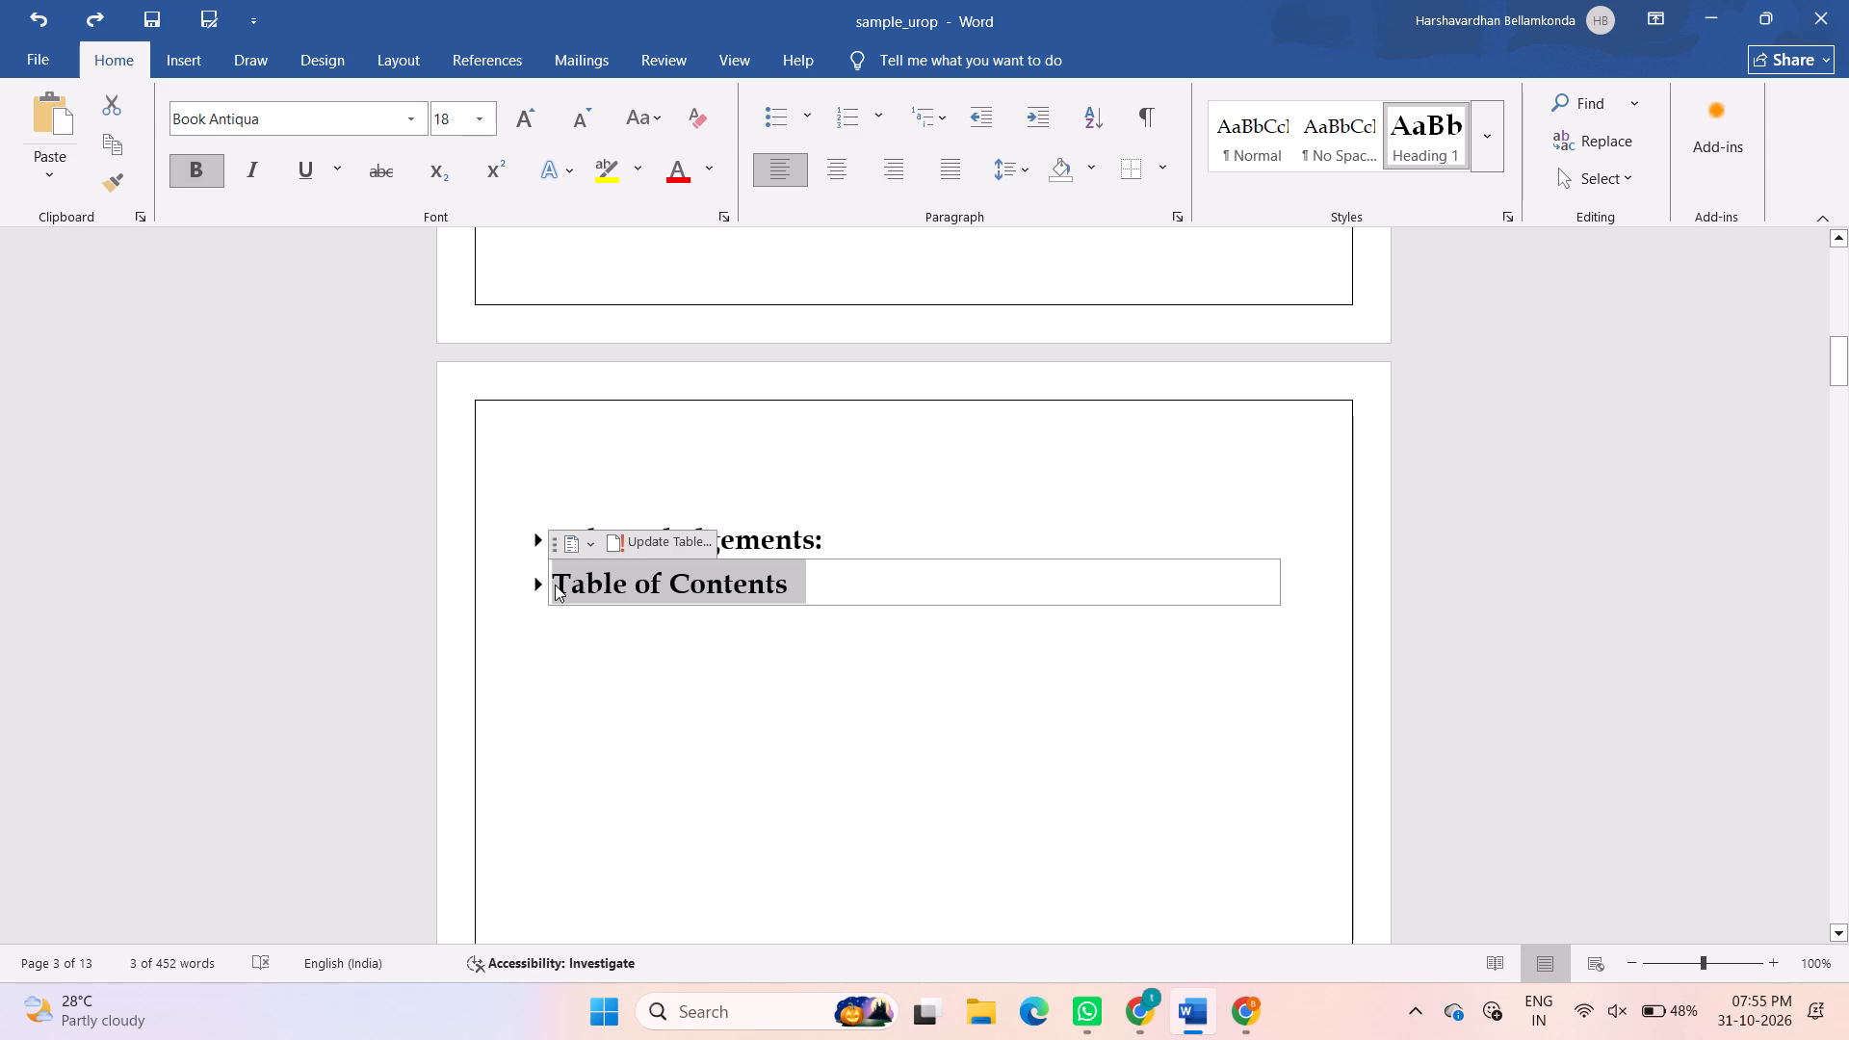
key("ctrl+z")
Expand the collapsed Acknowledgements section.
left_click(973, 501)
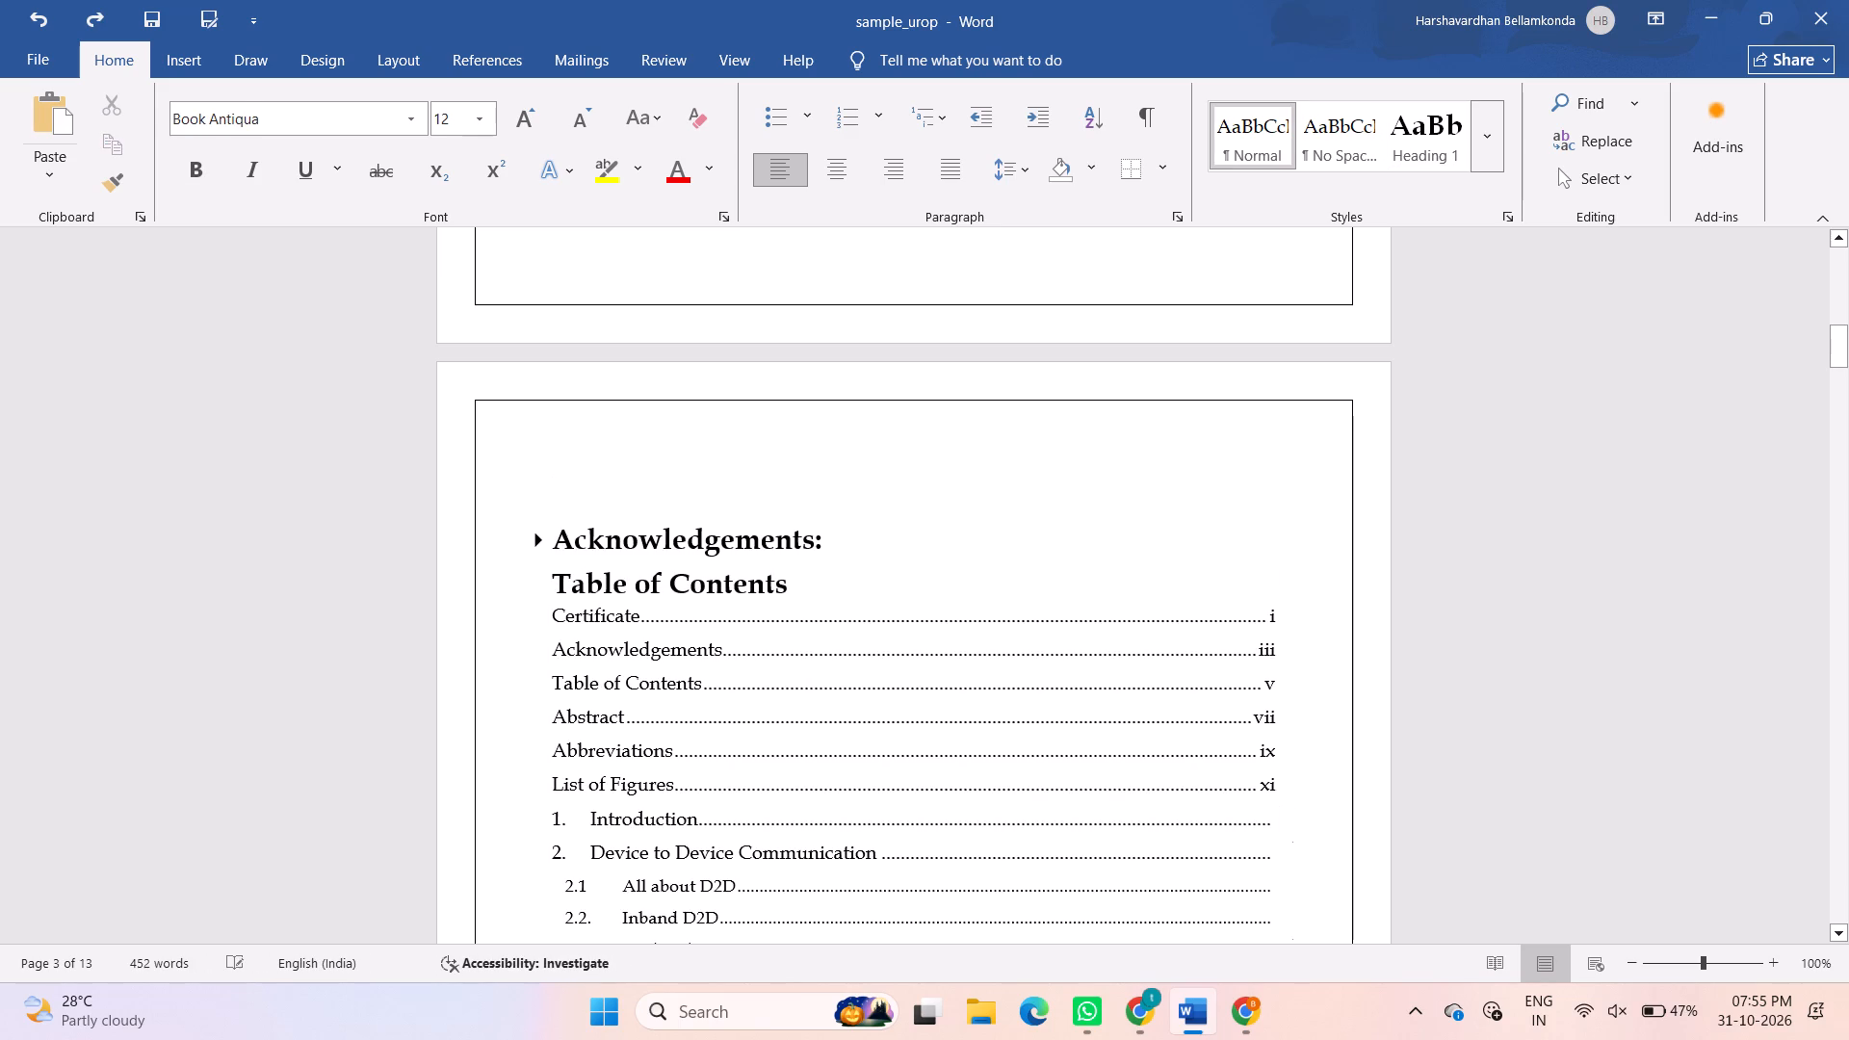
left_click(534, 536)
Delete the blank line above the Acknowledgements heading.
scroll(667, 648, "down", 2)
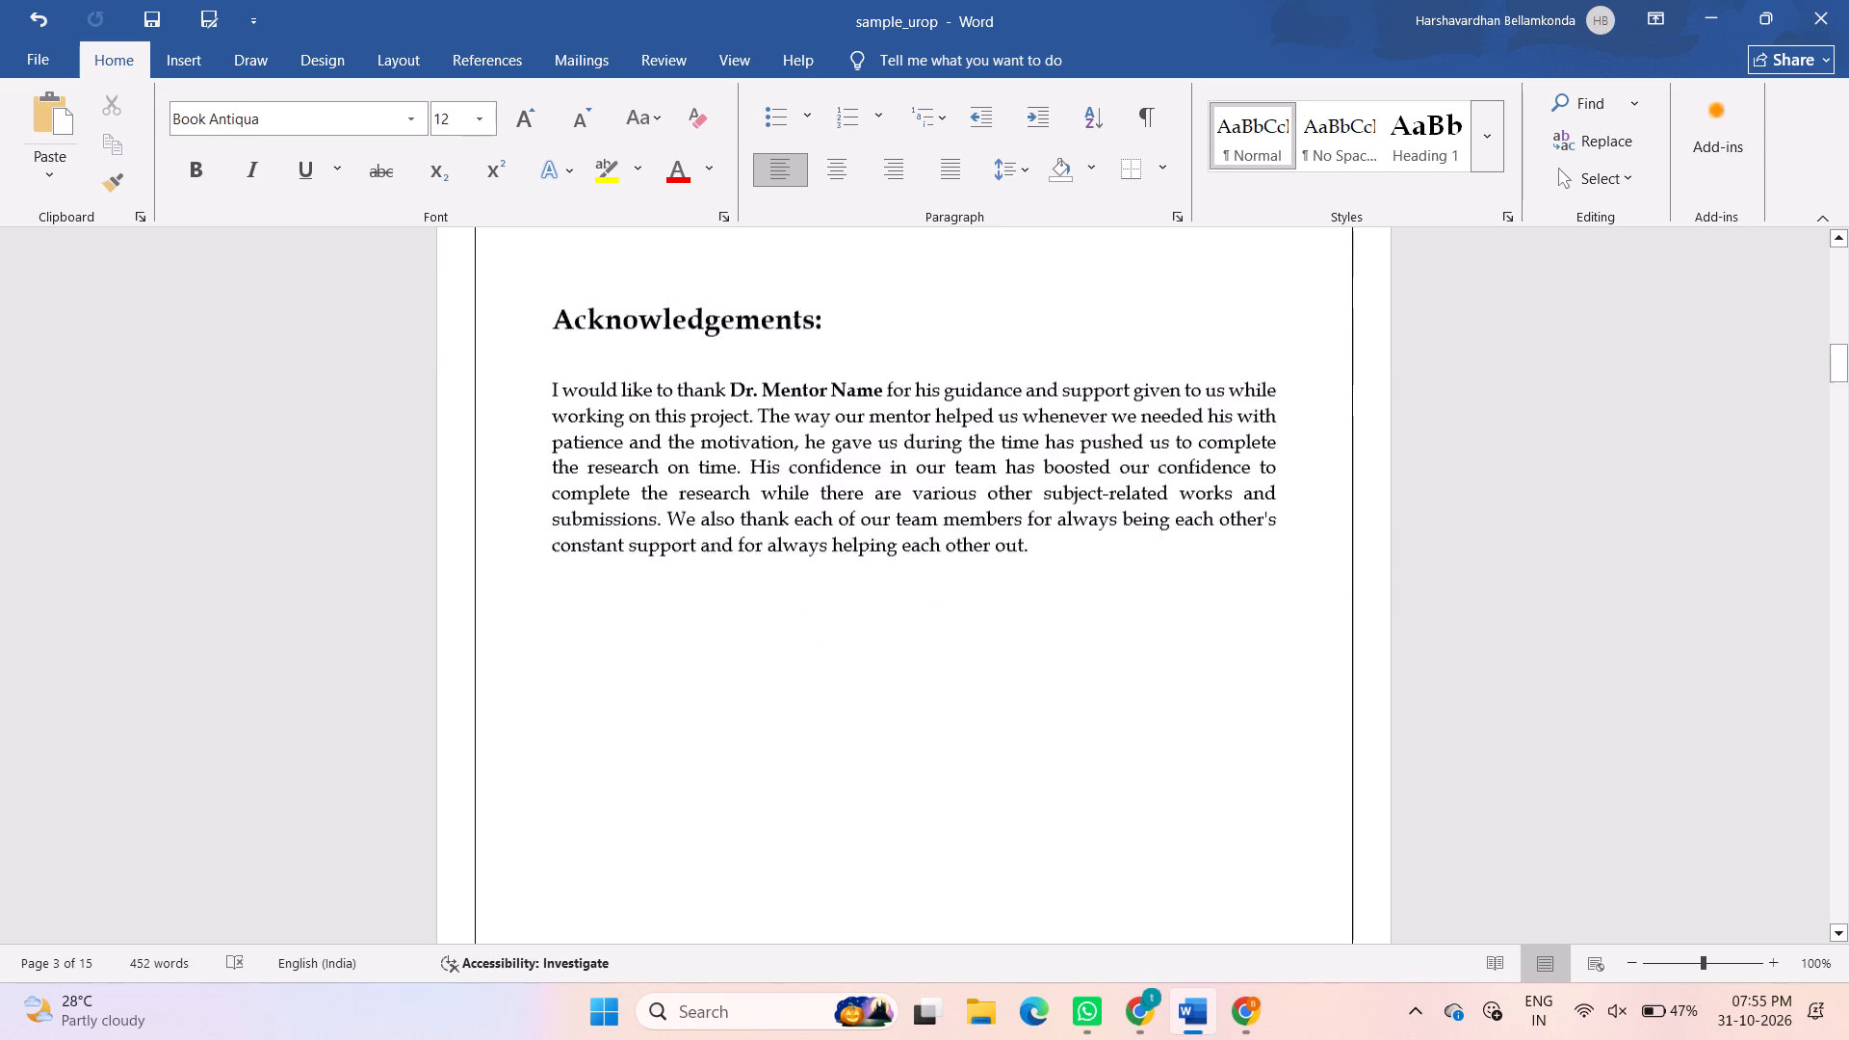
scroll(667, 648, "down", 3)
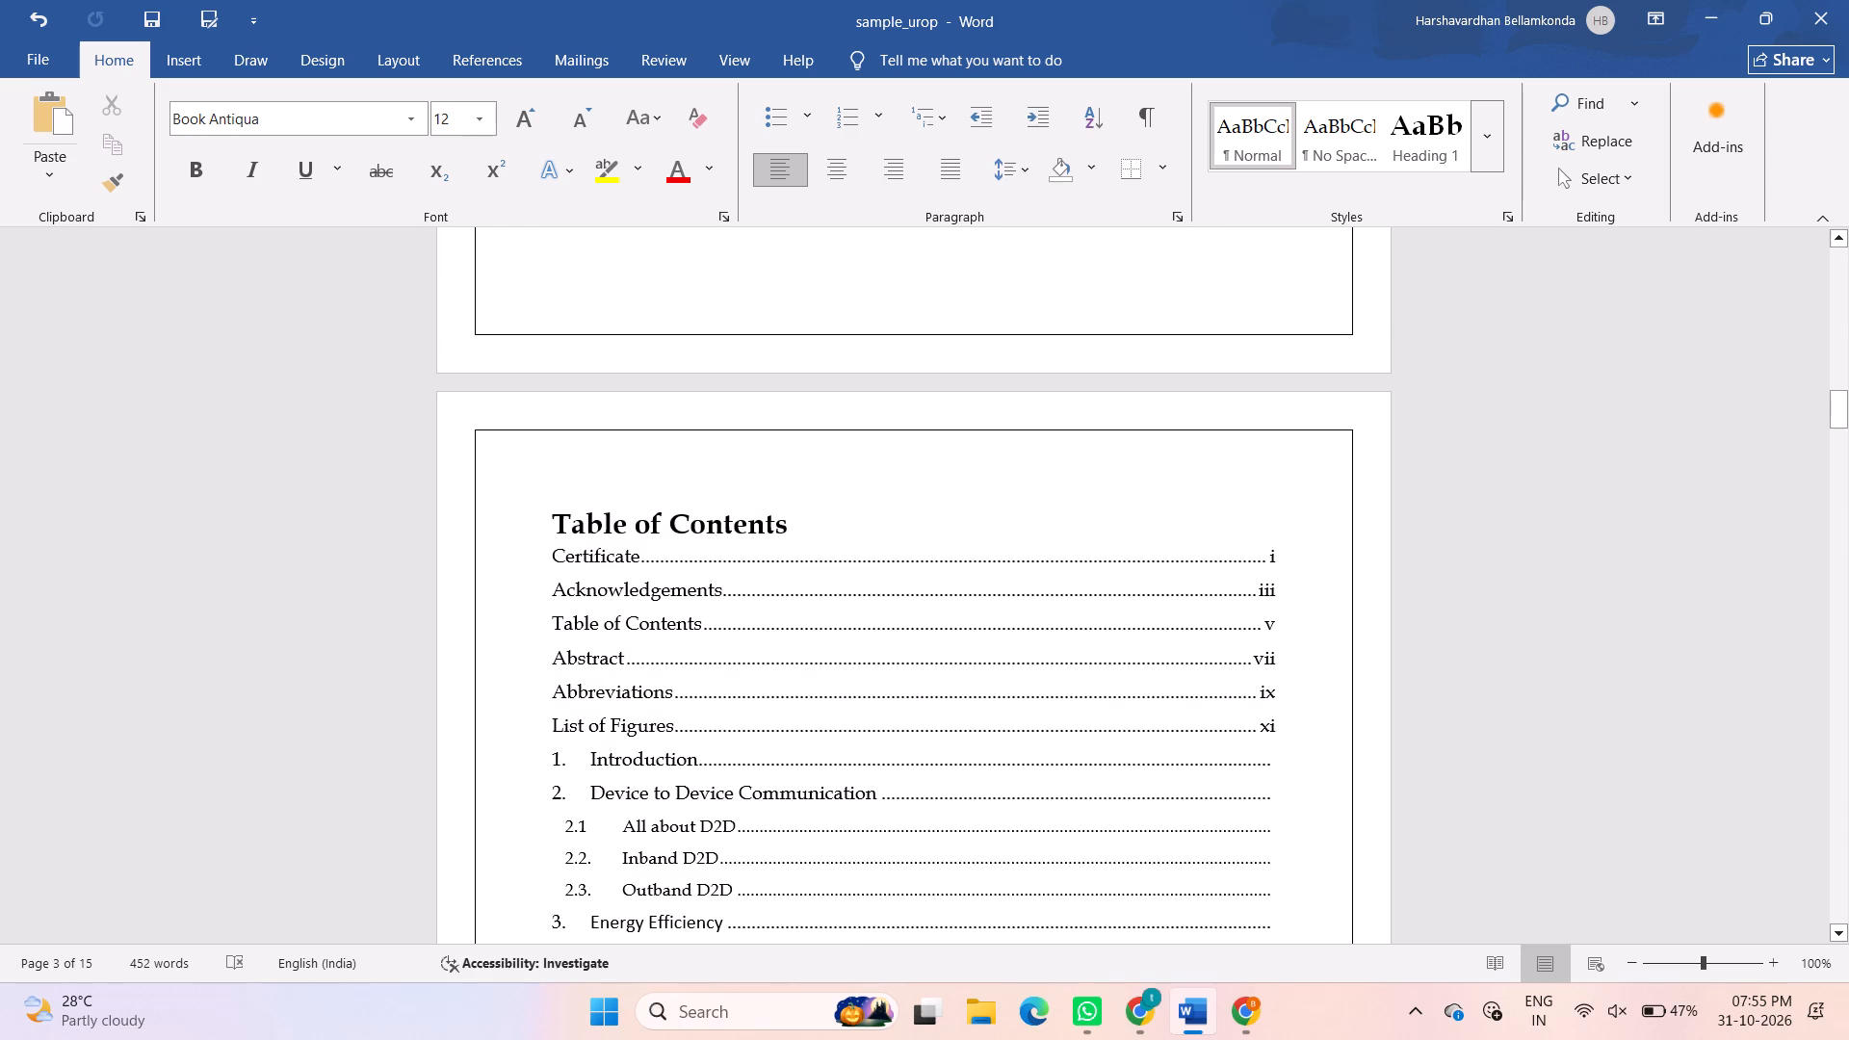
scroll(536, 532, "up", 10)
scroll(536, 532, "down", 4)
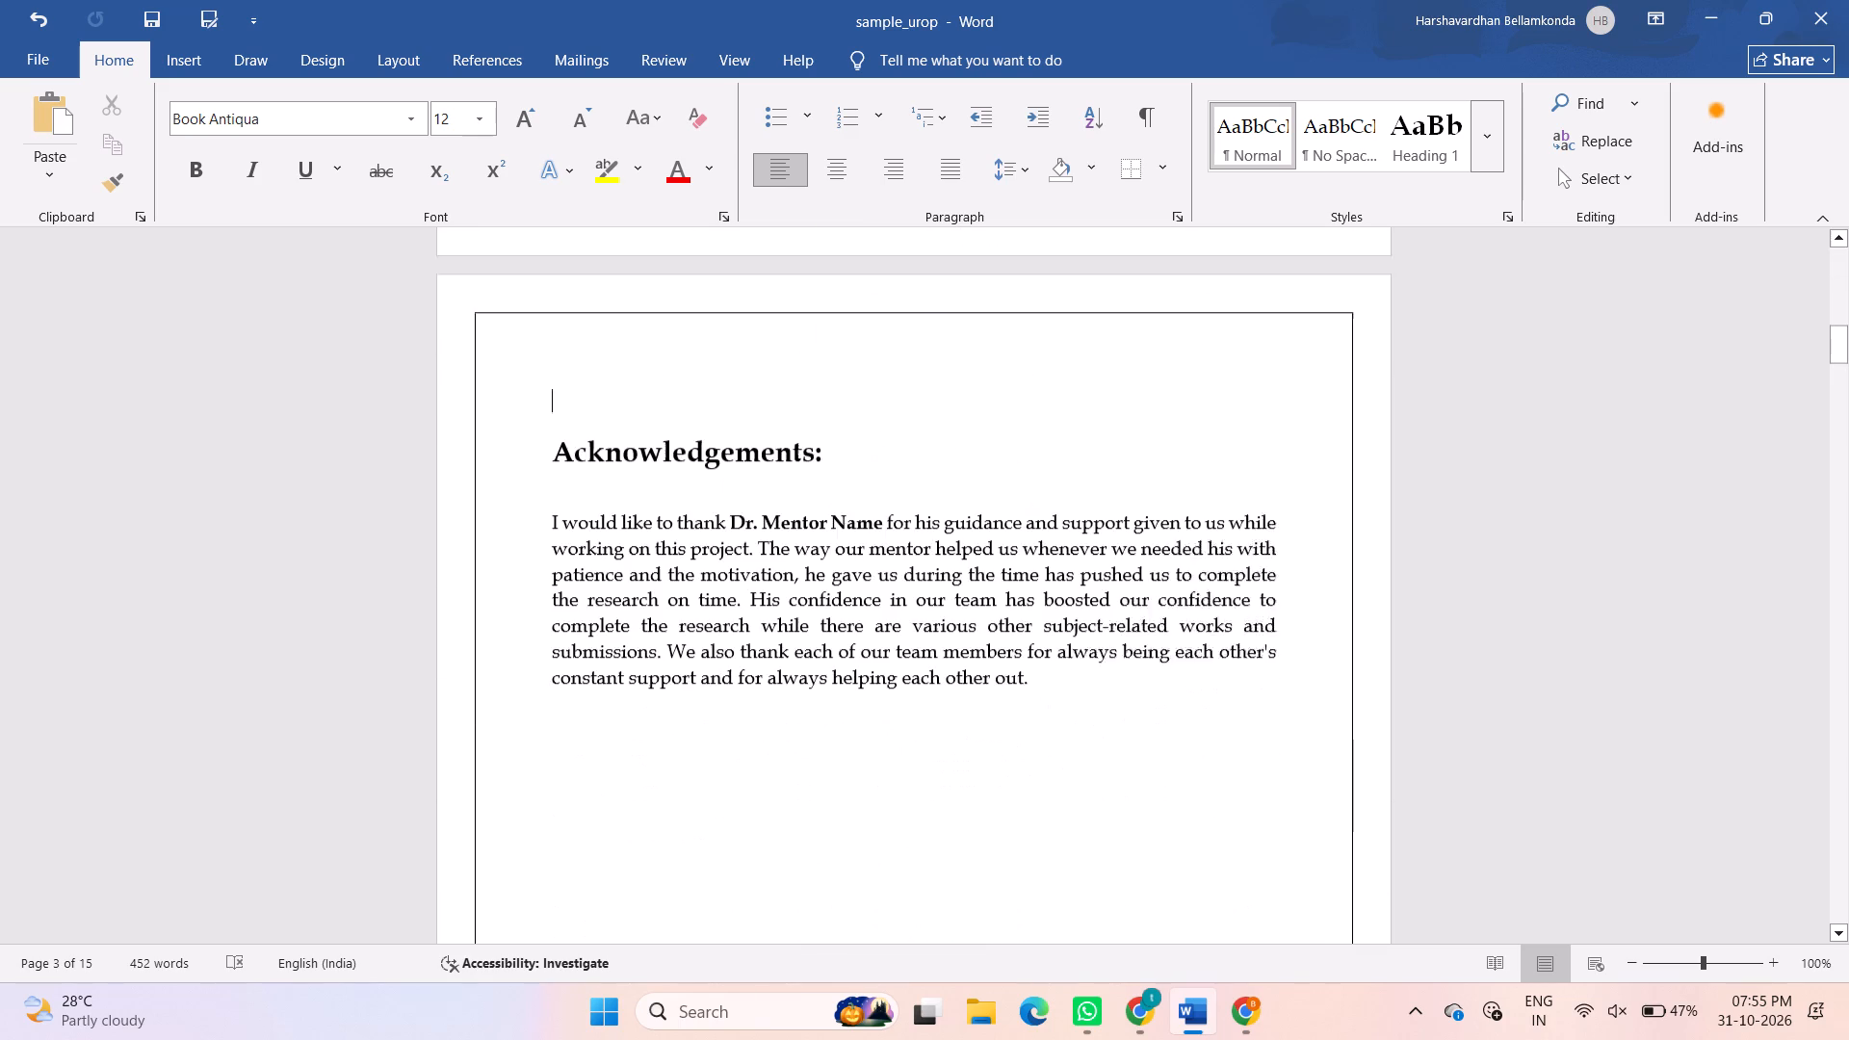
left_click(560, 365)
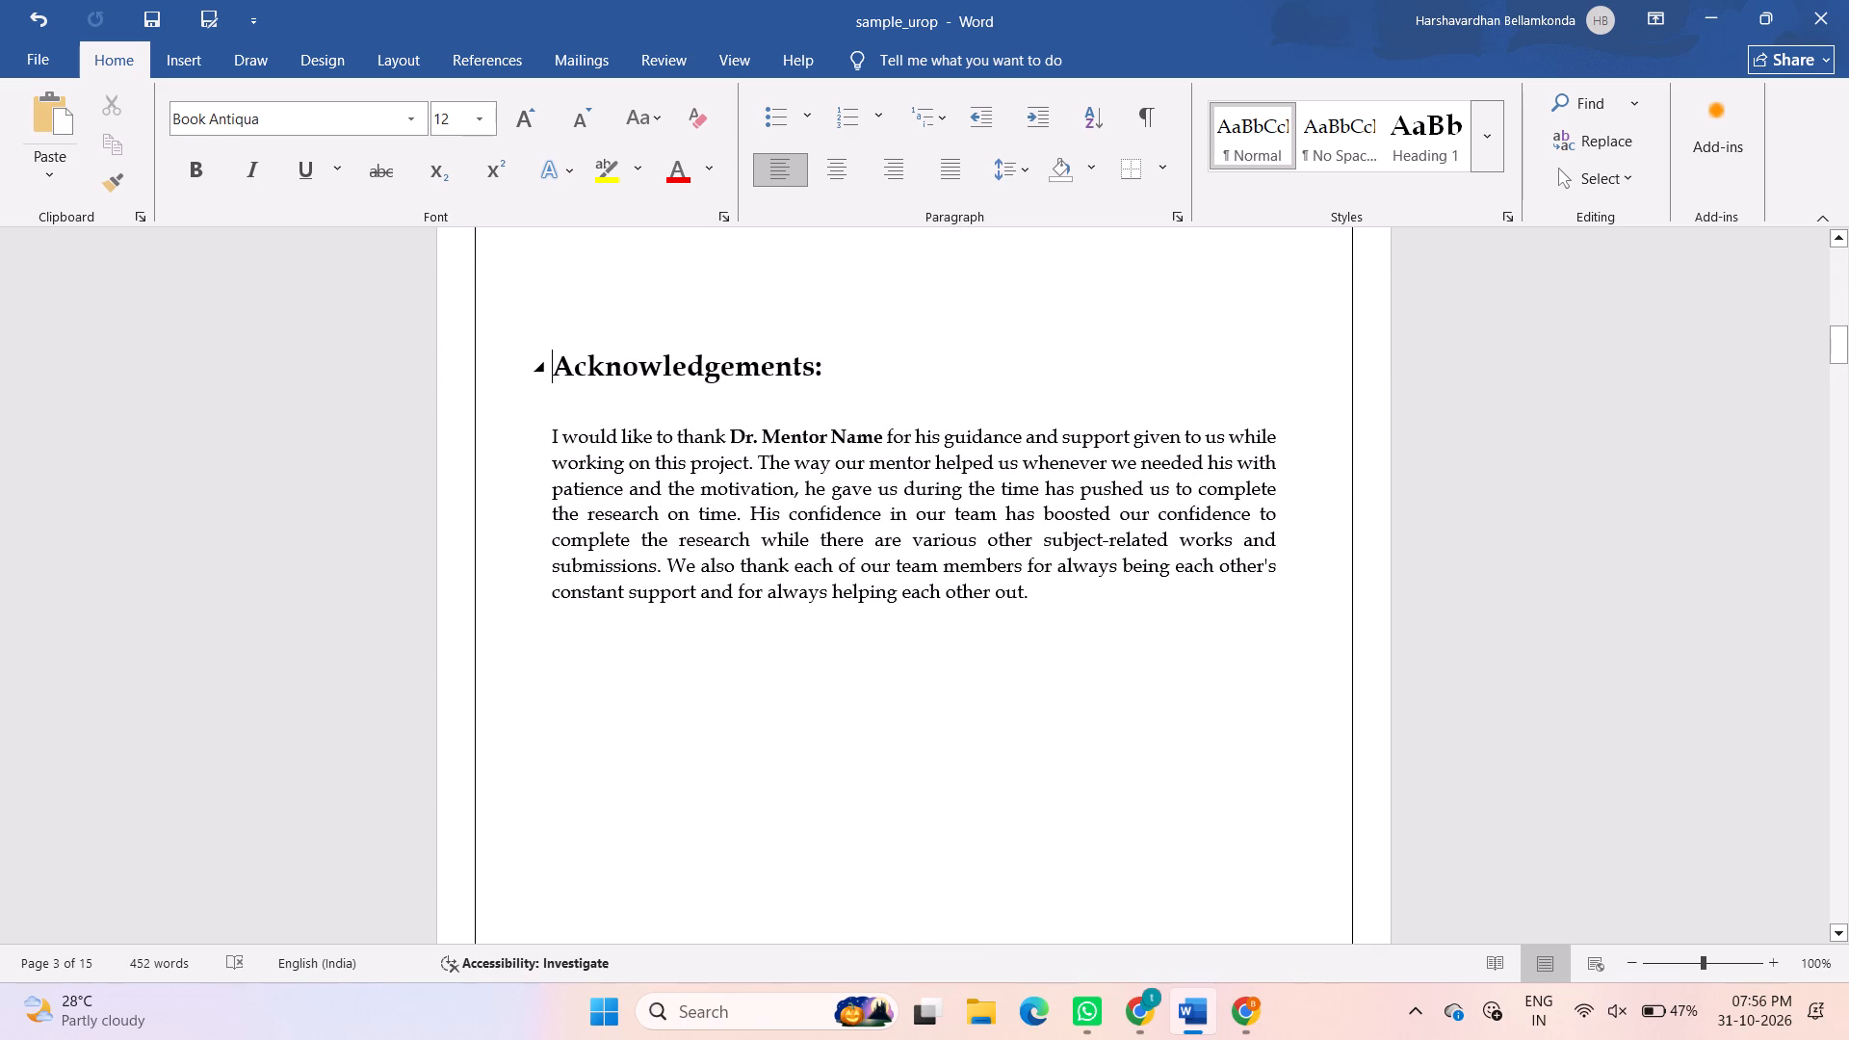
key("BackSpace")
scroll(560, 365, "up", 1)
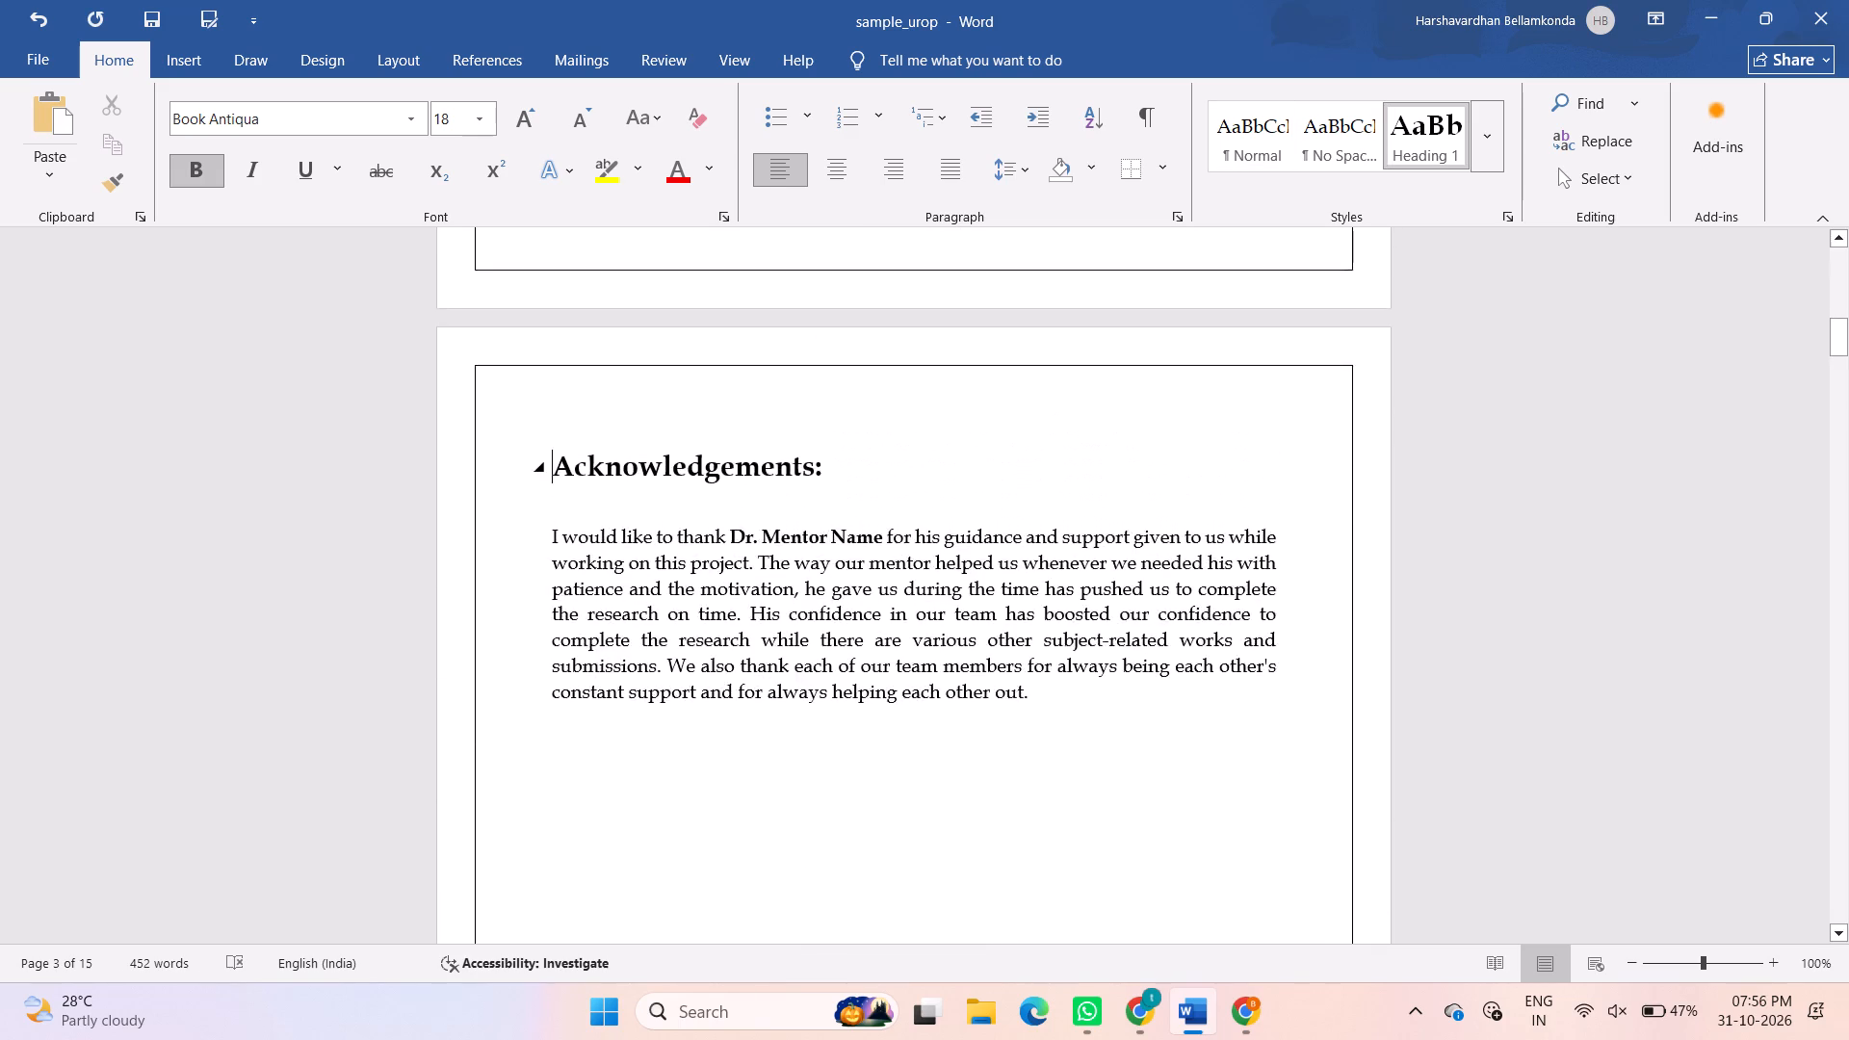
key("BackSpace")
key("ctrl+z")
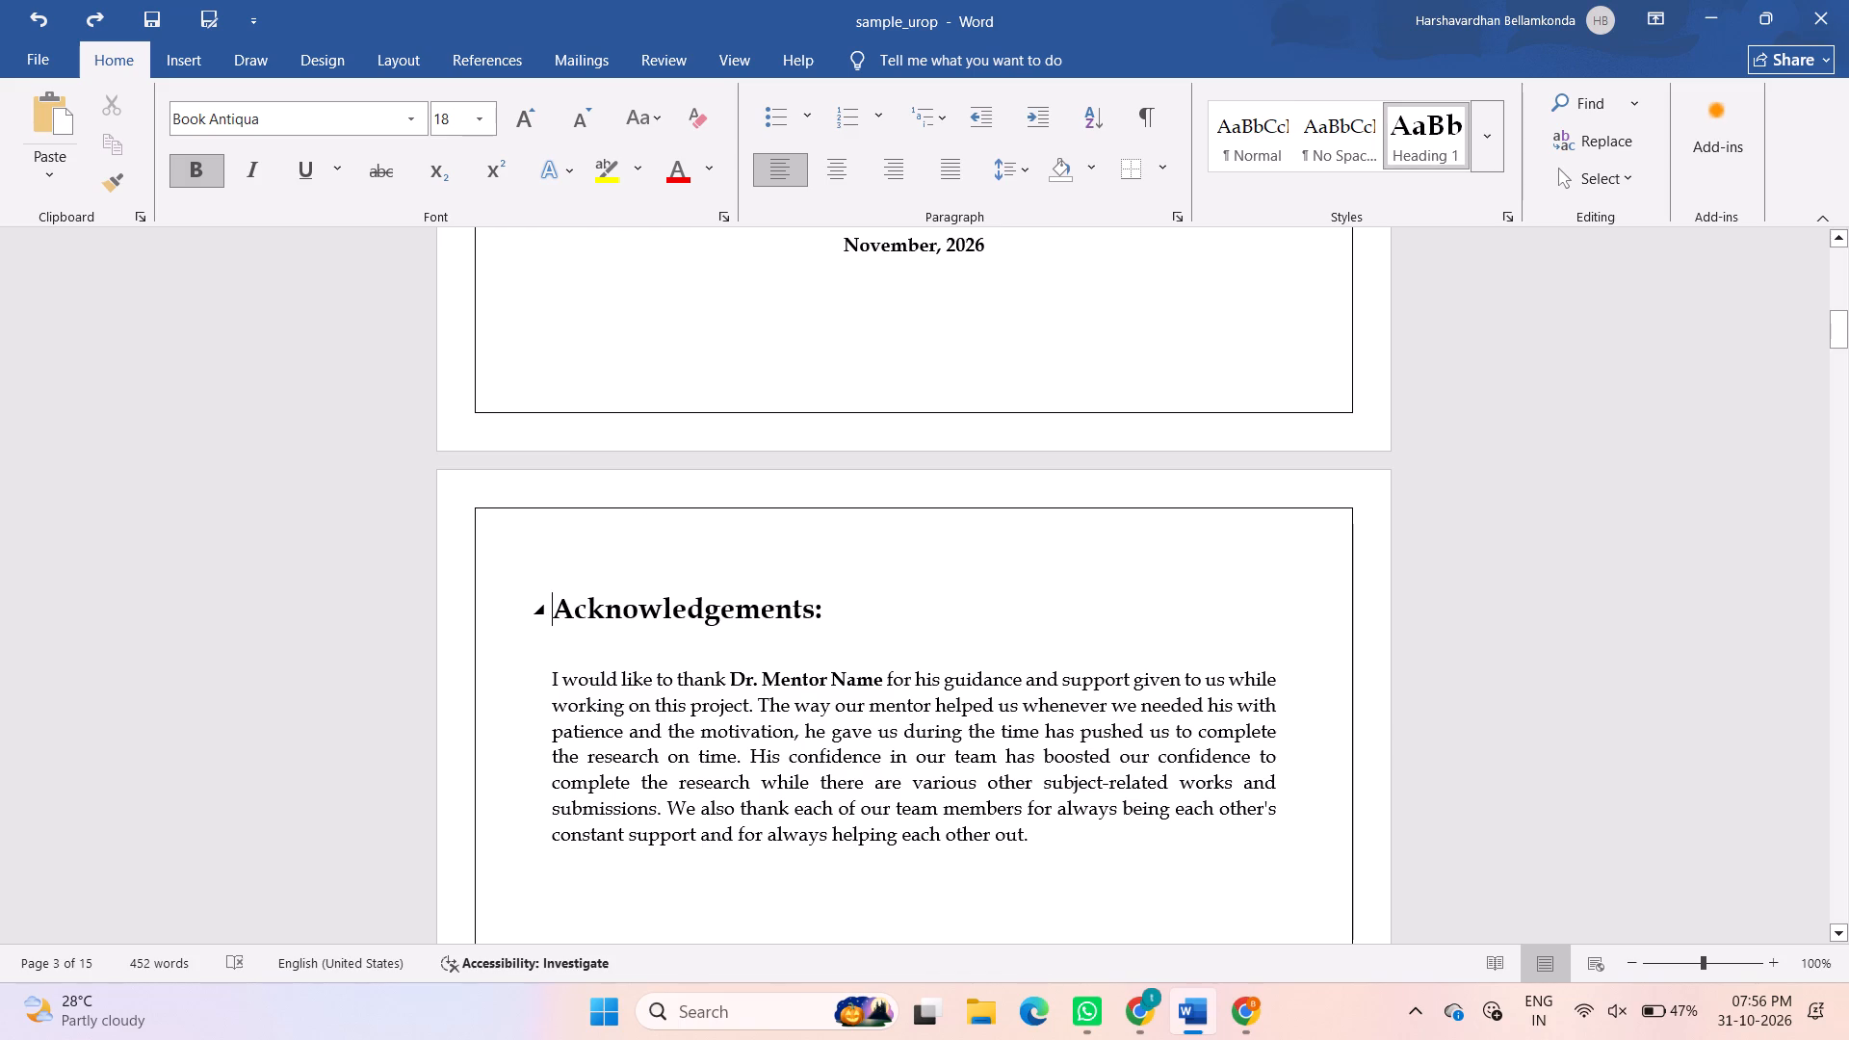
Look through the Acknowledgements and Table of Contents pages of the report template.
scroll(804, 861, "down", 2)
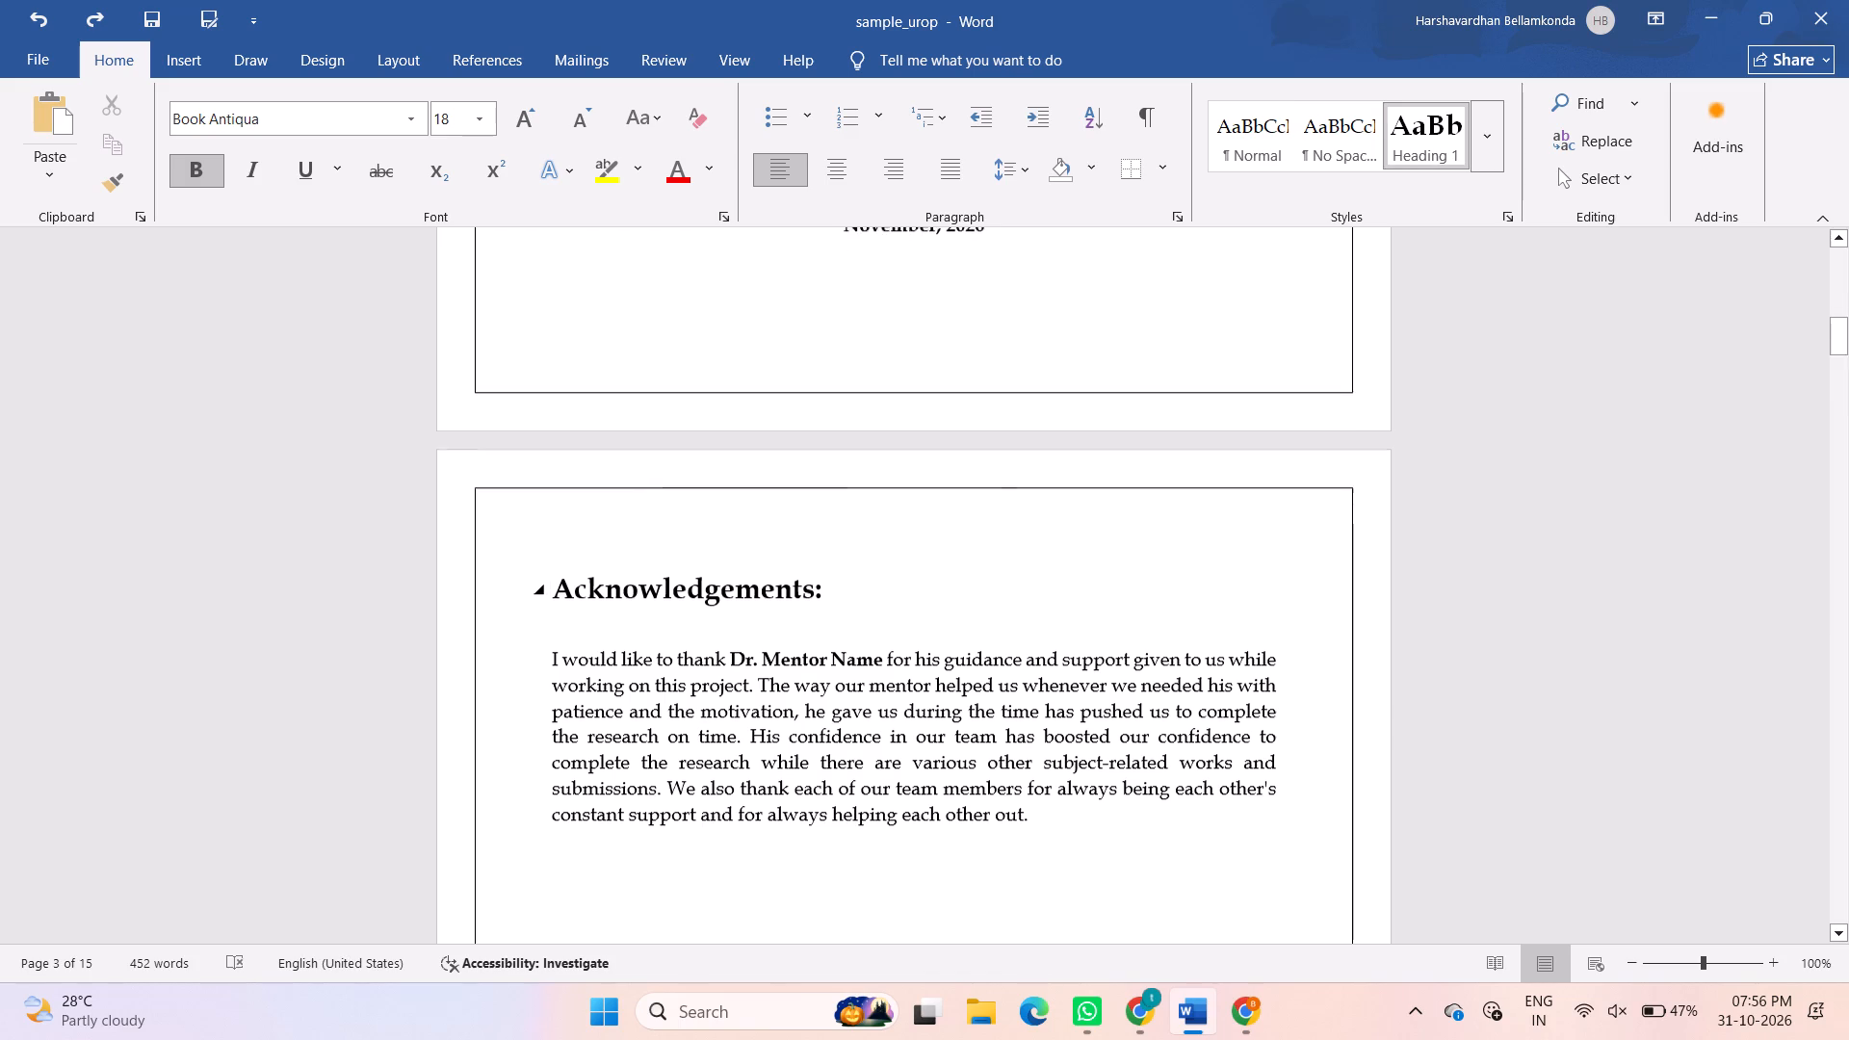
scroll(804, 861, "down", 4)
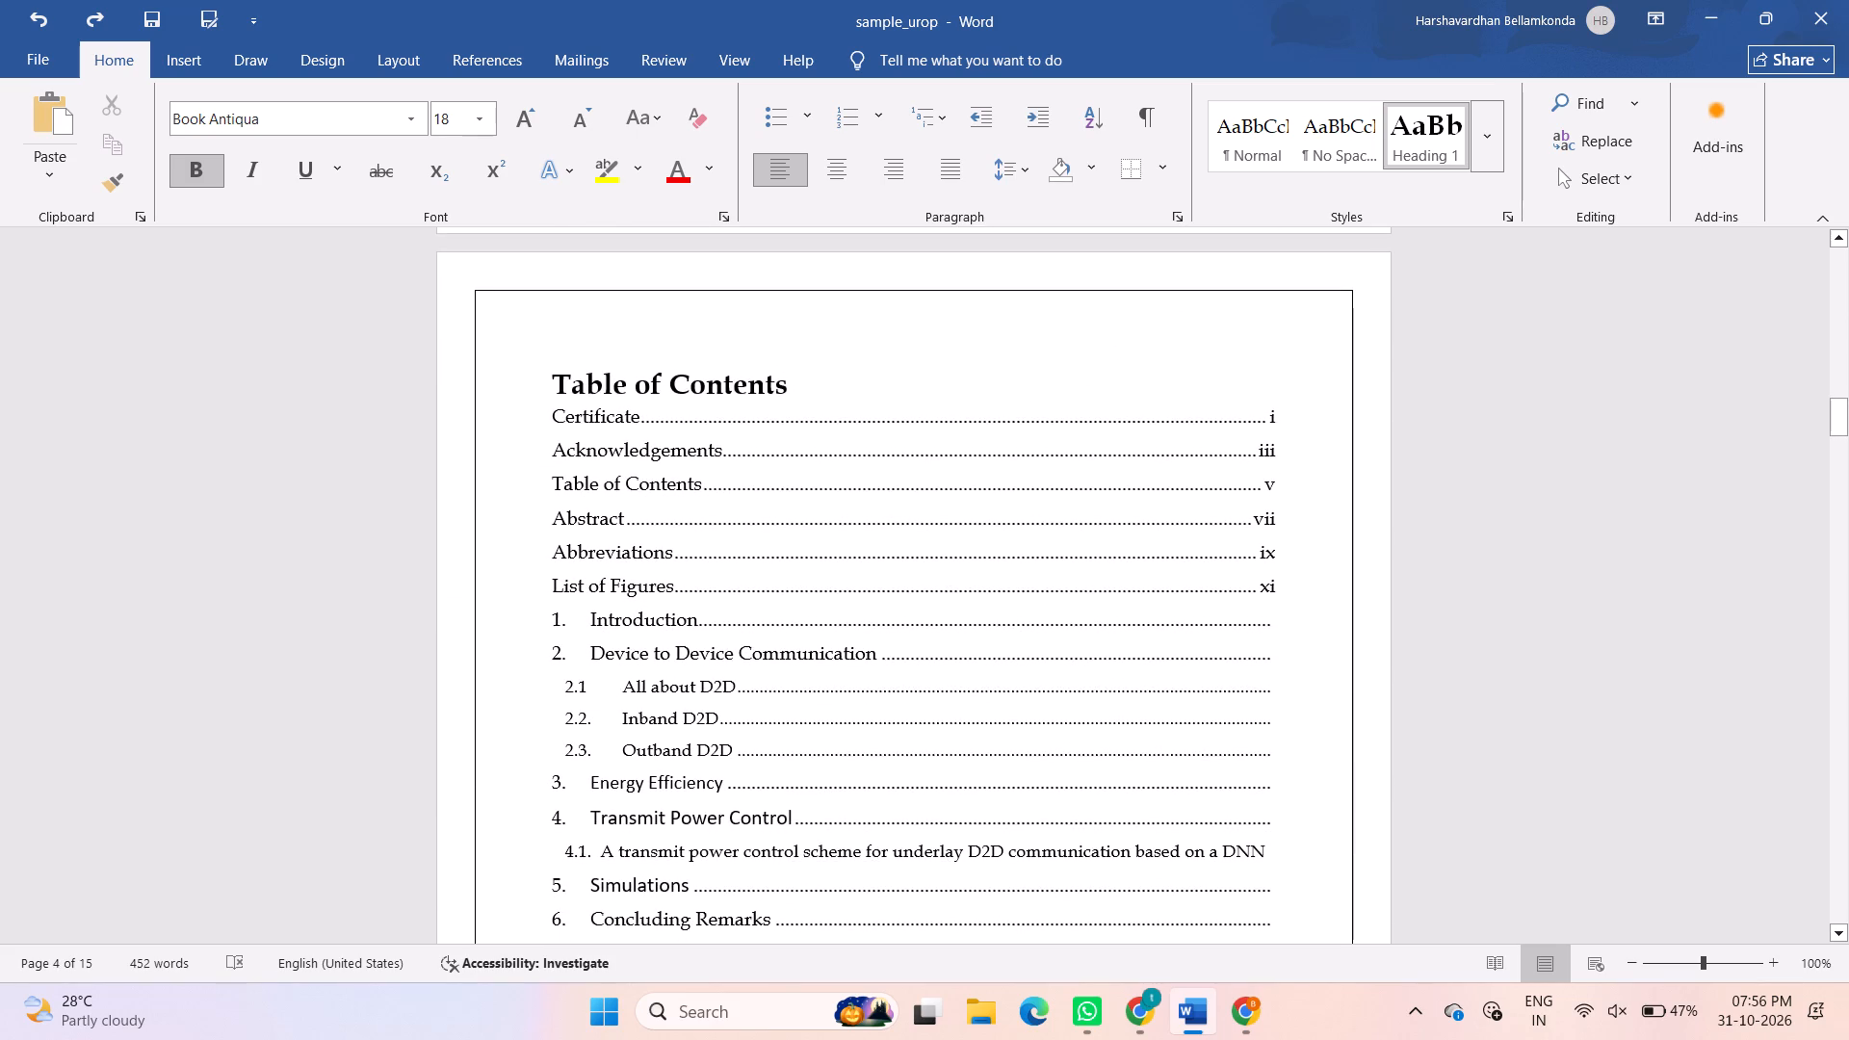
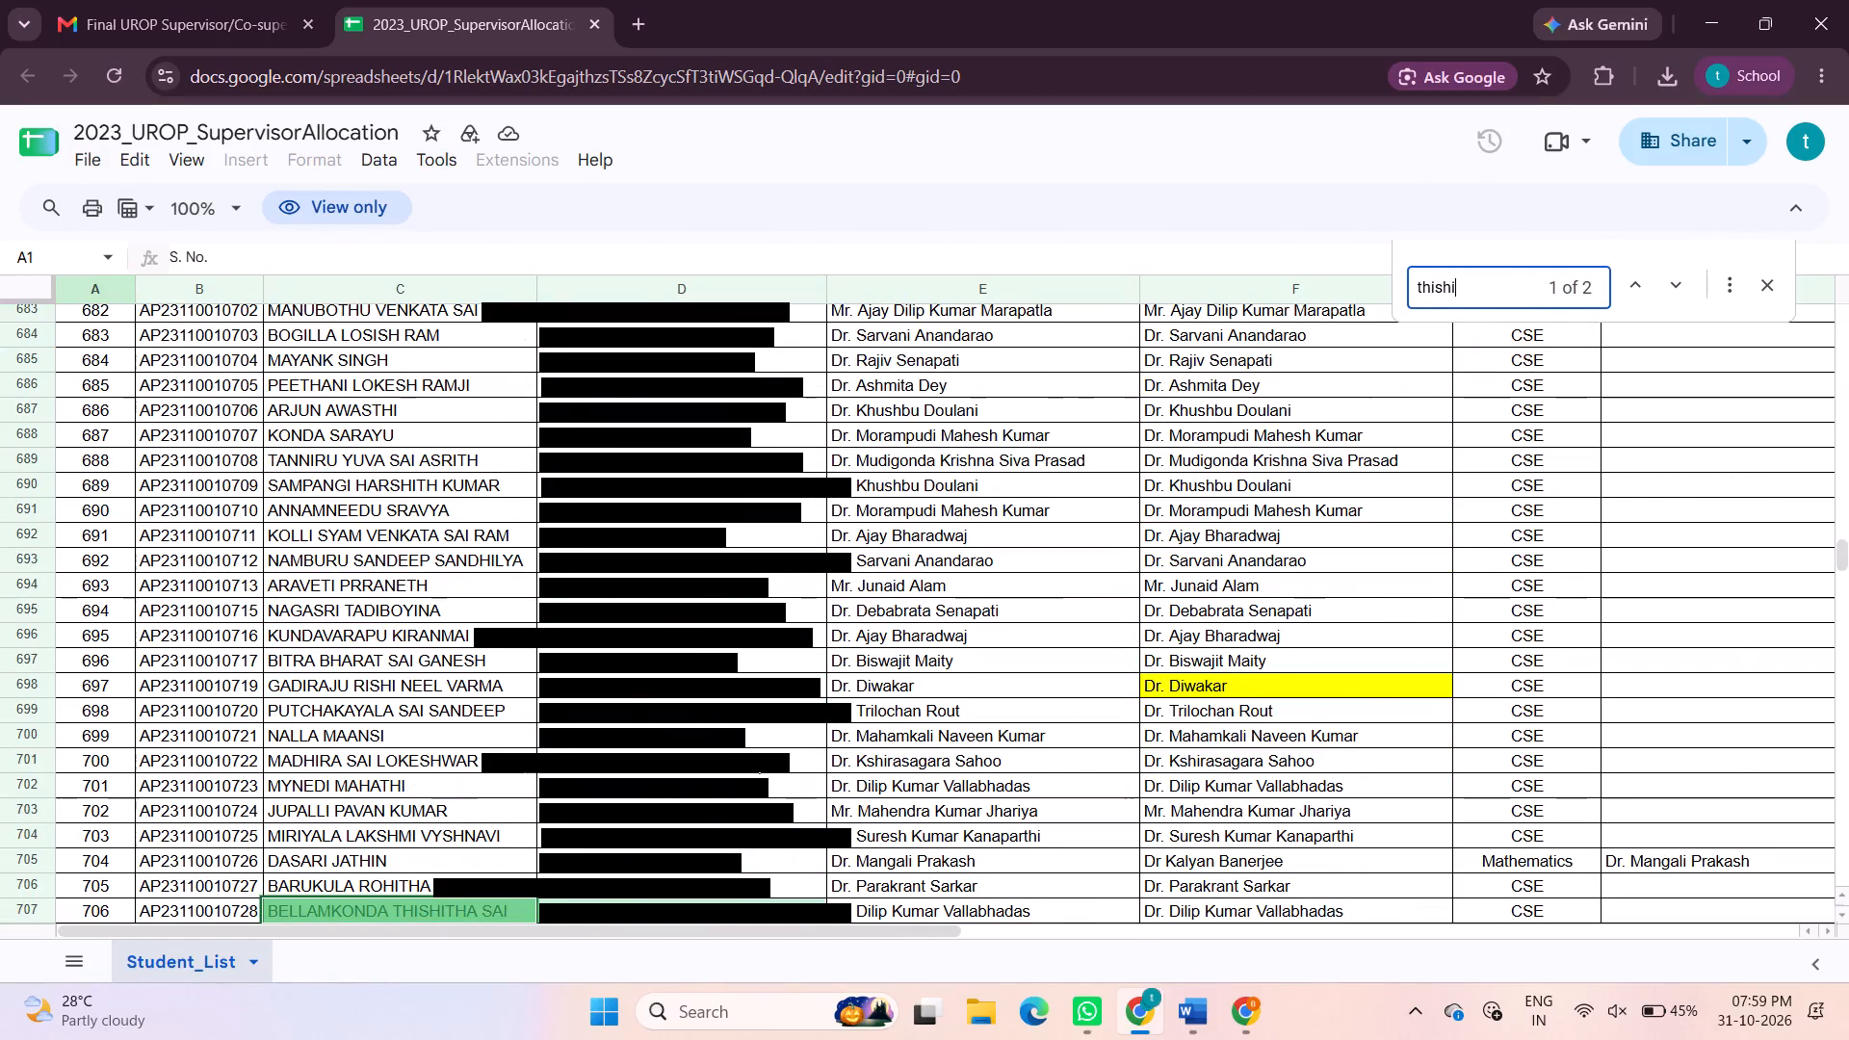
Copy the supervisor's name from the highlighted student's row in the supervisor allocation spreadsheet.
scroll(698, 816, "down", 1)
left_click_drag(831, 792, 1034, 798)
left_click_drag(1044, 793, 937, 793)
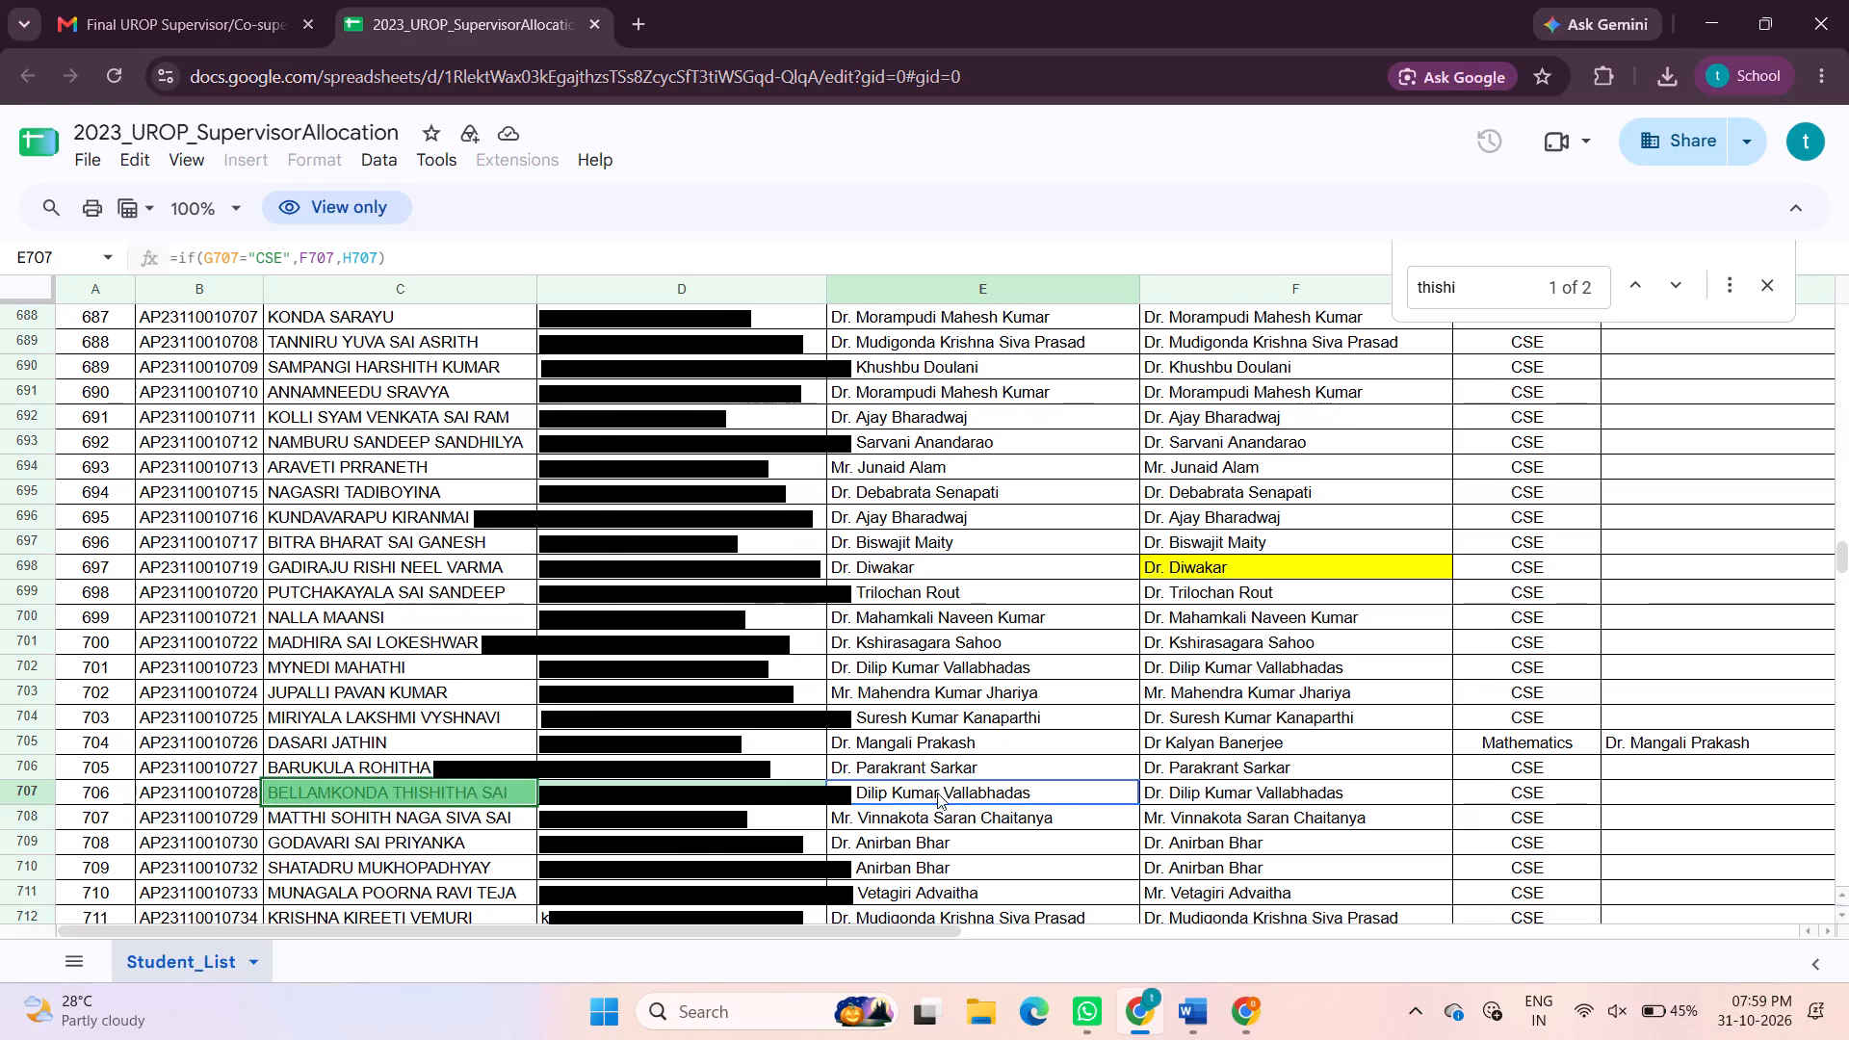
left_click_drag(937, 793, 838, 793)
left_click(838, 793)
double_click(838, 793)
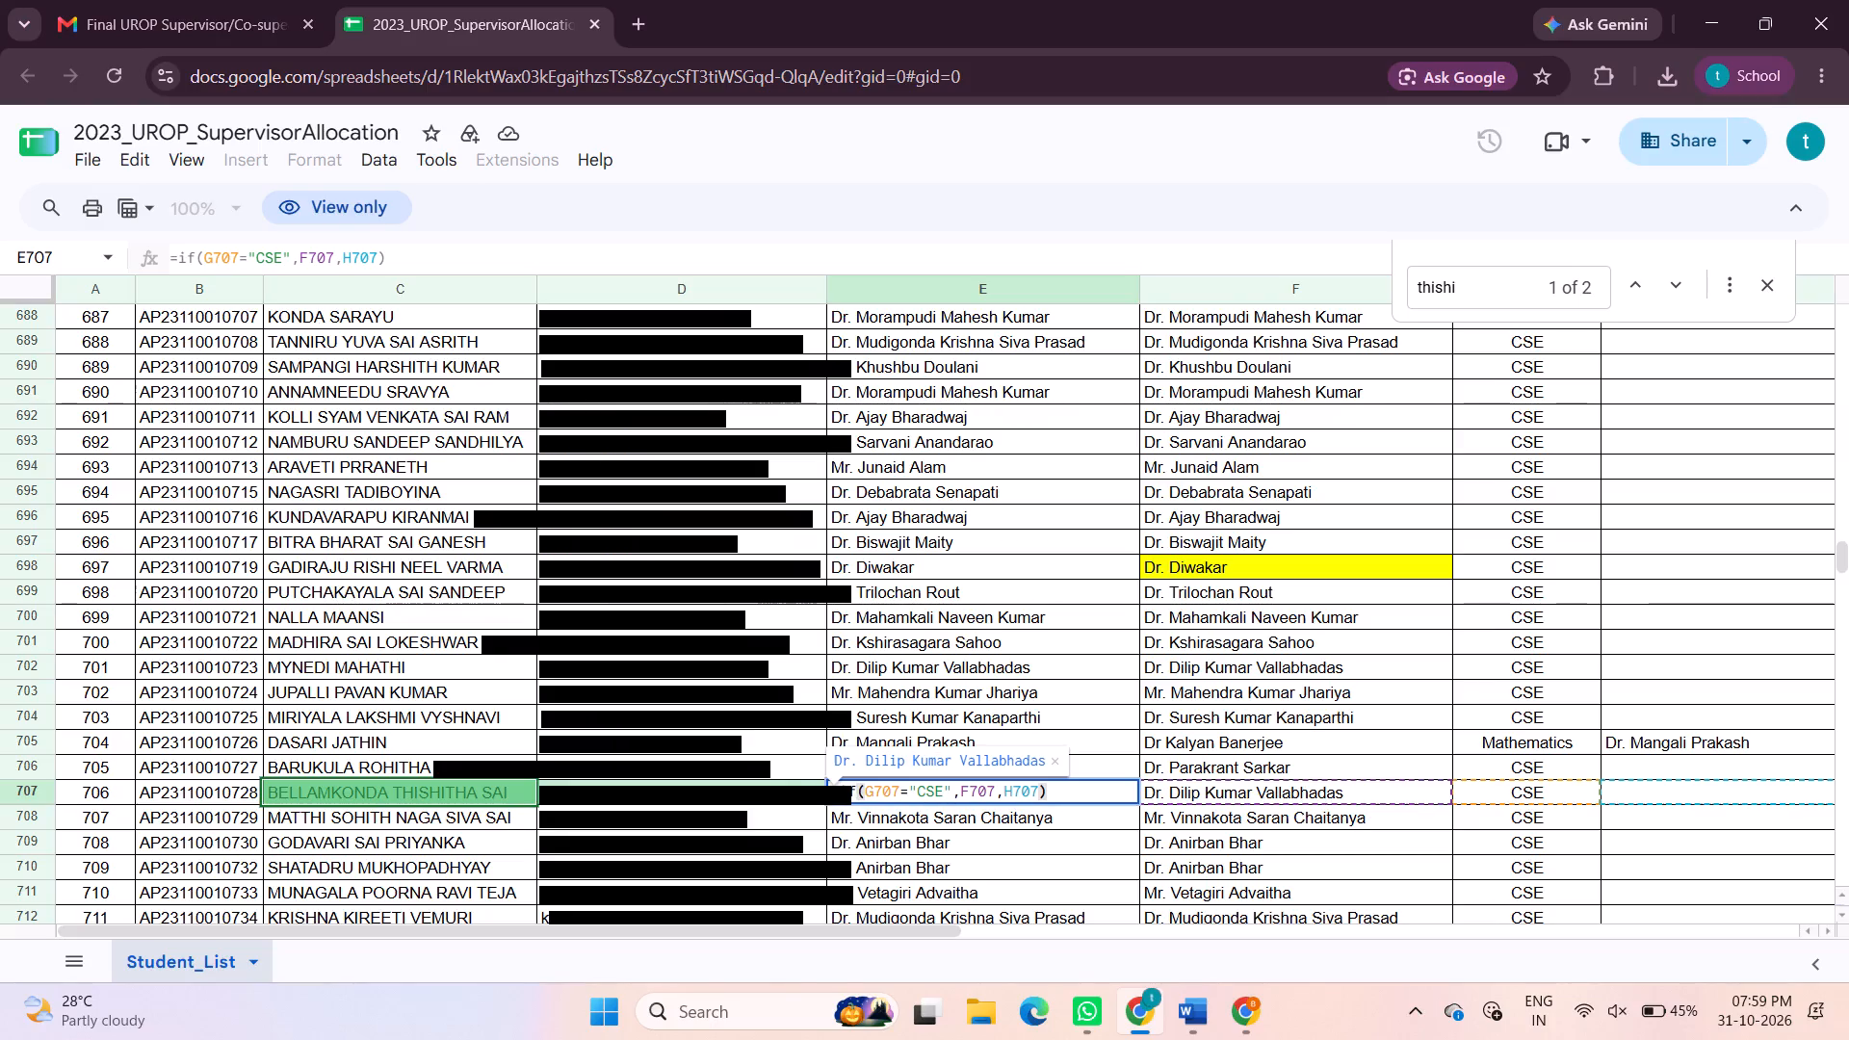
left_click_drag(836, 763, 1052, 767)
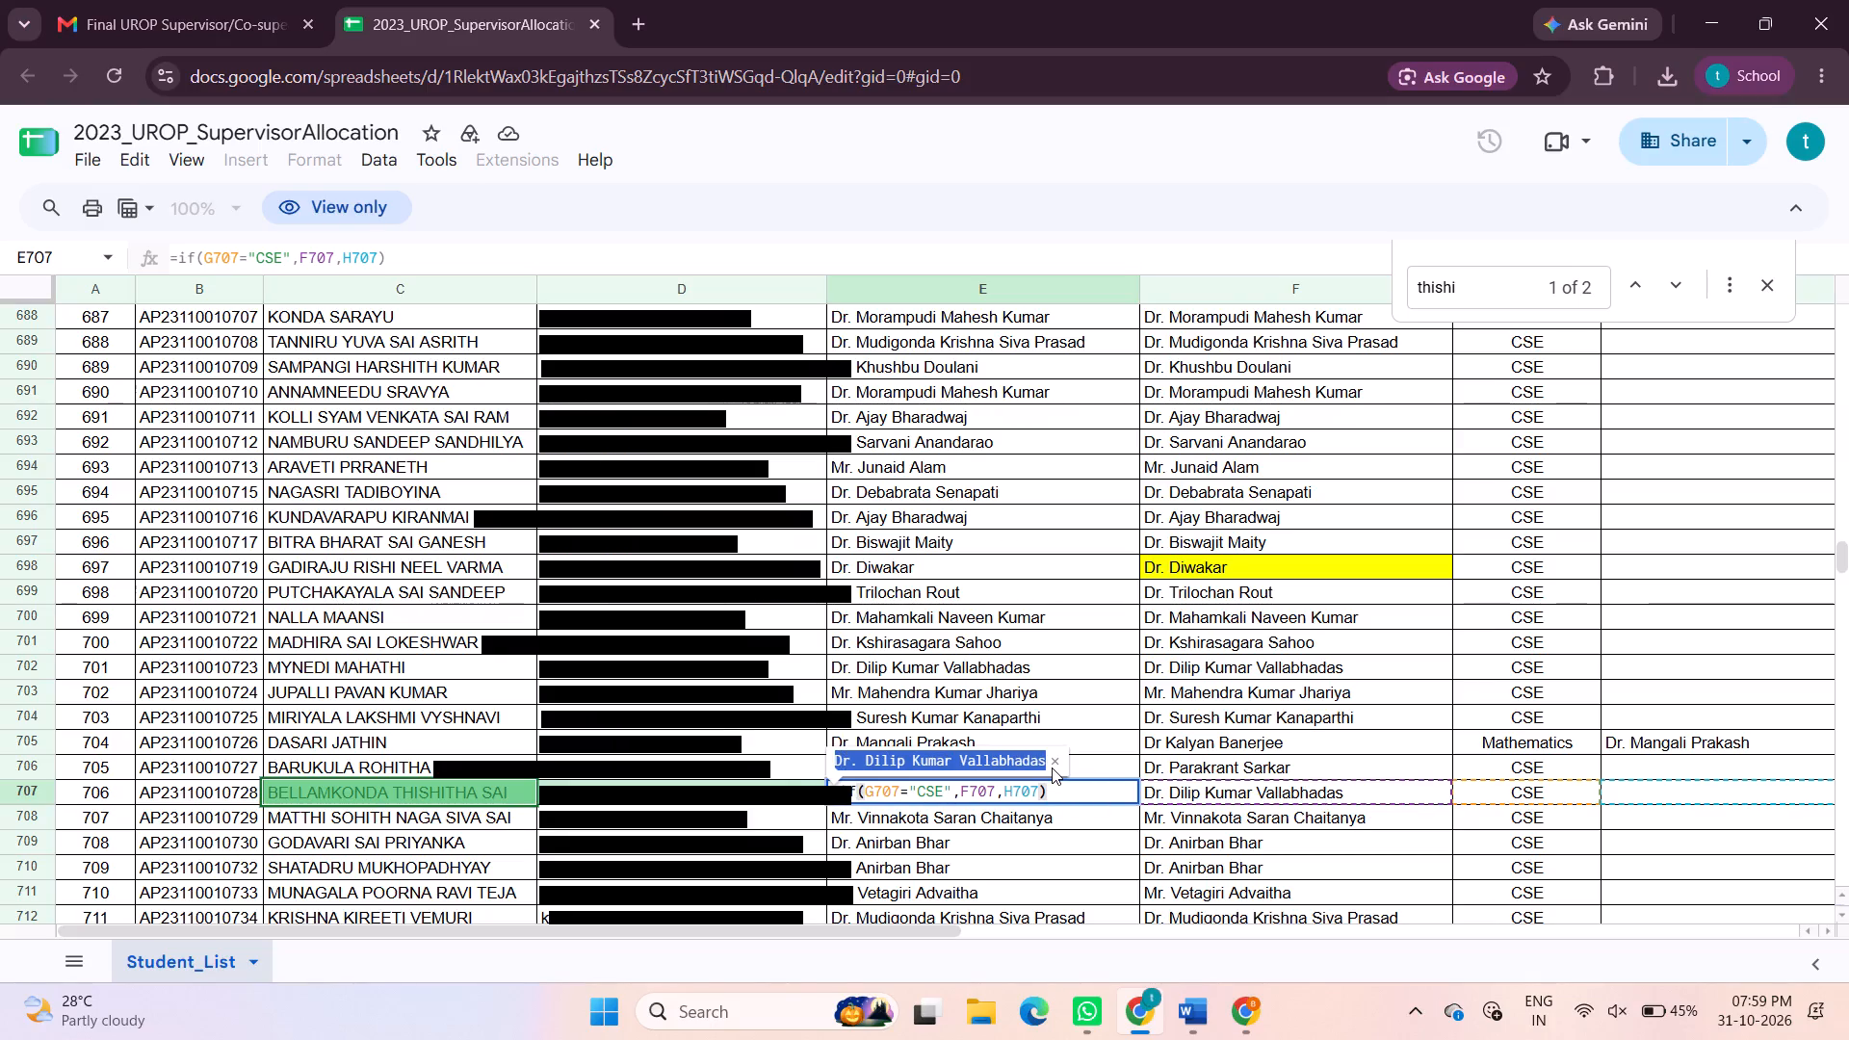
key("ctrl+c")
left_click(1114, 716)
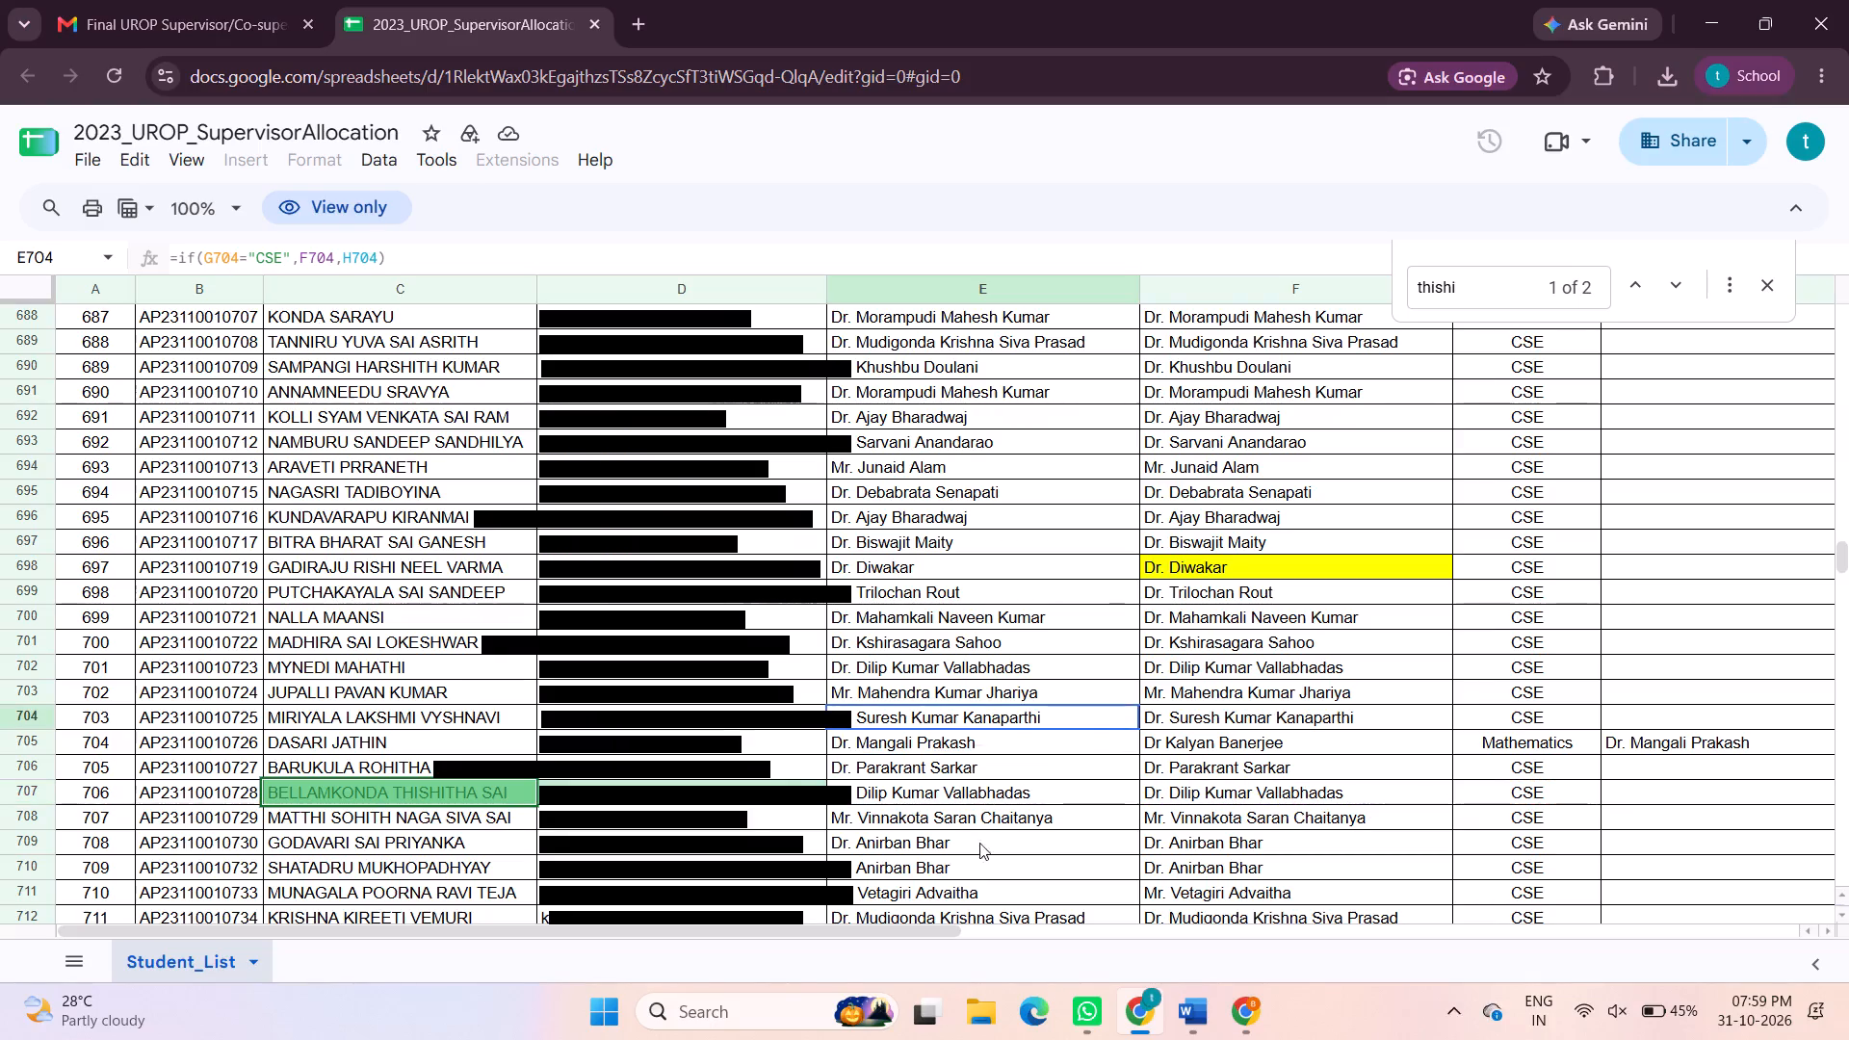
Switch to the Word report and replace the "Dr. Mentor Name" placeholder on the cover page with the copied supervisor name.
left_click(1185, 1023)
scroll(744, 537, "up", 5)
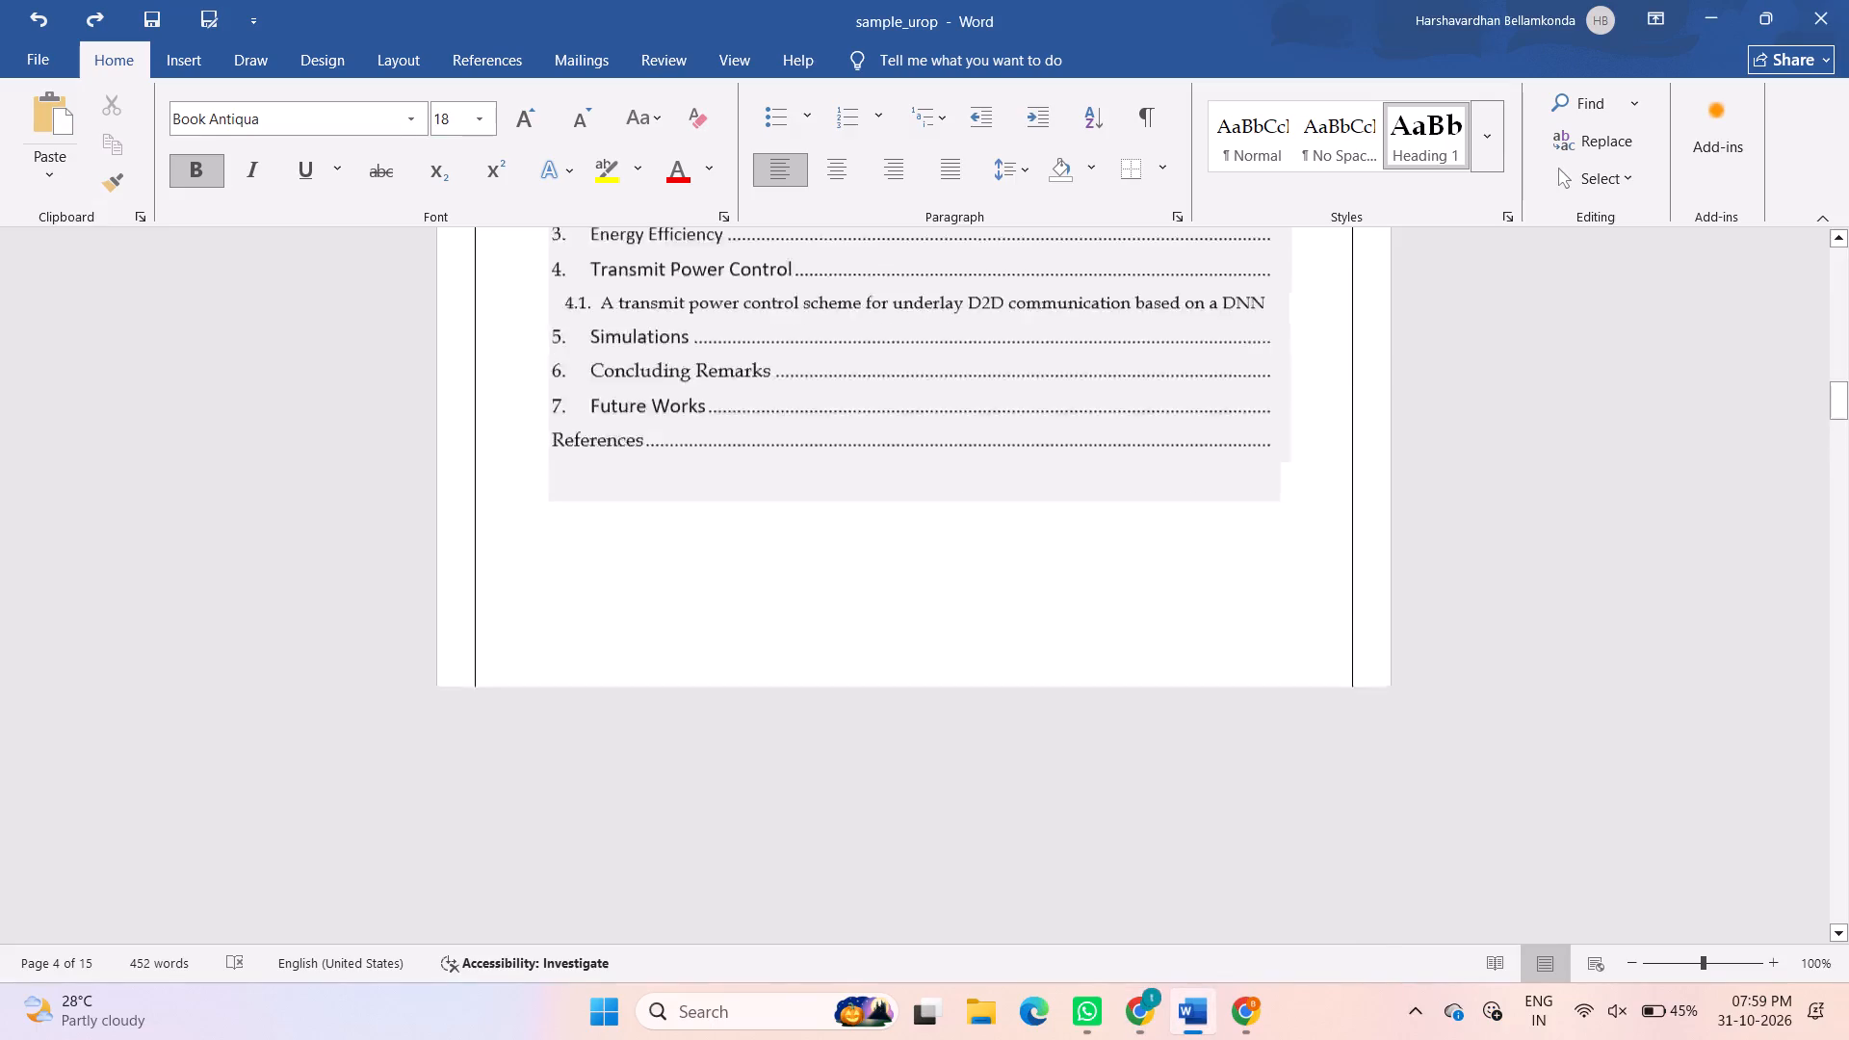
scroll(744, 537, "up", 15)
scroll(744, 537, "down", 2)
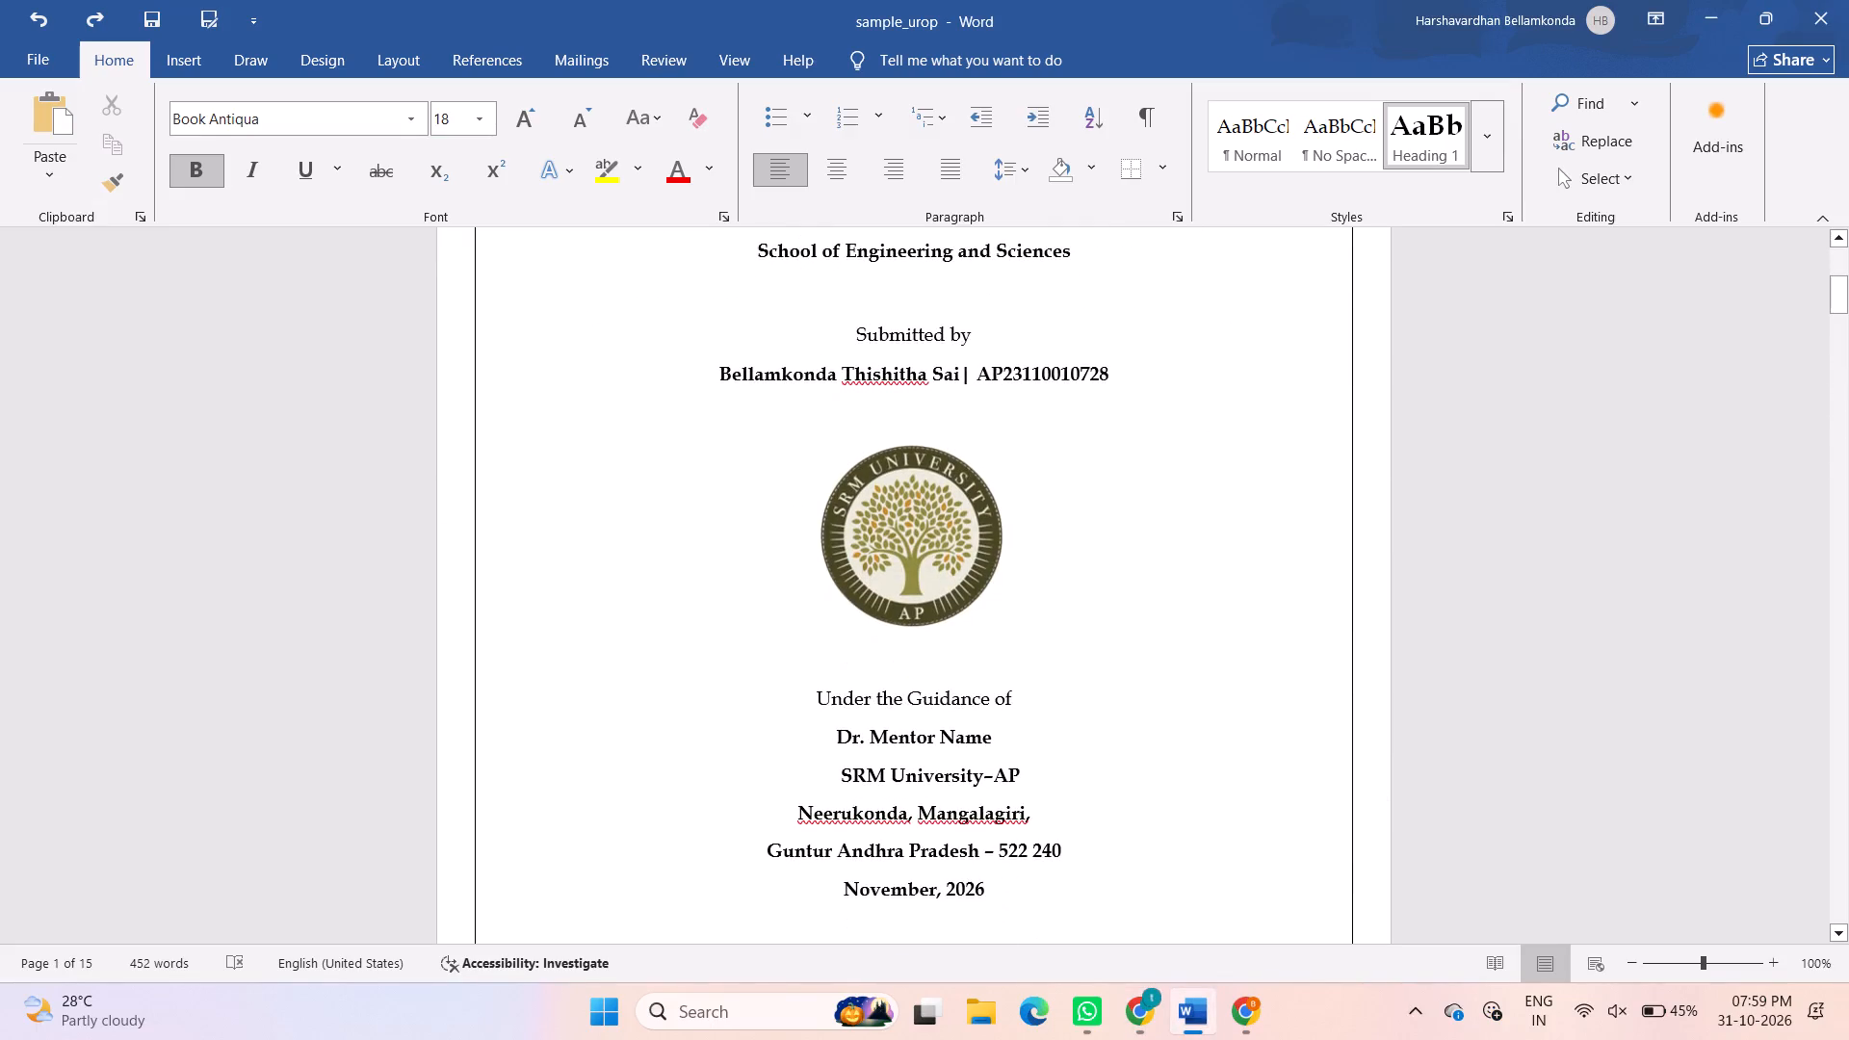
left_click_drag(832, 739, 1000, 741)
key("ctrl+v")
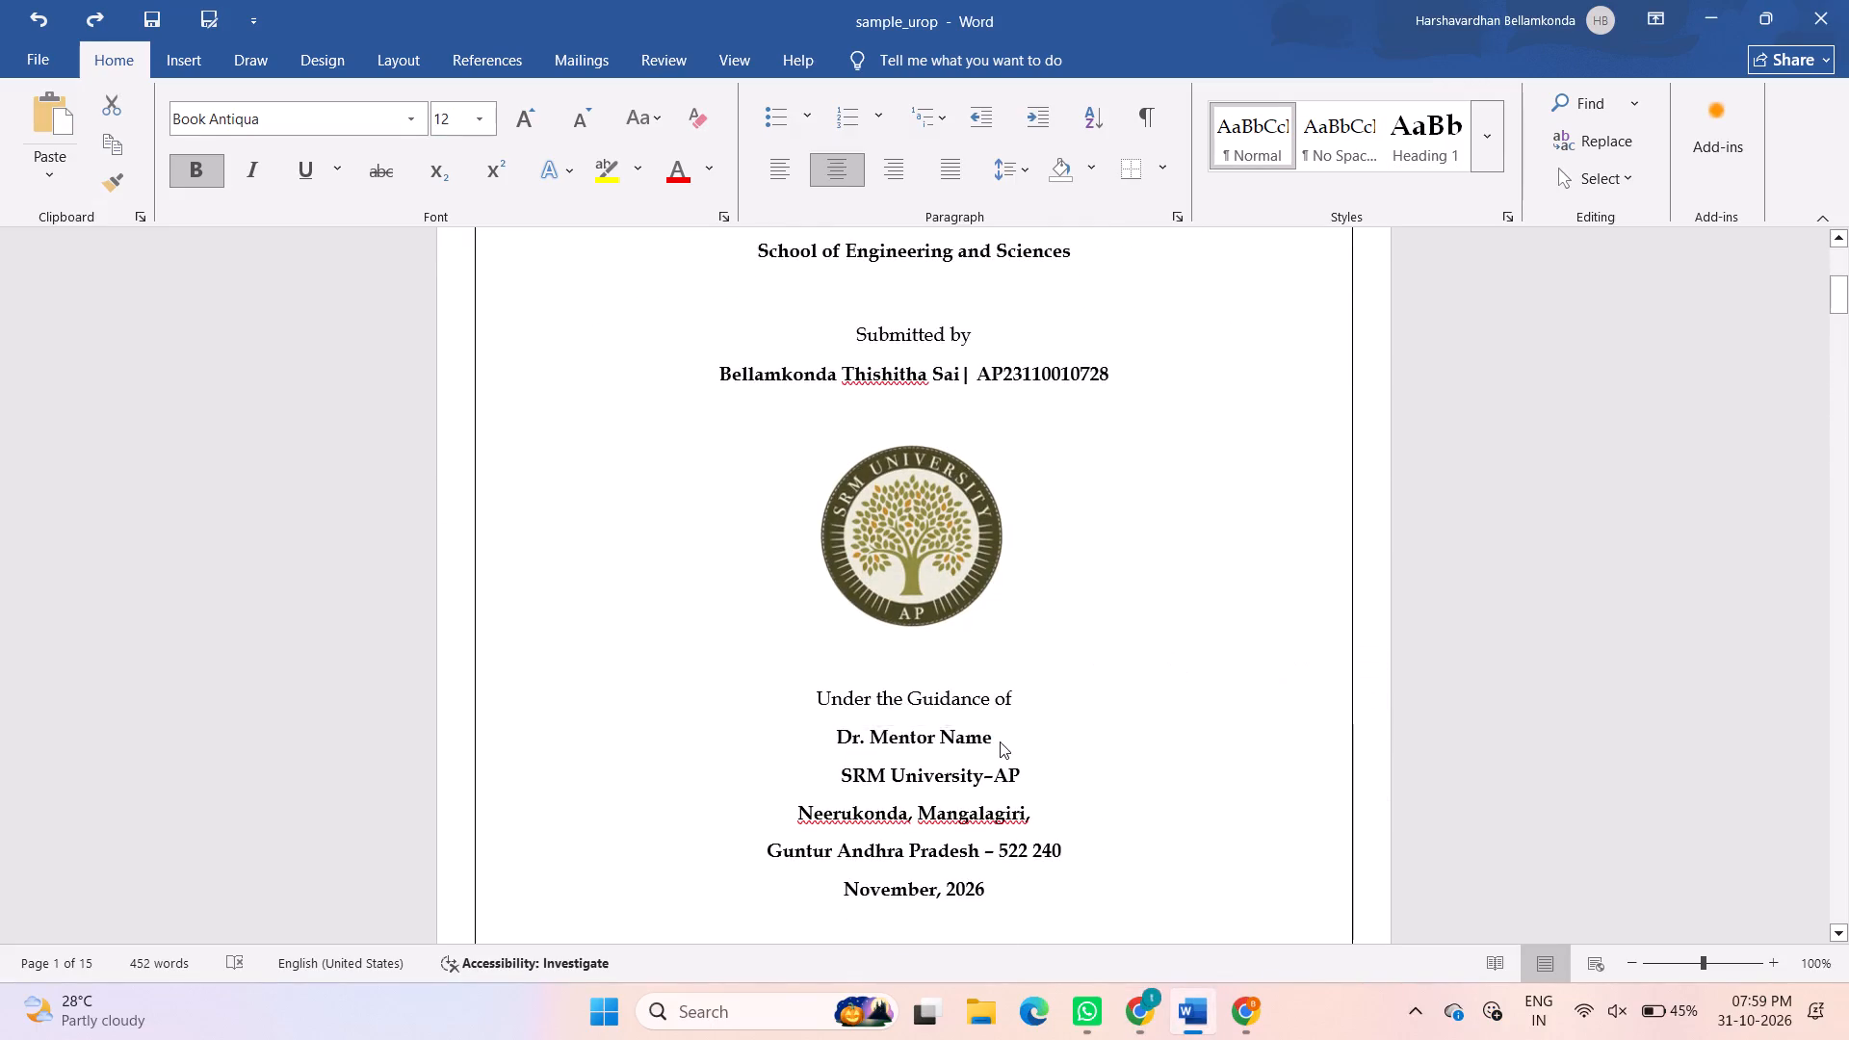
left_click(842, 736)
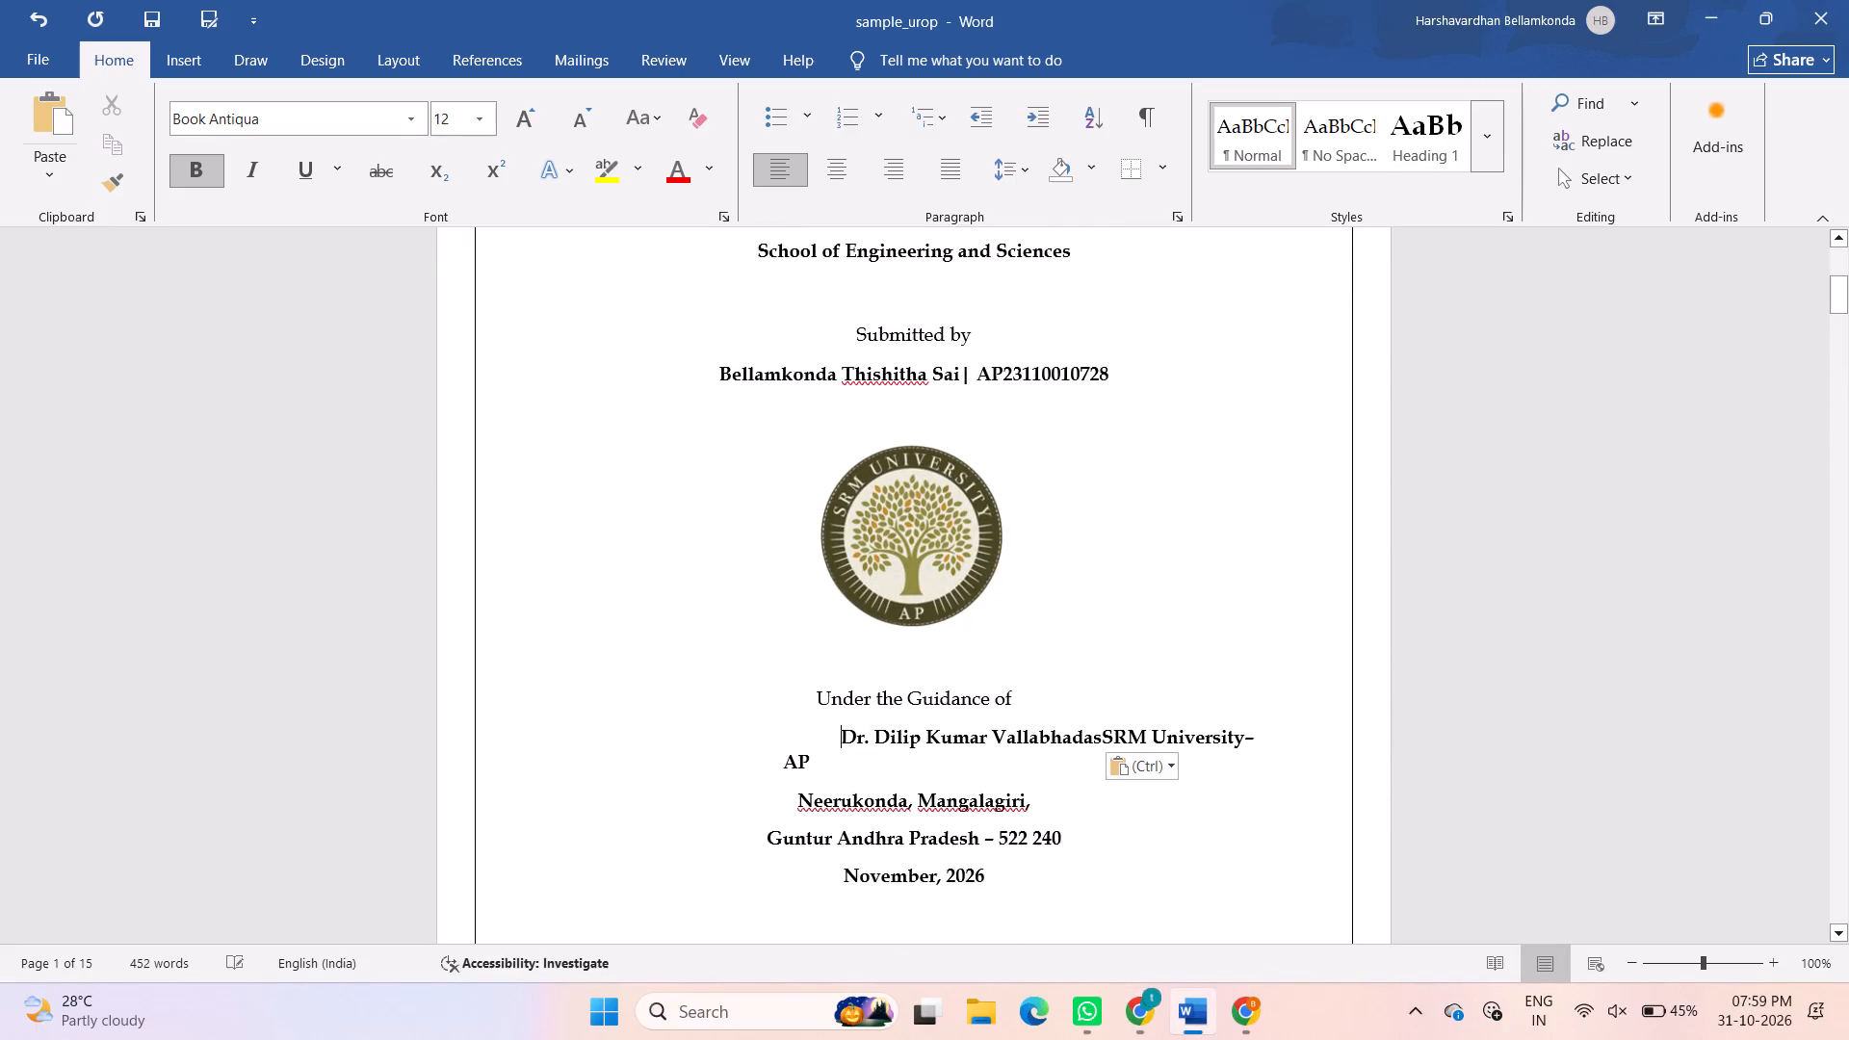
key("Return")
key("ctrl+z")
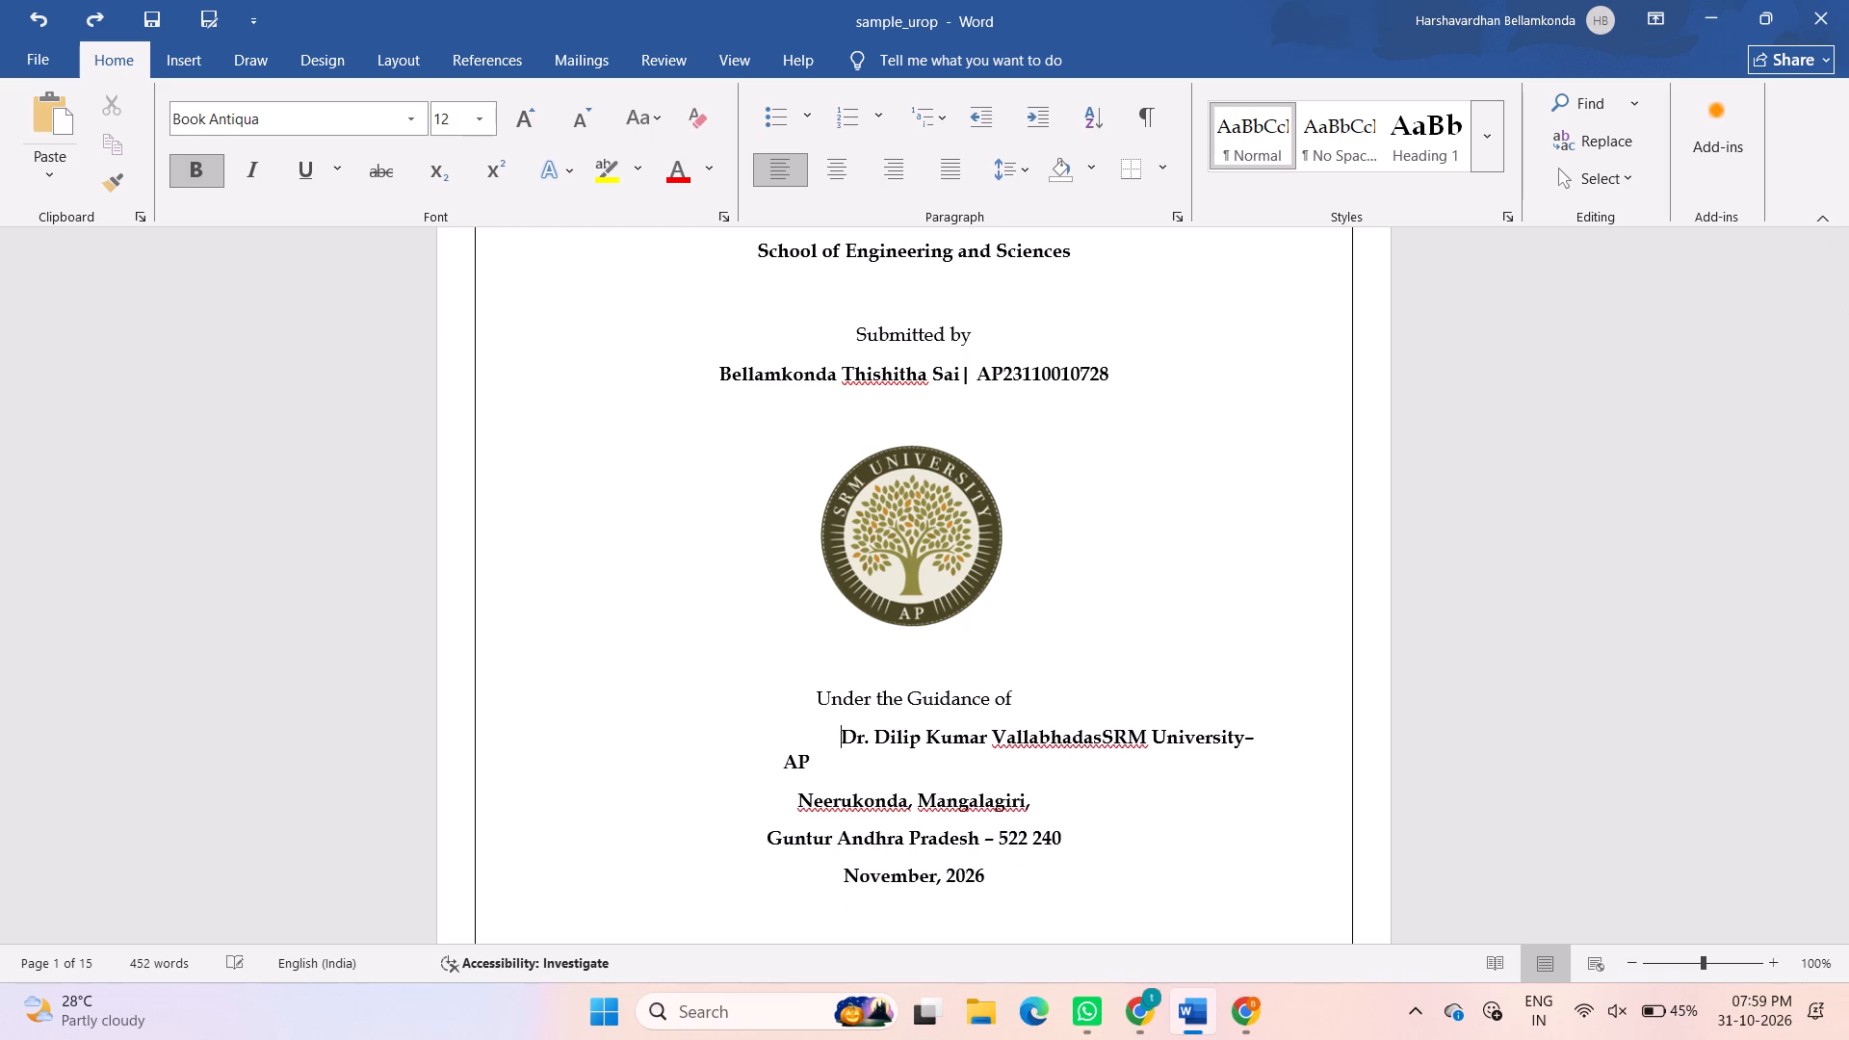
Break the line after the supervisor's name so "SRM University–AP" starts on its own line.
left_click(1096, 743)
key("Right")
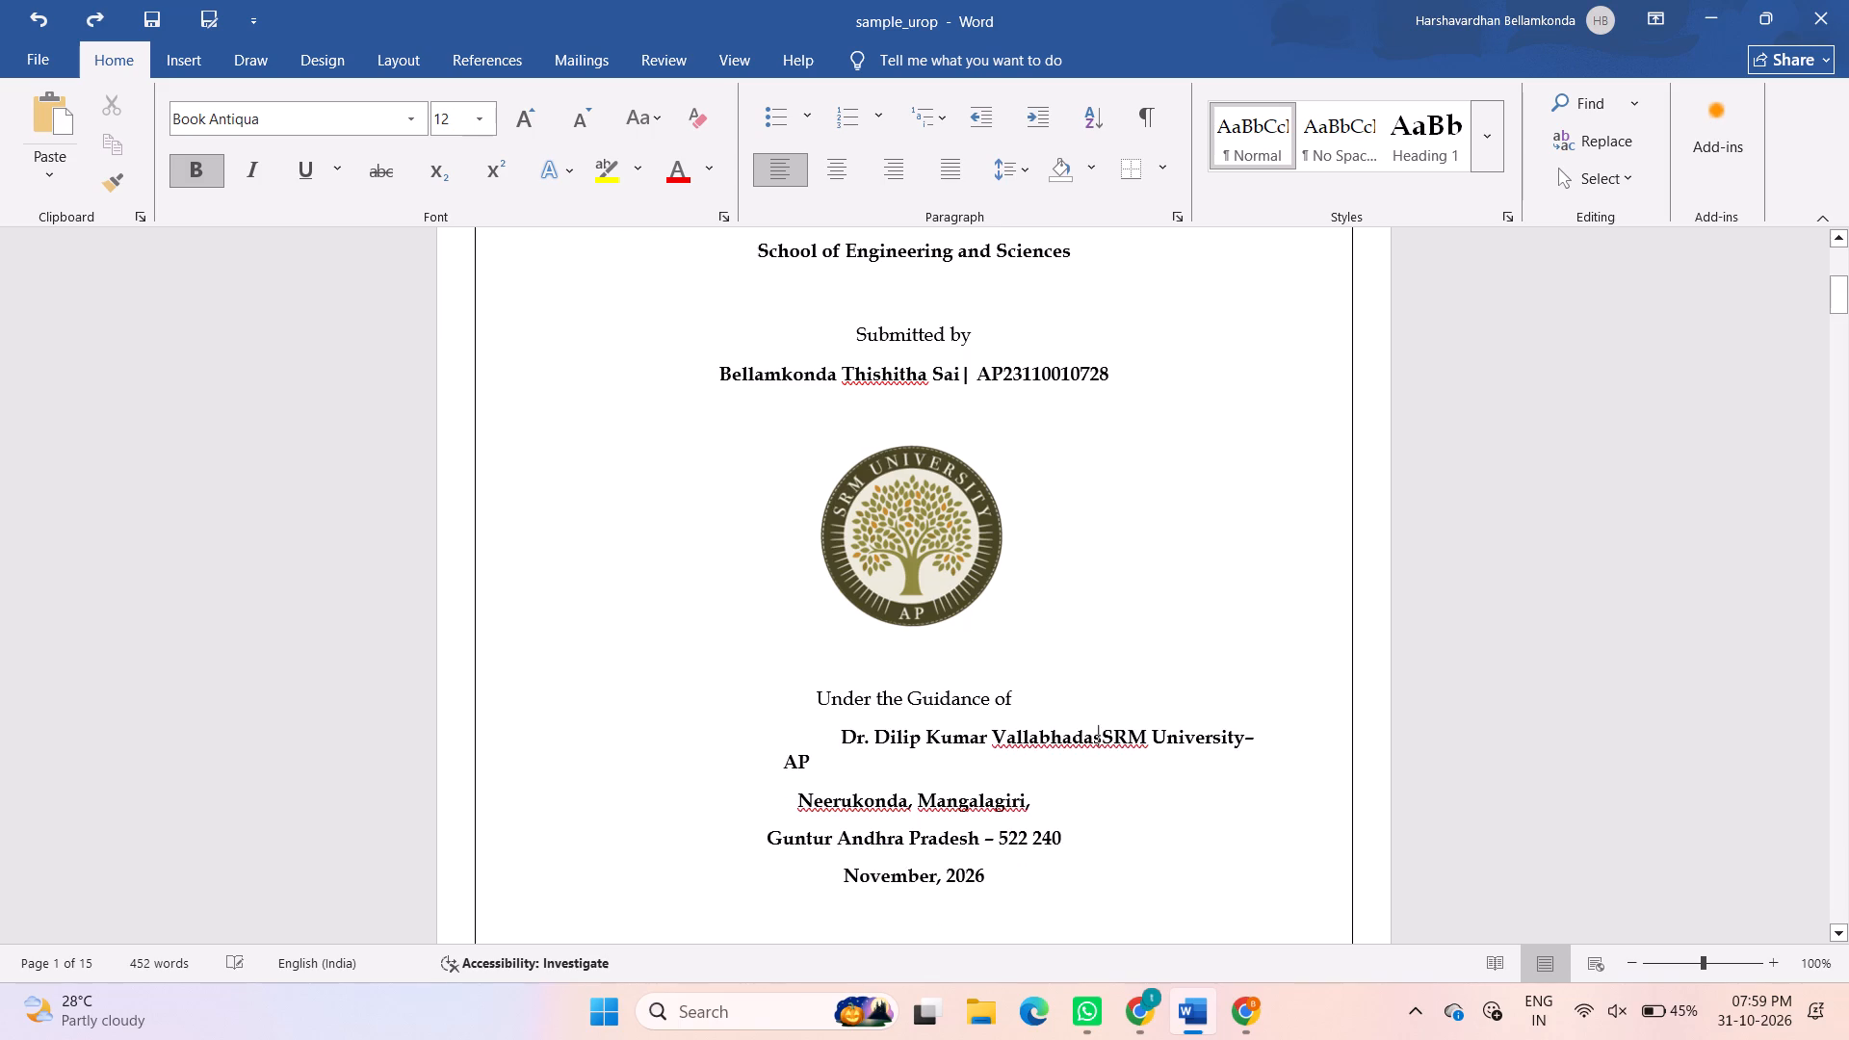
key("Return")
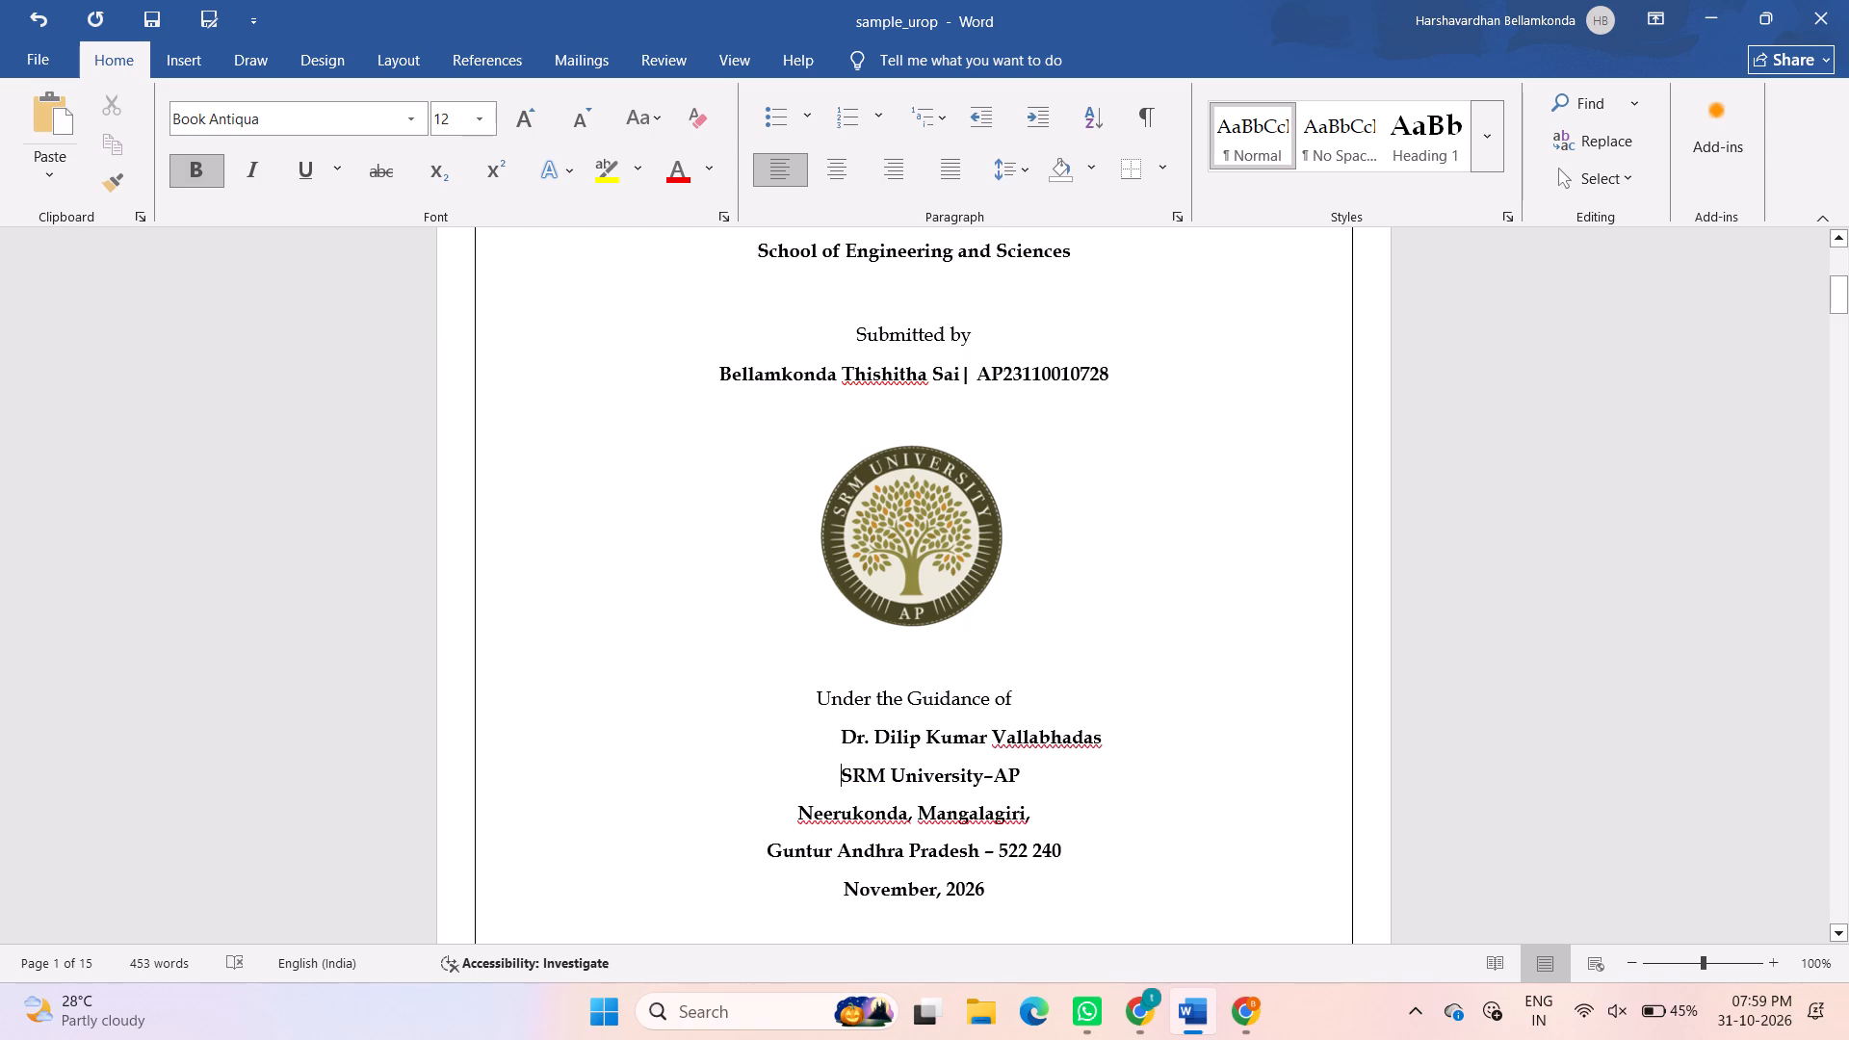
Remove the indents from the supervisor name and "SRM University–AP" lines on the cover page and centre both.
left_click(841, 736)
key("BackSpace")
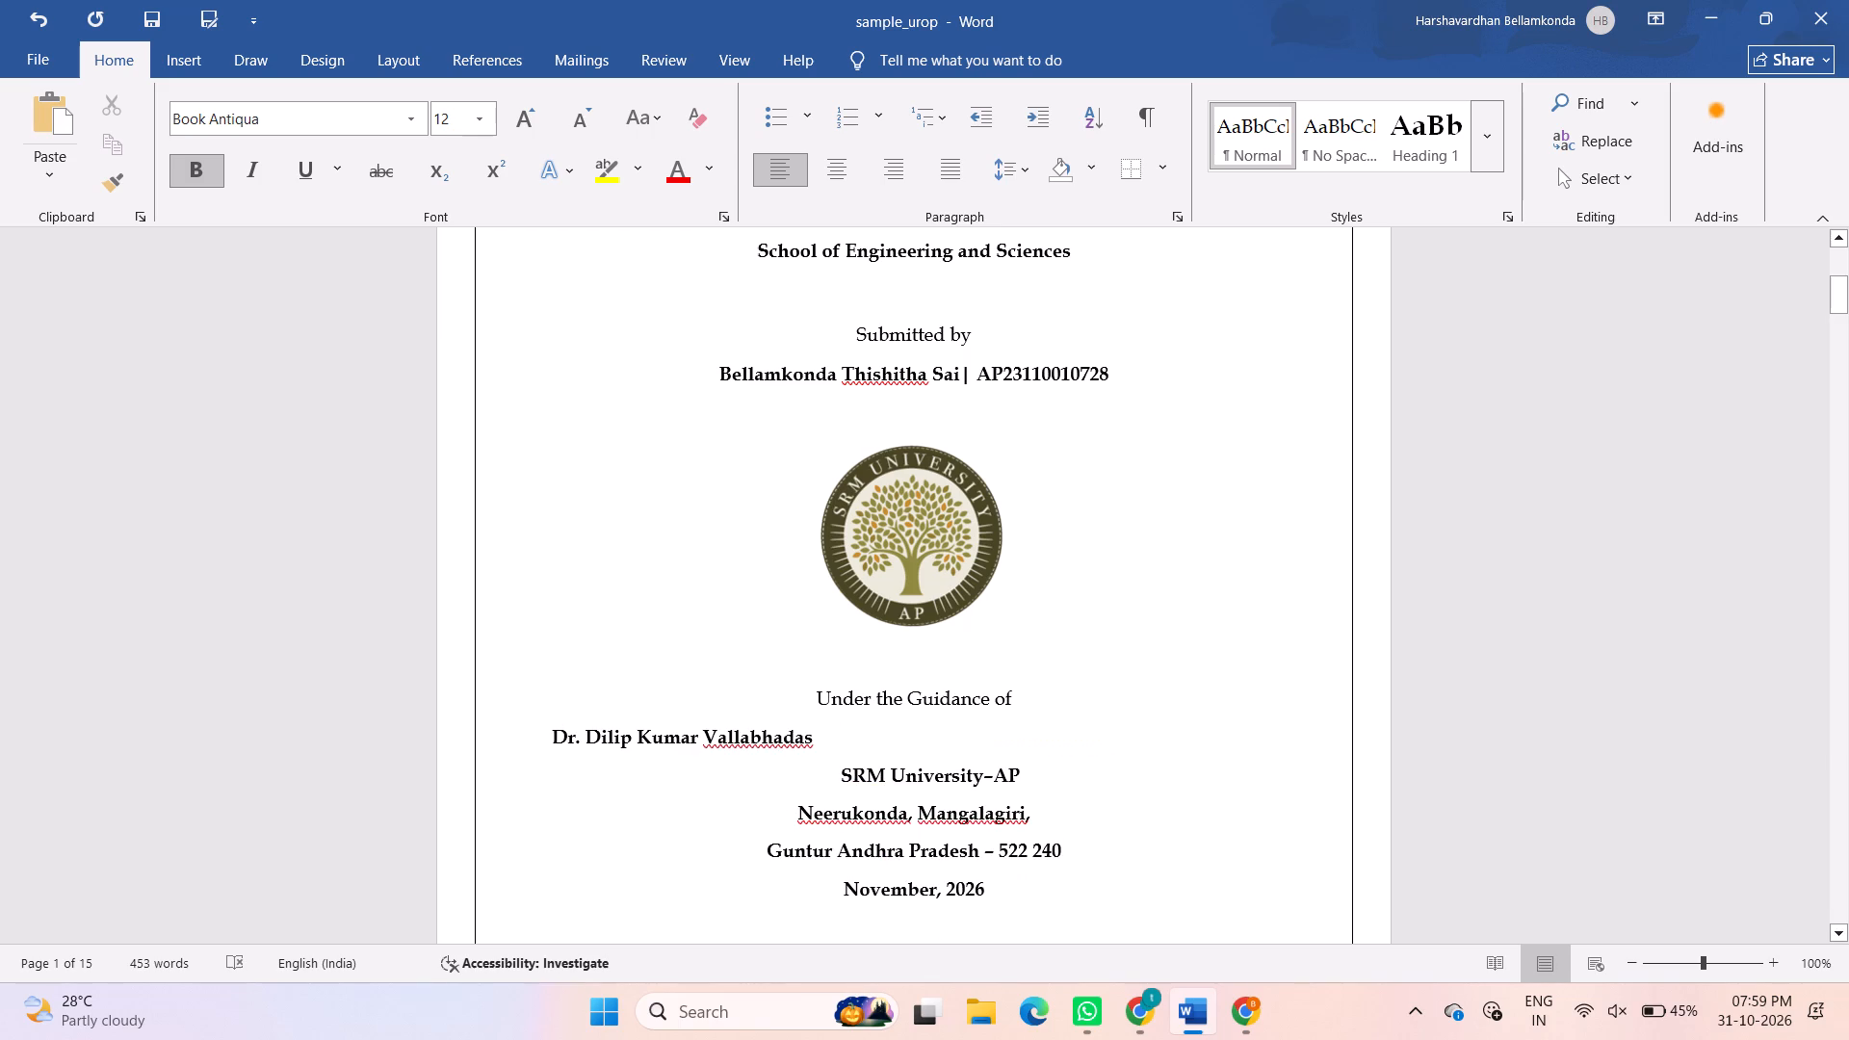
left_click(828, 177)
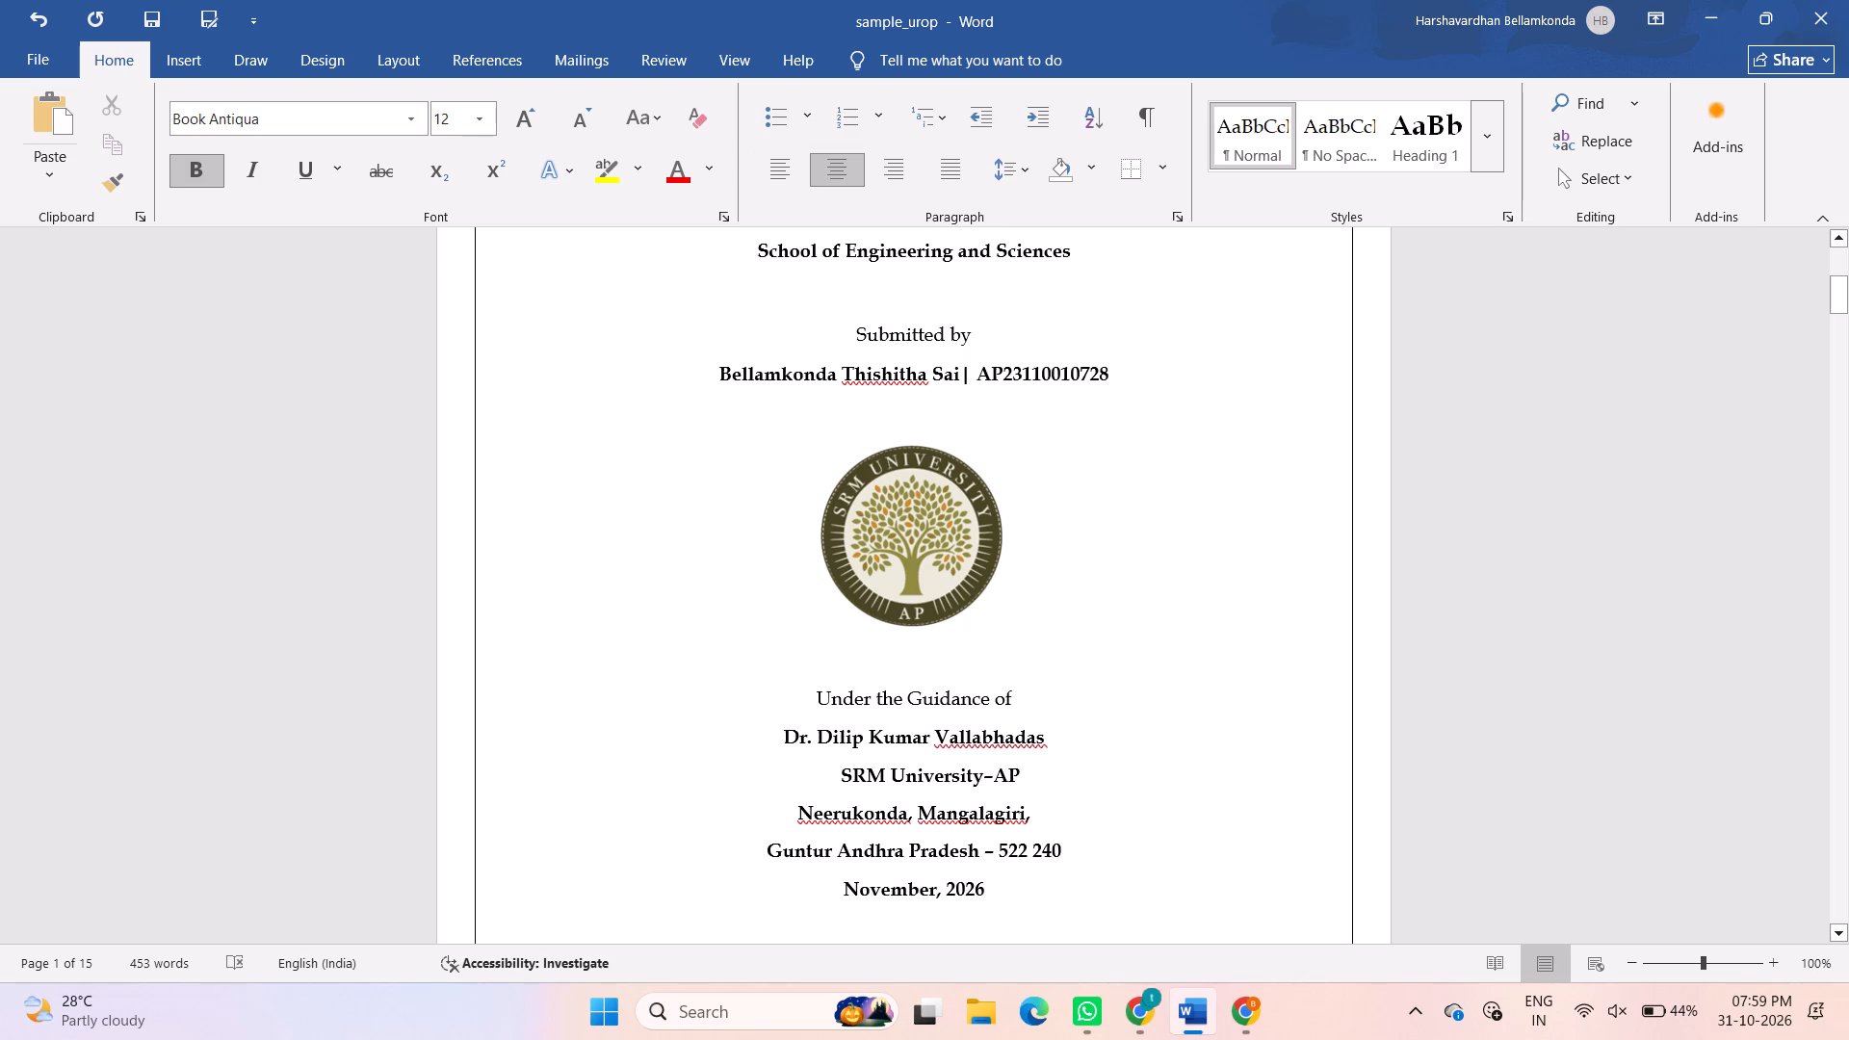
left_click(841, 776)
key("BackSpace")
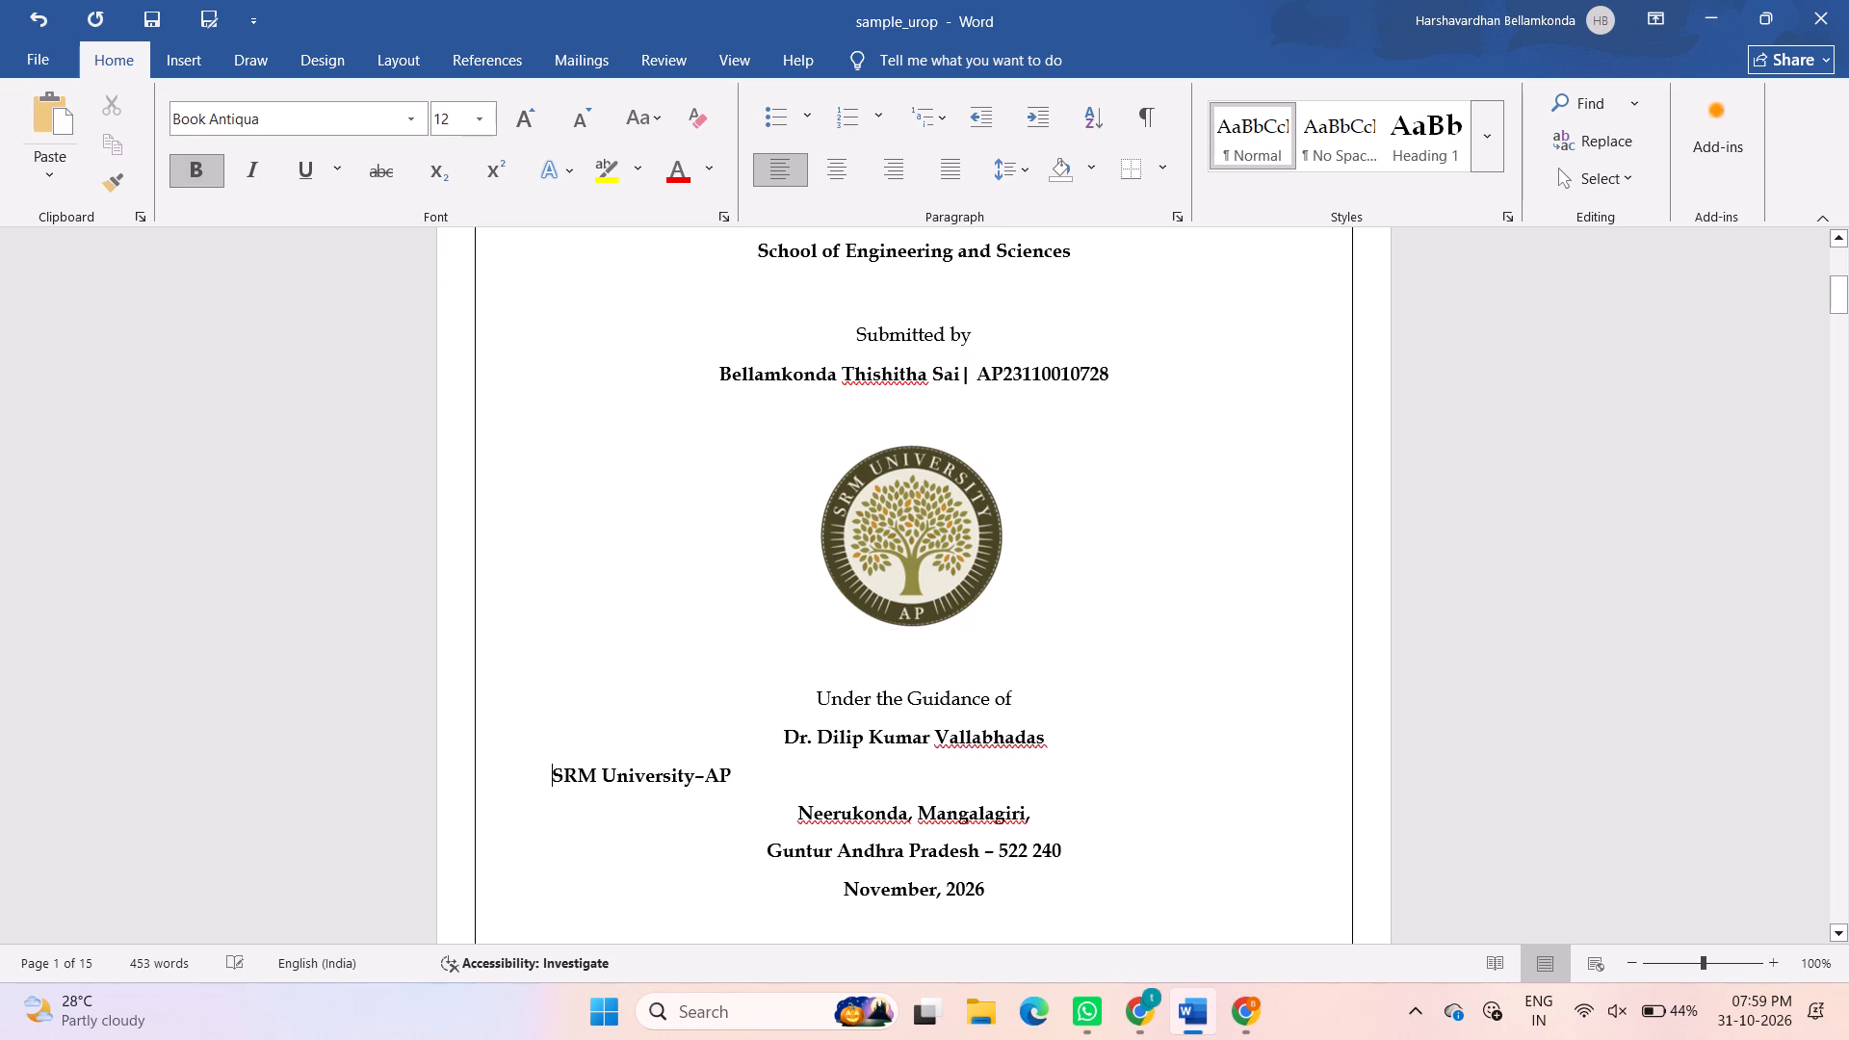
left_click(837, 165)
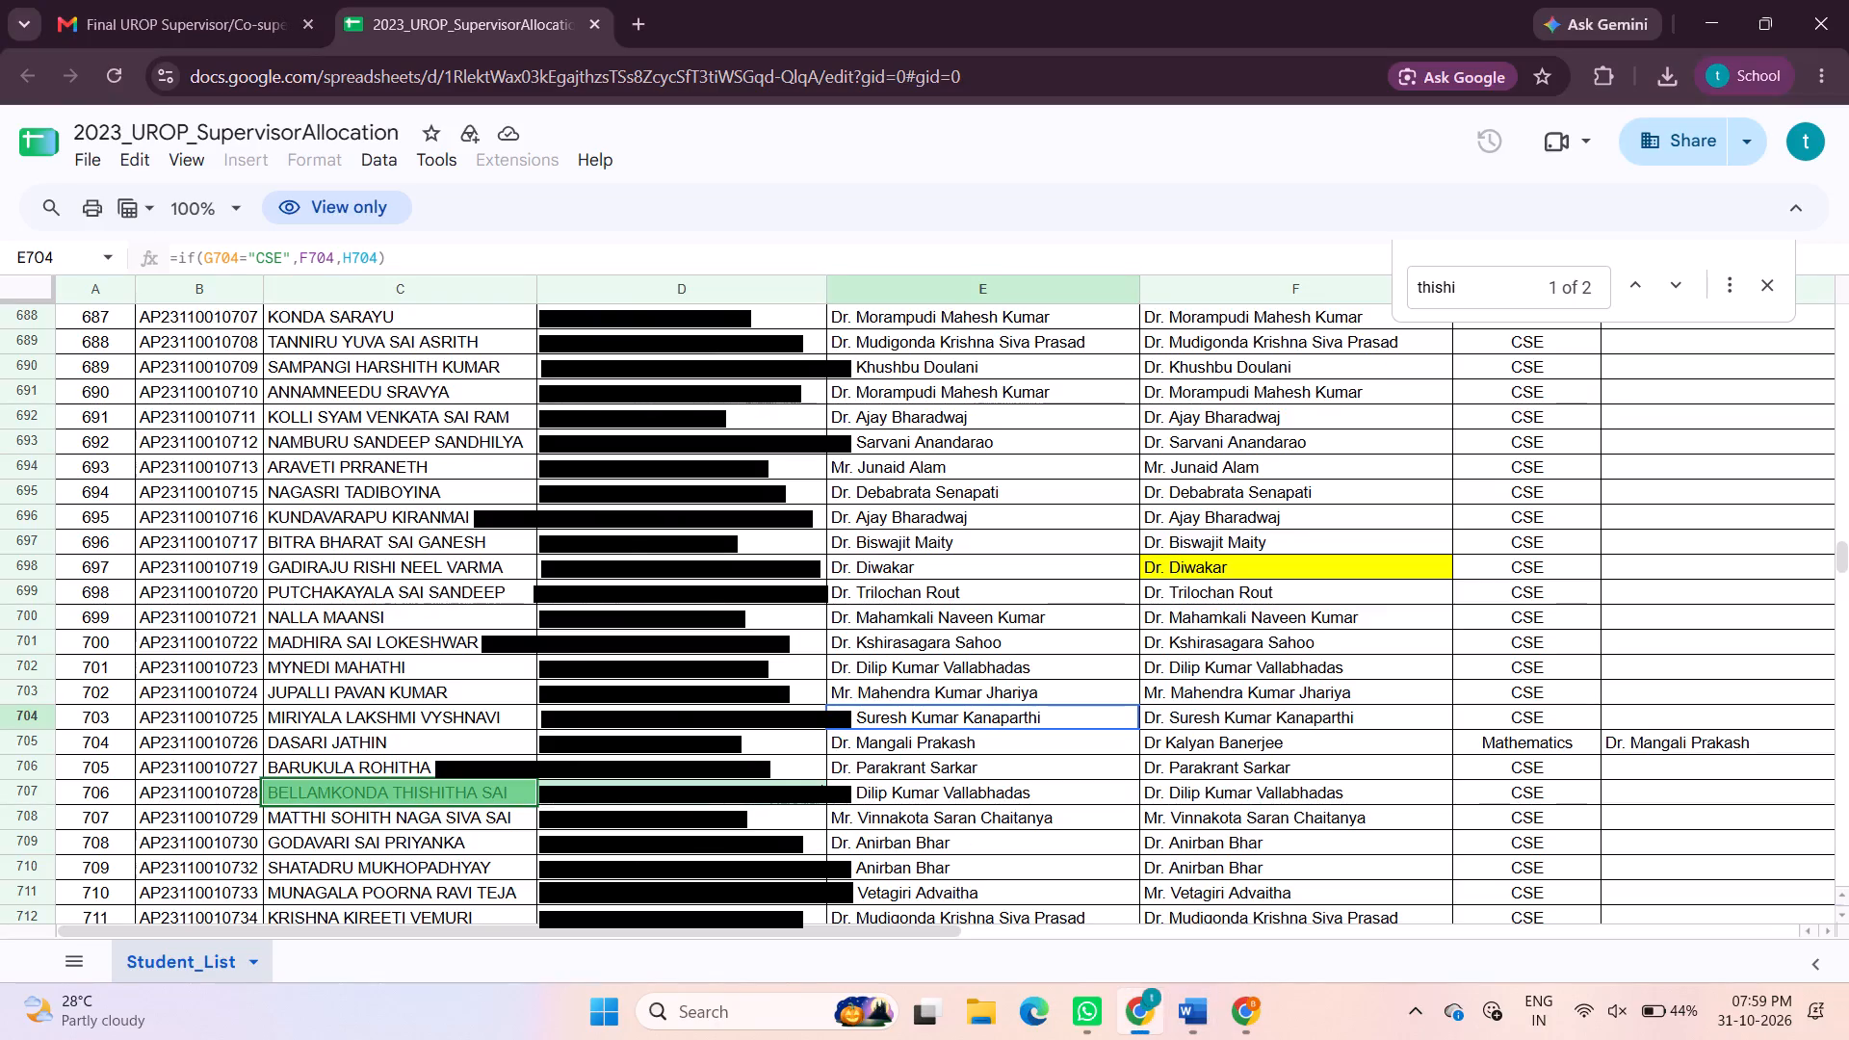
Switch to the supervisor allocation spreadsheet in Chrome and look through the highlighted student's supervisor entry and the rows below it.
left_click(881, 792)
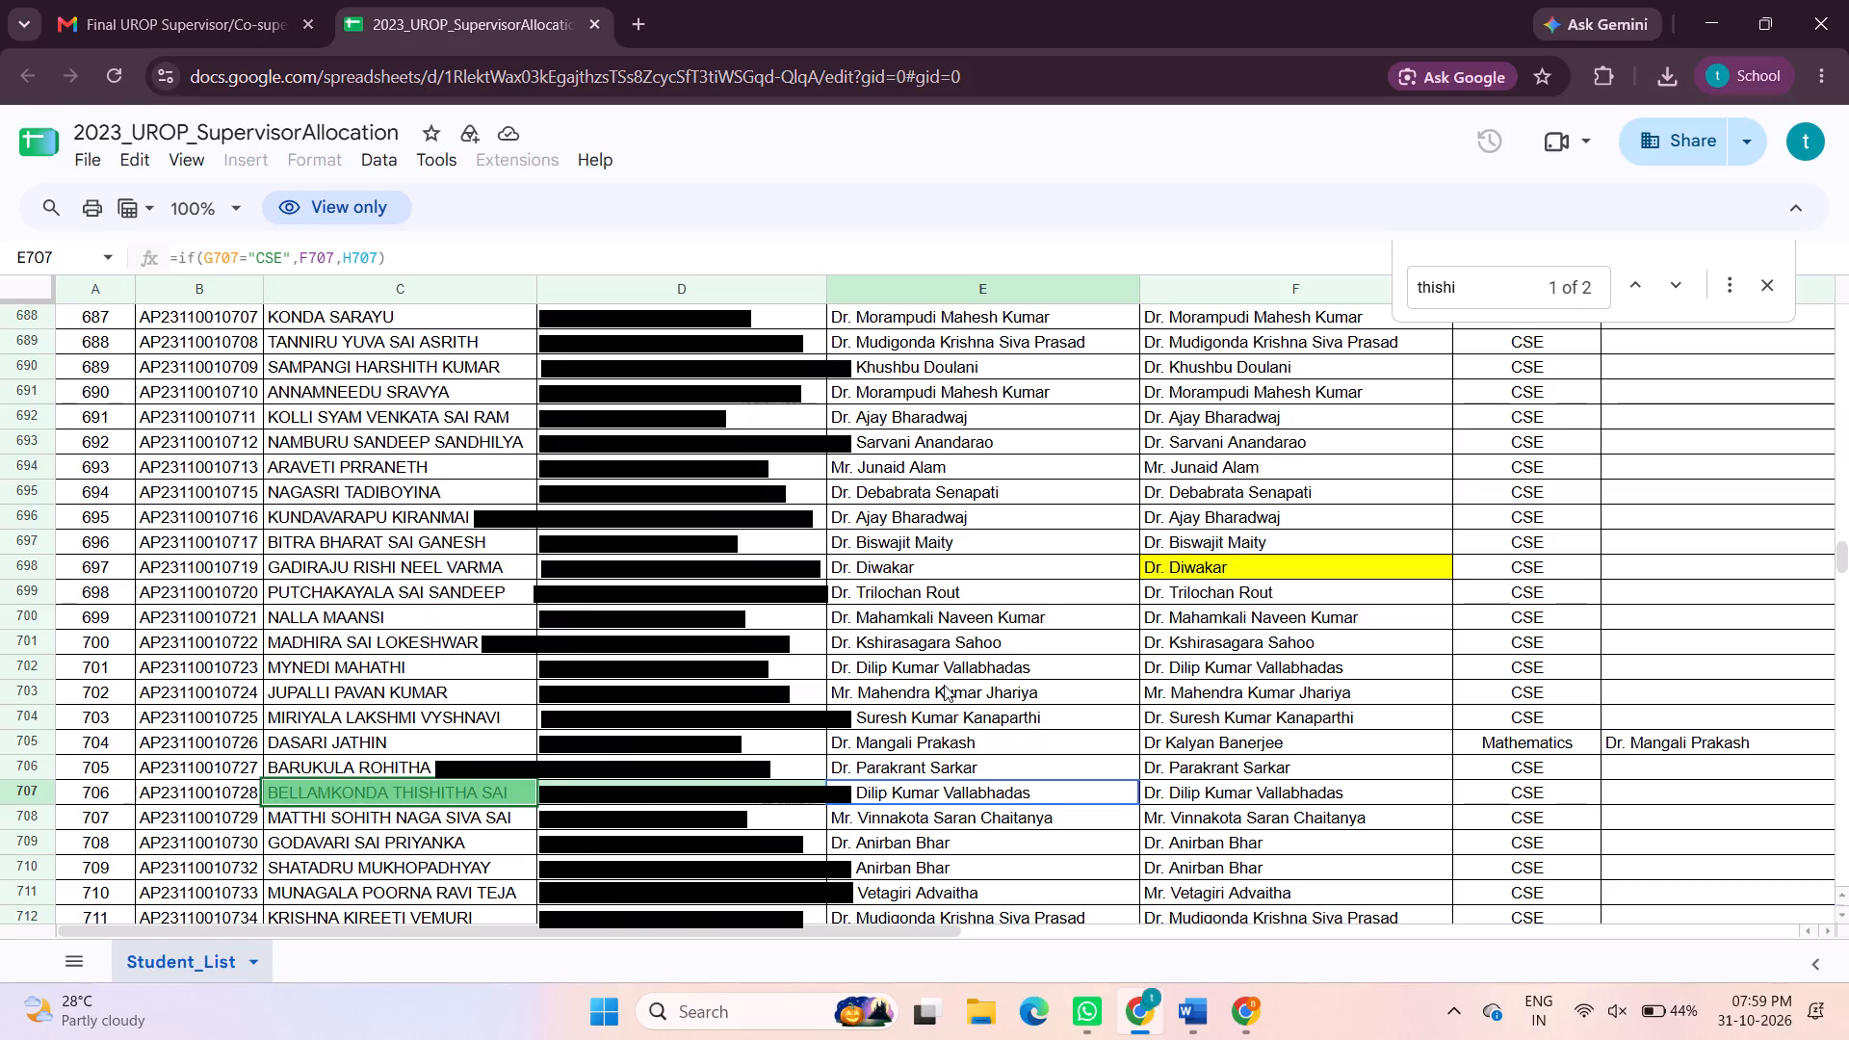
scroll(940, 685, "down", 1)
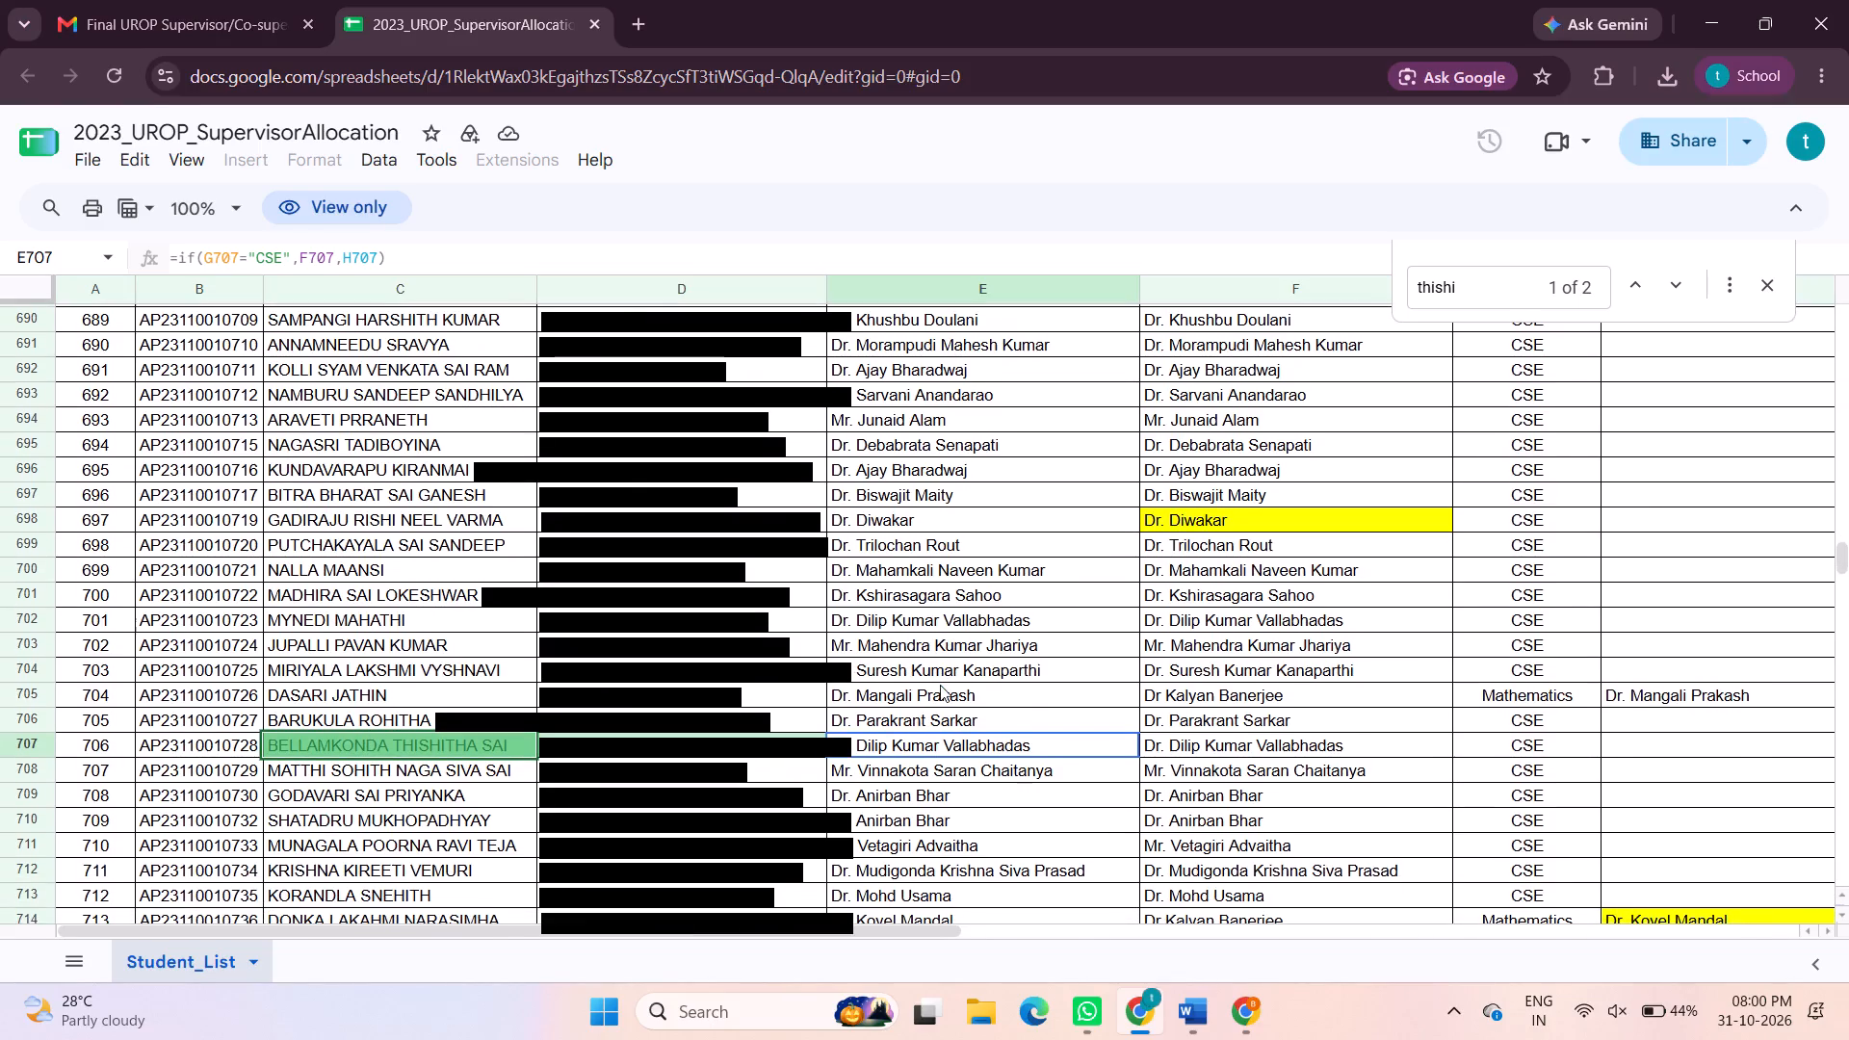
scroll(940, 685, "down", 4)
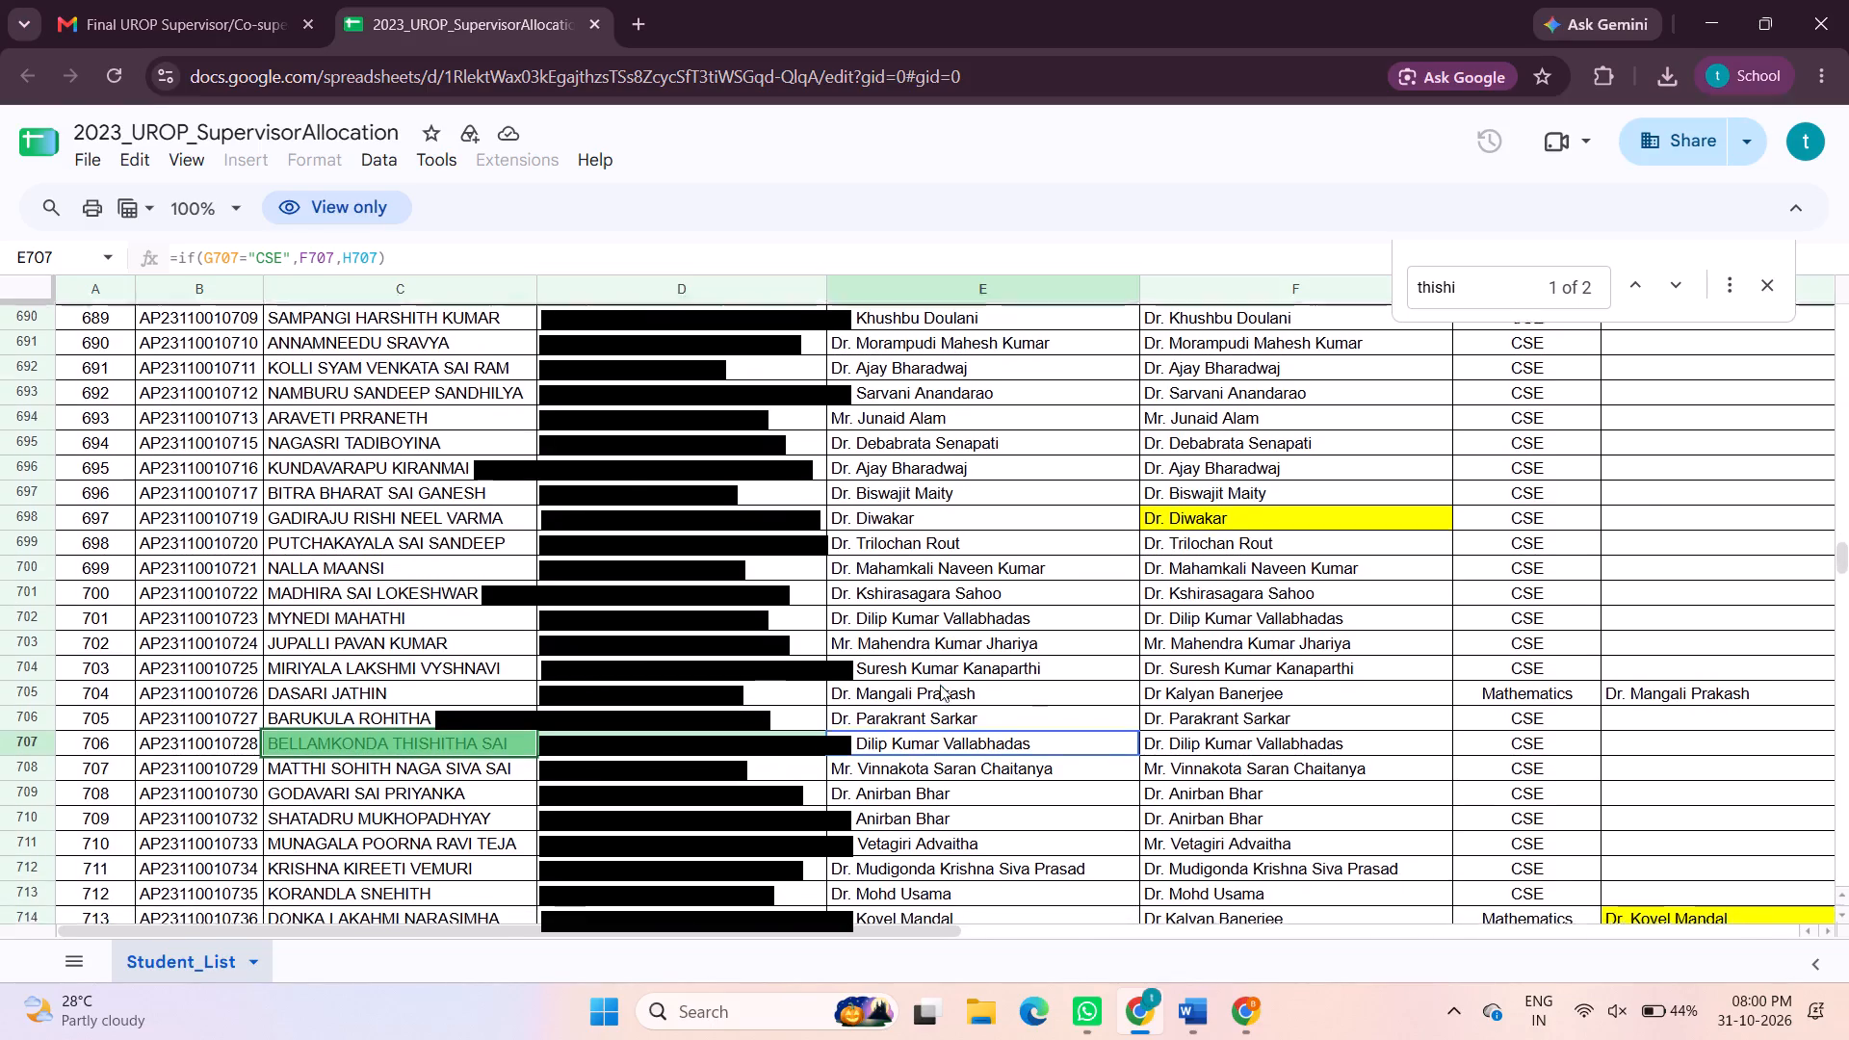
scroll(940, 685, "down", 4)
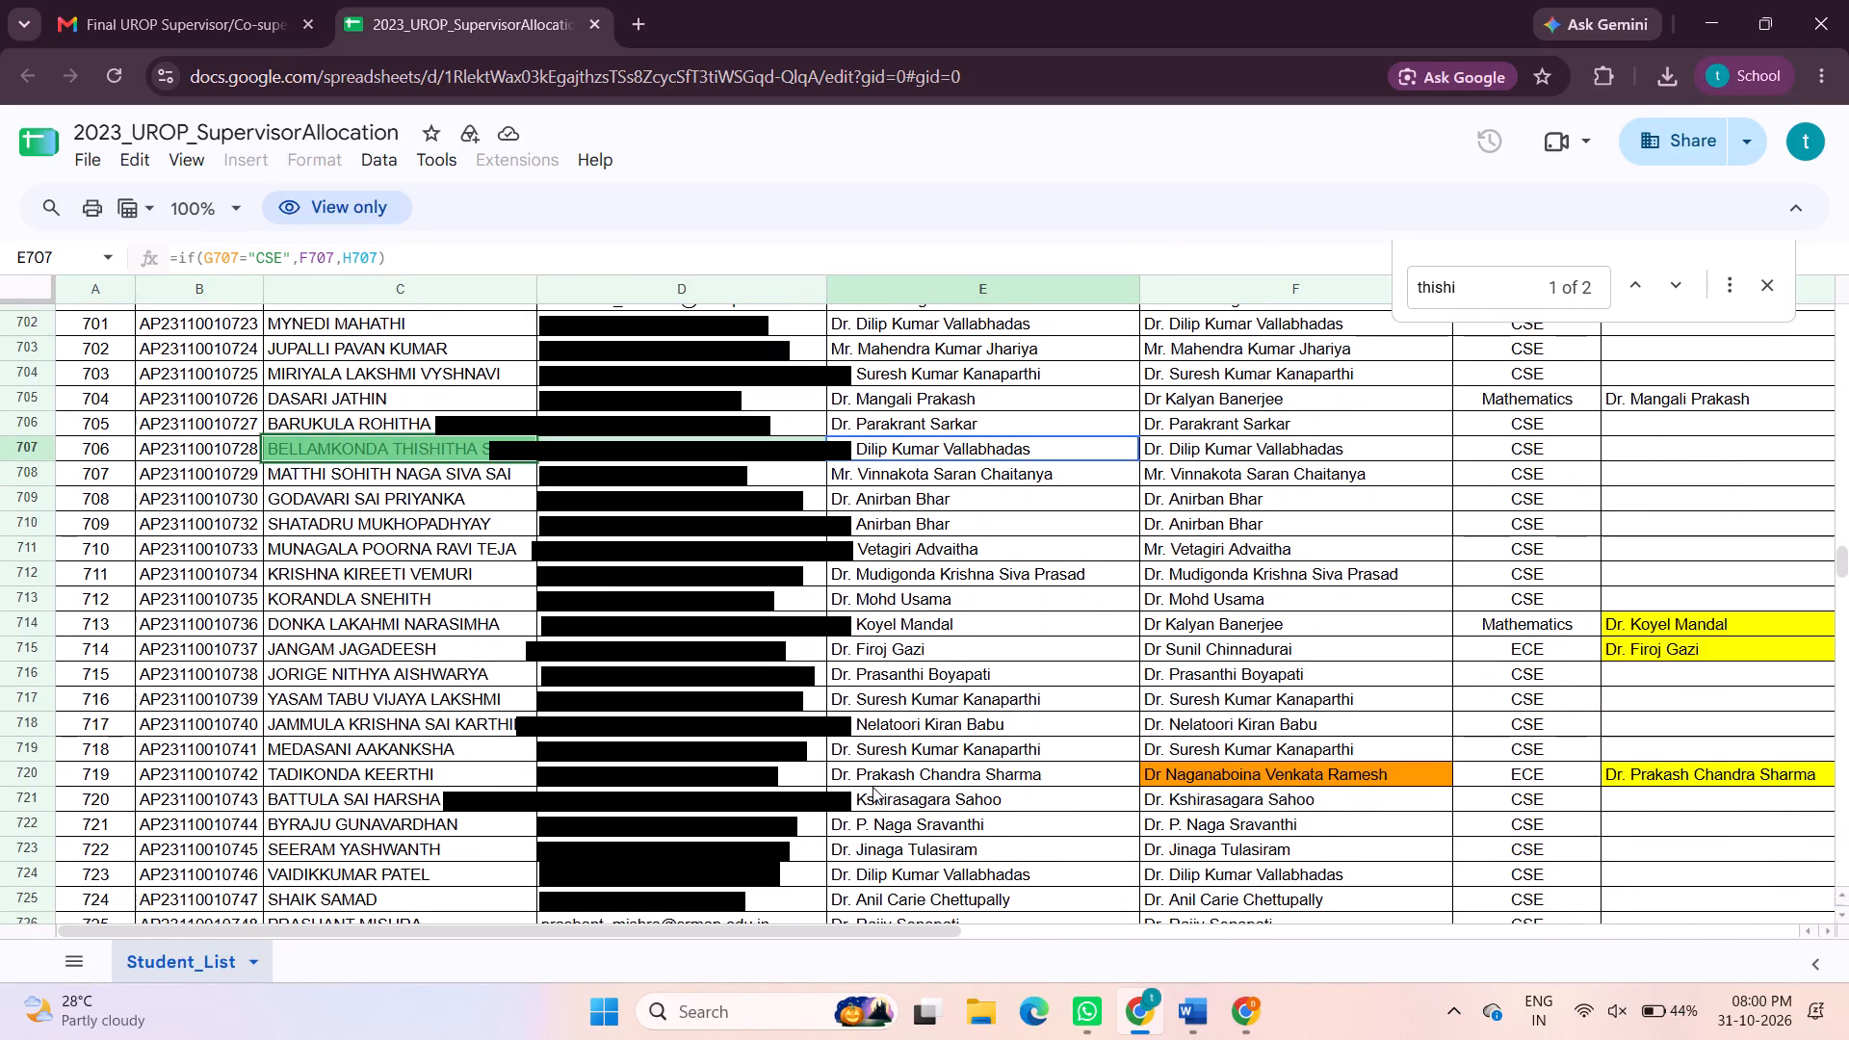
scroll(872, 787, "left", 1)
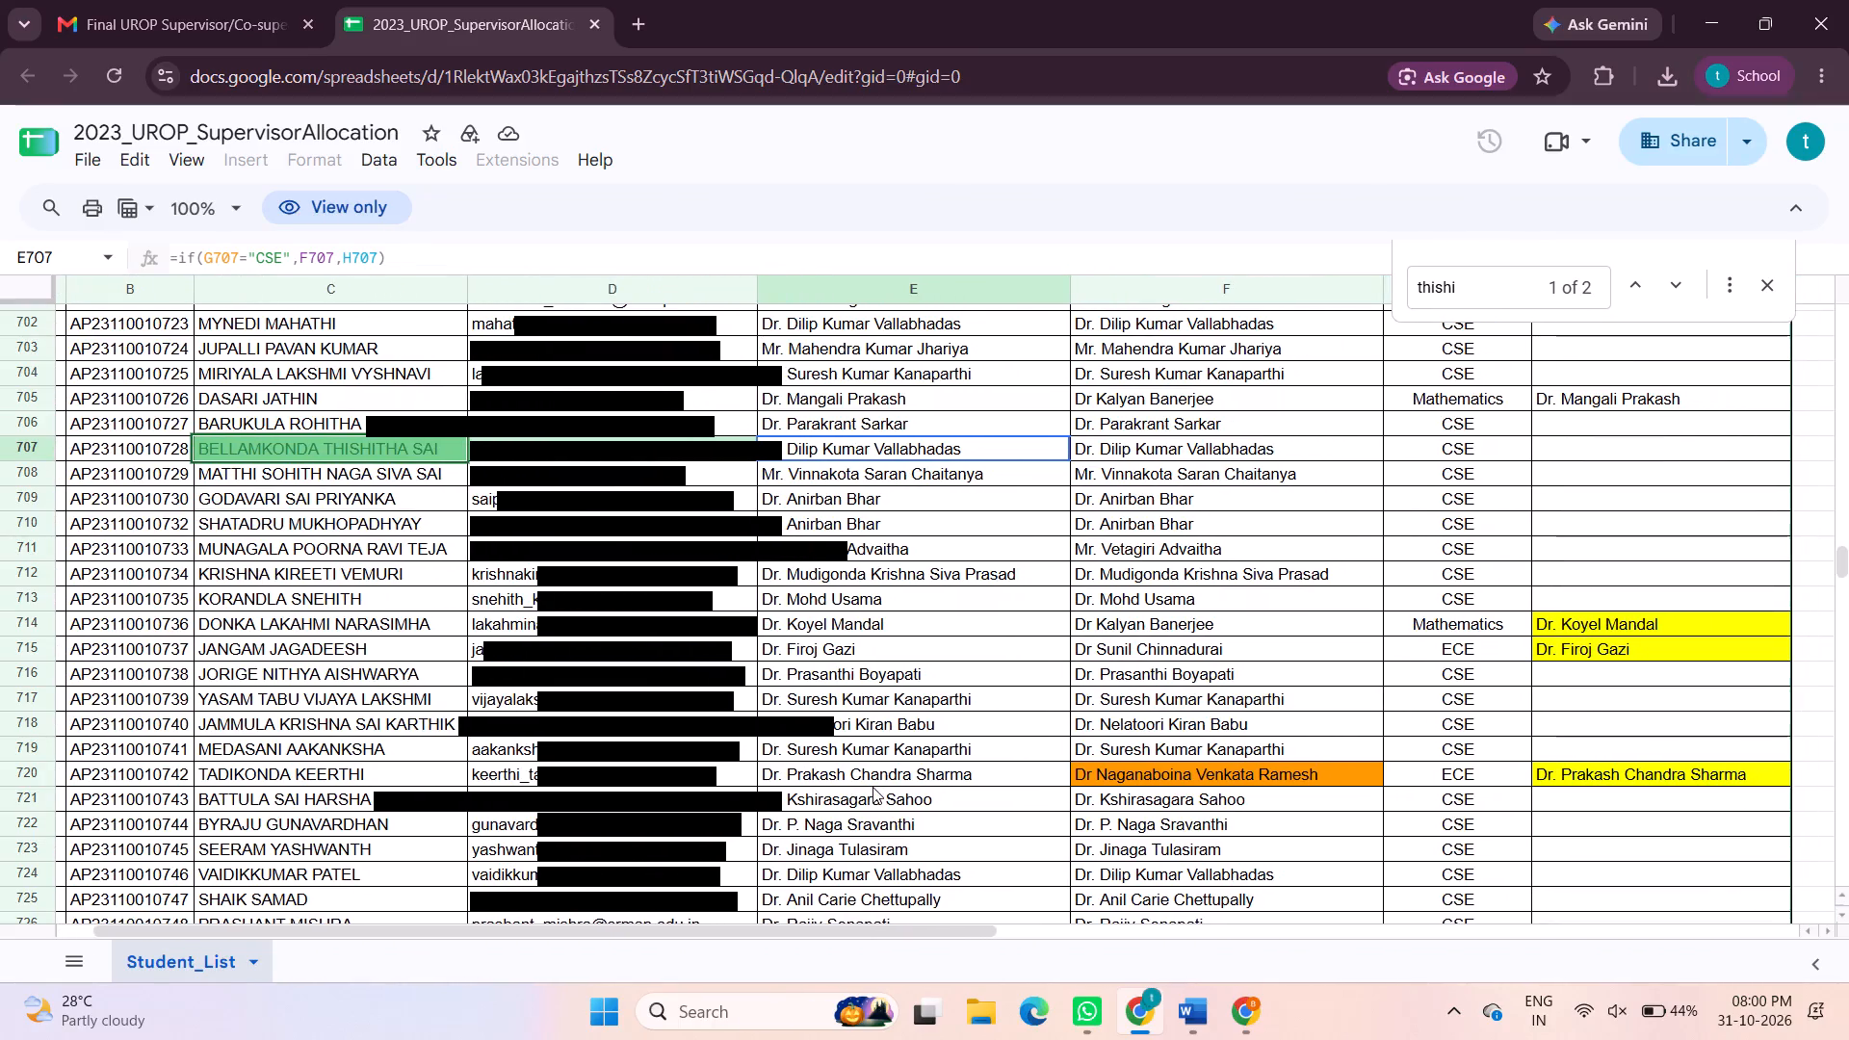
scroll(872, 787, "left", 2)
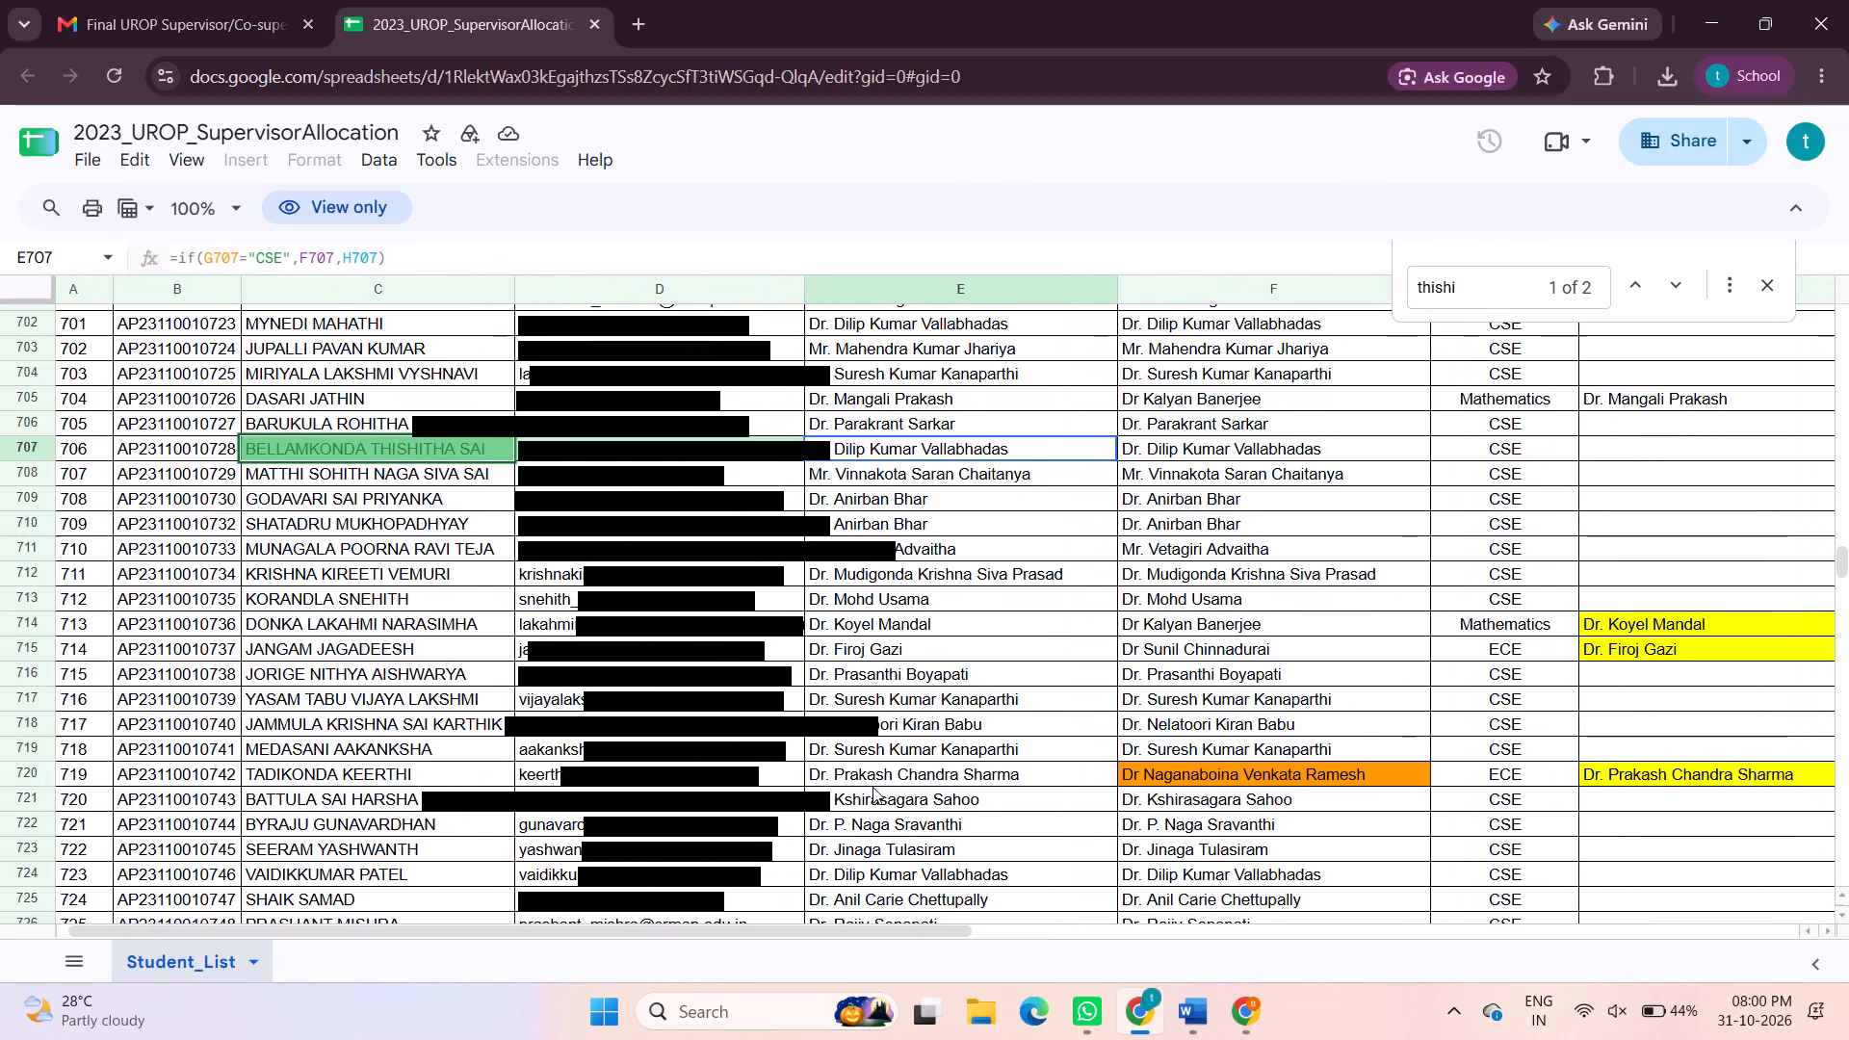
scroll(872, 787, "left", 4)
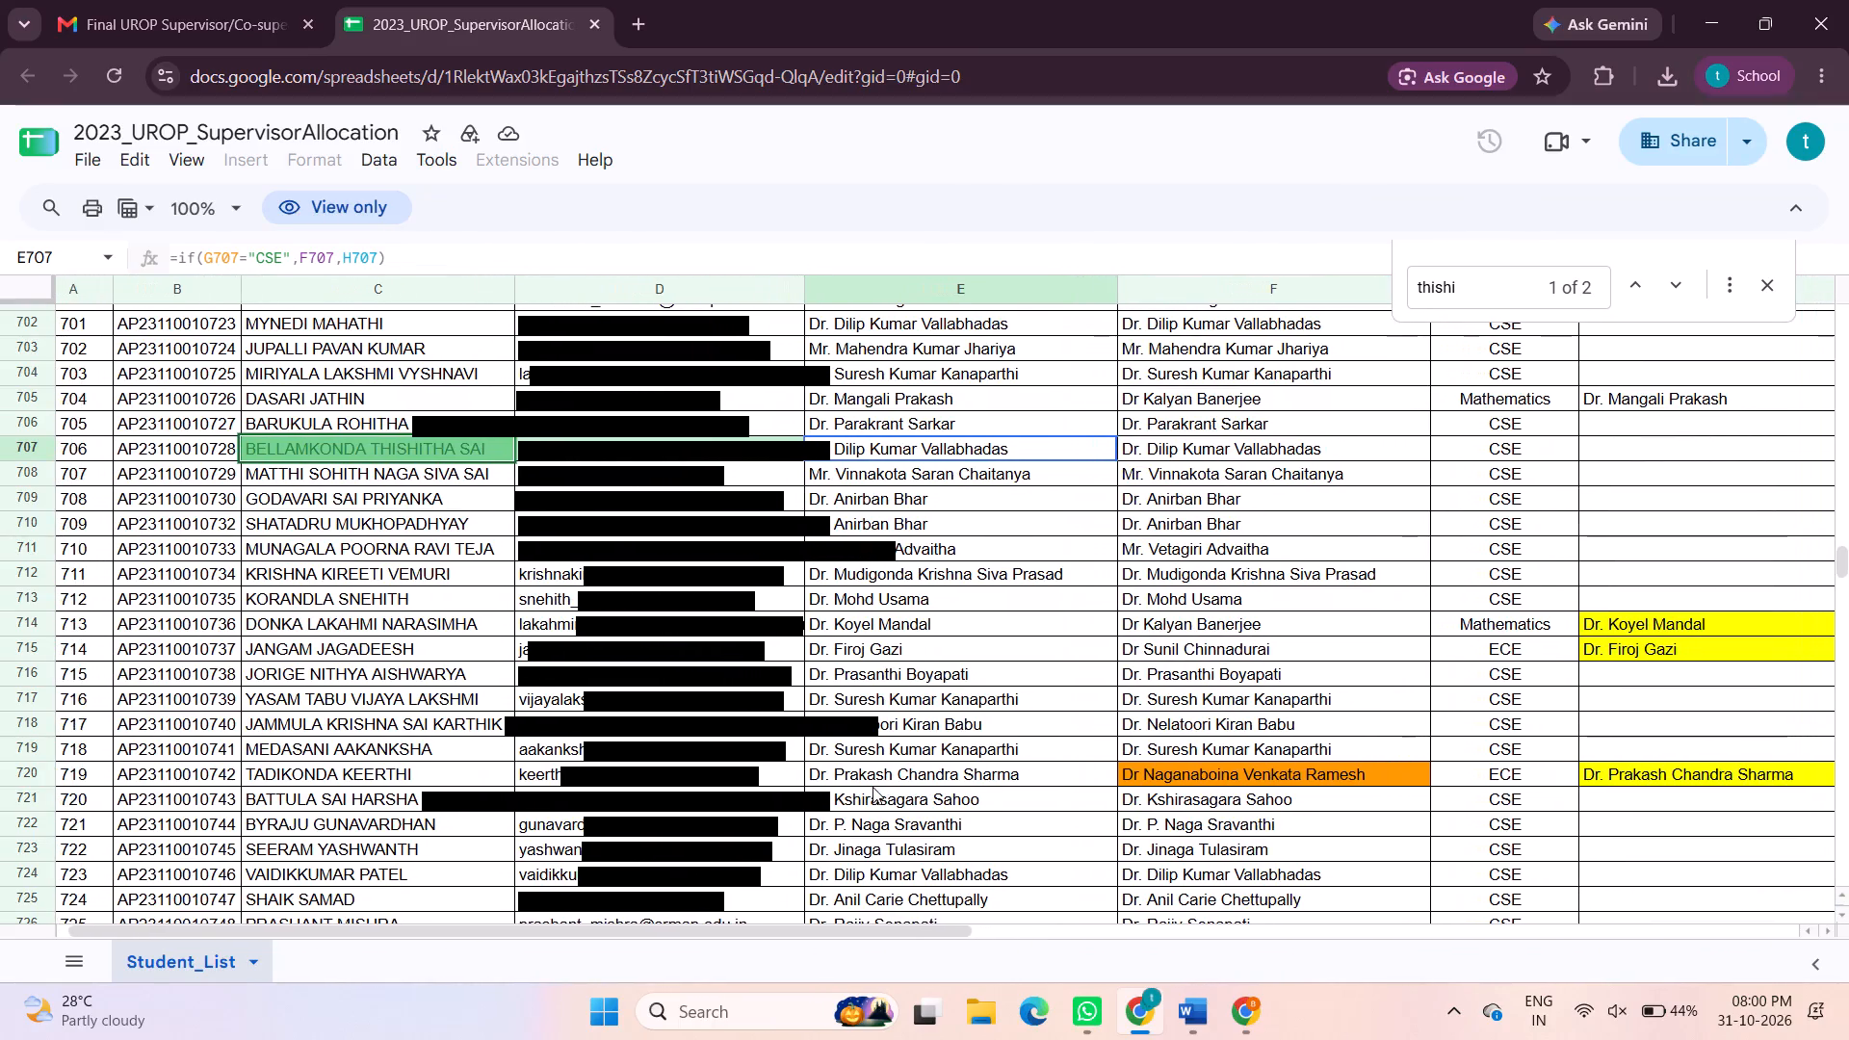
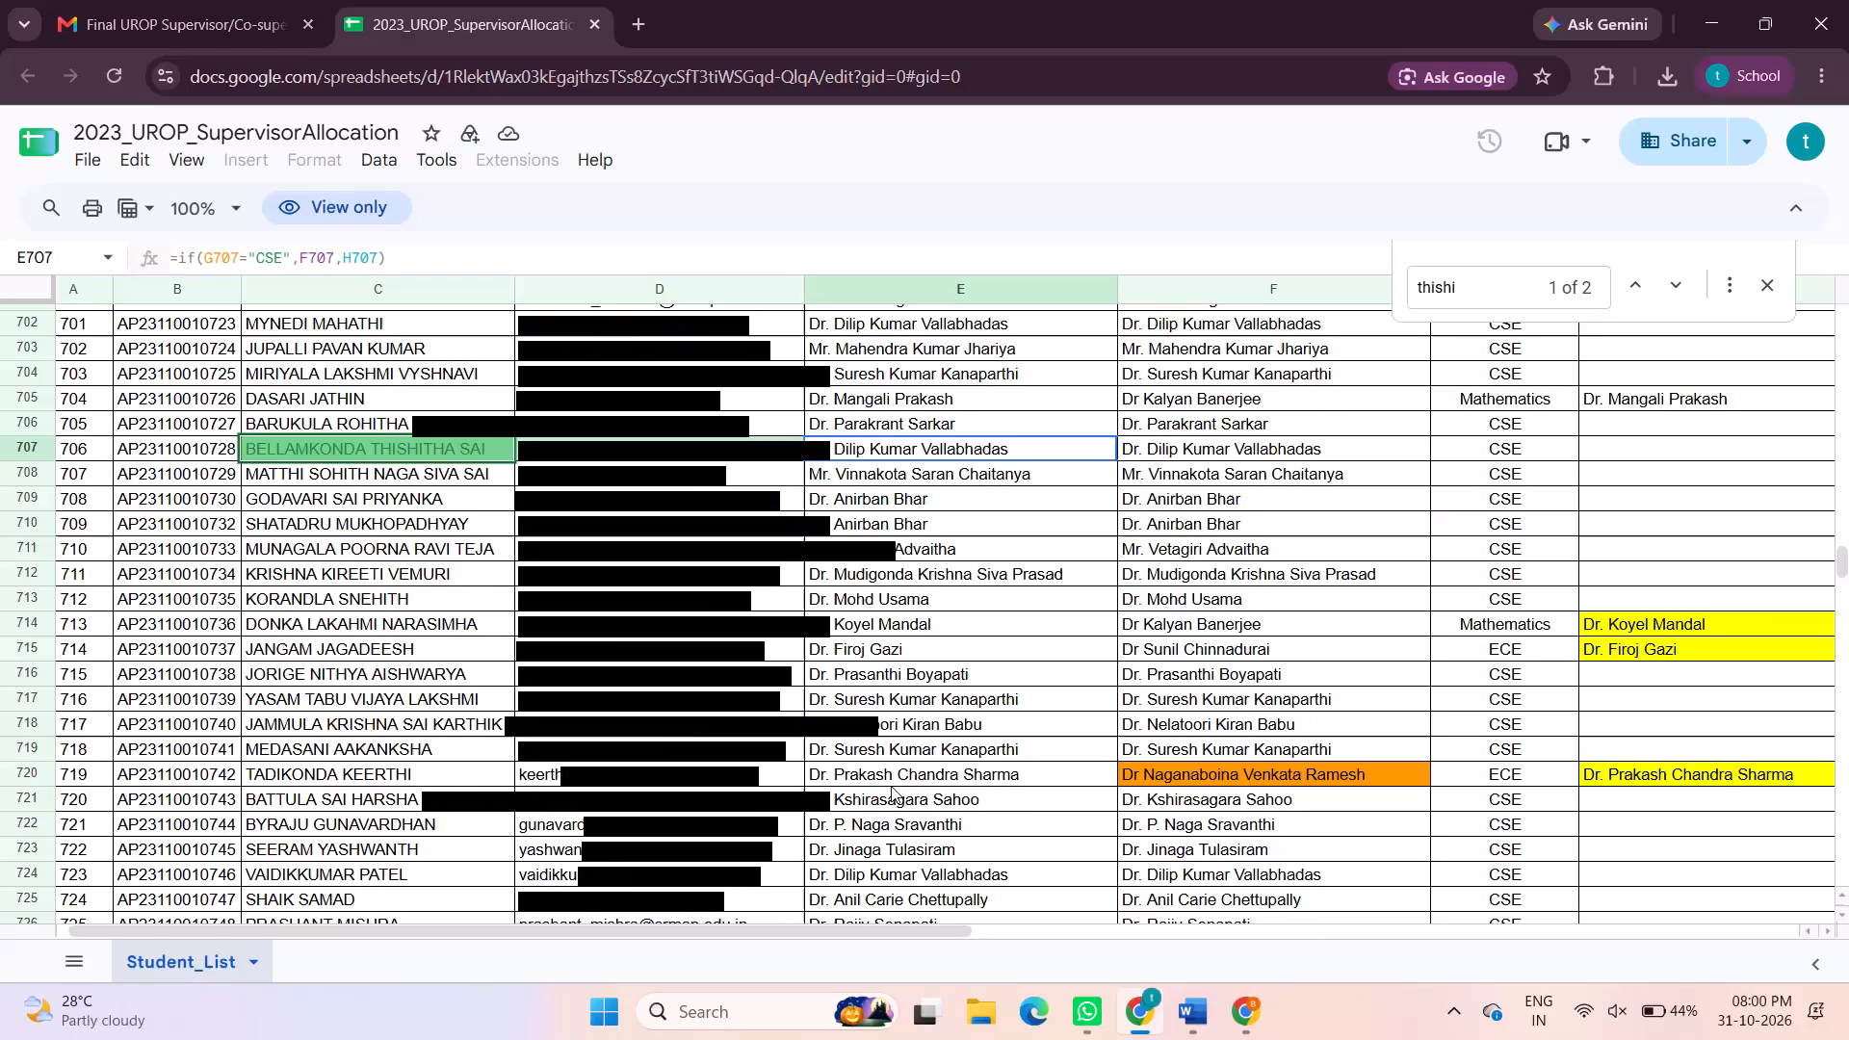
Look through the student and supervisor entries above and below the highlighted student's row in the Student_List sheet.
scroll(661, 719, "up", 1)
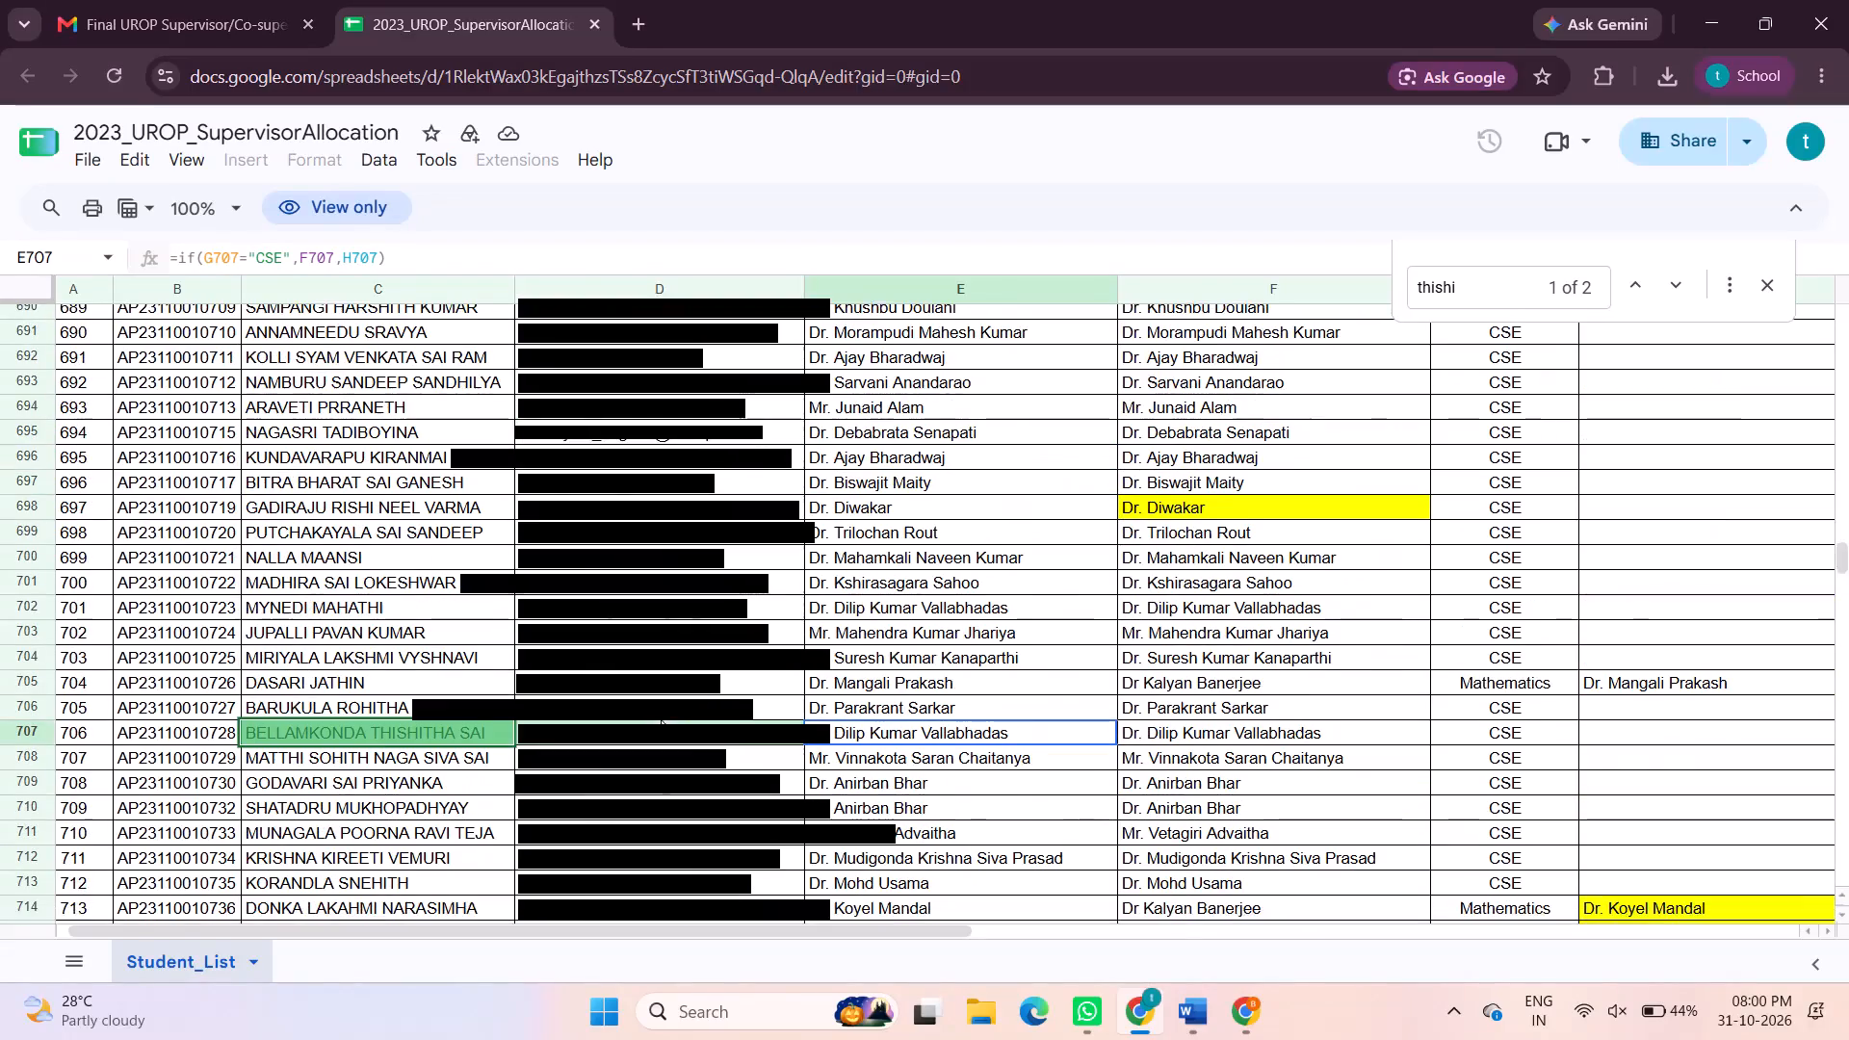
scroll(661, 719, "up", 5)
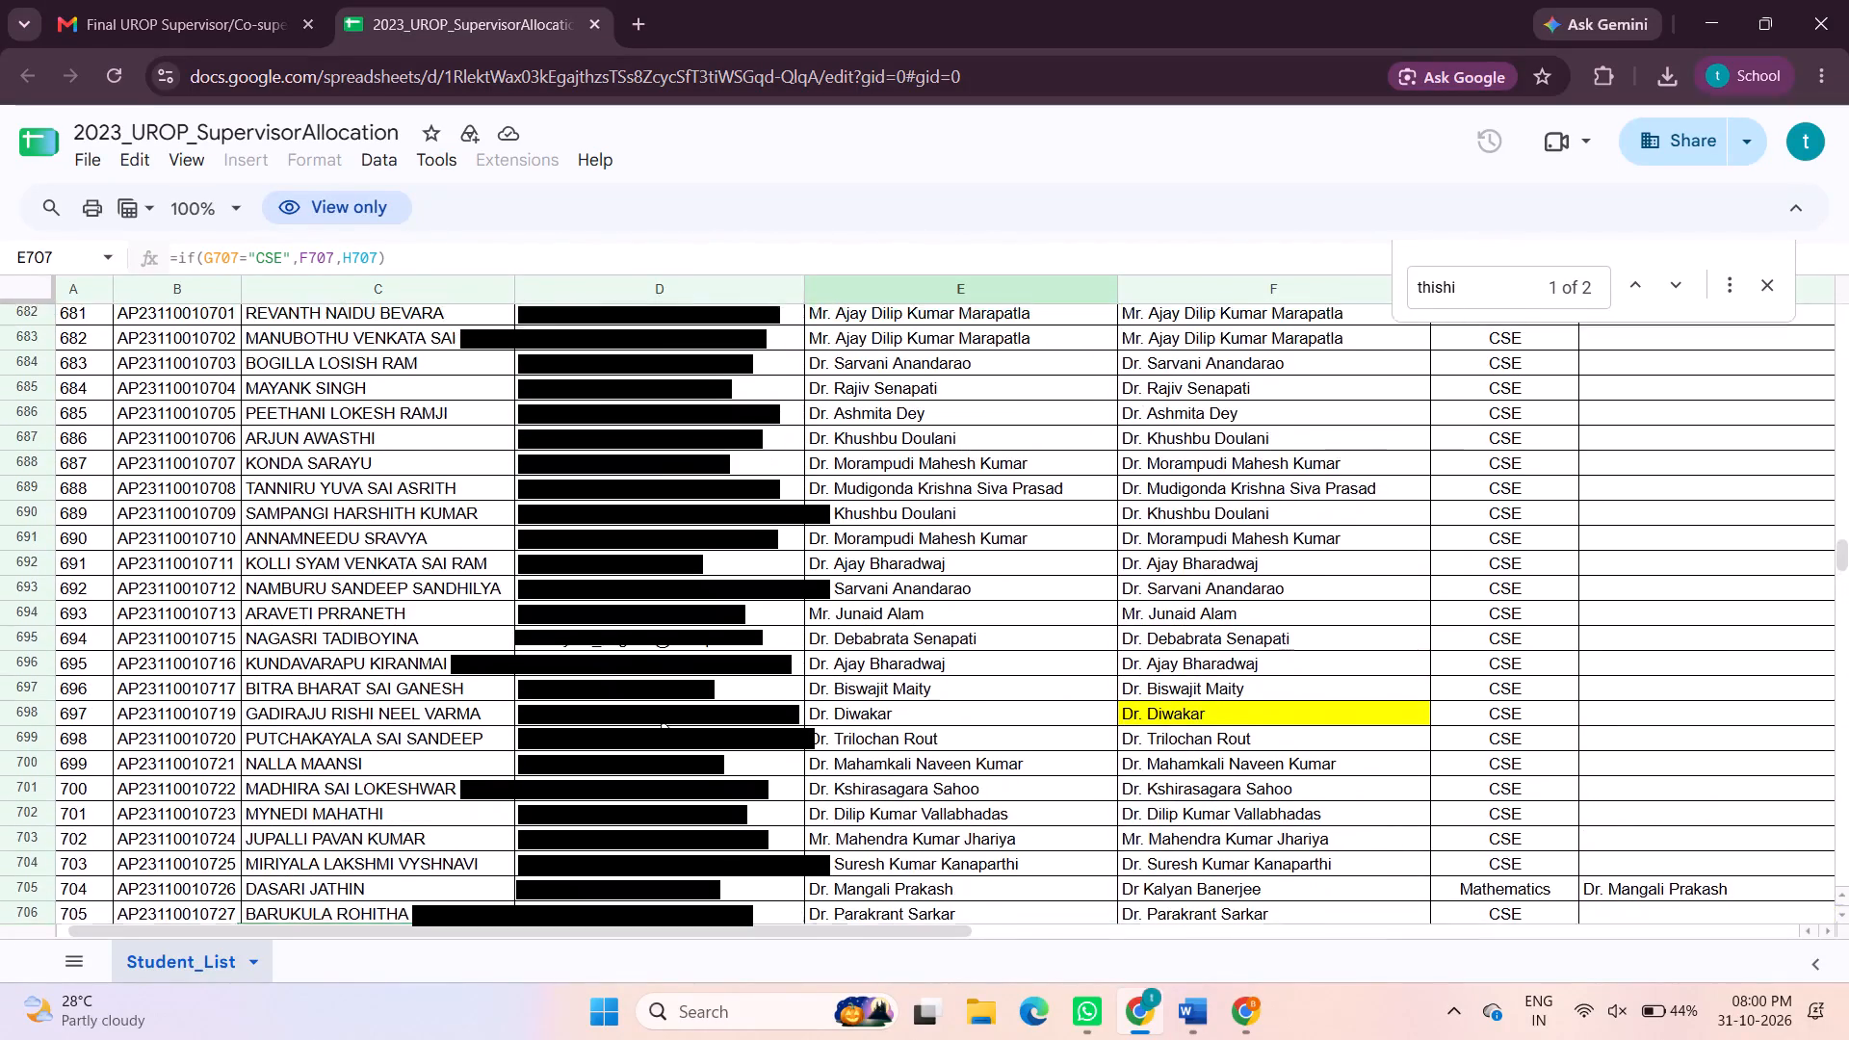
scroll(661, 719, "up", 2)
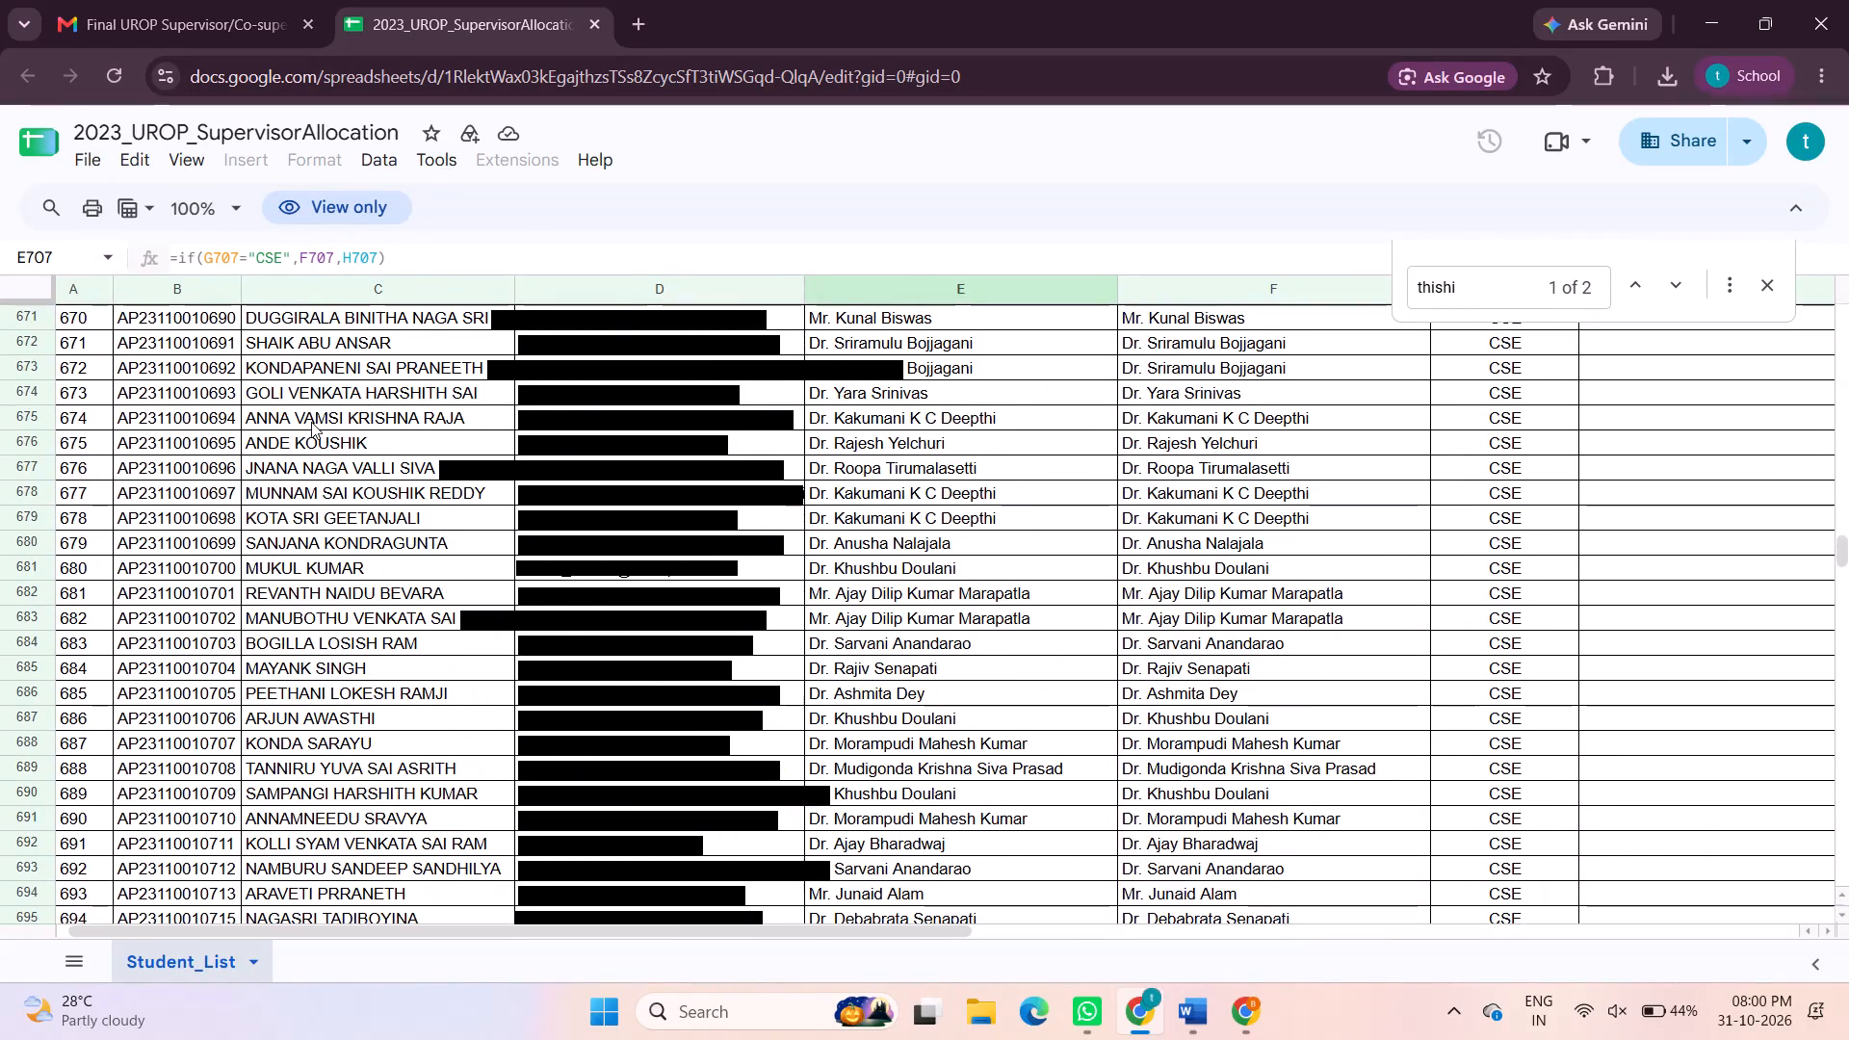
scroll(311, 422, "up", 6)
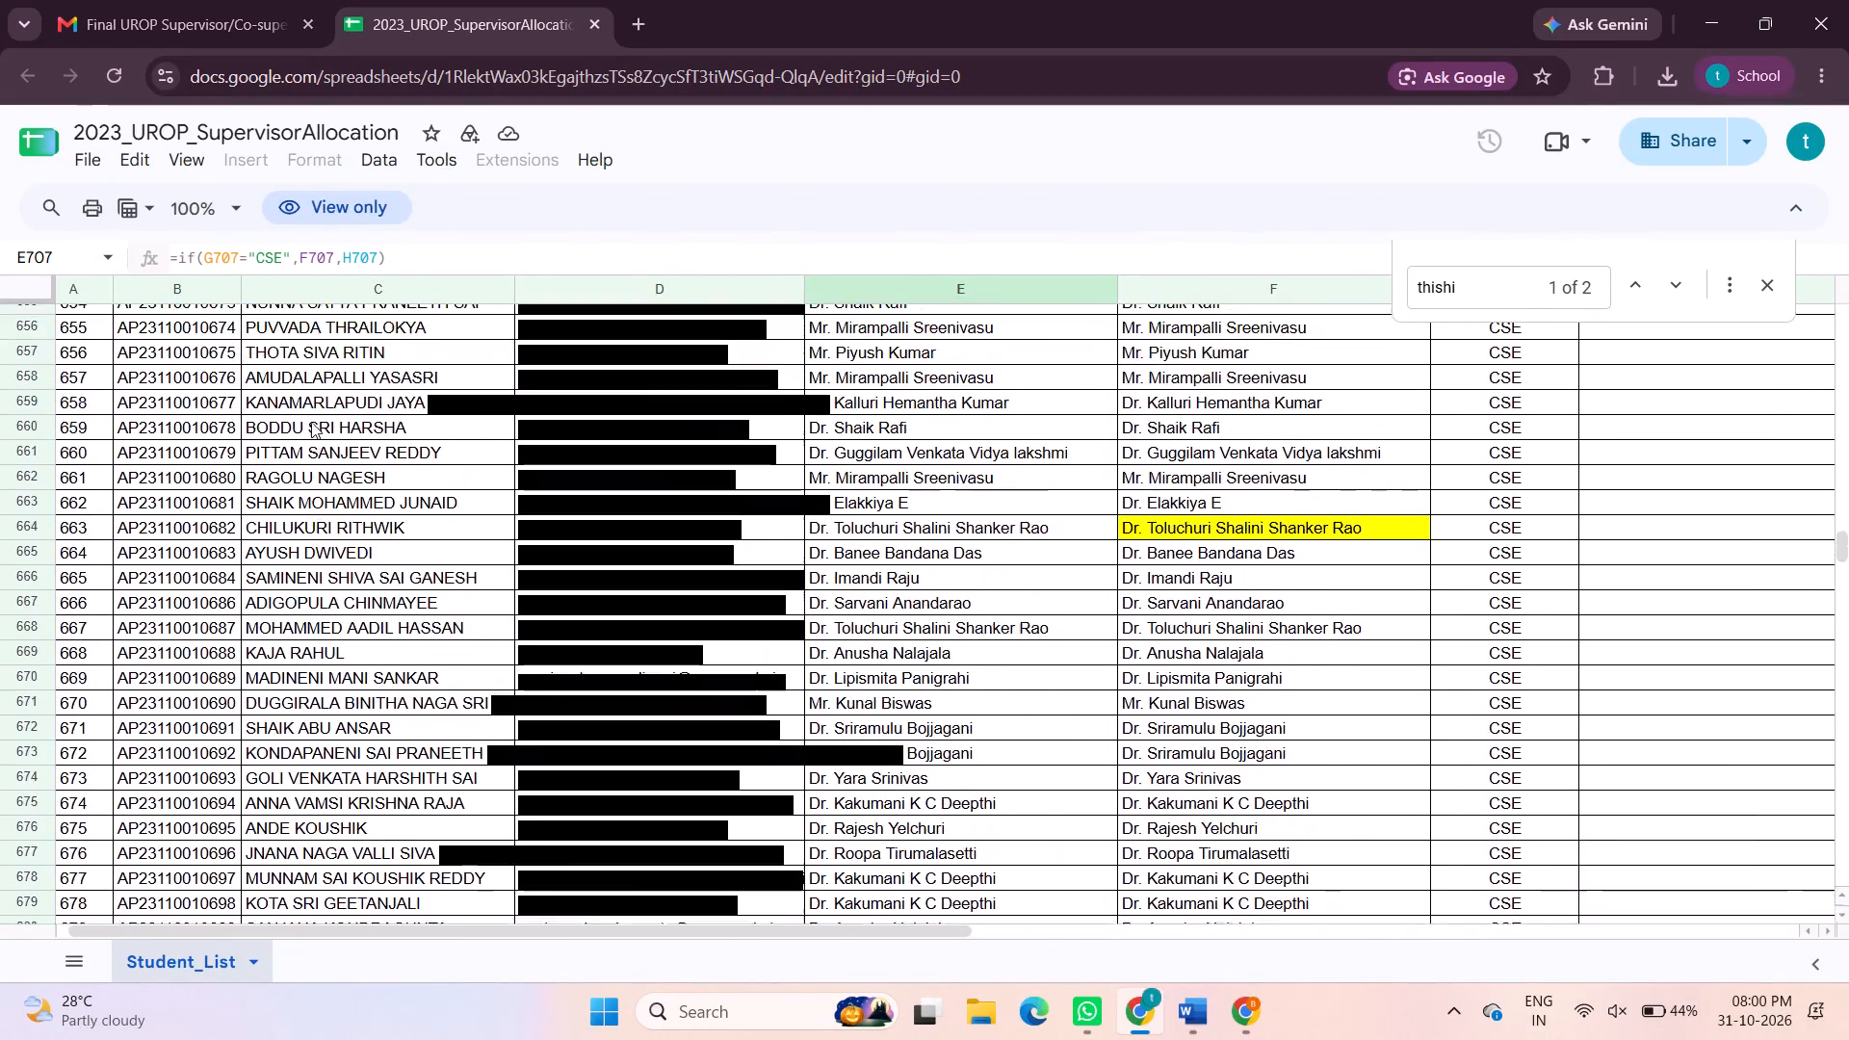
scroll(311, 422, "up", 1)
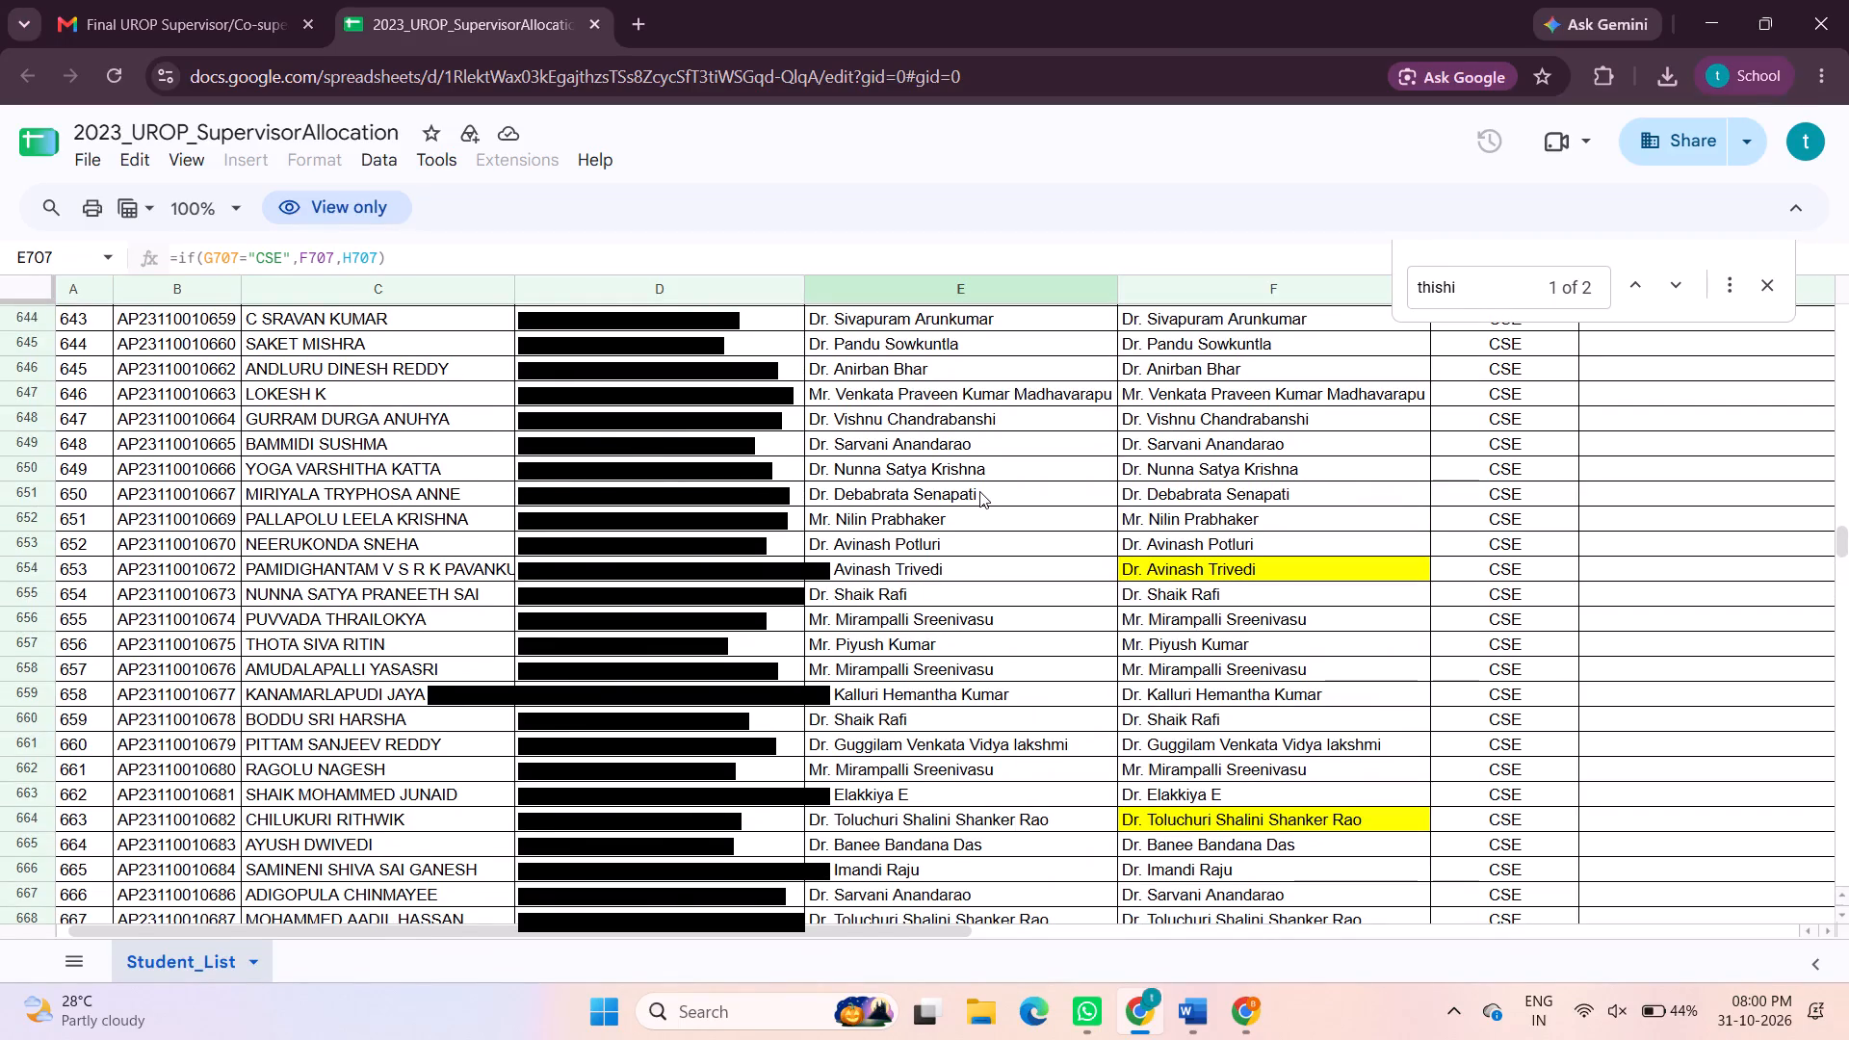
scroll(752, 554, "down", 6)
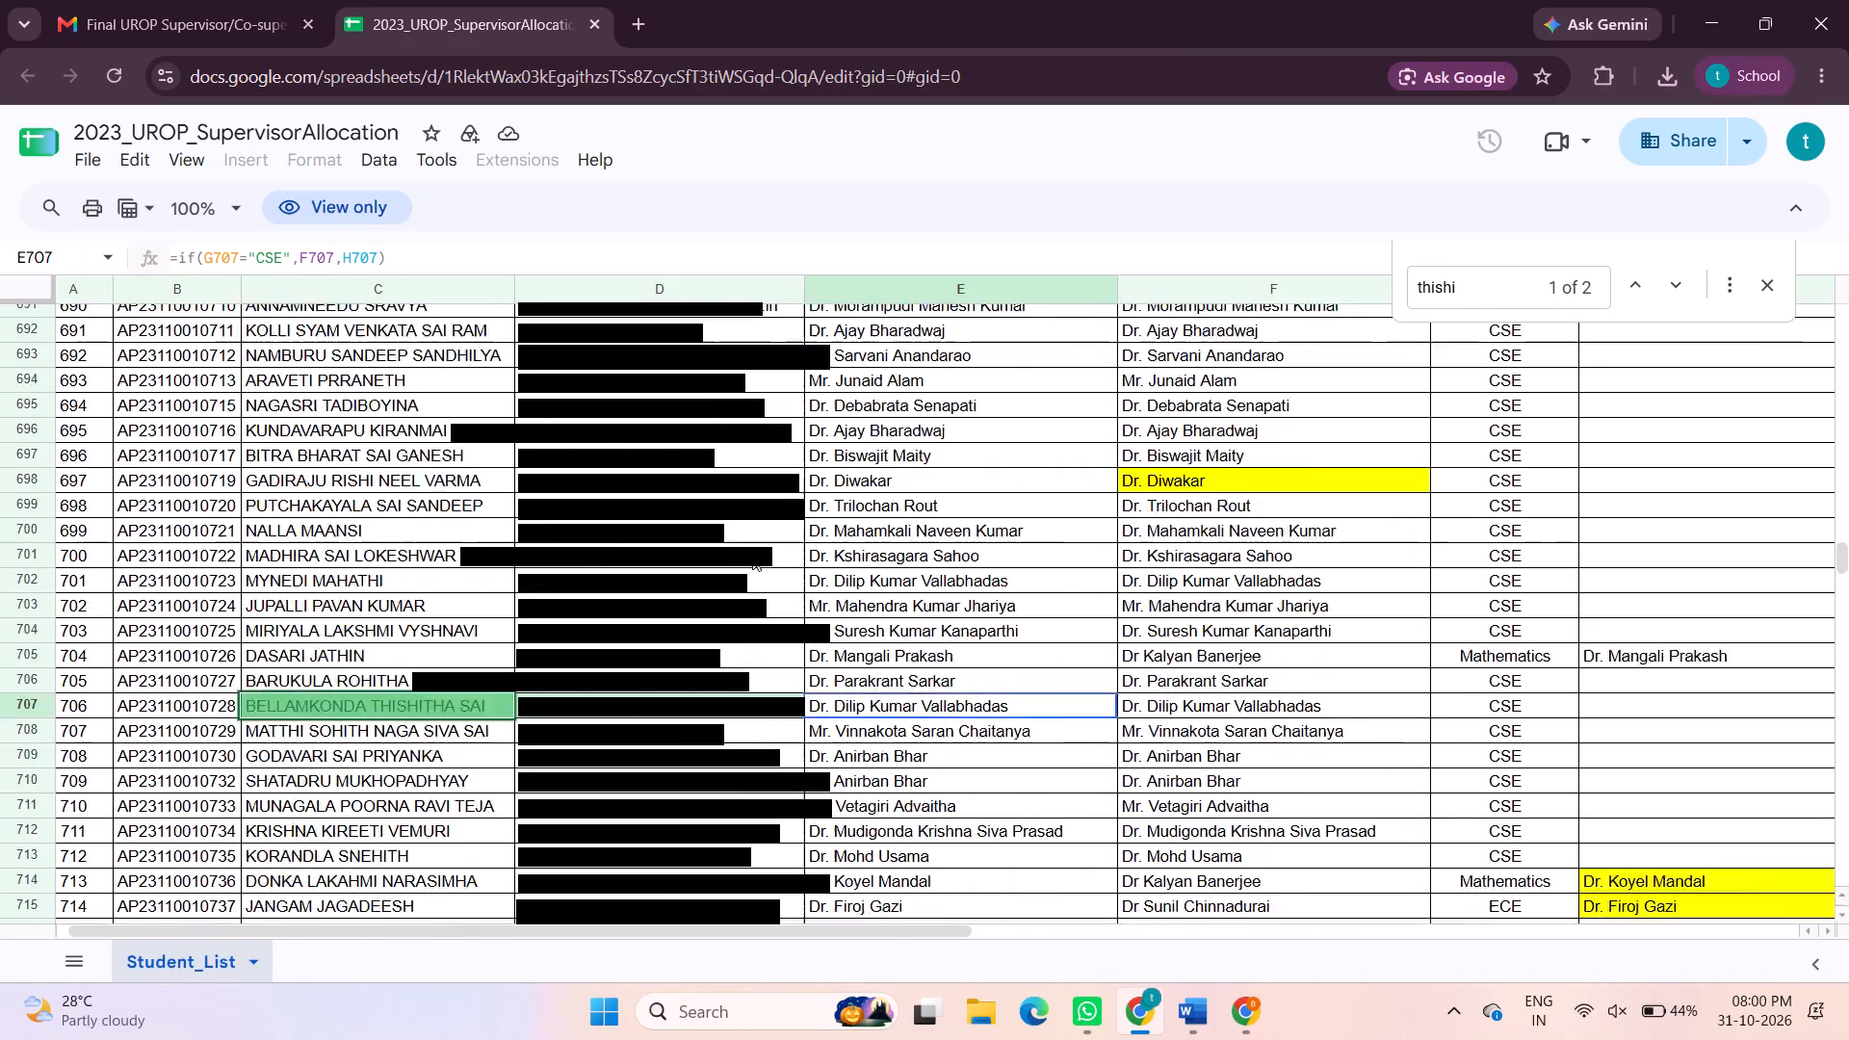
scroll(752, 554, "down", 1)
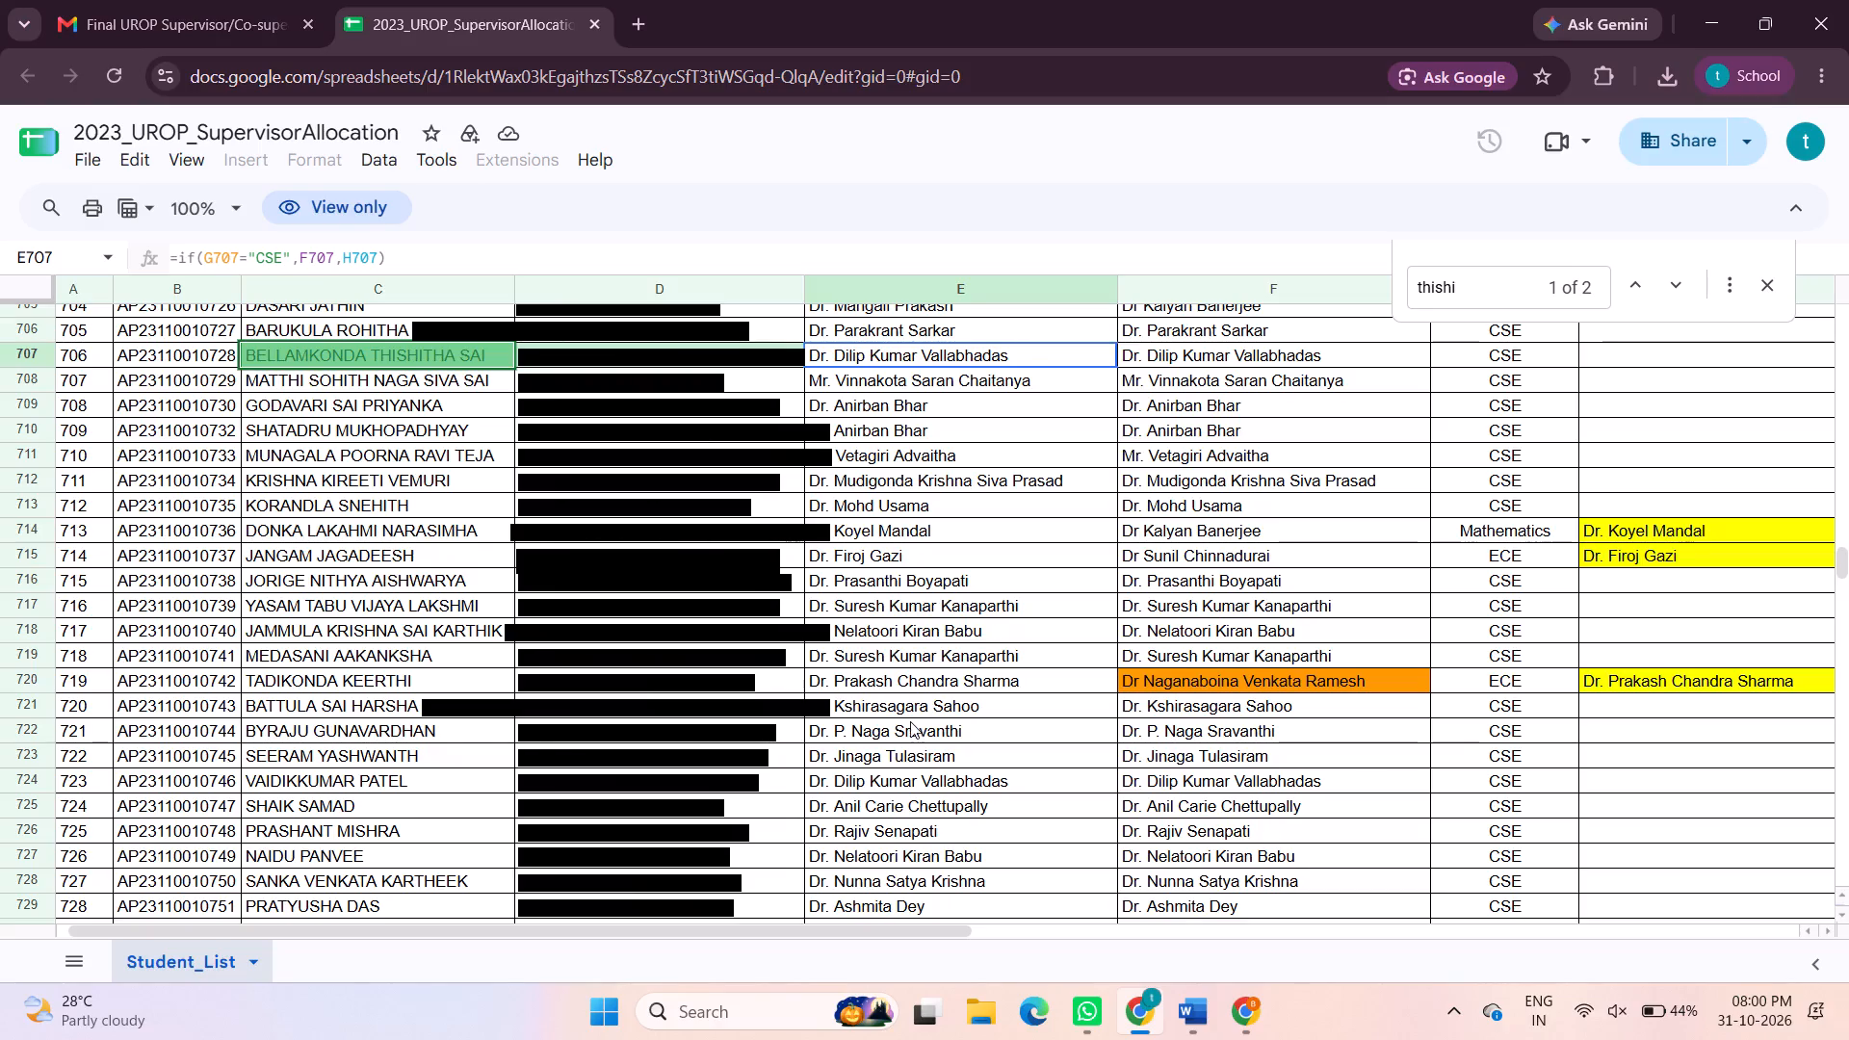
scroll(612, 748, "down", 1)
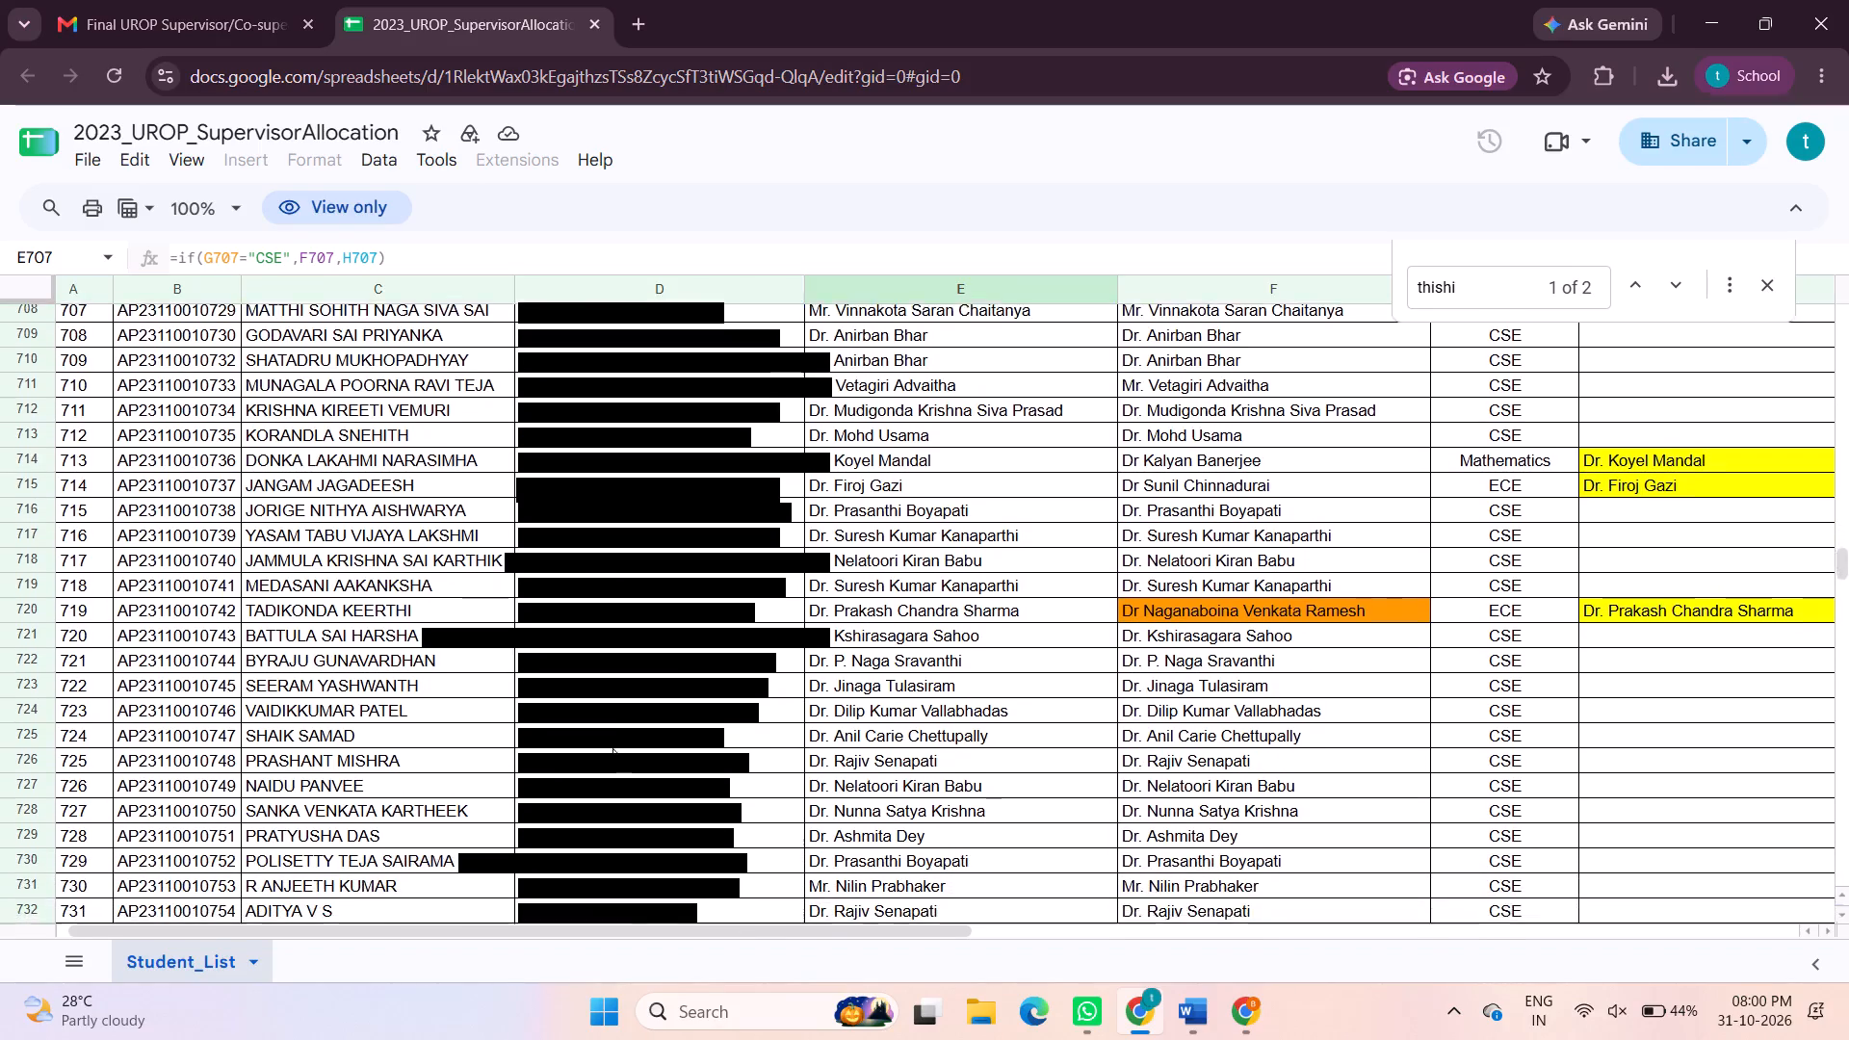
scroll(612, 748, "down", 1)
scroll(612, 748, "right", 1)
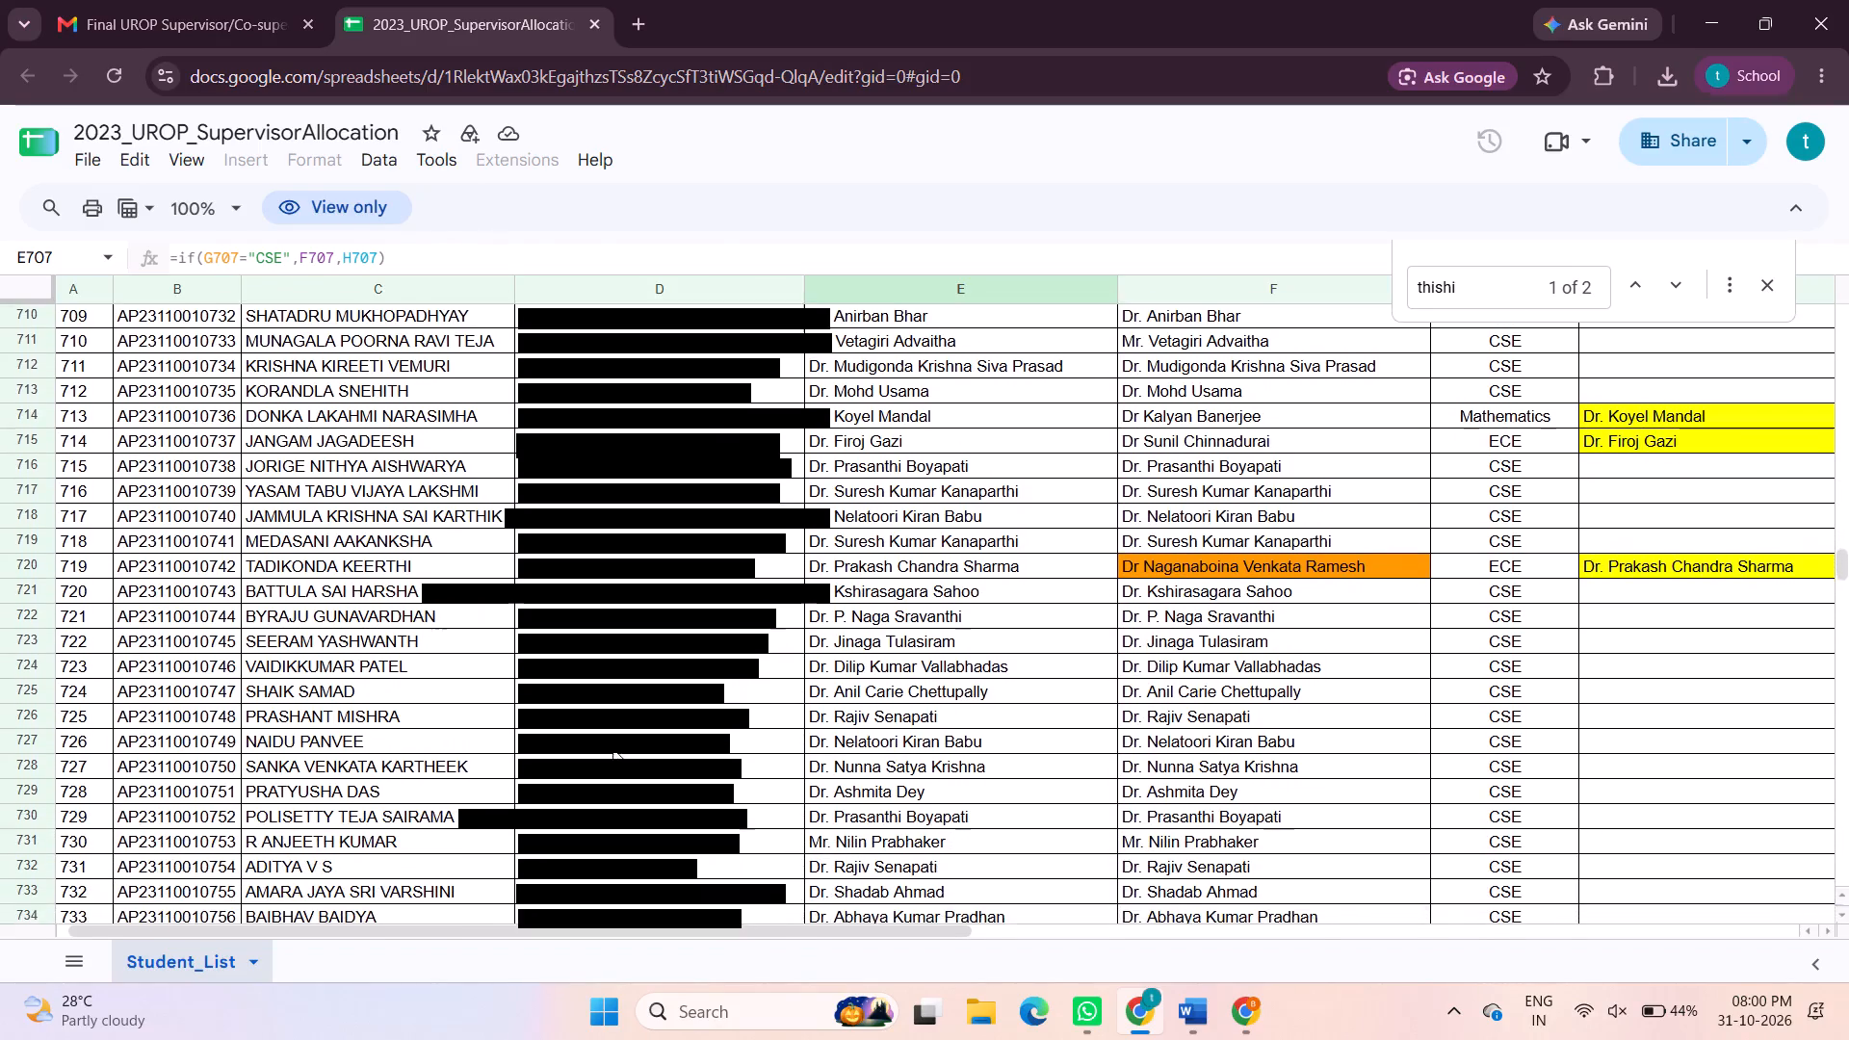
Look through the remaining student and supervisor entries further down the Student_List sheet, then close the supervisor allocation spreadsheet.
scroll(612, 748, "right", 2)
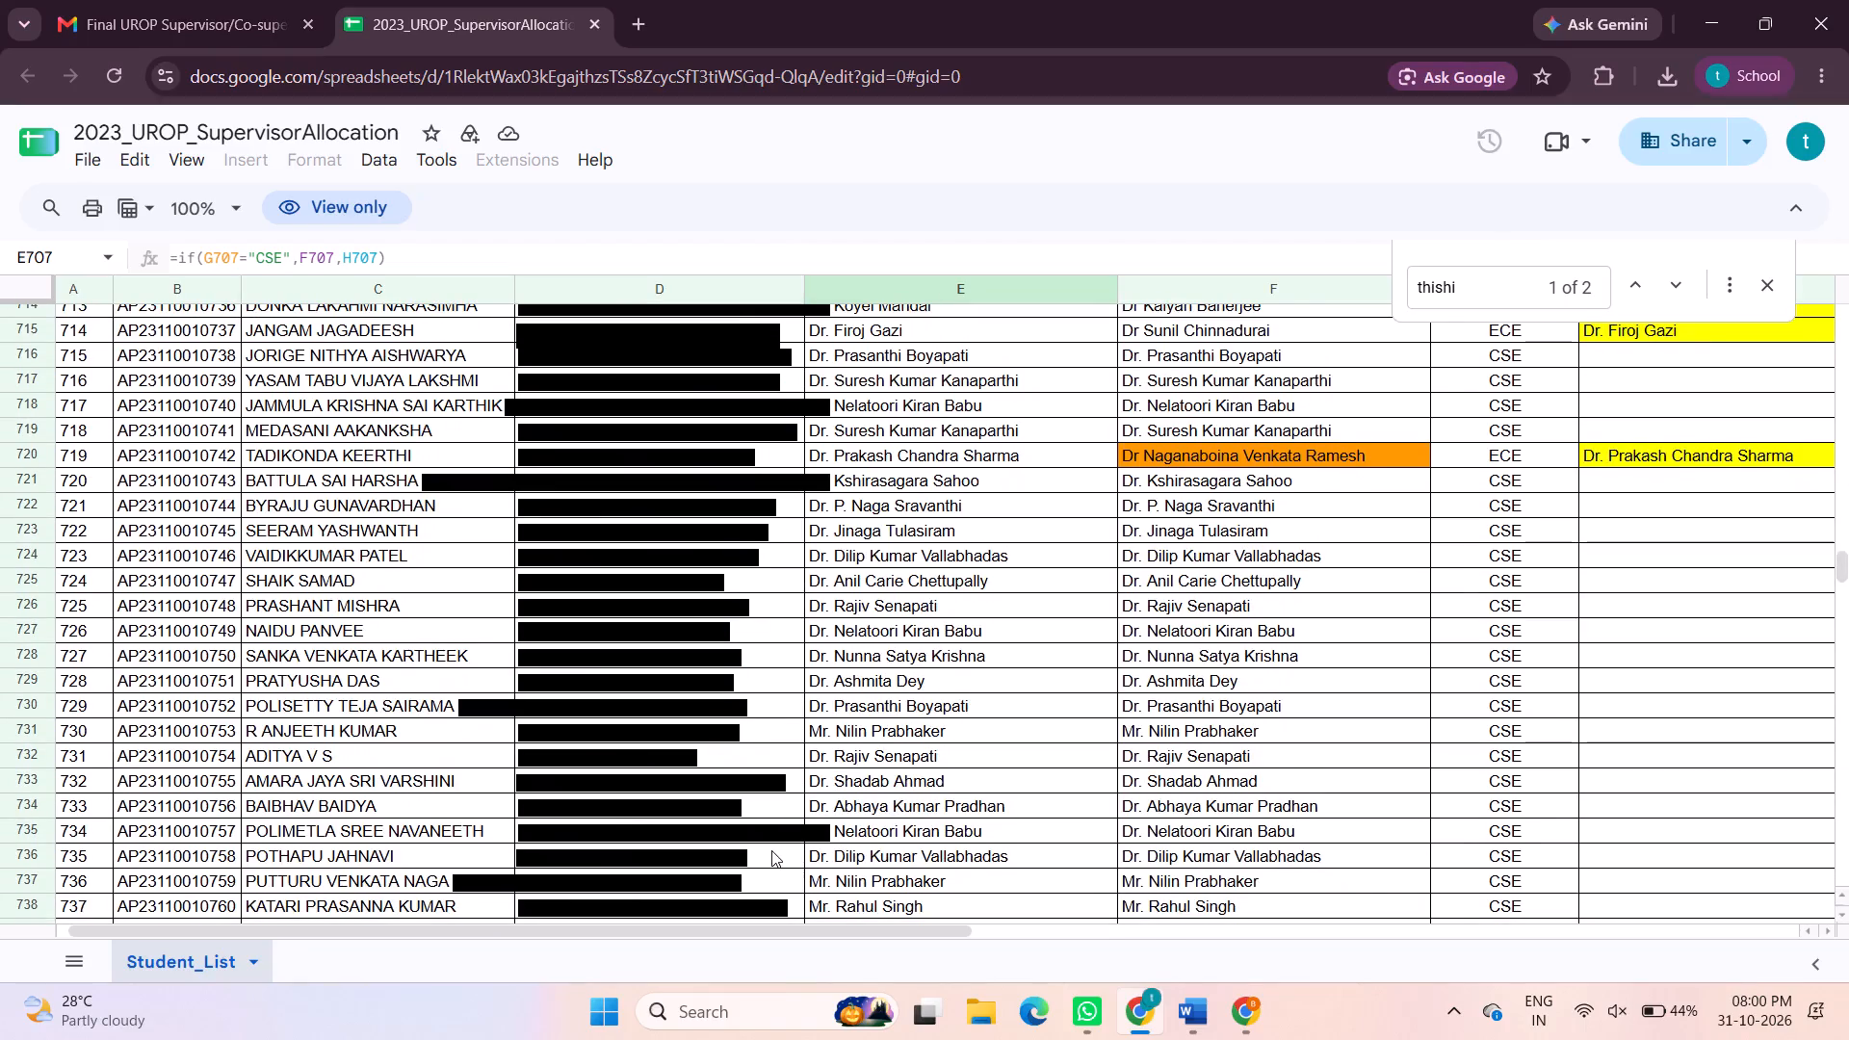
scroll(771, 850, "down", 4)
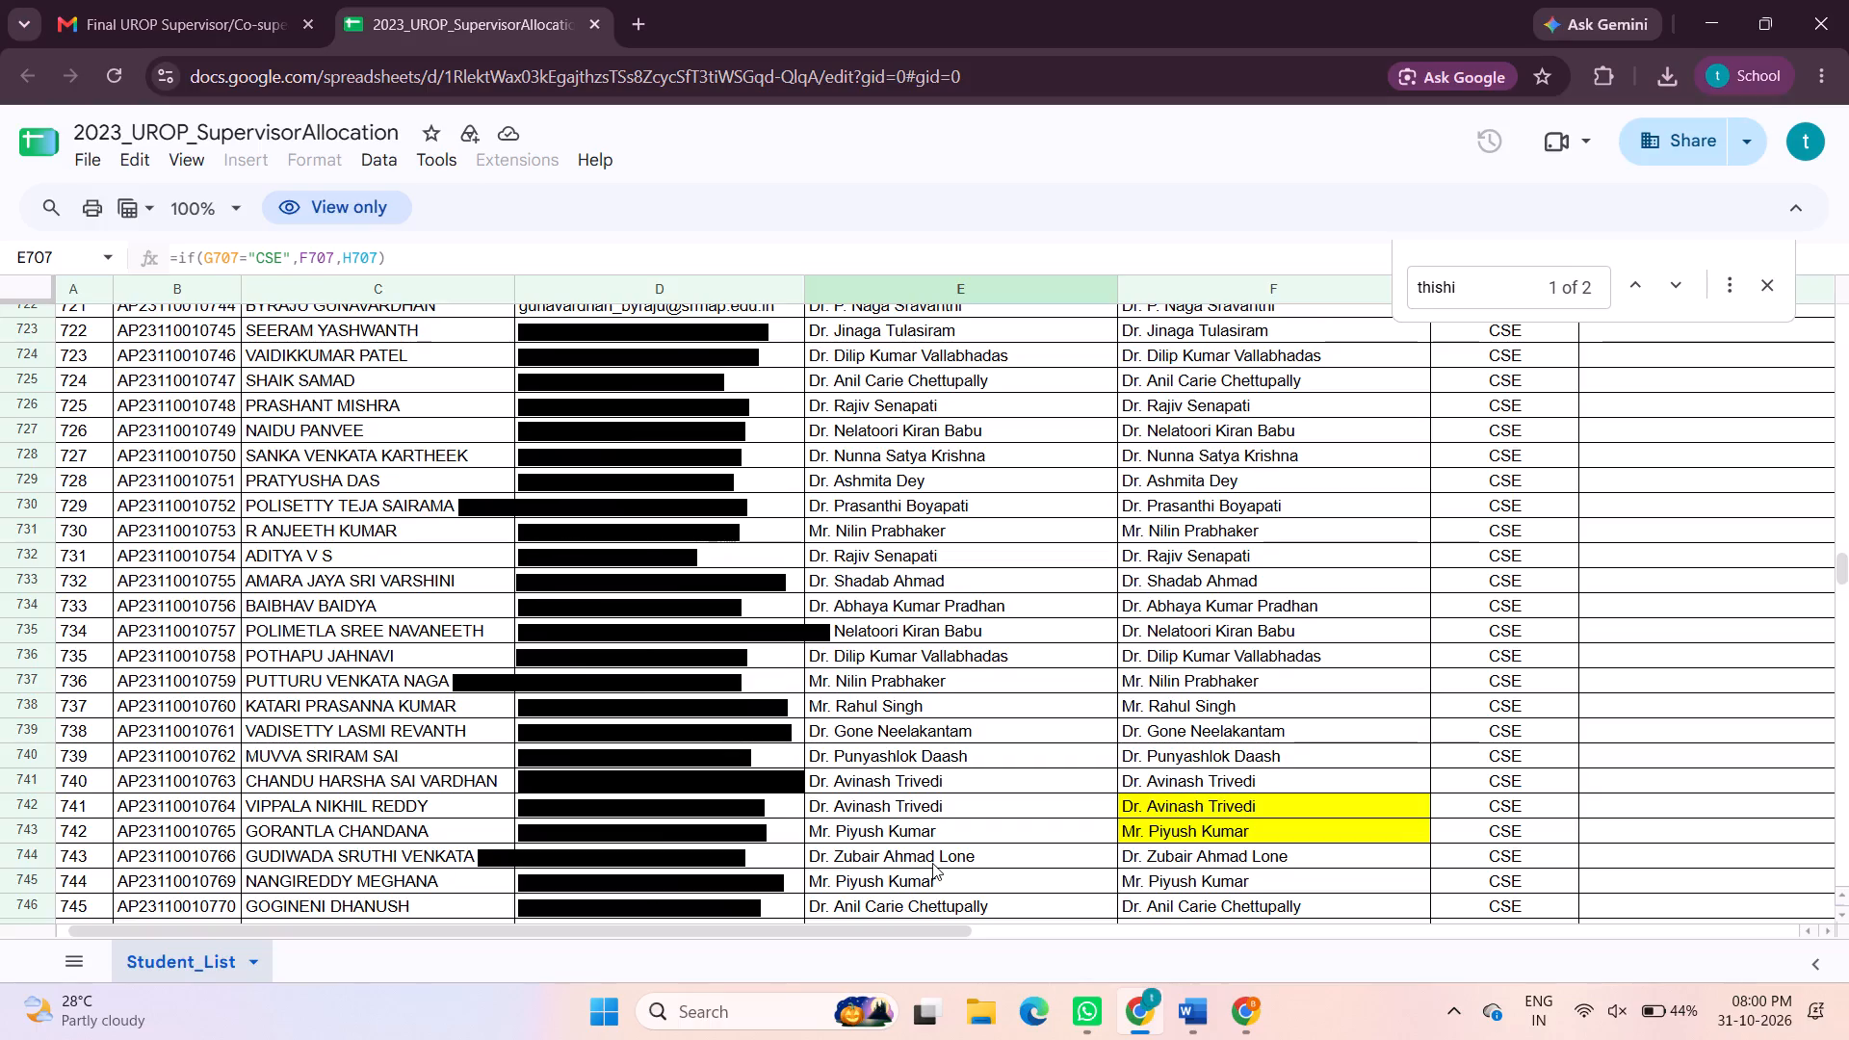
scroll(932, 863, "down", 1)
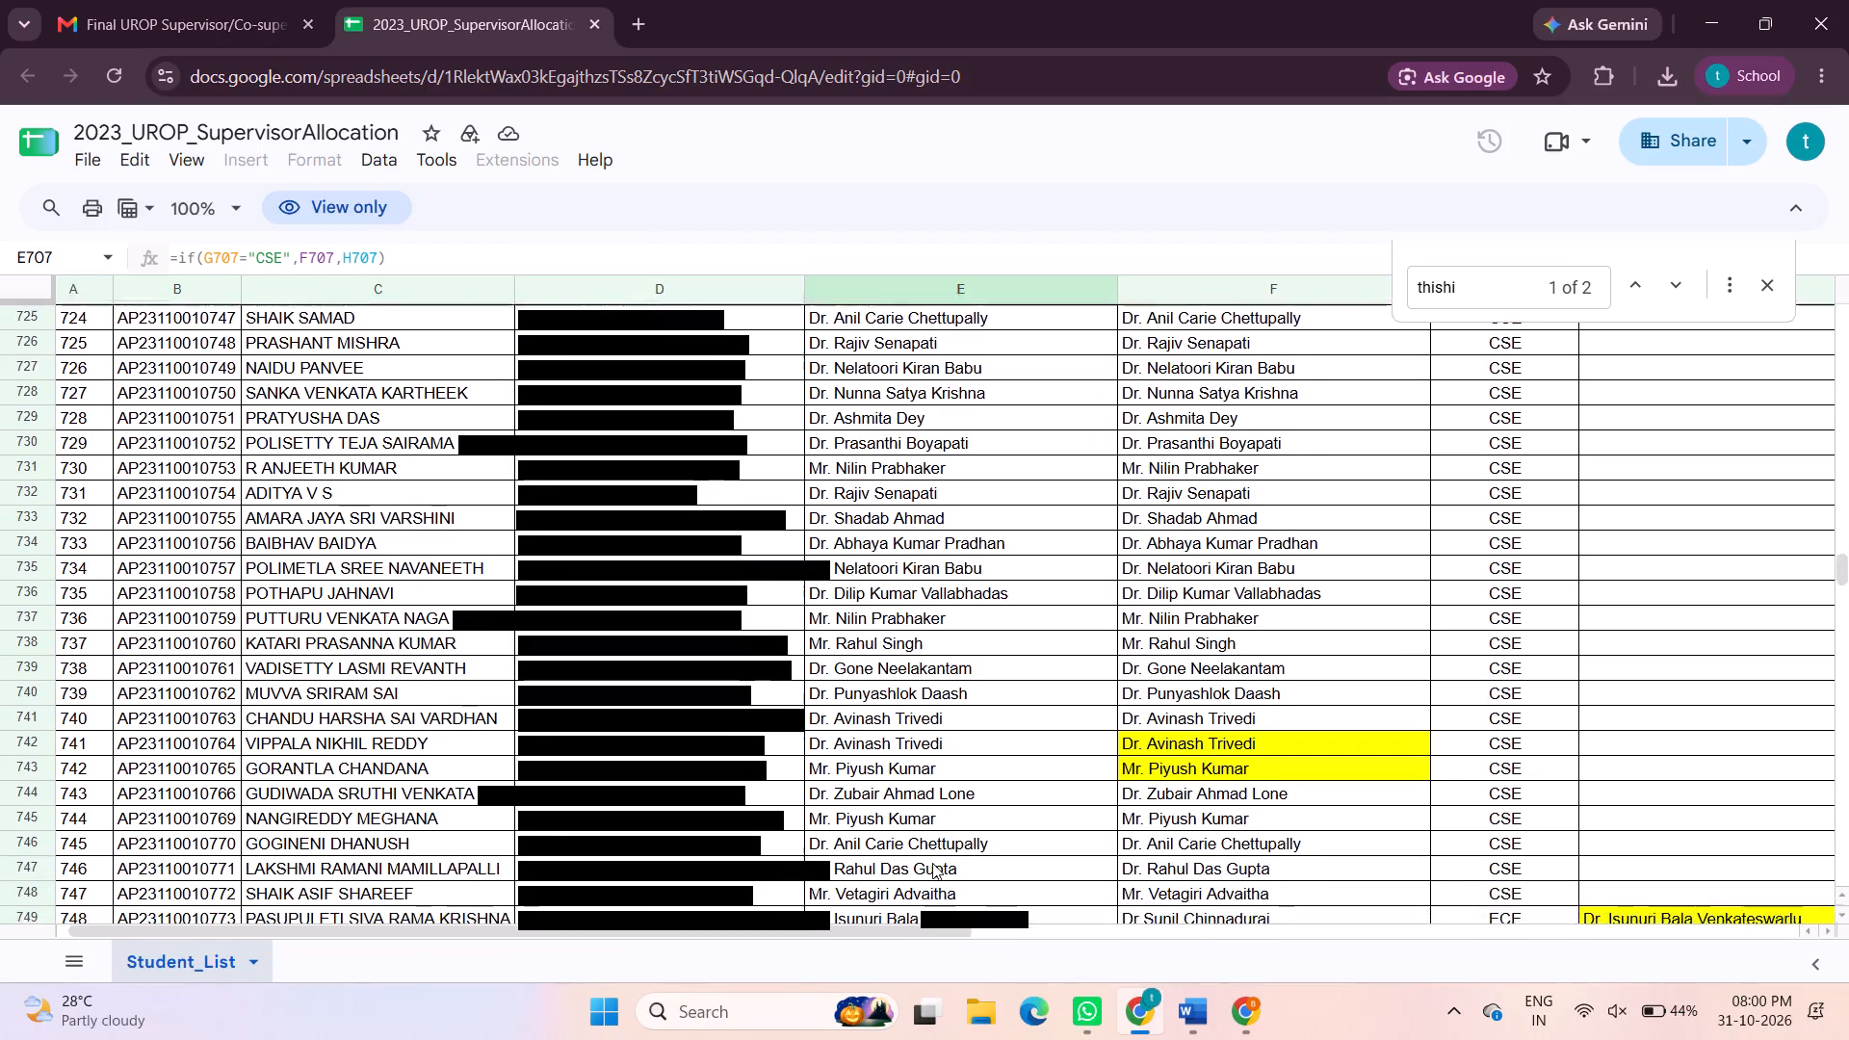
scroll(932, 863, "down", 3)
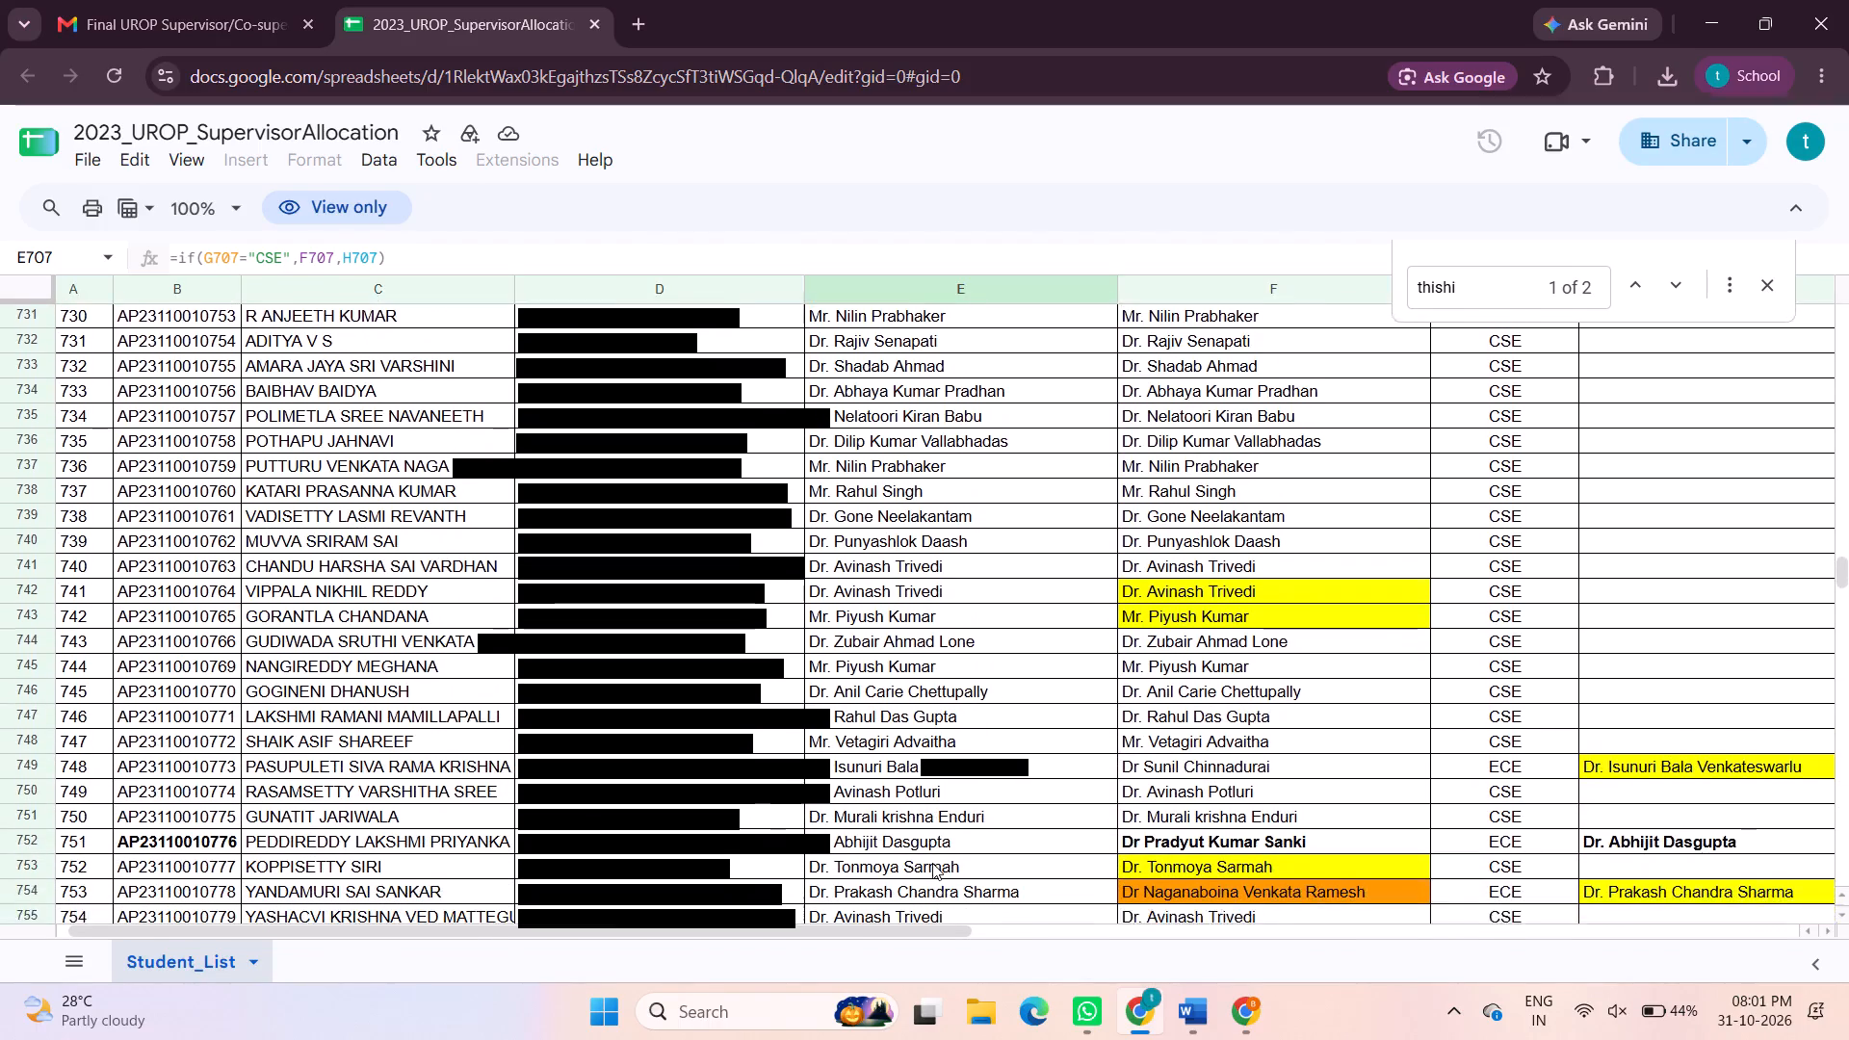
scroll(932, 863, "down", 1)
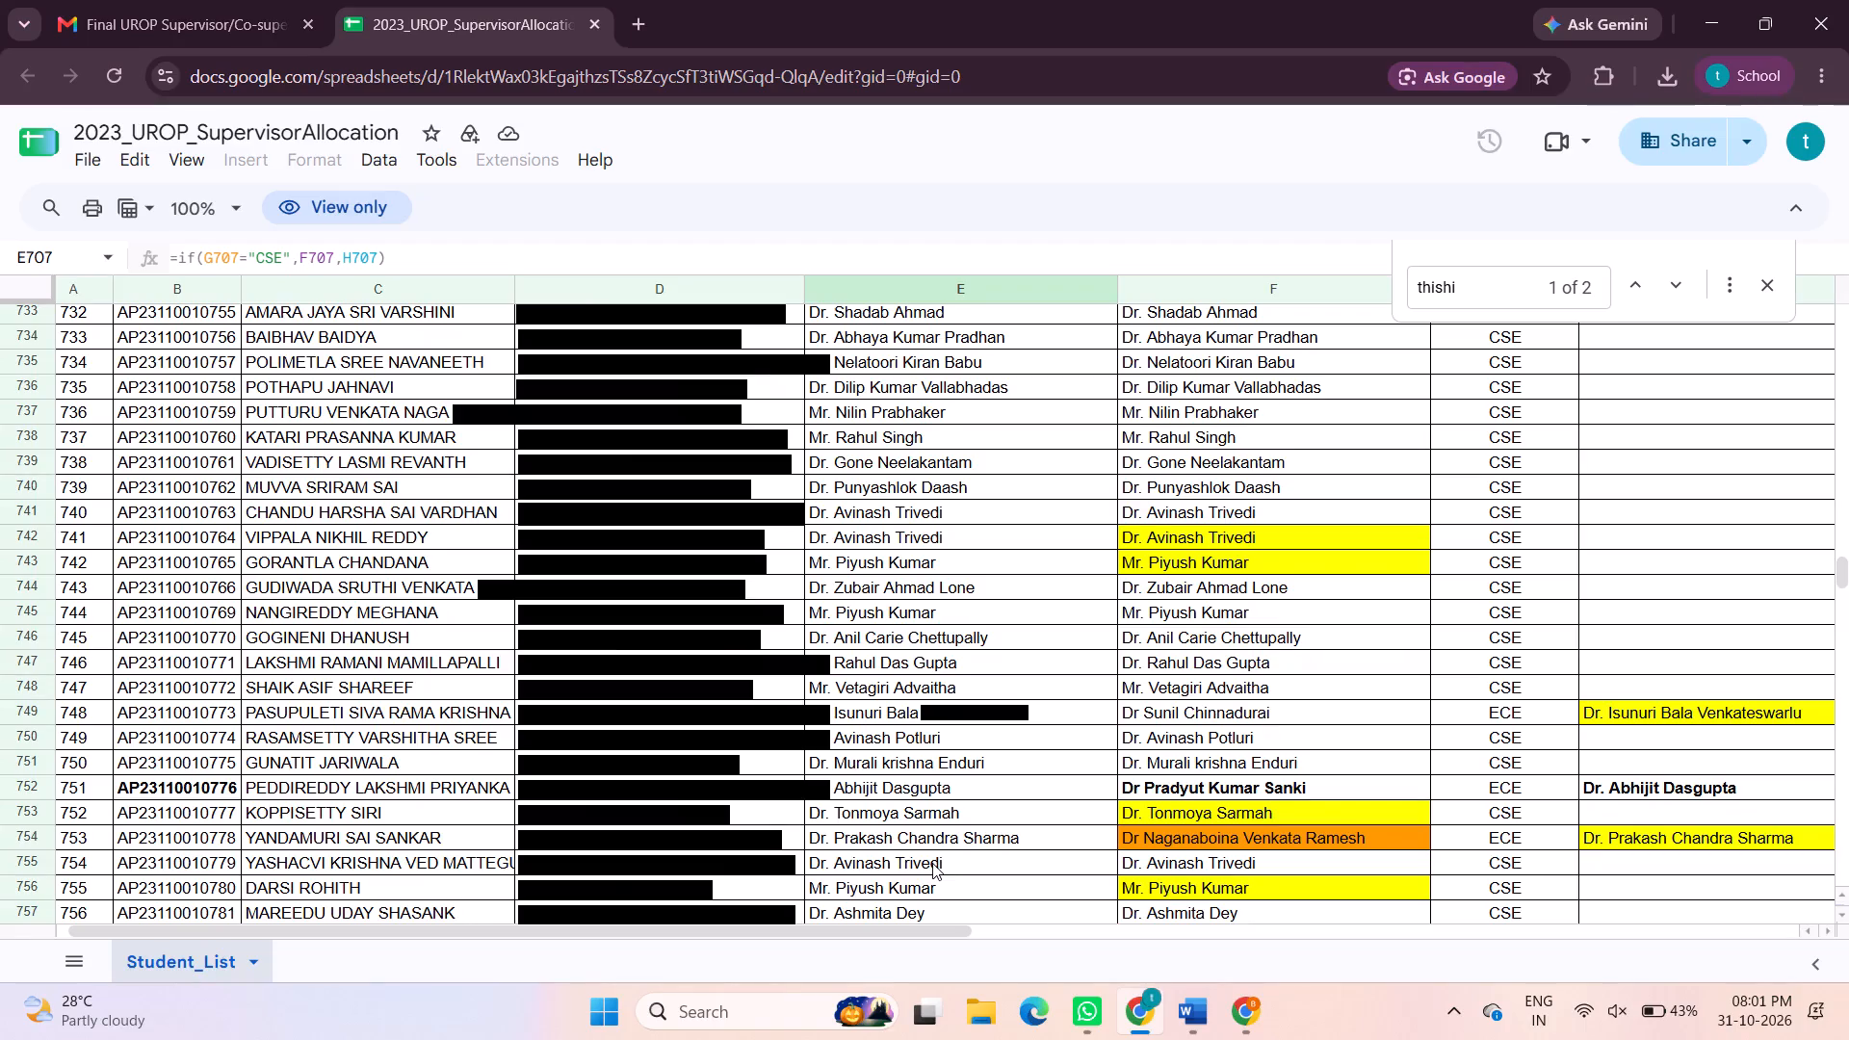
scroll(905, 852, "down", 2)
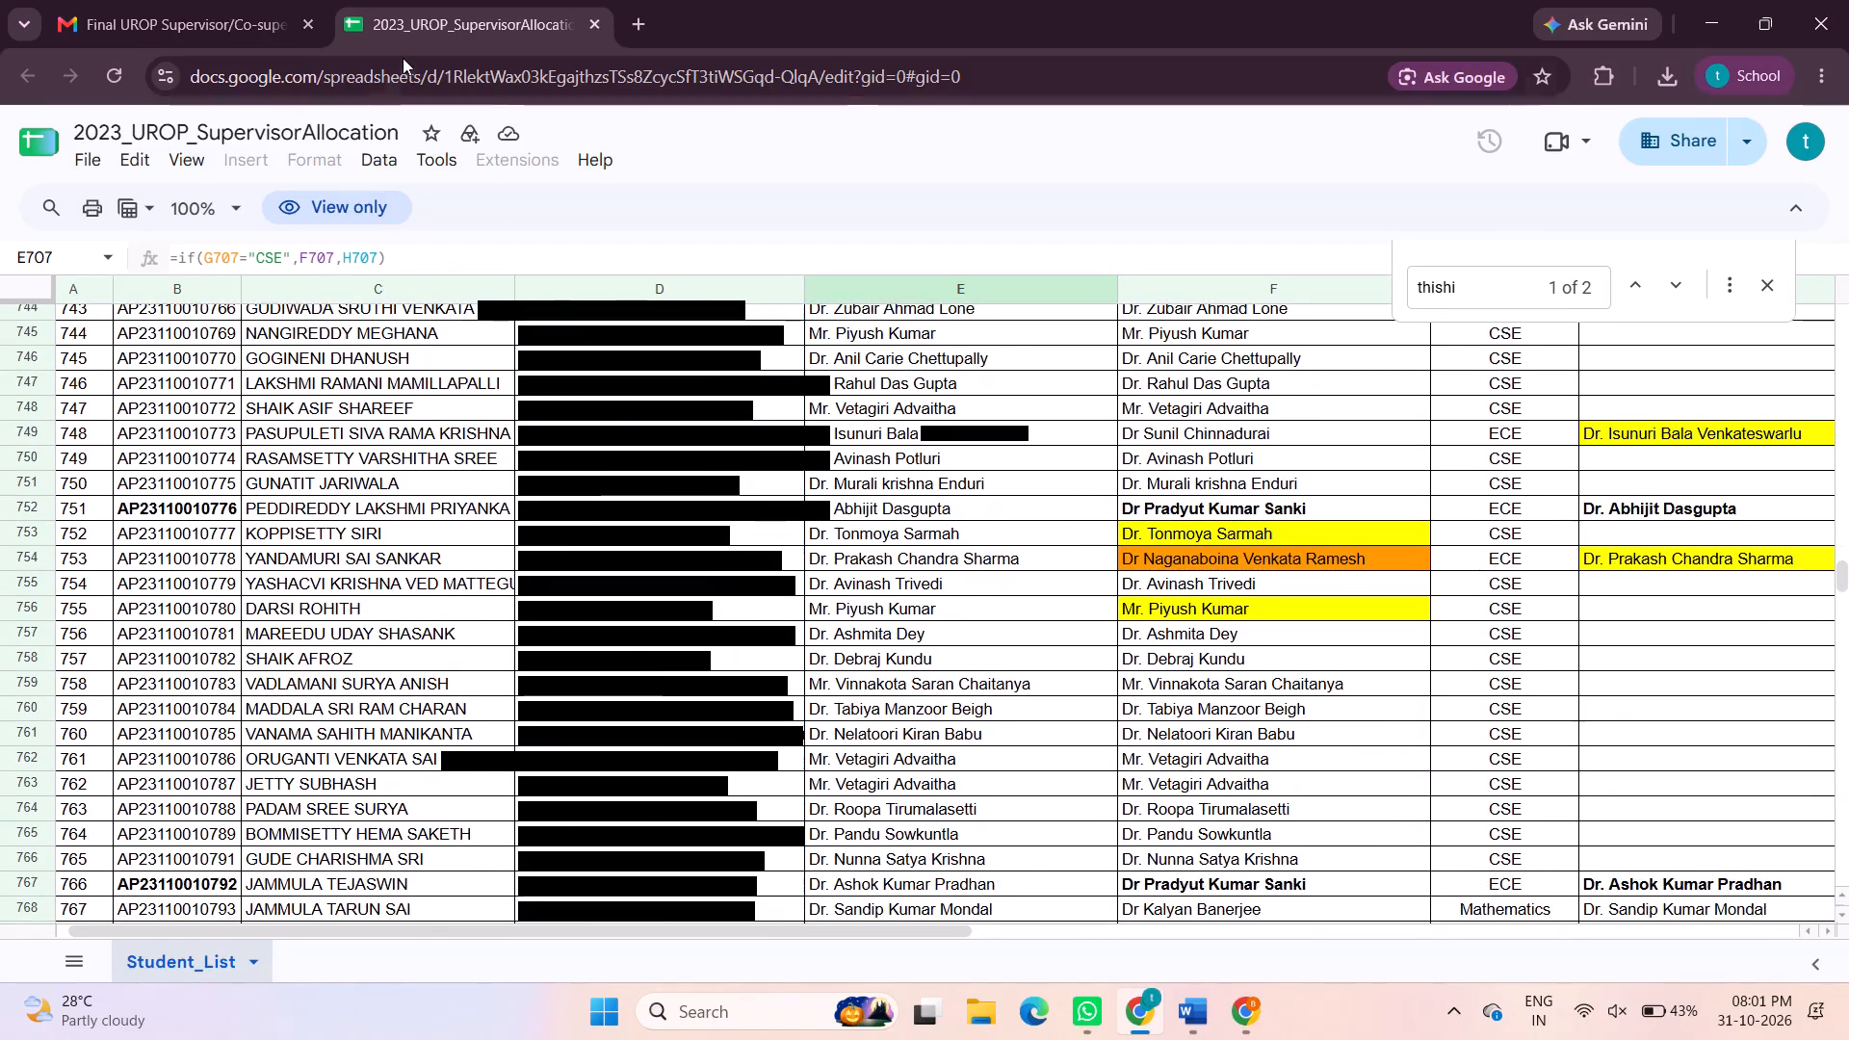
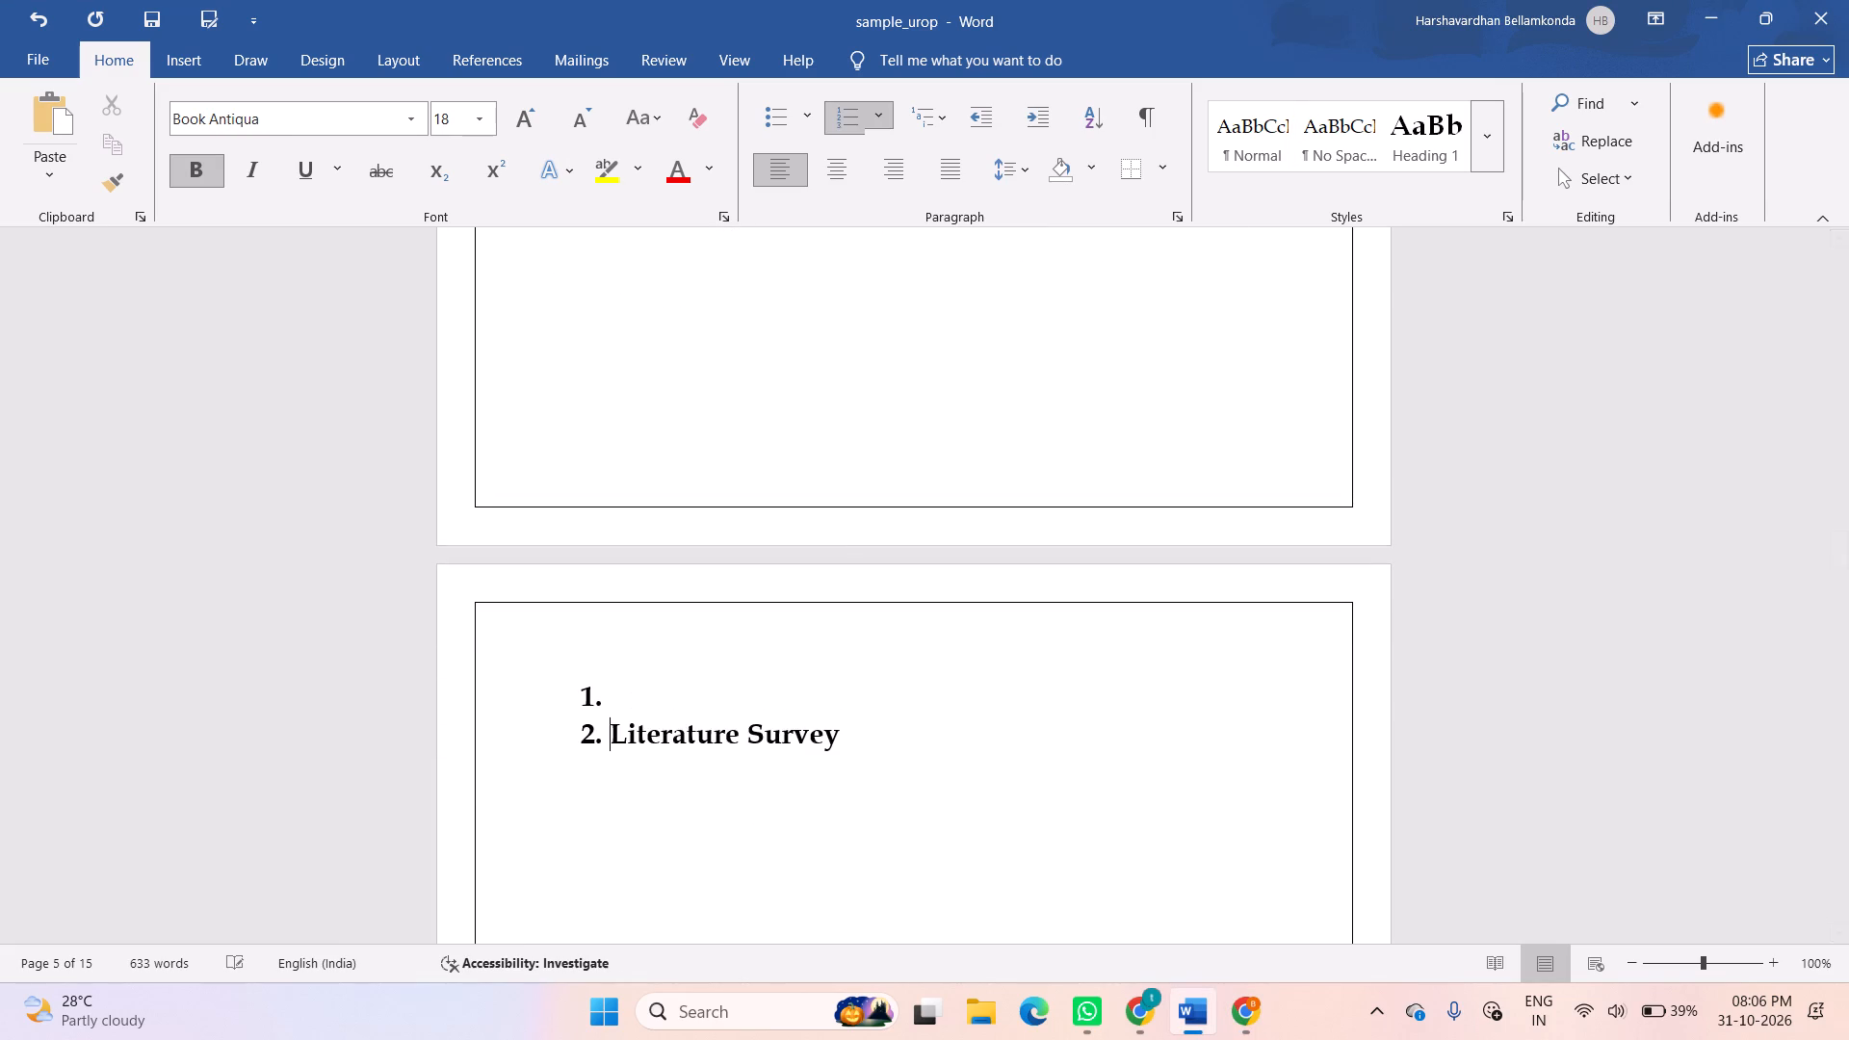
key("Return")
key("Return")
key("Return")
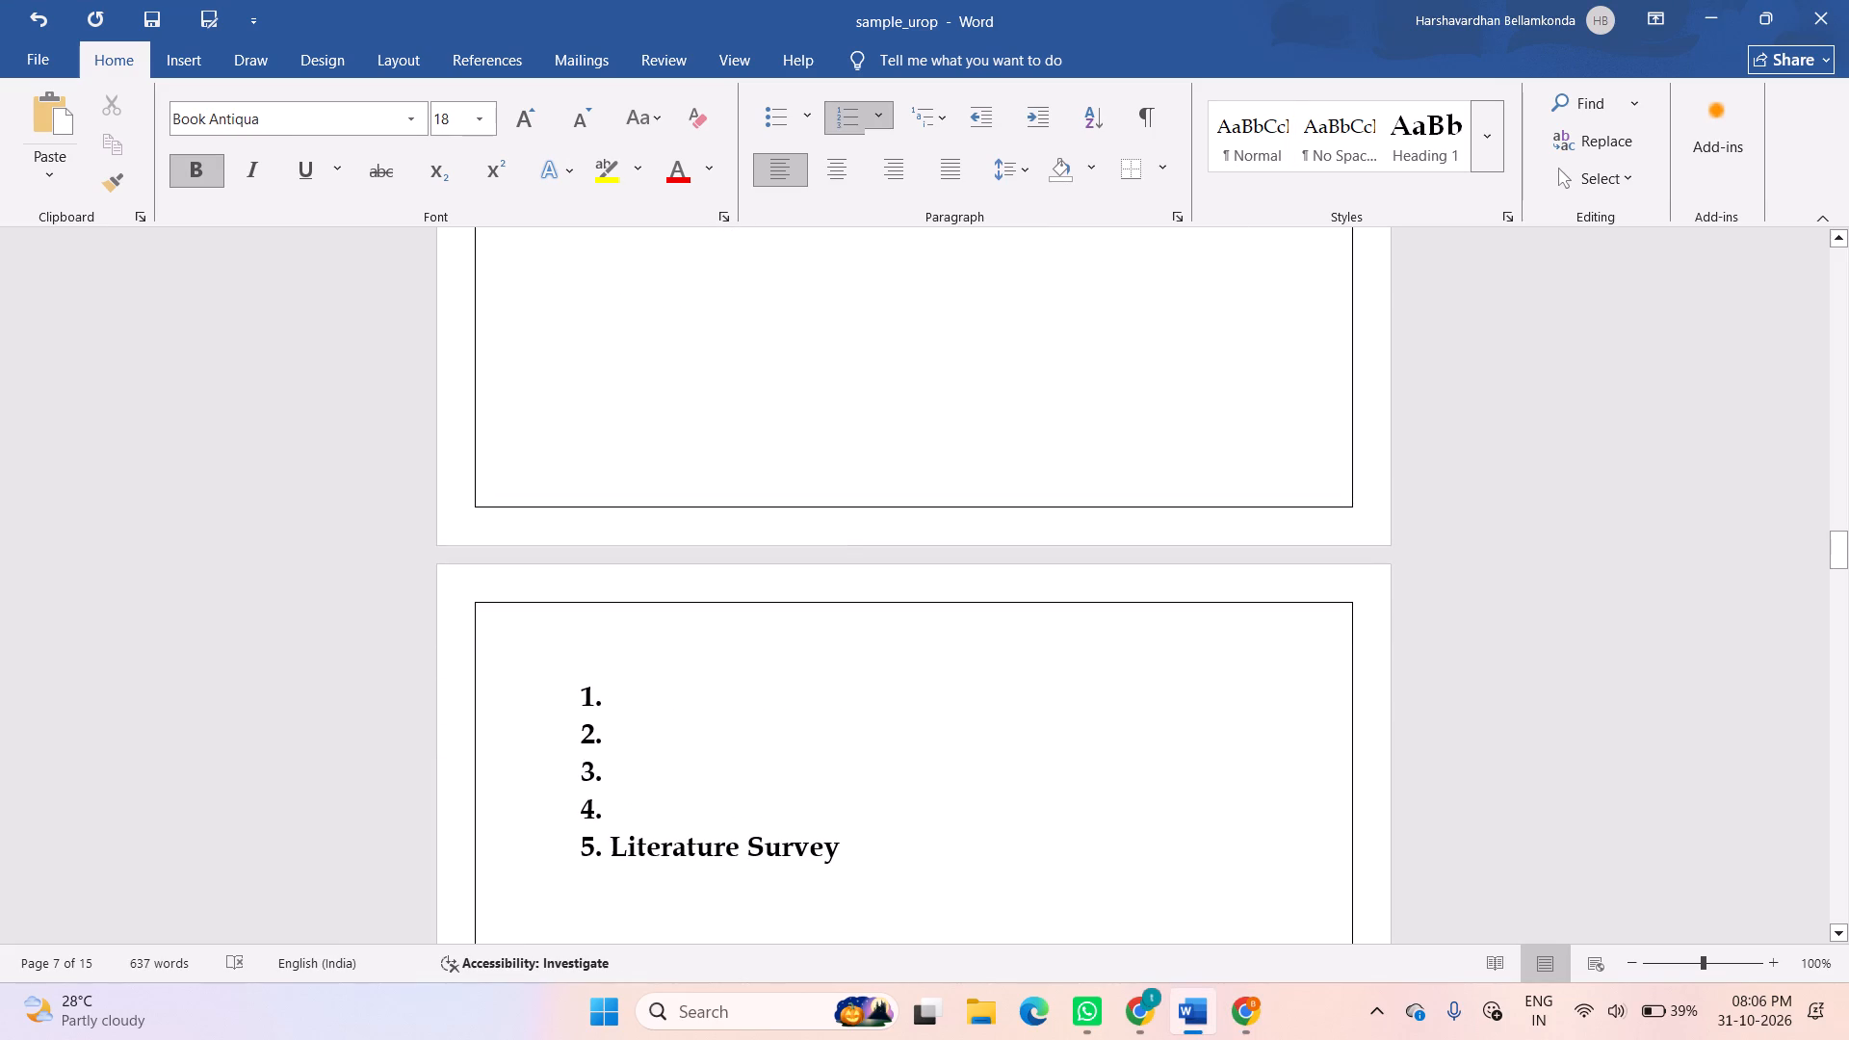
left_click_drag(625, 803, 572, 674)
key("BackSpace")
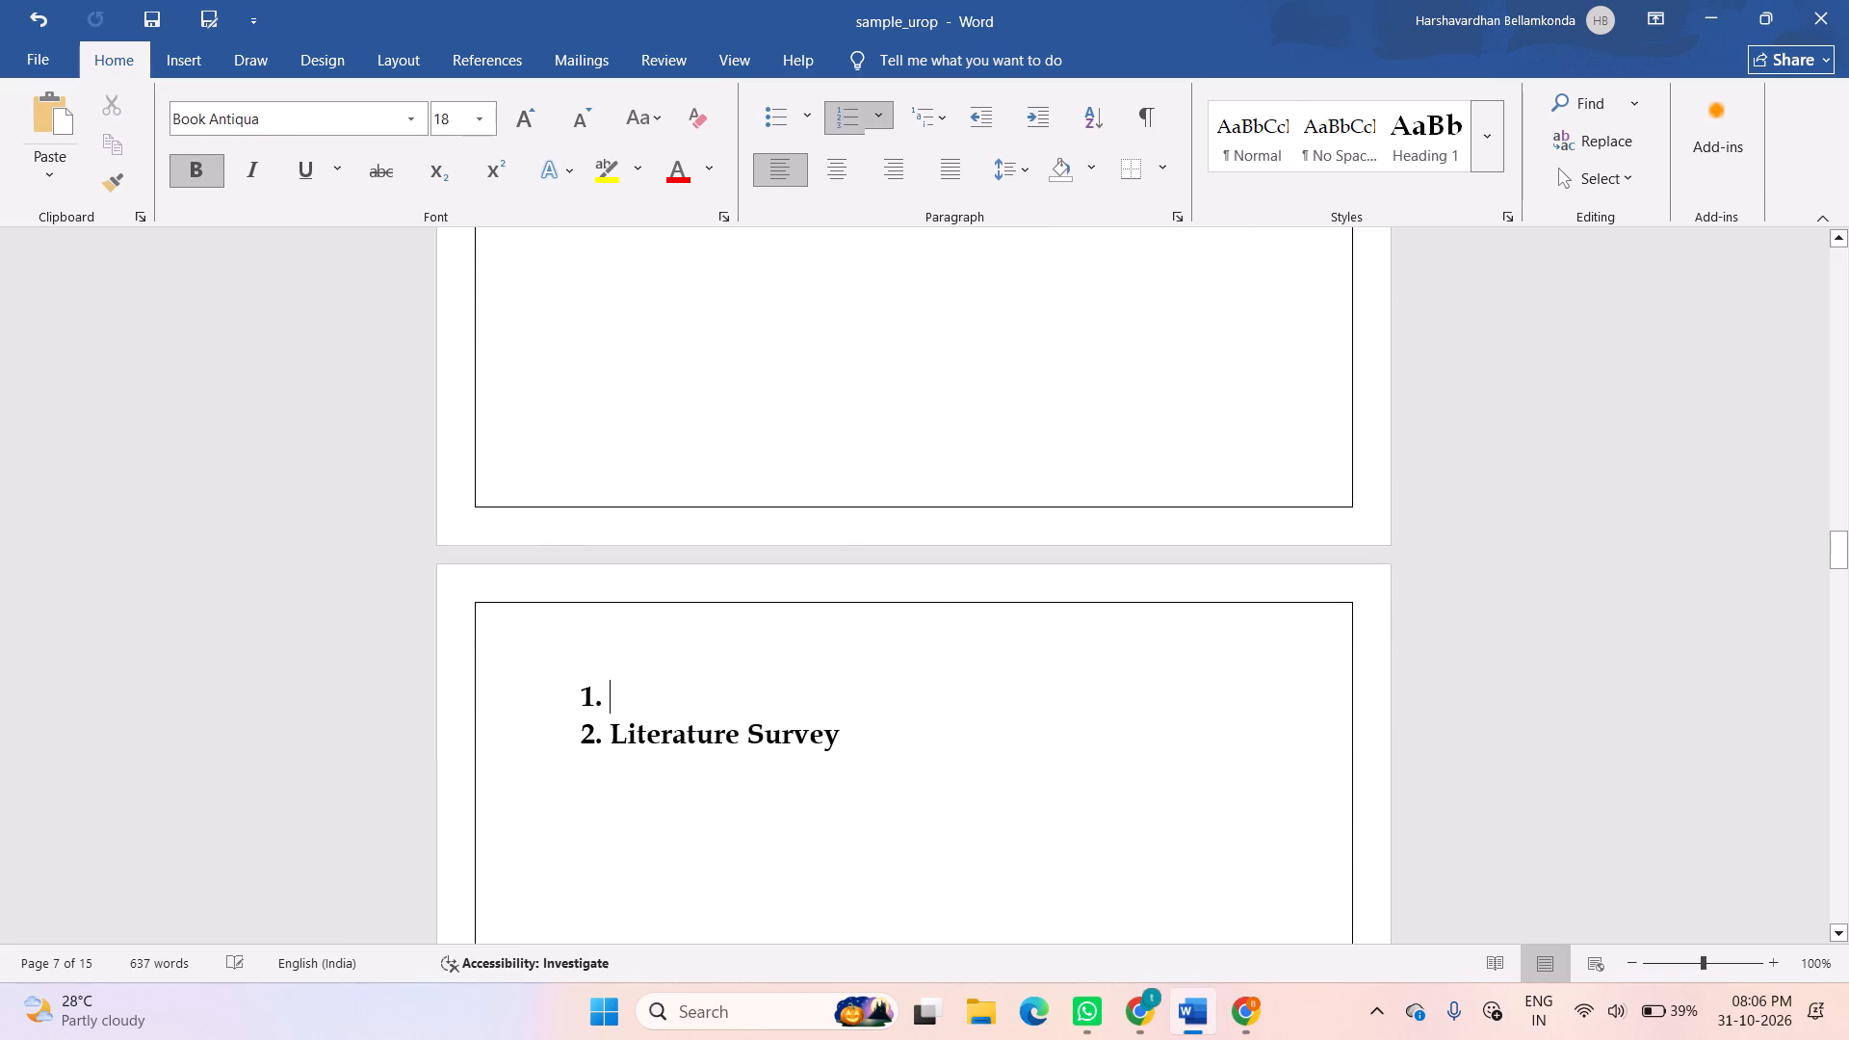
key("BackSpace")
key("ctrl+v")
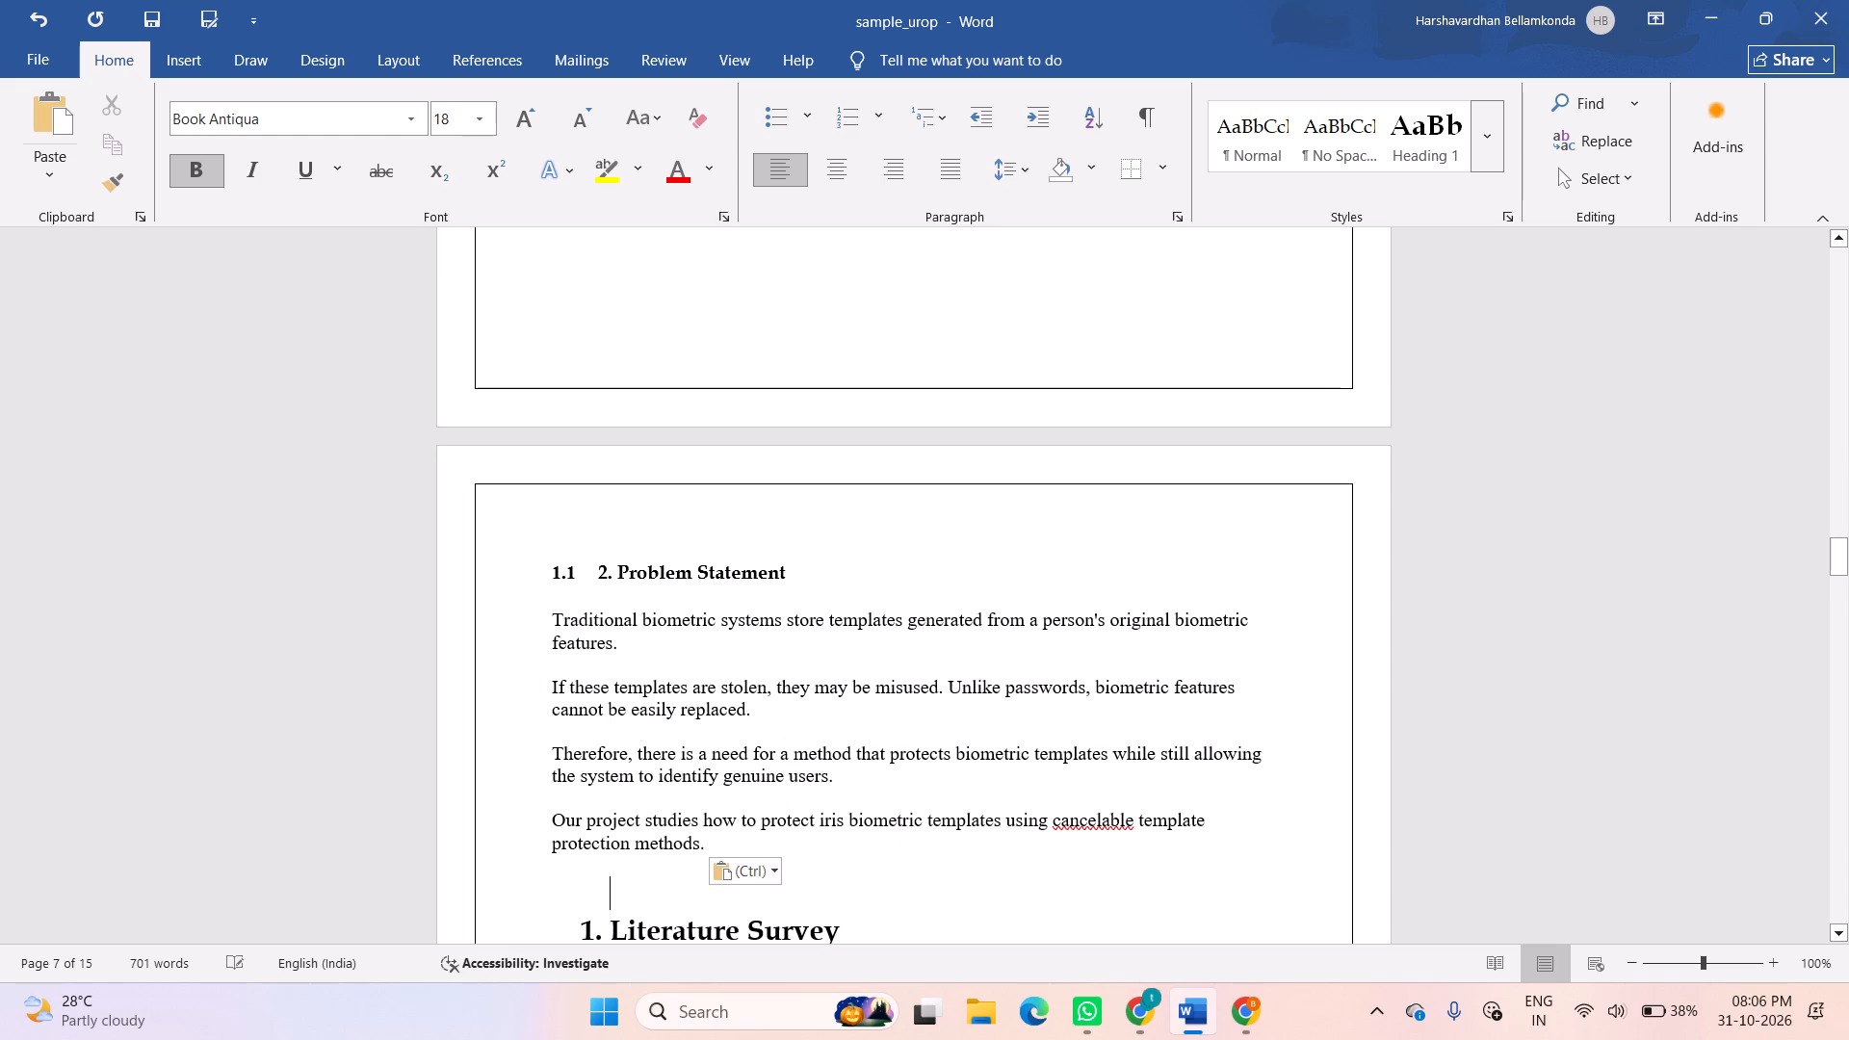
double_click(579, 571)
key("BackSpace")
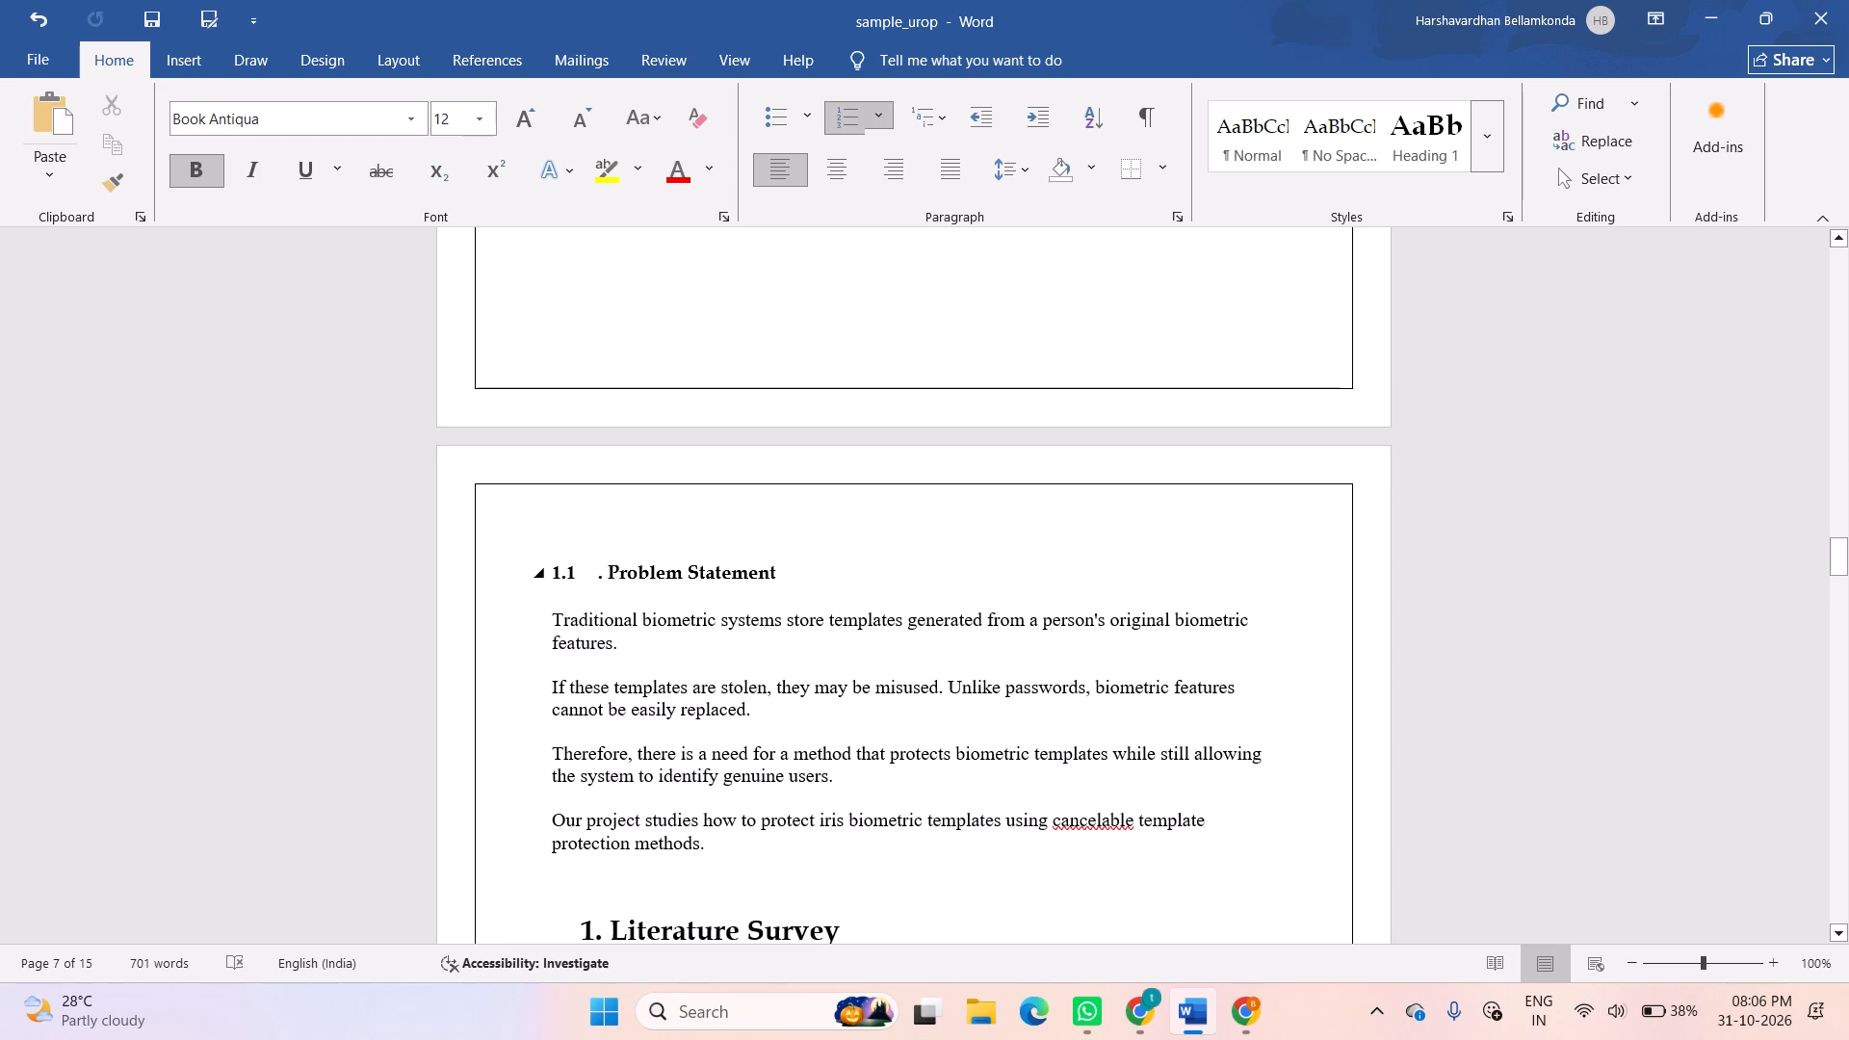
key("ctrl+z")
Remove the automatic "1.1" numbering and its indent from the "2. Problem Statement" heading.
left_click(584, 571)
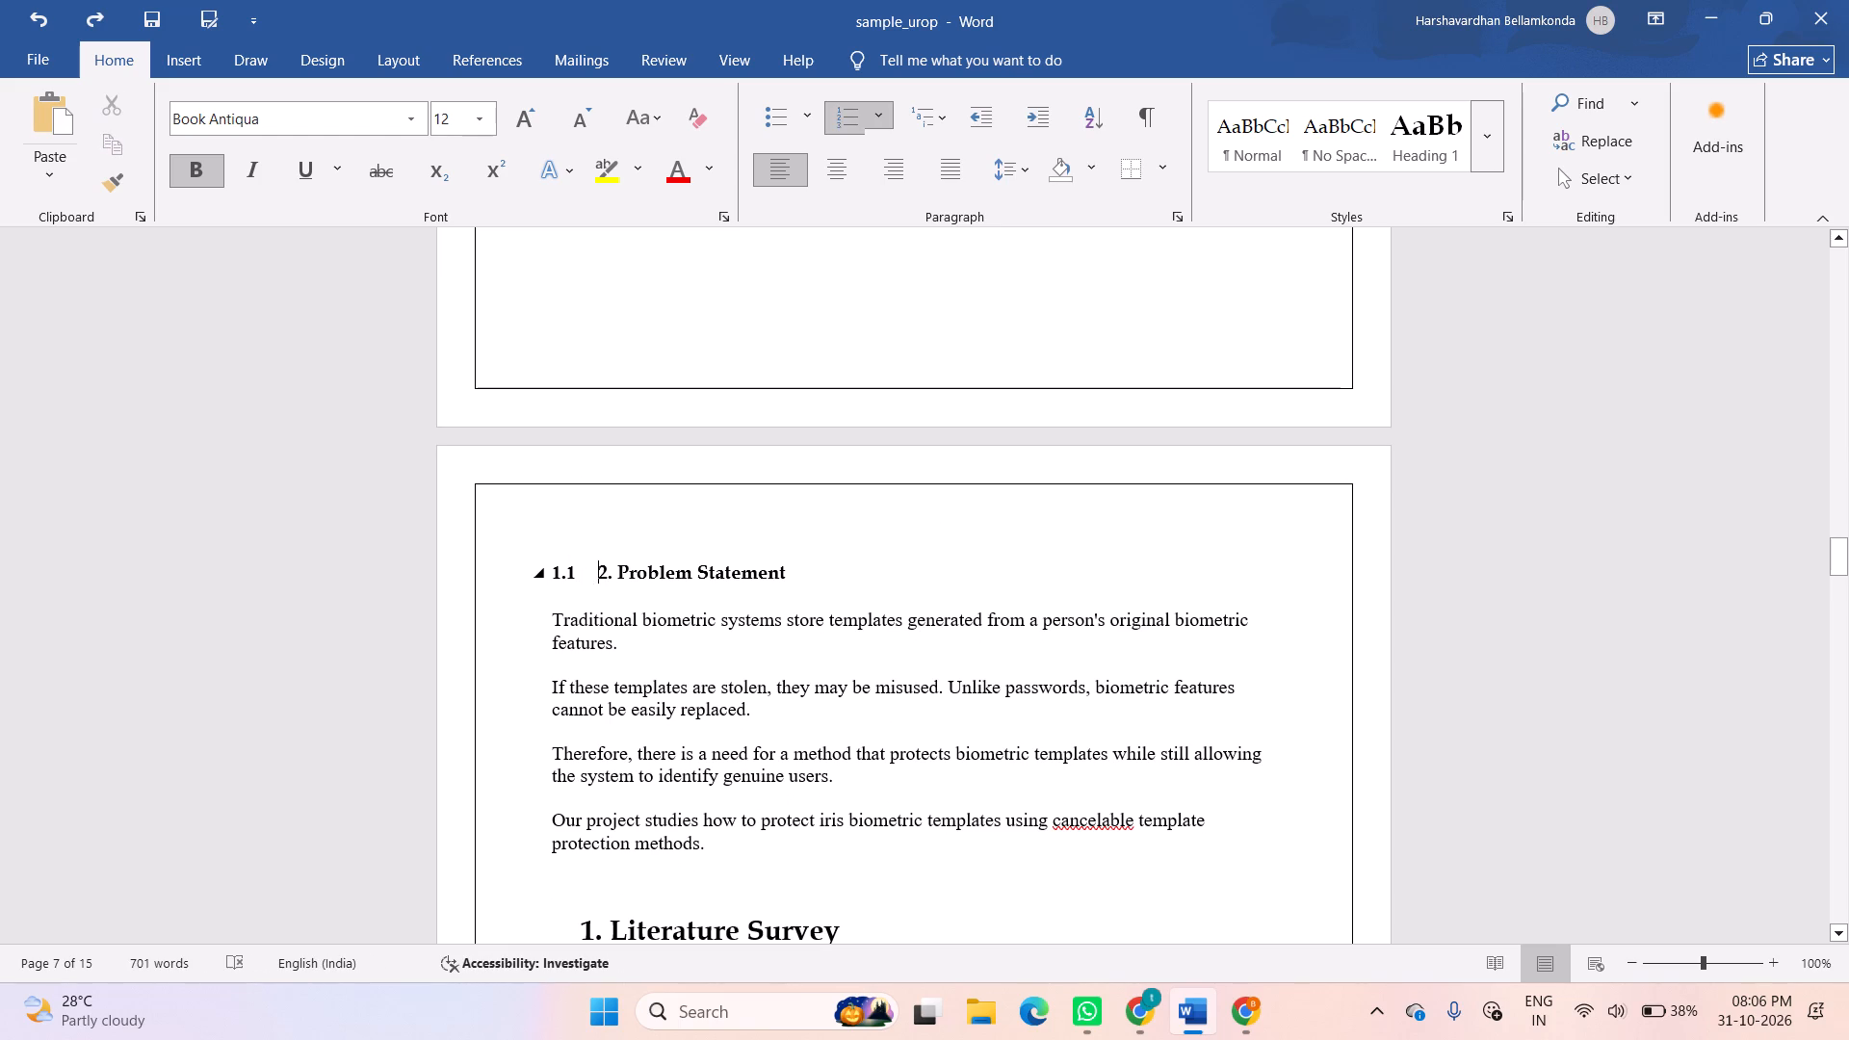
key("BackSpace")
key("BackSpace")
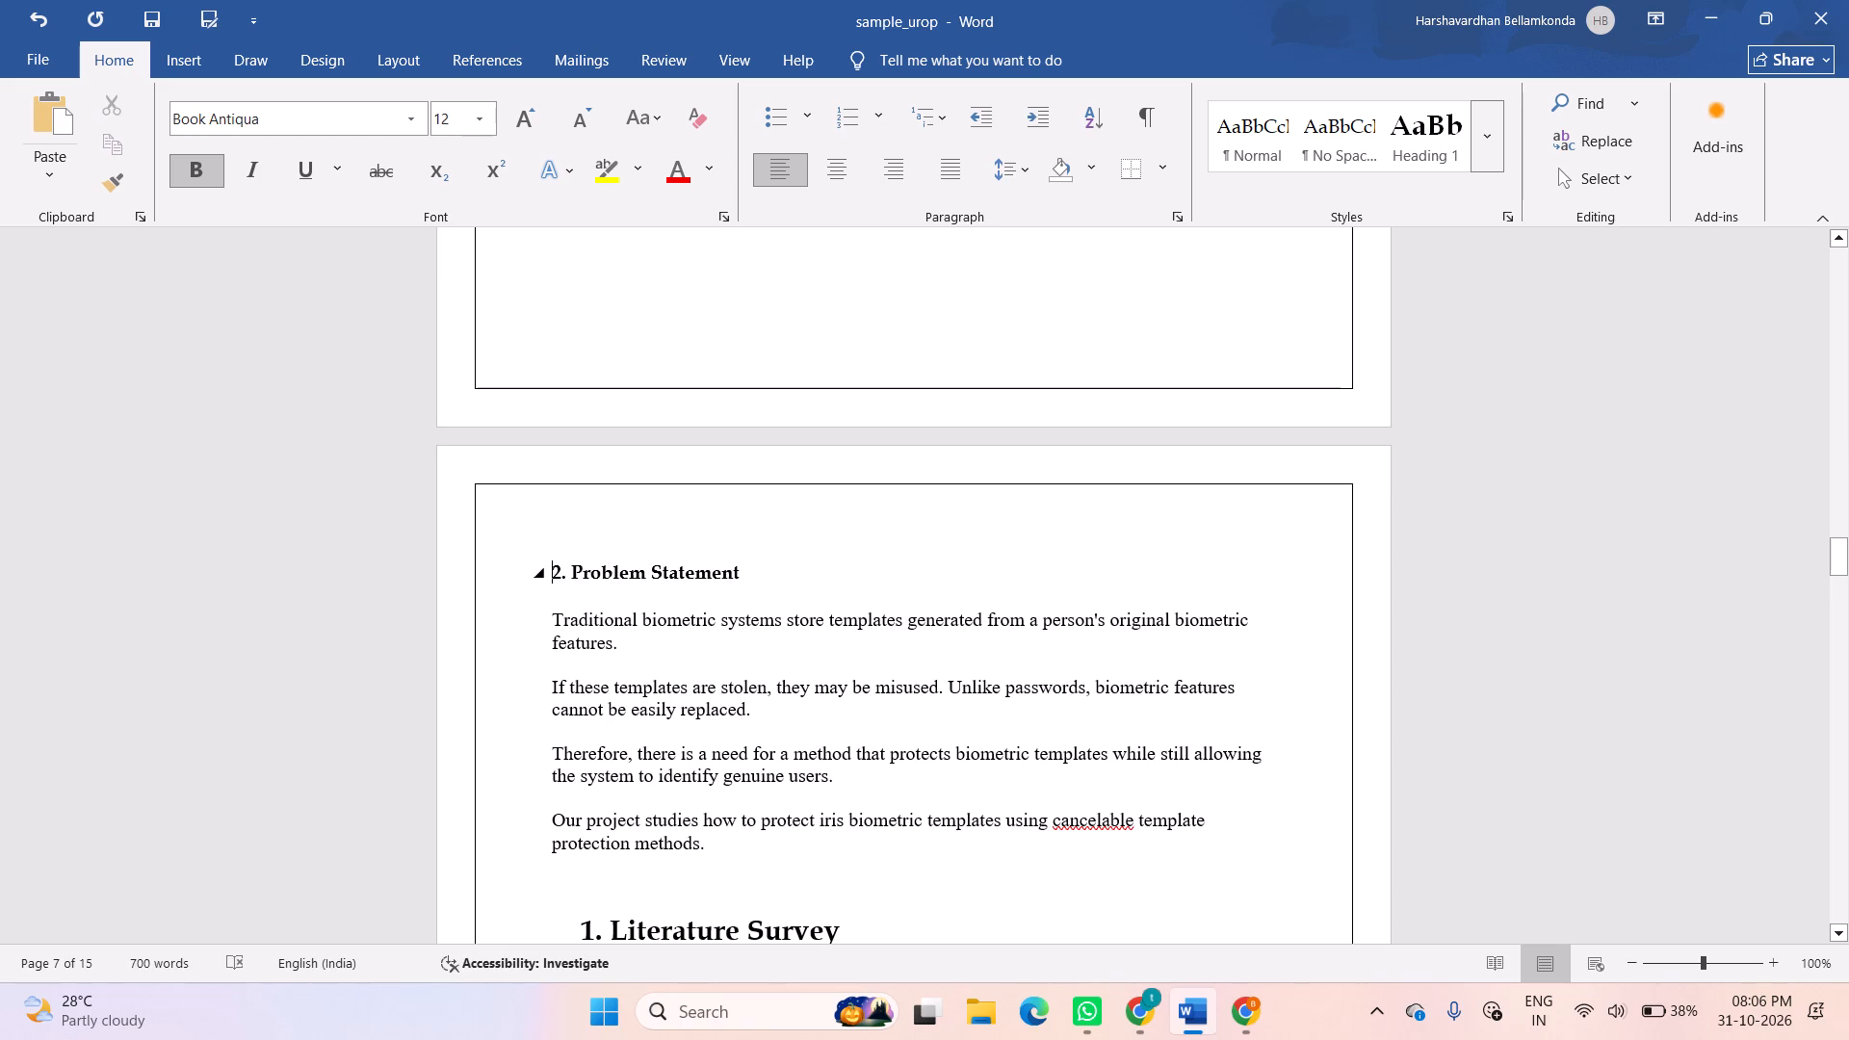
Undo the recent heading changes and the paste of the "2. Problem Statement" section above the "Literature Survey" heading.
left_click(539, 578)
left_click(539, 578)
key("ctrl+z")
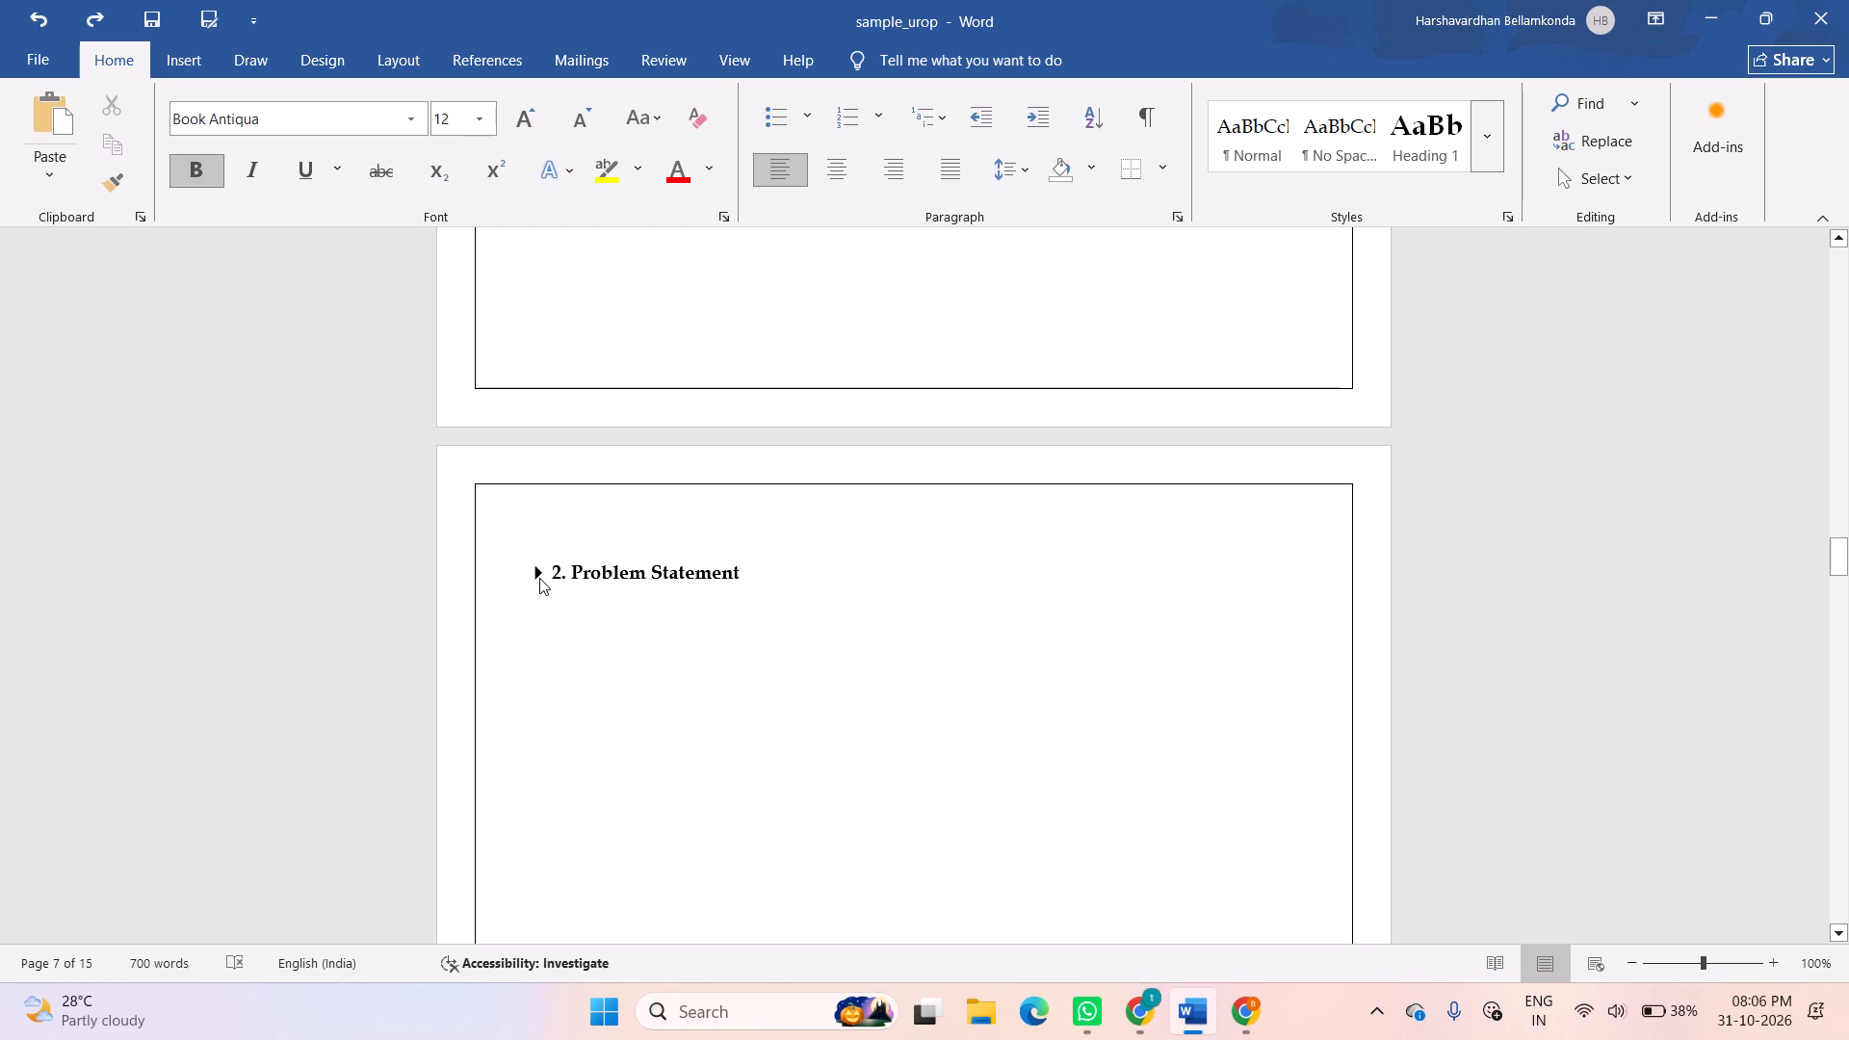
key("ctrl+z")
key("BackSpace")
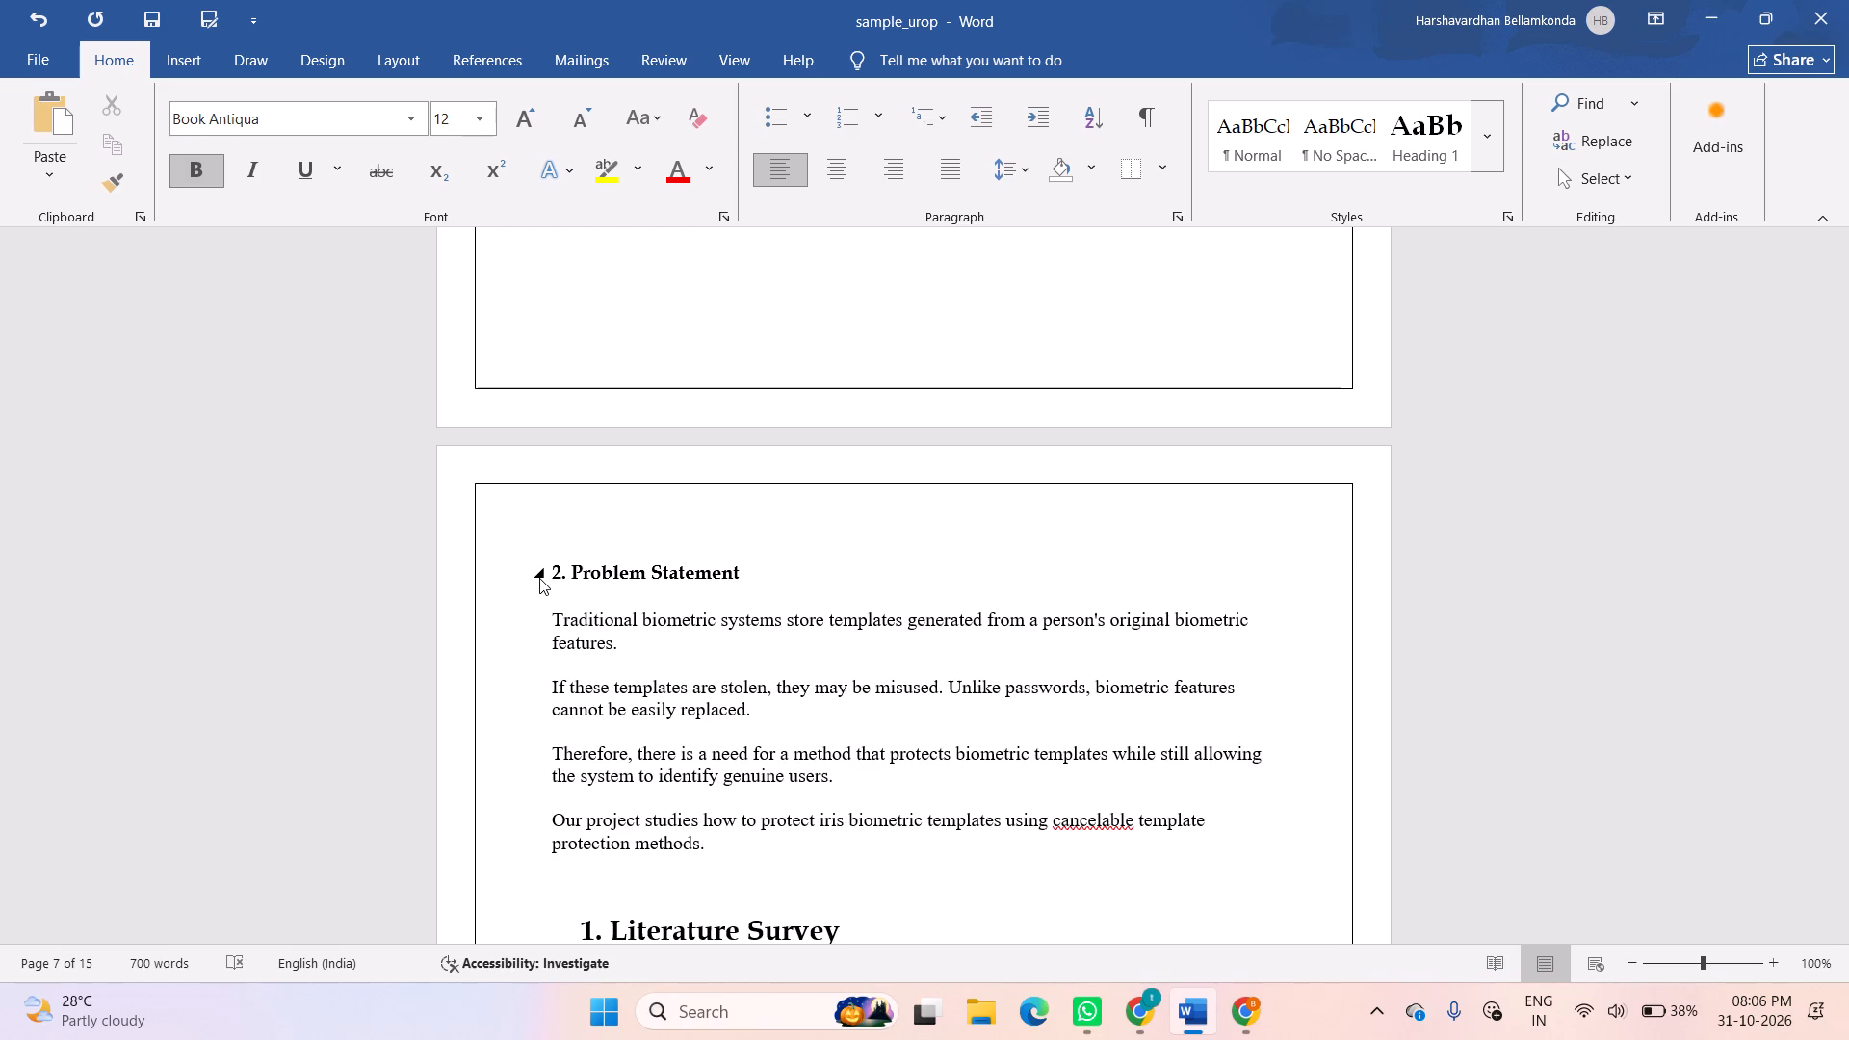
key("ctrl+z")
key("ctrl+z")
key("ctrl+z")
key("ctrl+z")
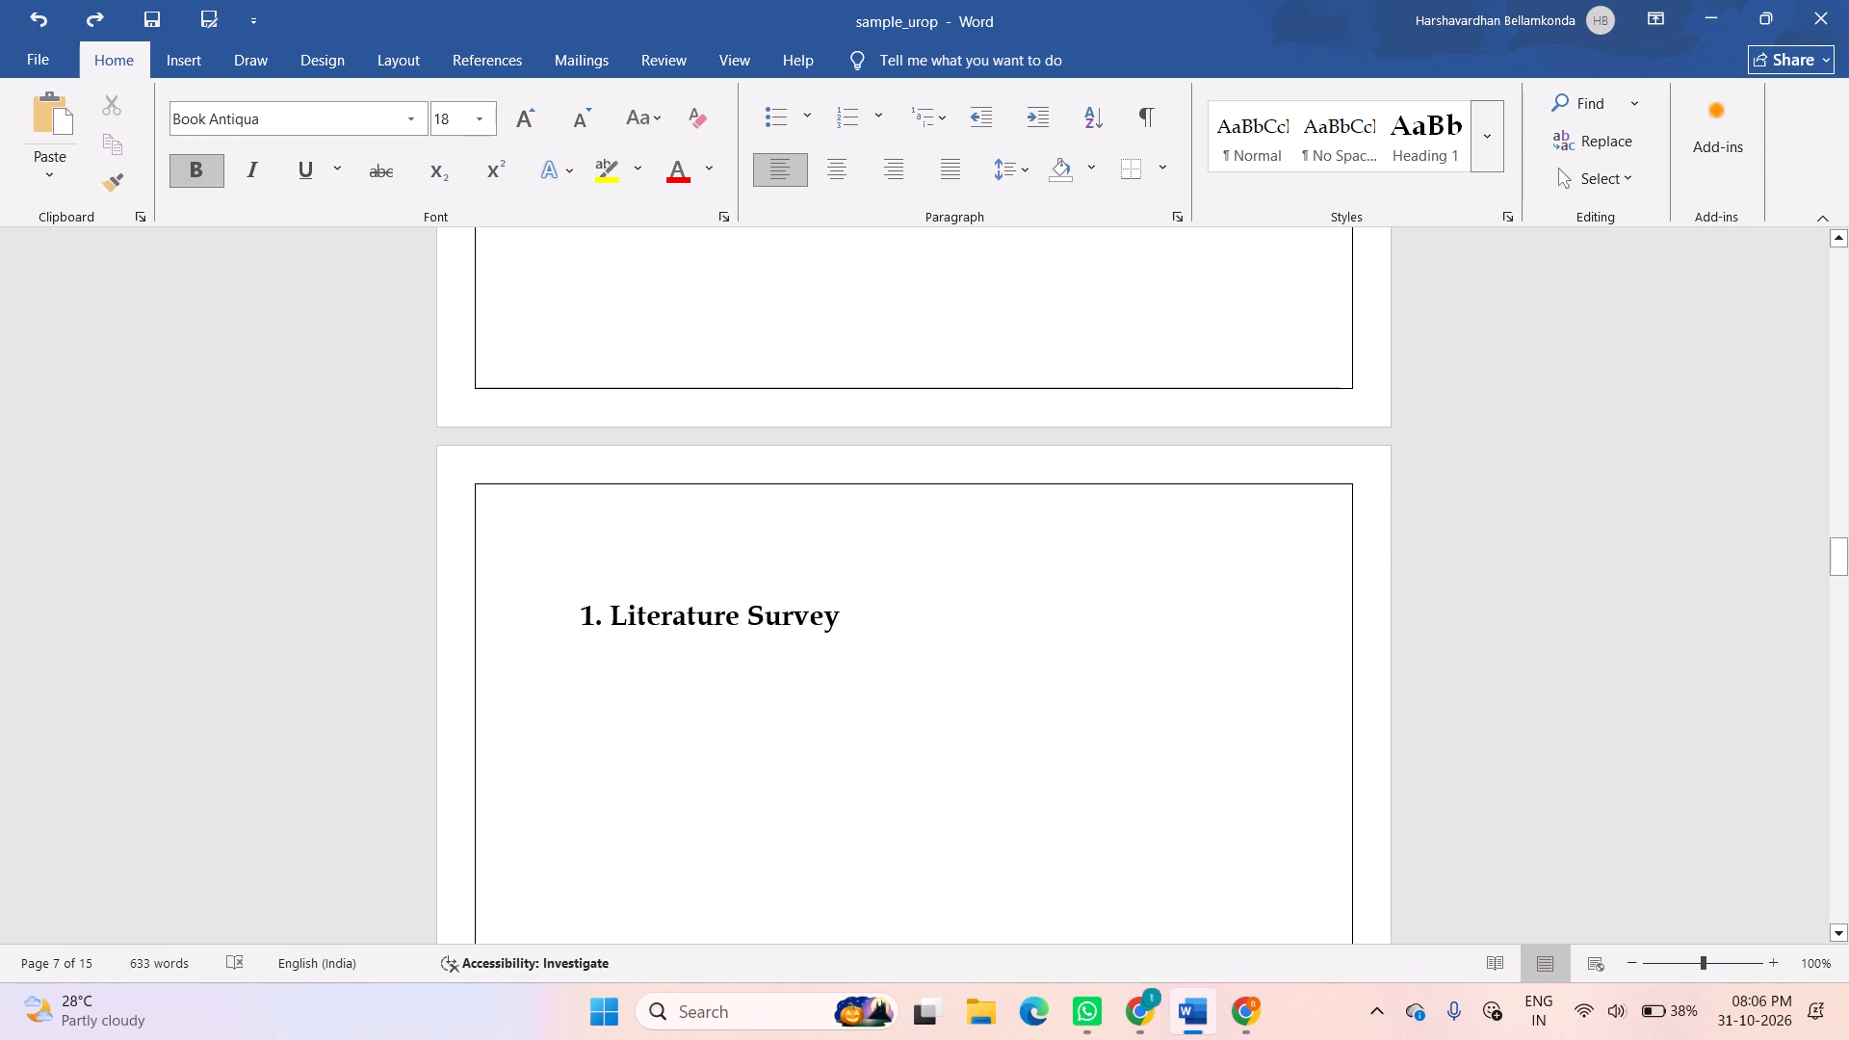
Delete the "1. Literature Survey" heading and the empty line above it.
left_click_drag(575, 616, 1032, 647)
key("BackSpace")
key("BackSpace")
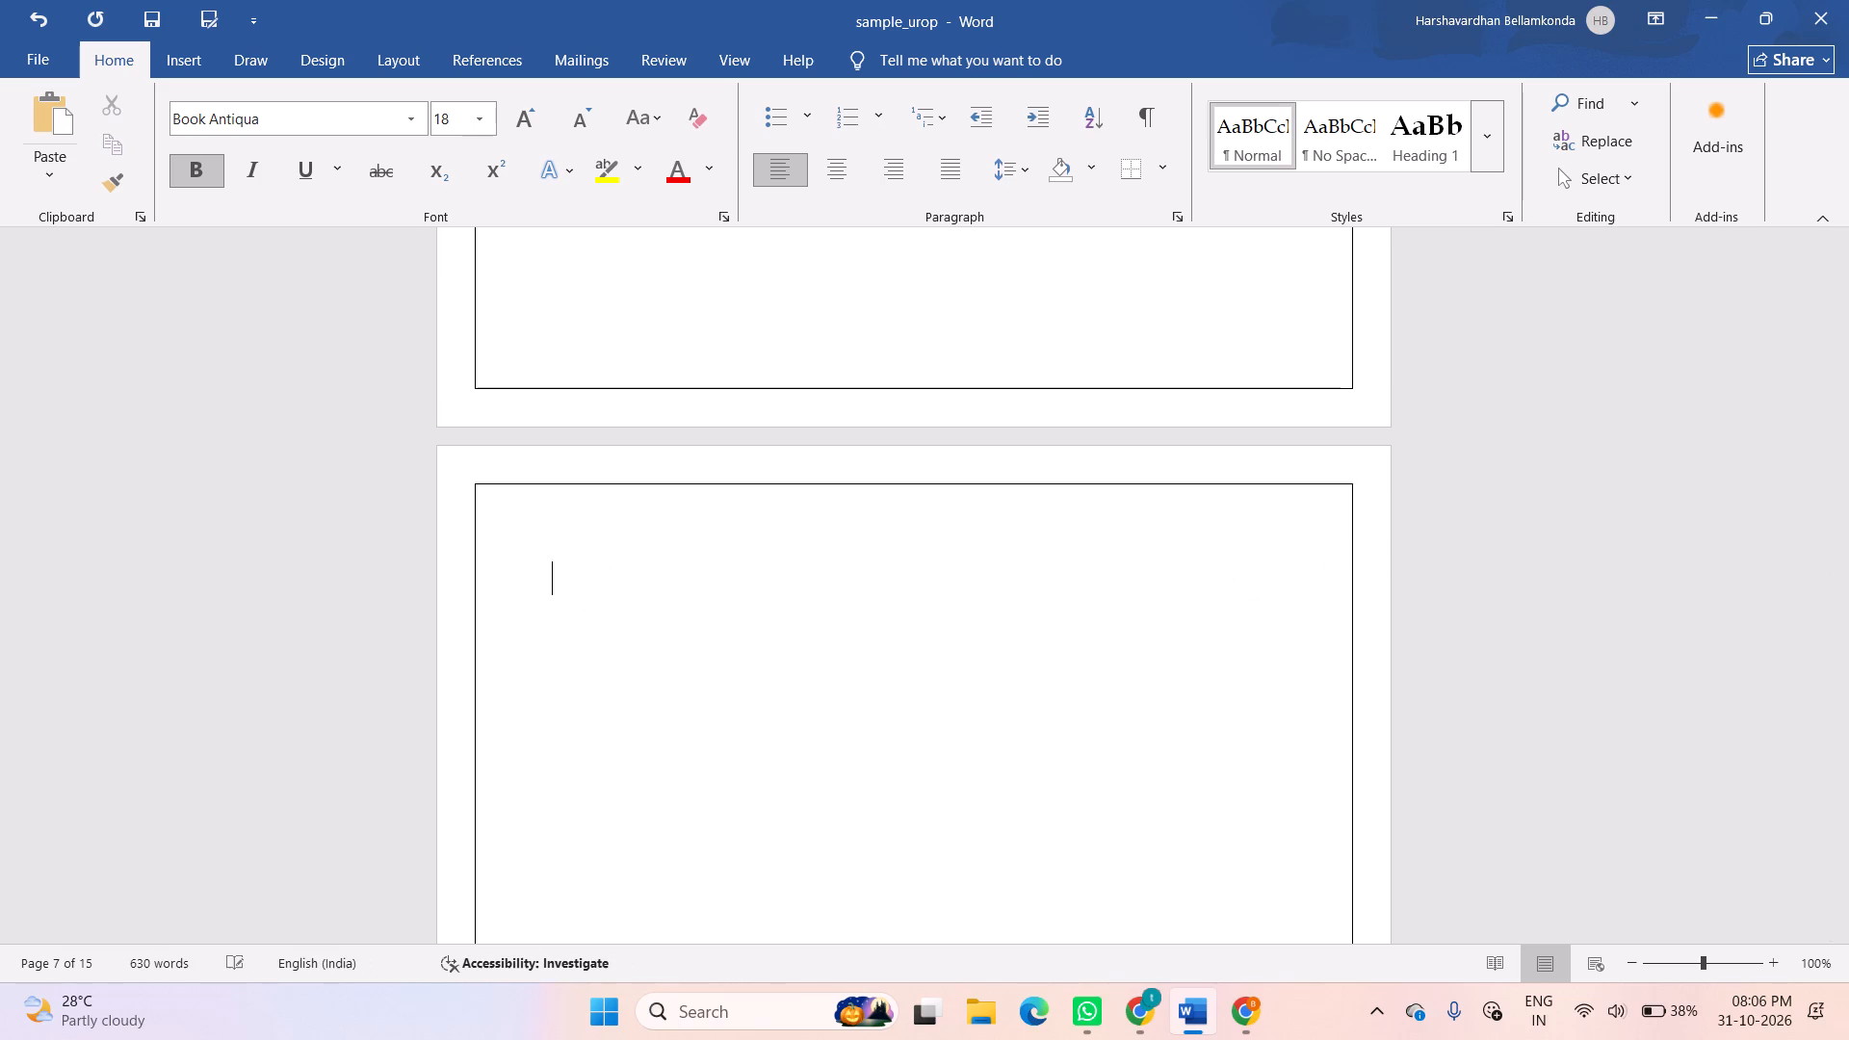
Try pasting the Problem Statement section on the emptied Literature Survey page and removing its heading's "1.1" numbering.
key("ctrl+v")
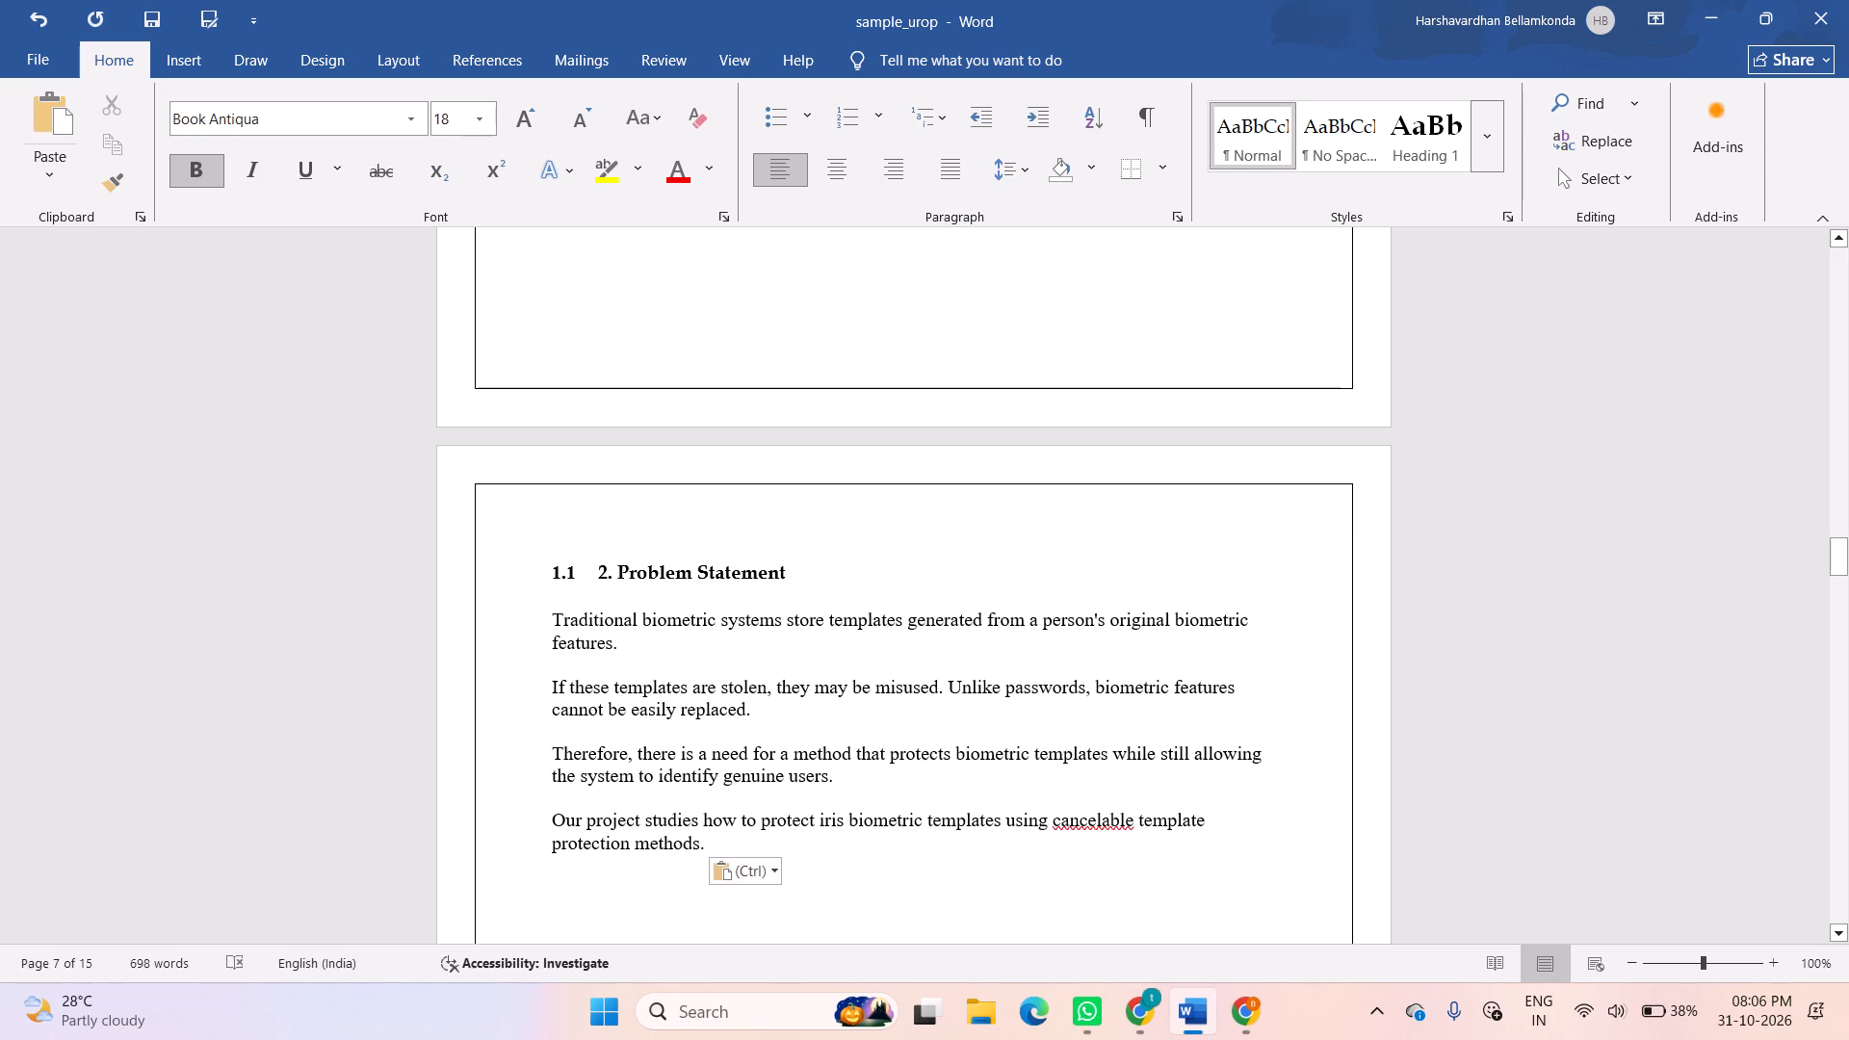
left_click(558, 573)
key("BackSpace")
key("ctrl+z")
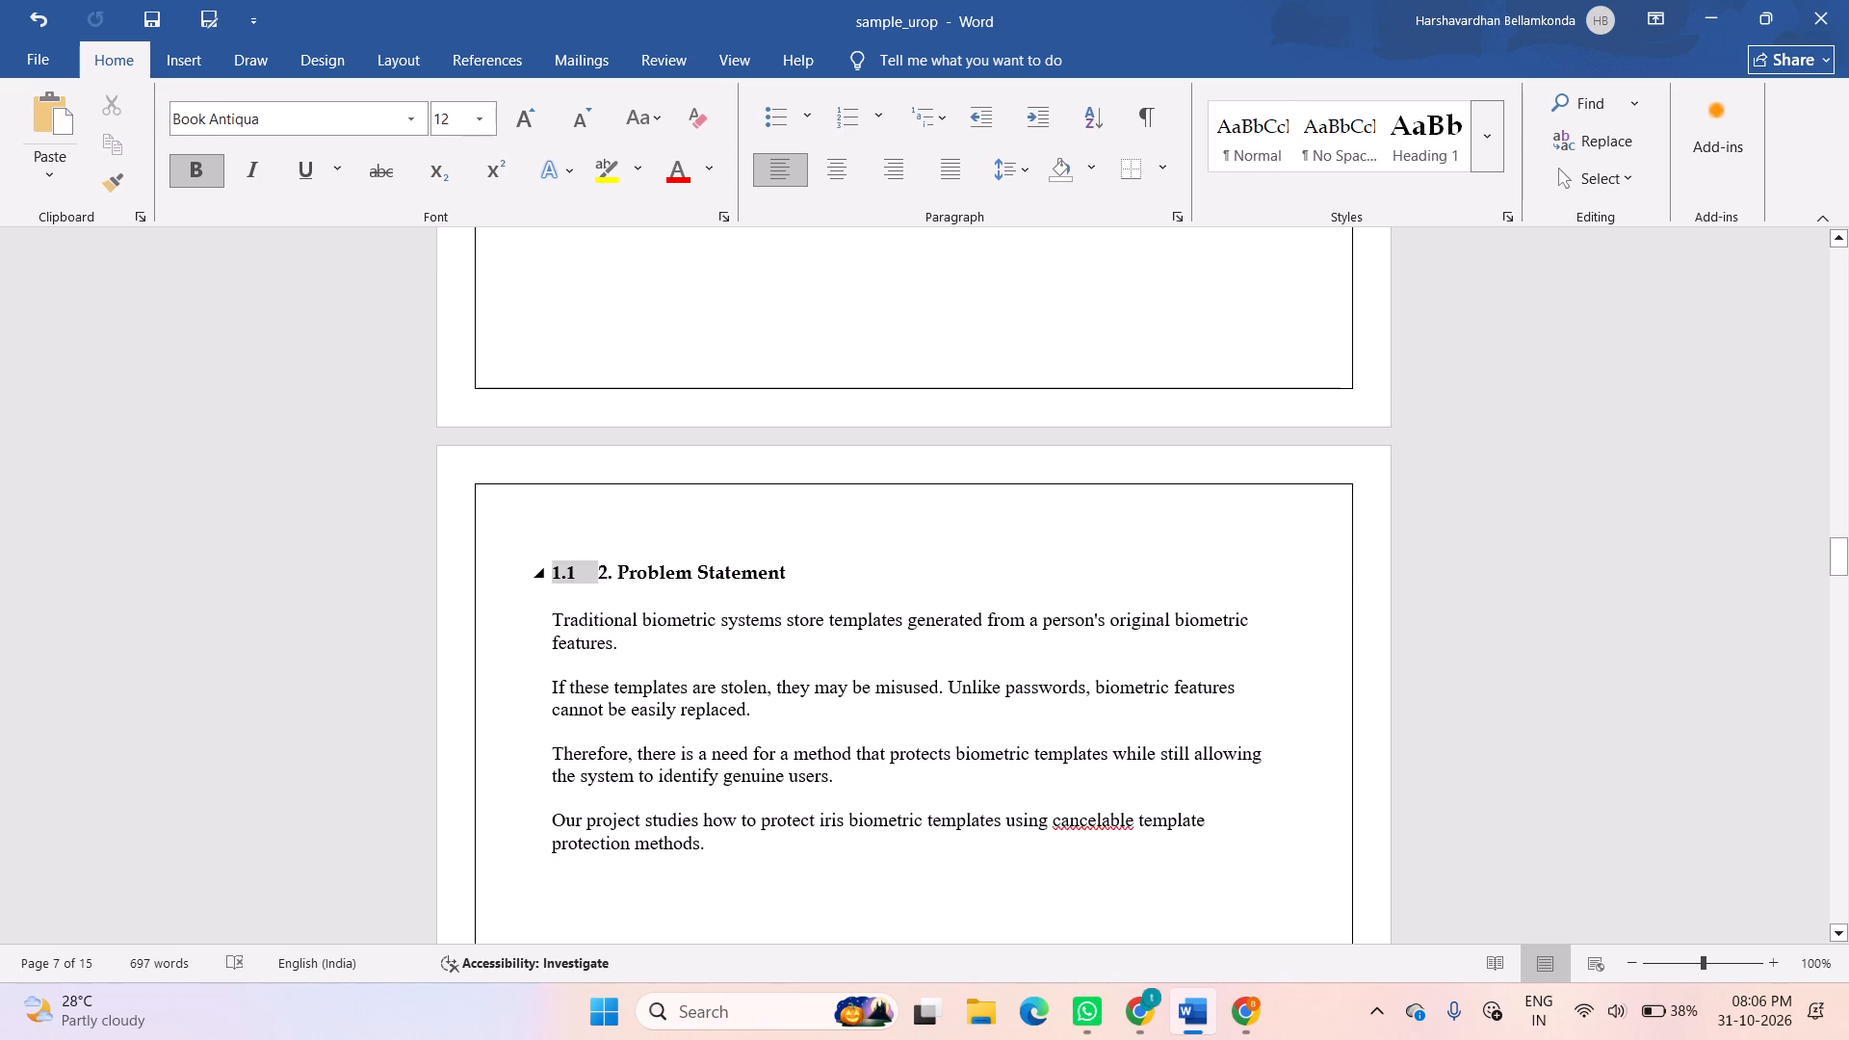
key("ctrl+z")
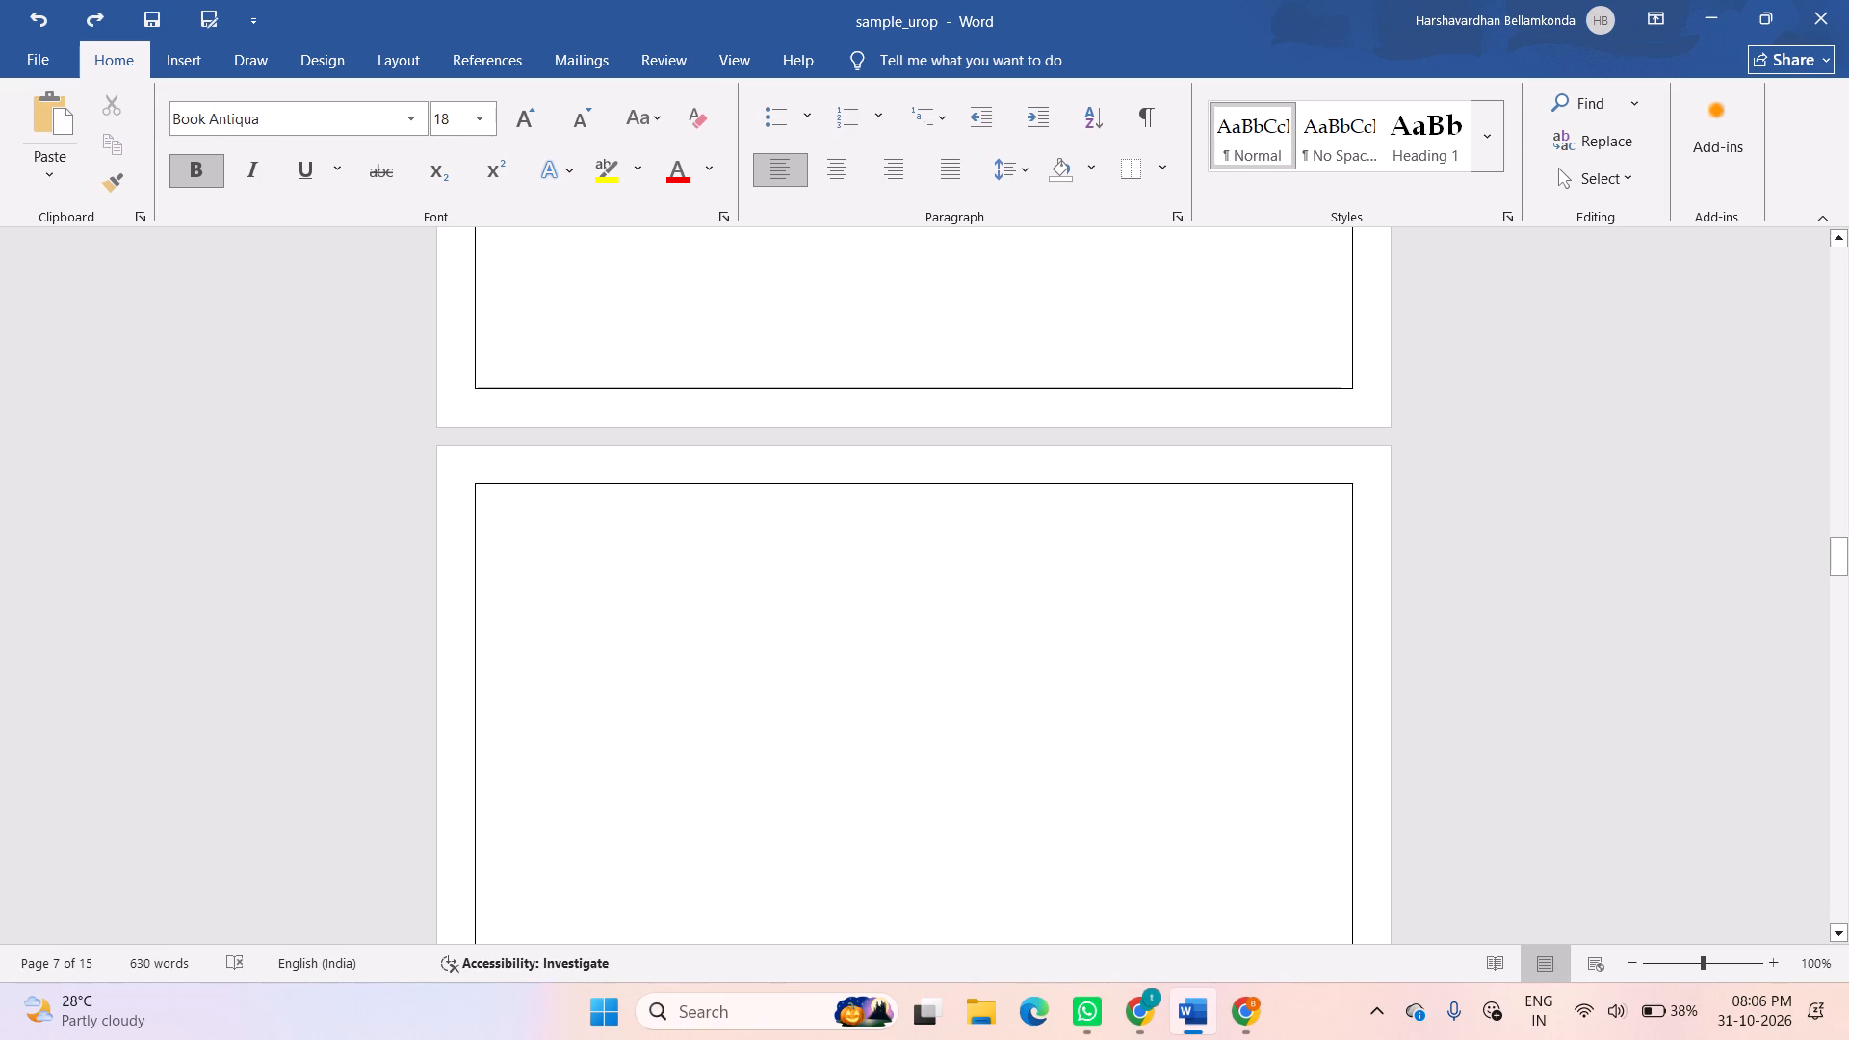
Delete the "1. System Model" heading.
scroll(504, 578, "down", 5)
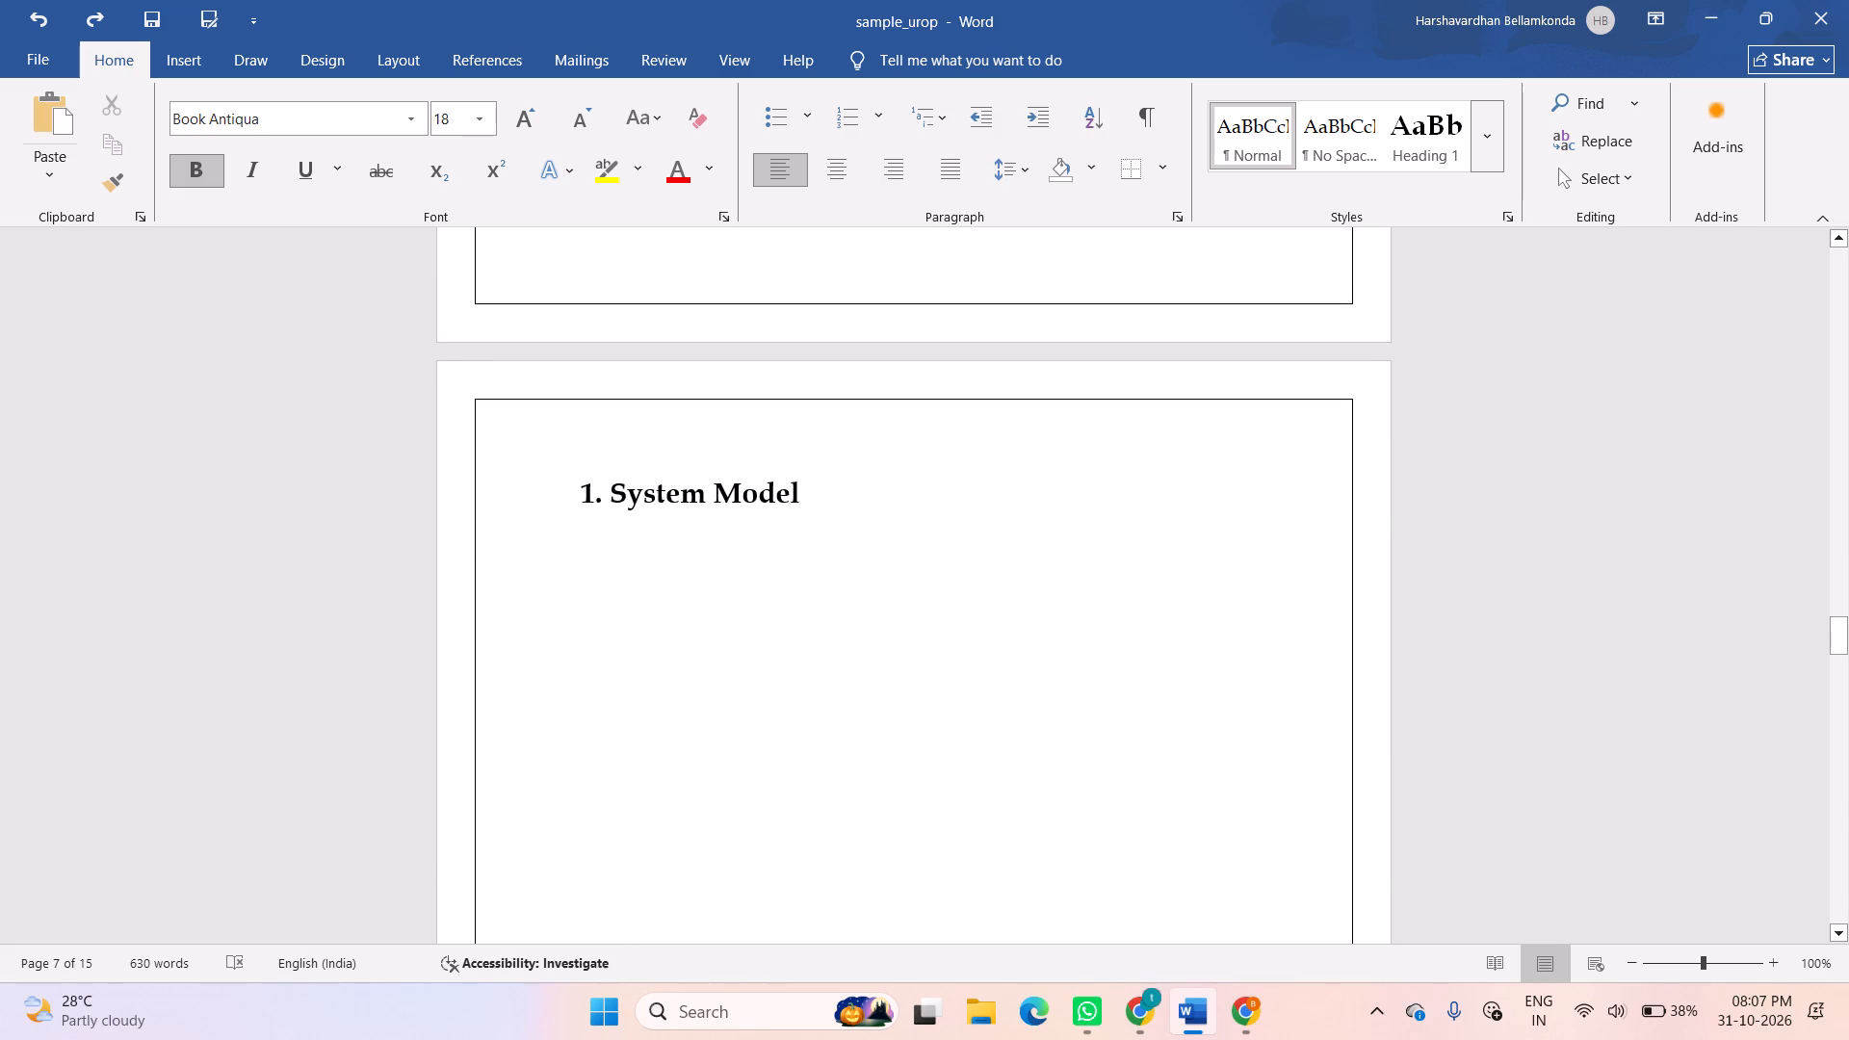
left_click_drag(571, 487, 1024, 529)
key("BackSpace")
Delete the whole References section near the document's end, including its heading, numbered entries and leftover "2015" item.
scroll(1024, 529, "down", 4)
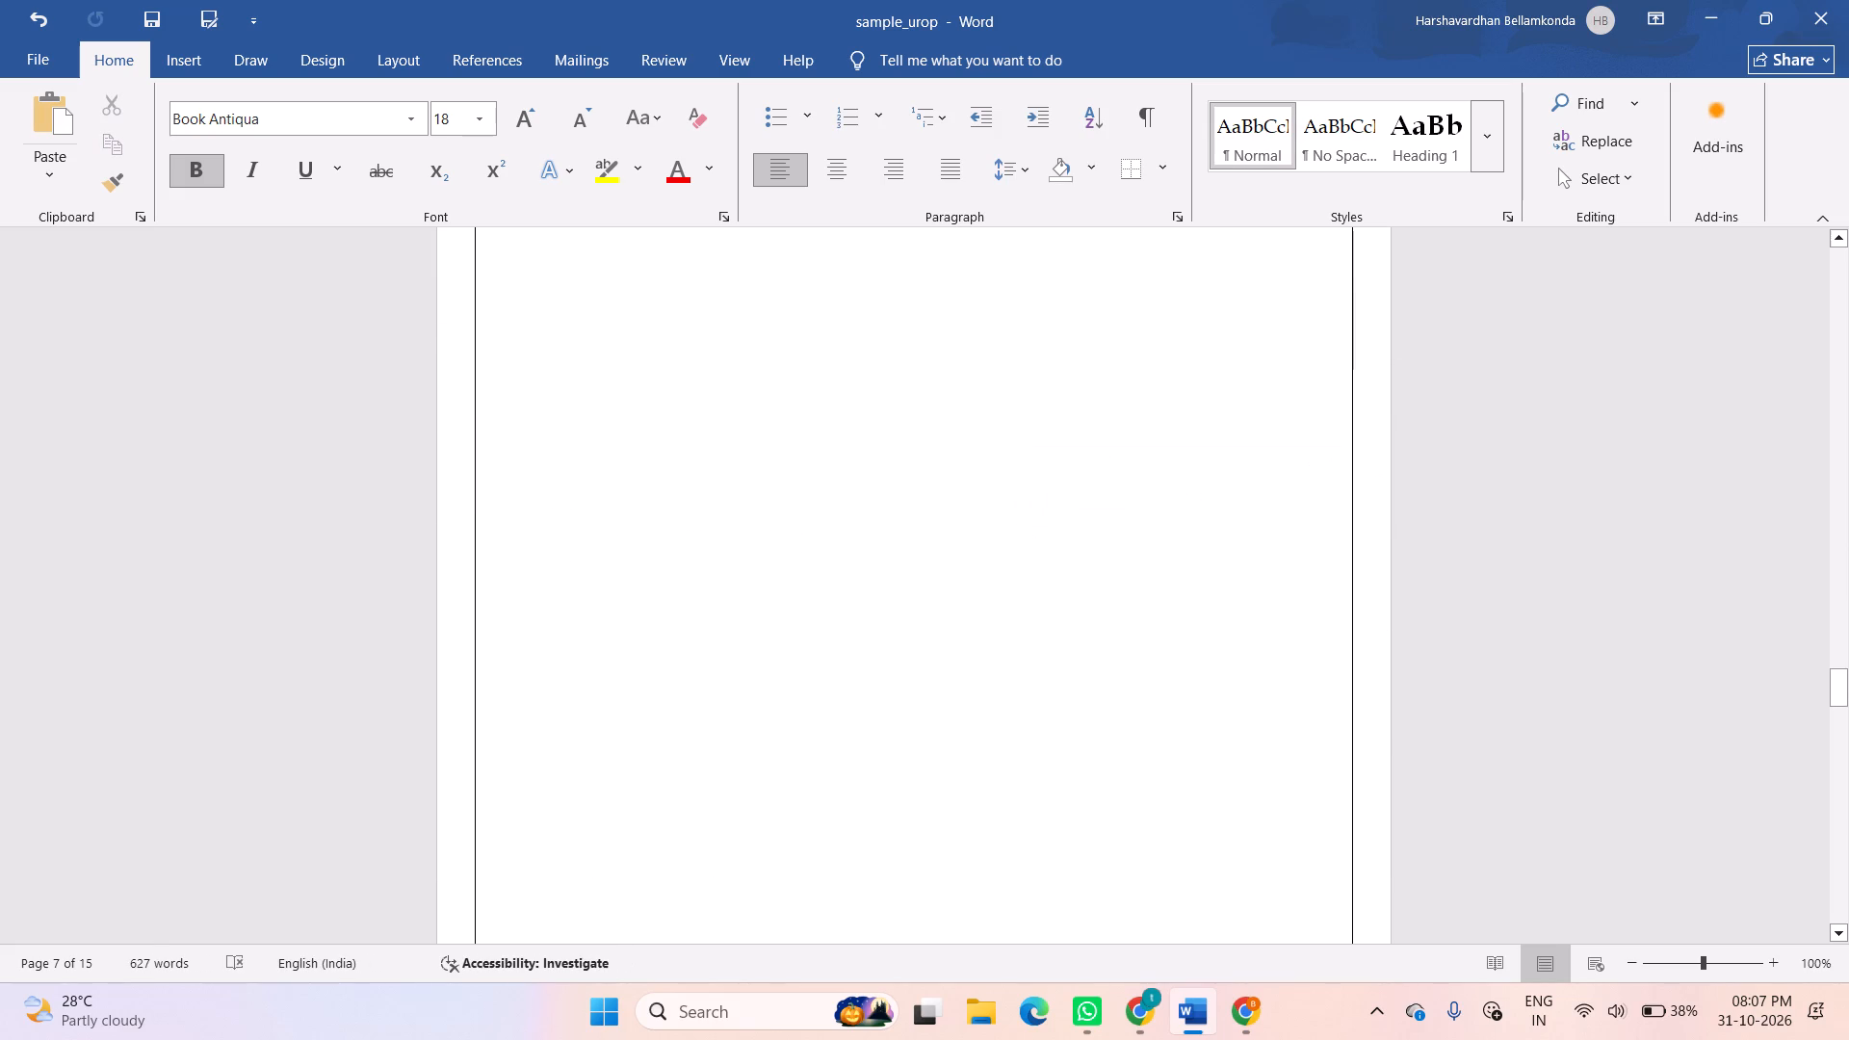
scroll(593, 776, "down", 18)
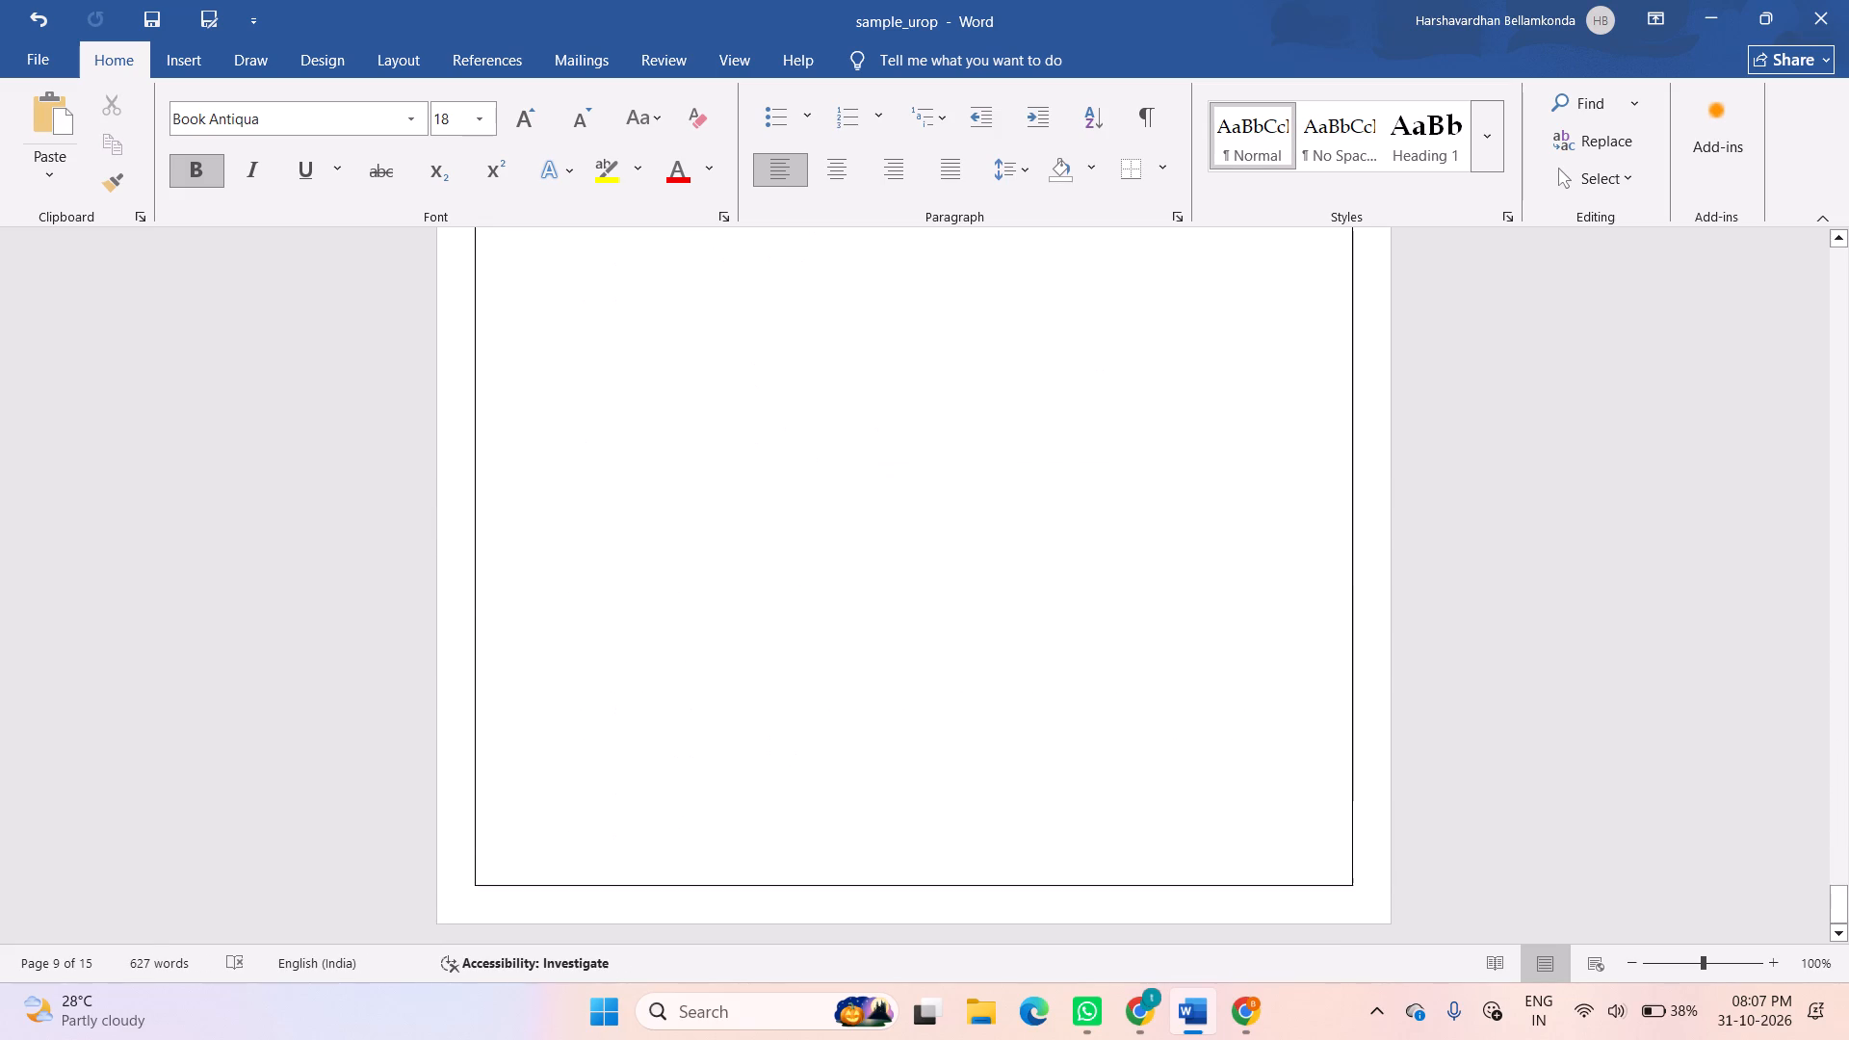
scroll(593, 776, "up", 4)
scroll(593, 776, "down", 3)
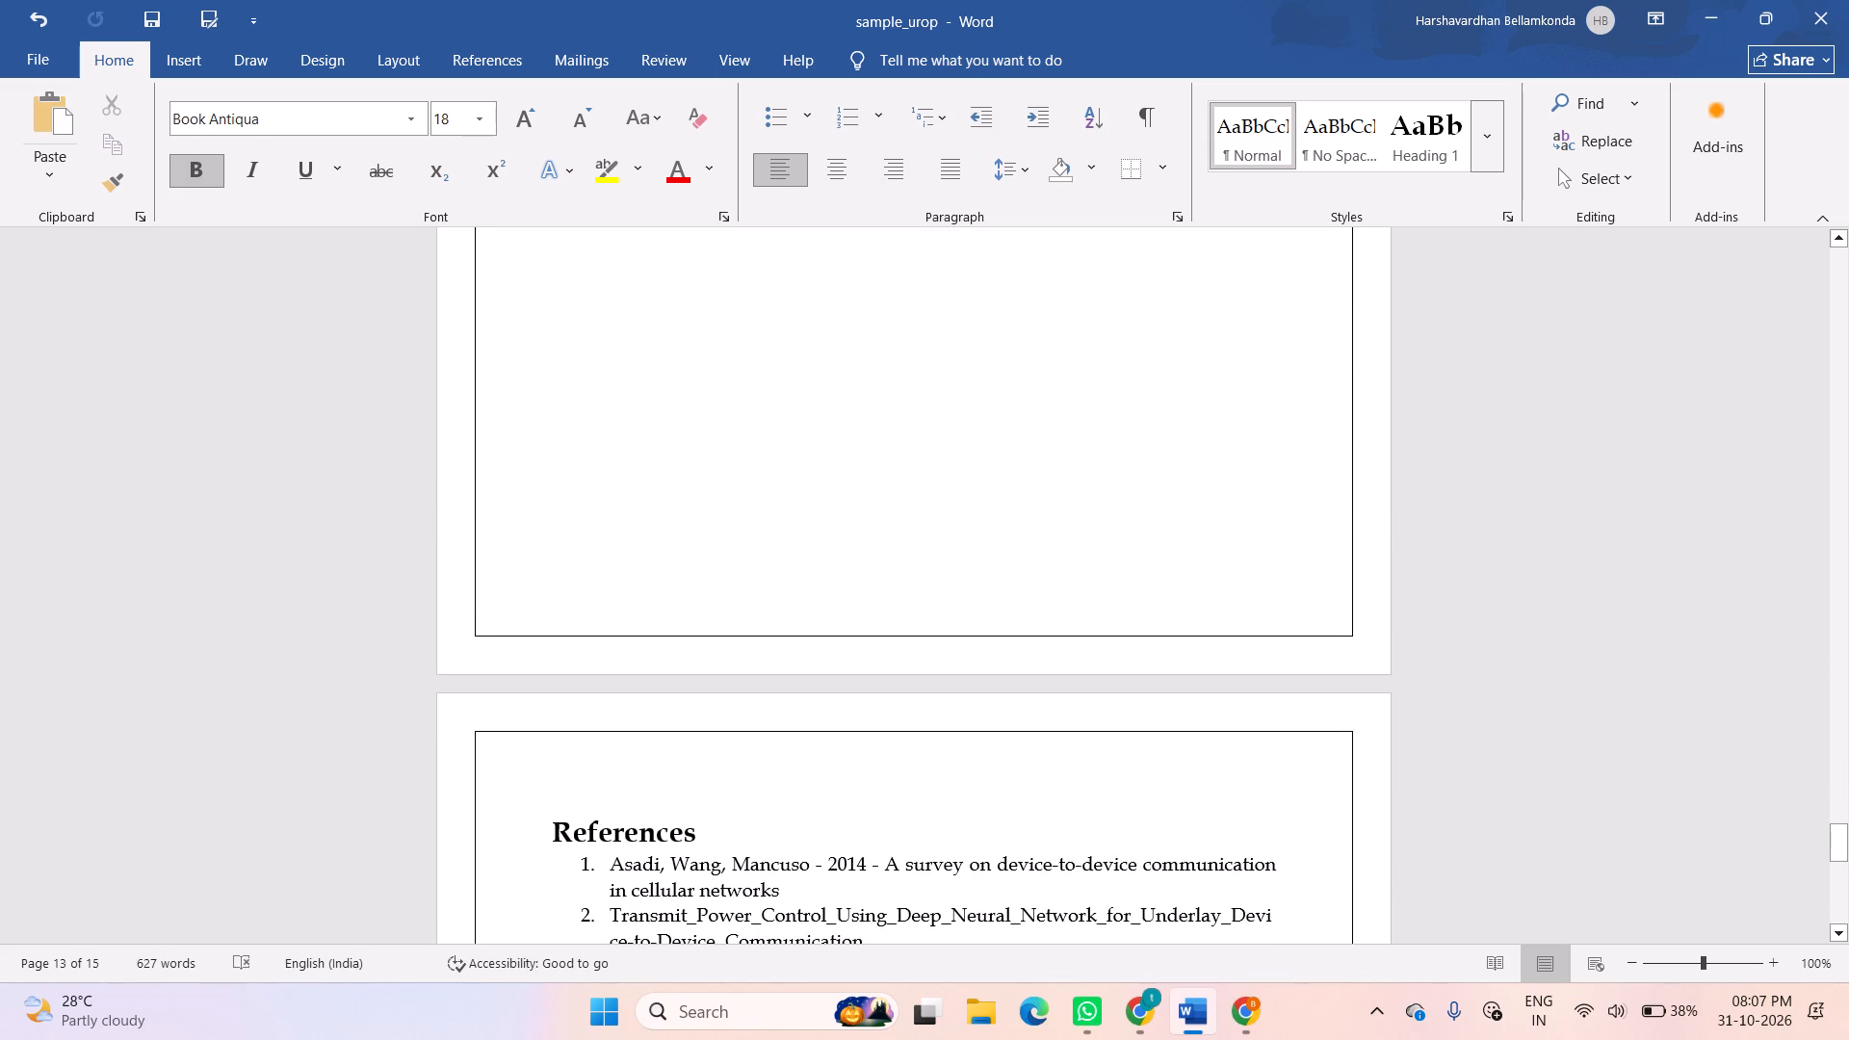
left_click_drag(549, 819, 1021, 1036)
key("BackSpace")
scroll(878, 682, "up", 1)
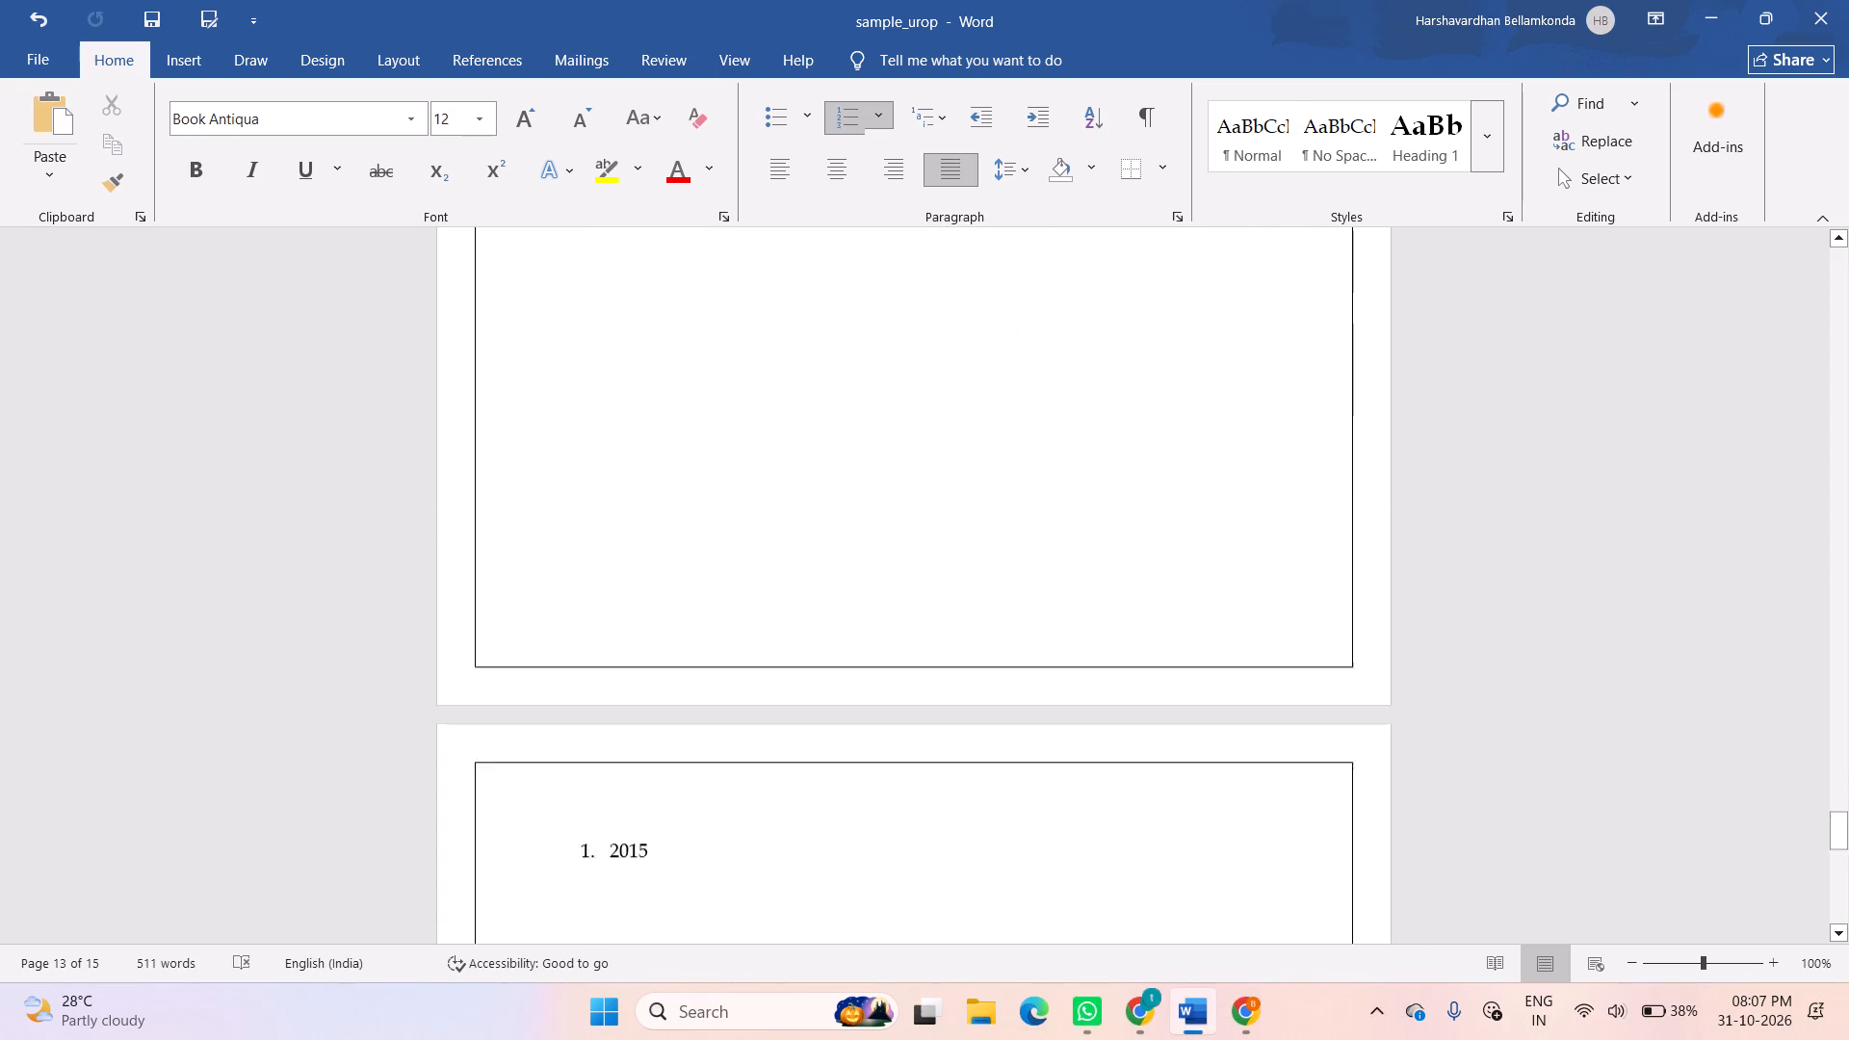
scroll(878, 682, "up", 1)
left_click(664, 731)
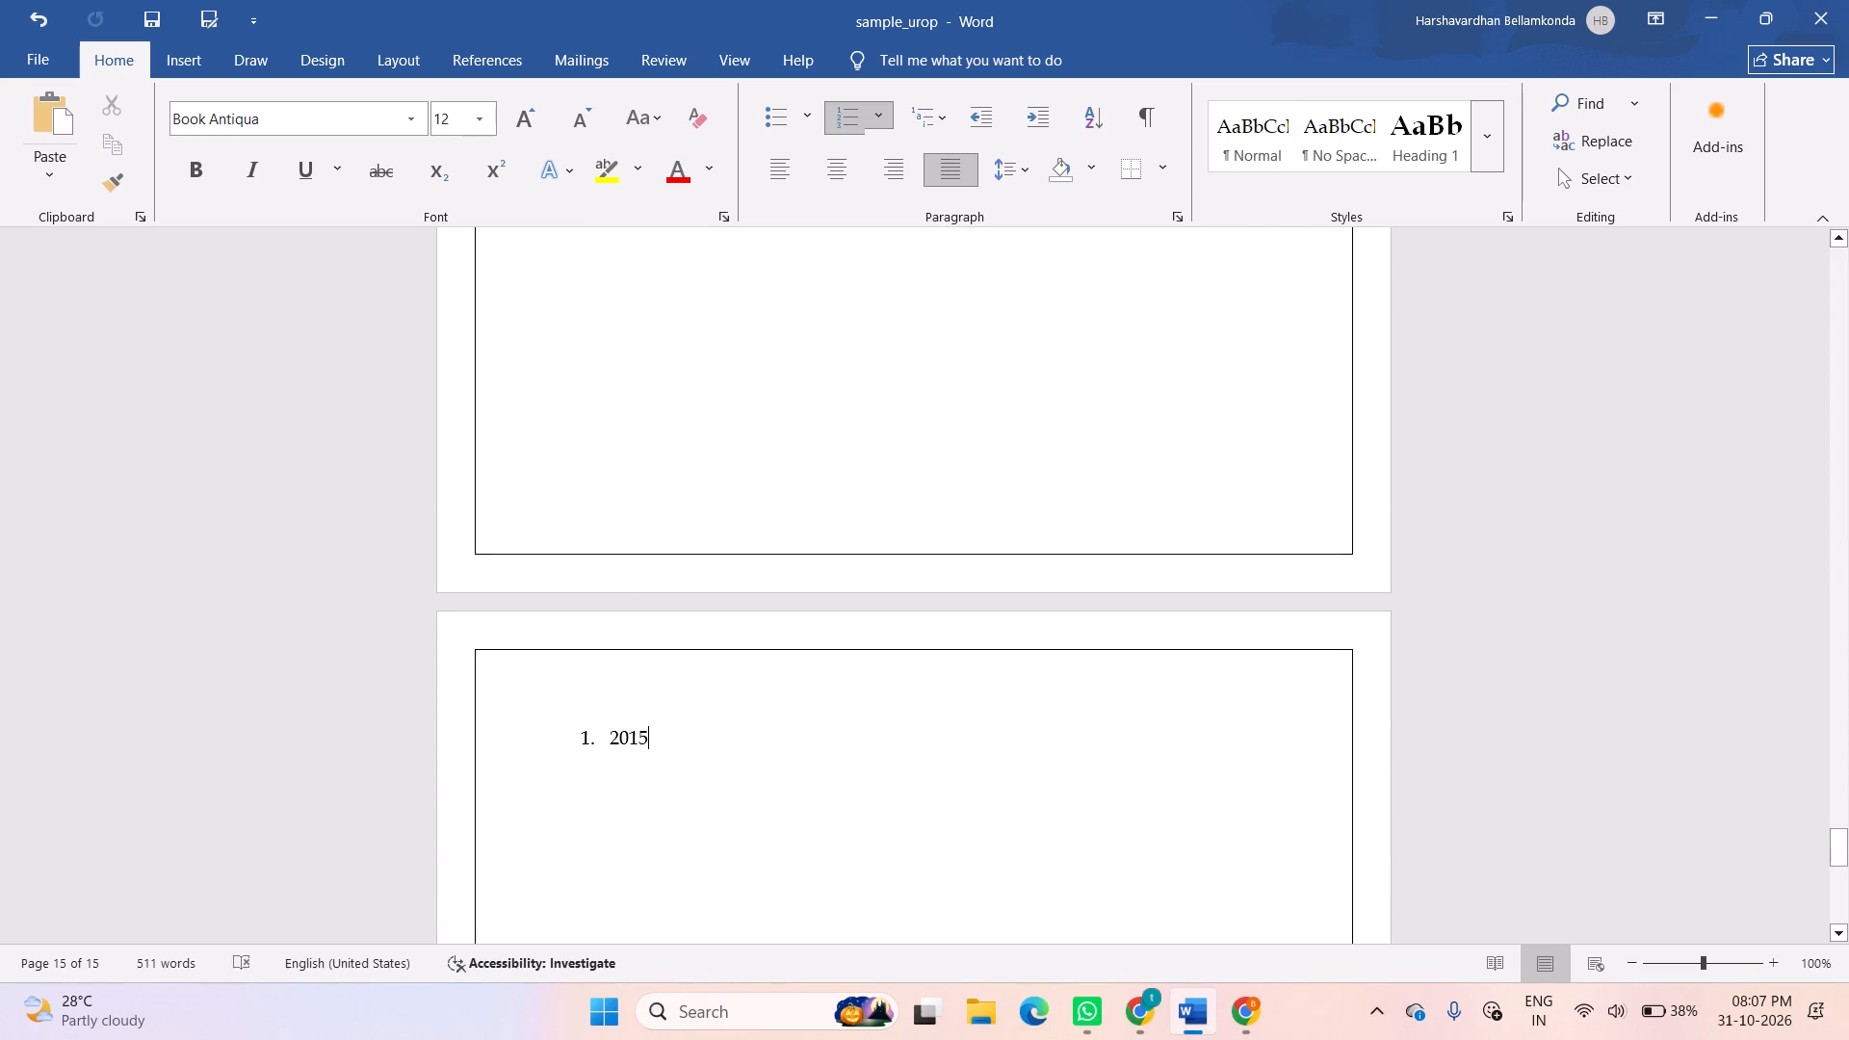
left_click_drag(553, 724, 1024, 830)
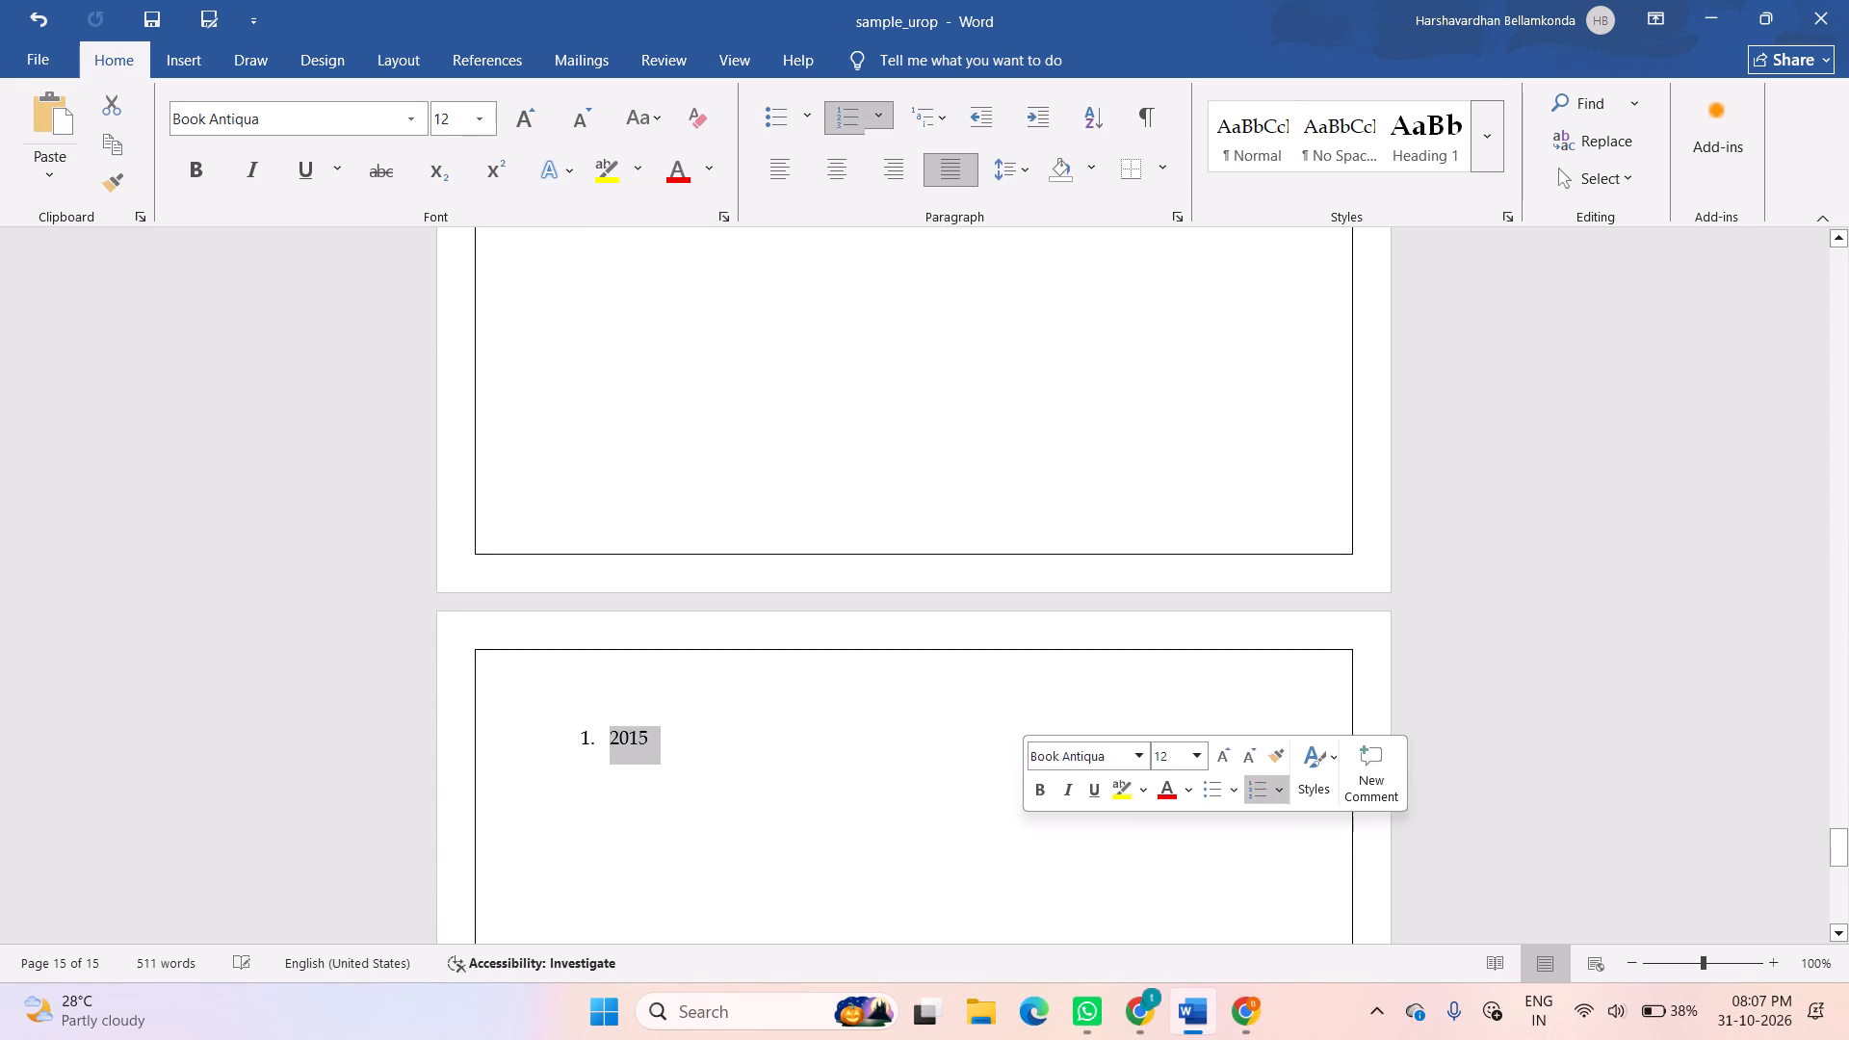
key("BackSpace")
key("BackSpace")
key("BackSpace")
key("BackSpace")
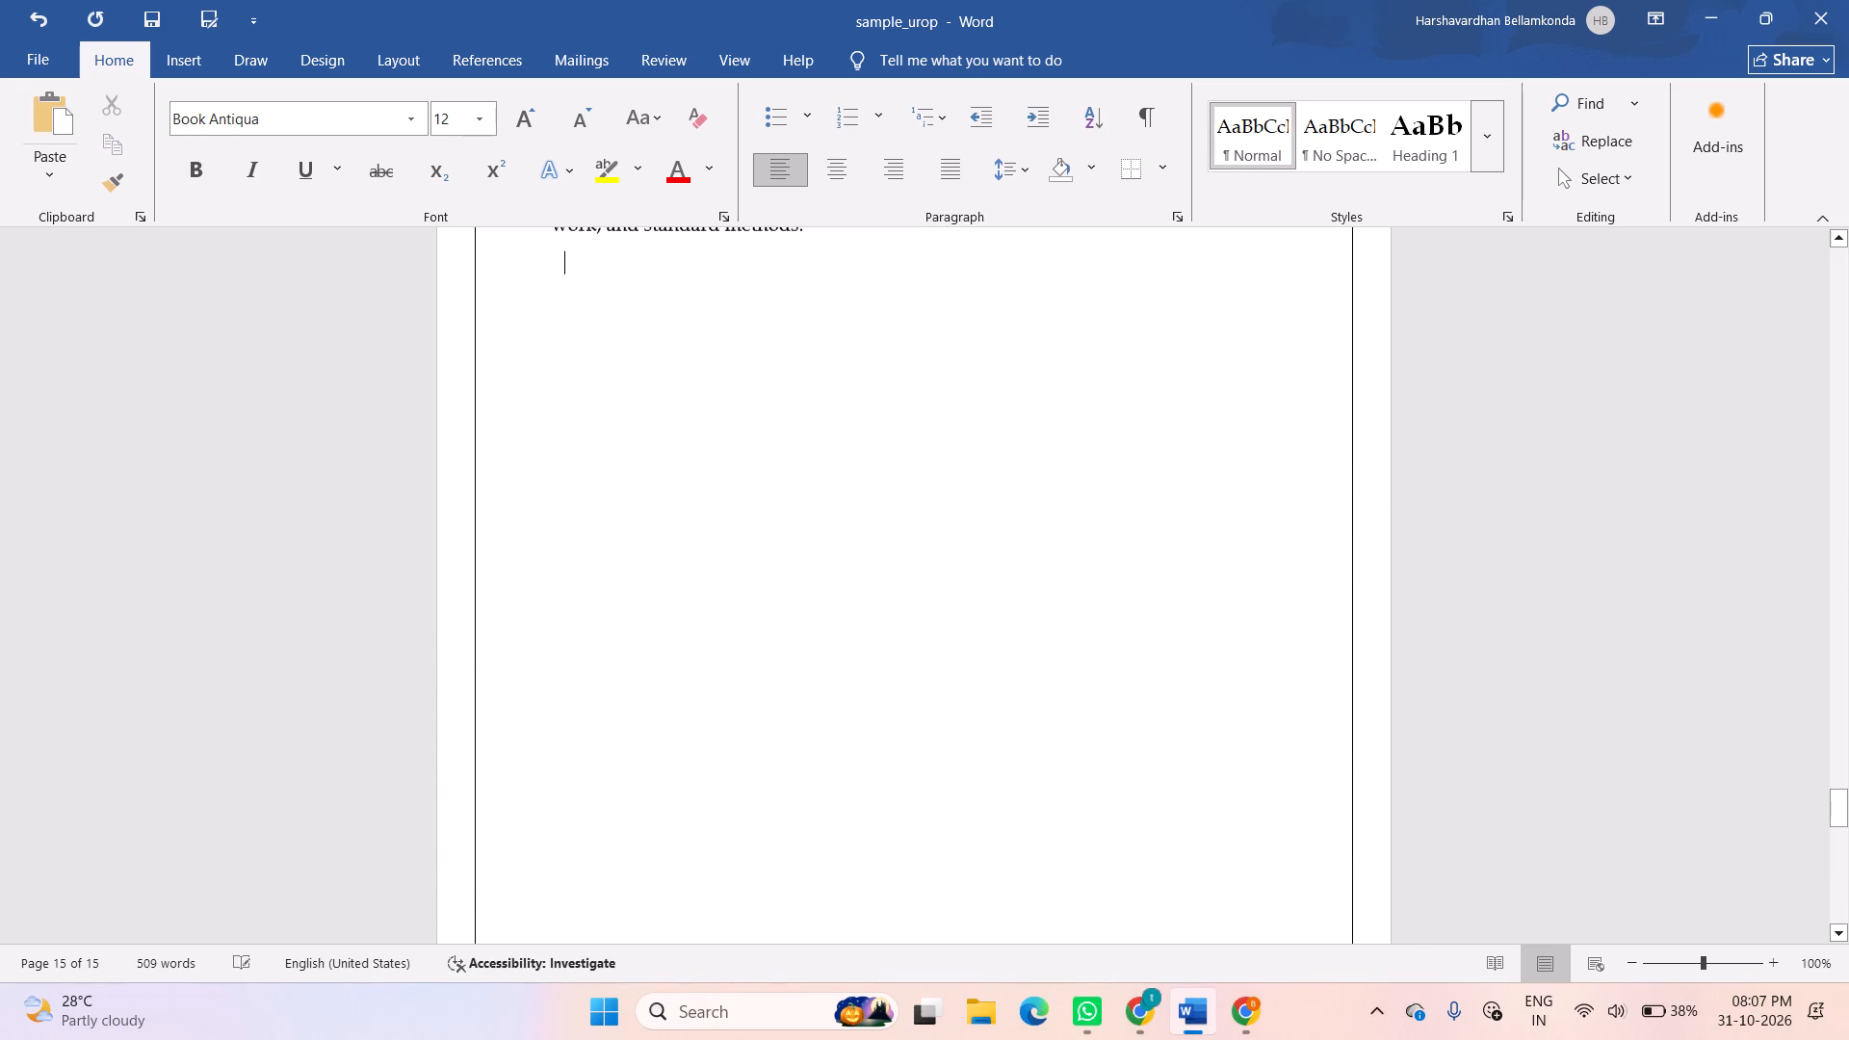
Delete the "Future Work:" heading and its paragraph.
scroll(1024, 830, "up", 1)
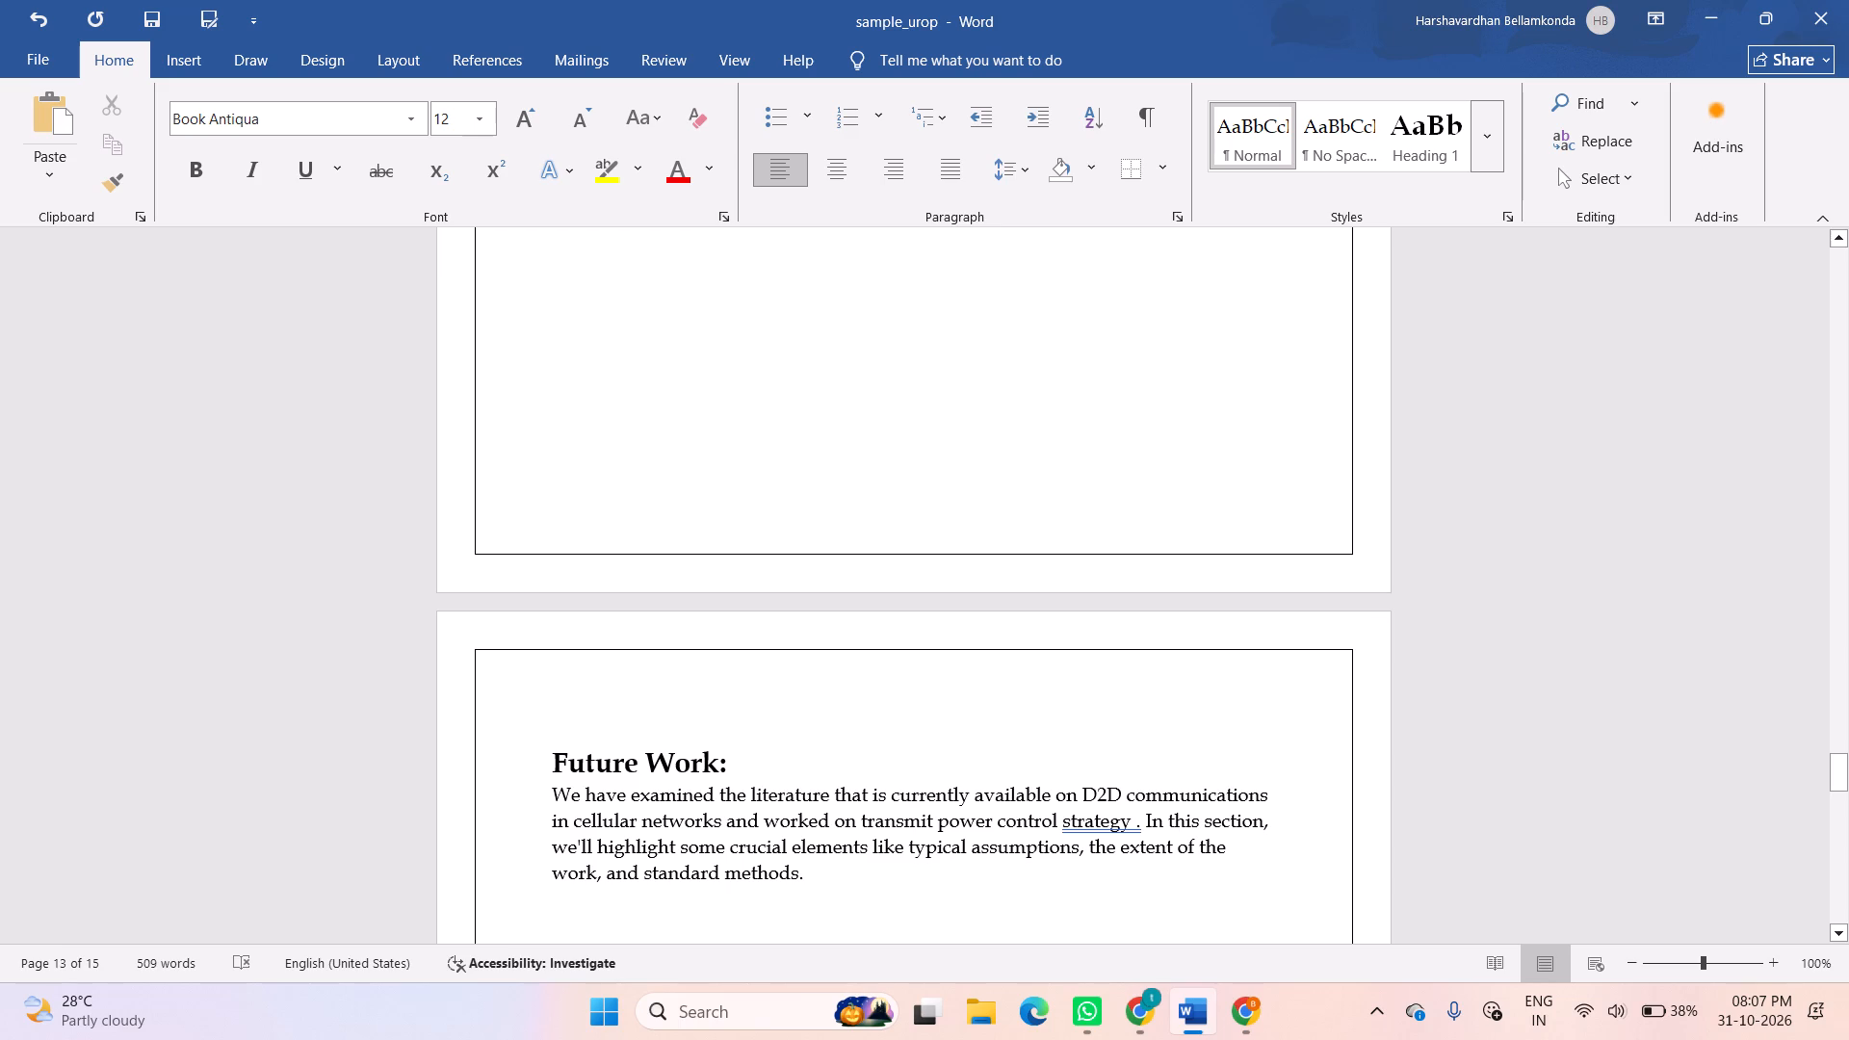
left_click_drag(829, 884, 534, 717)
key("BackSpace")
key("BackSpace")
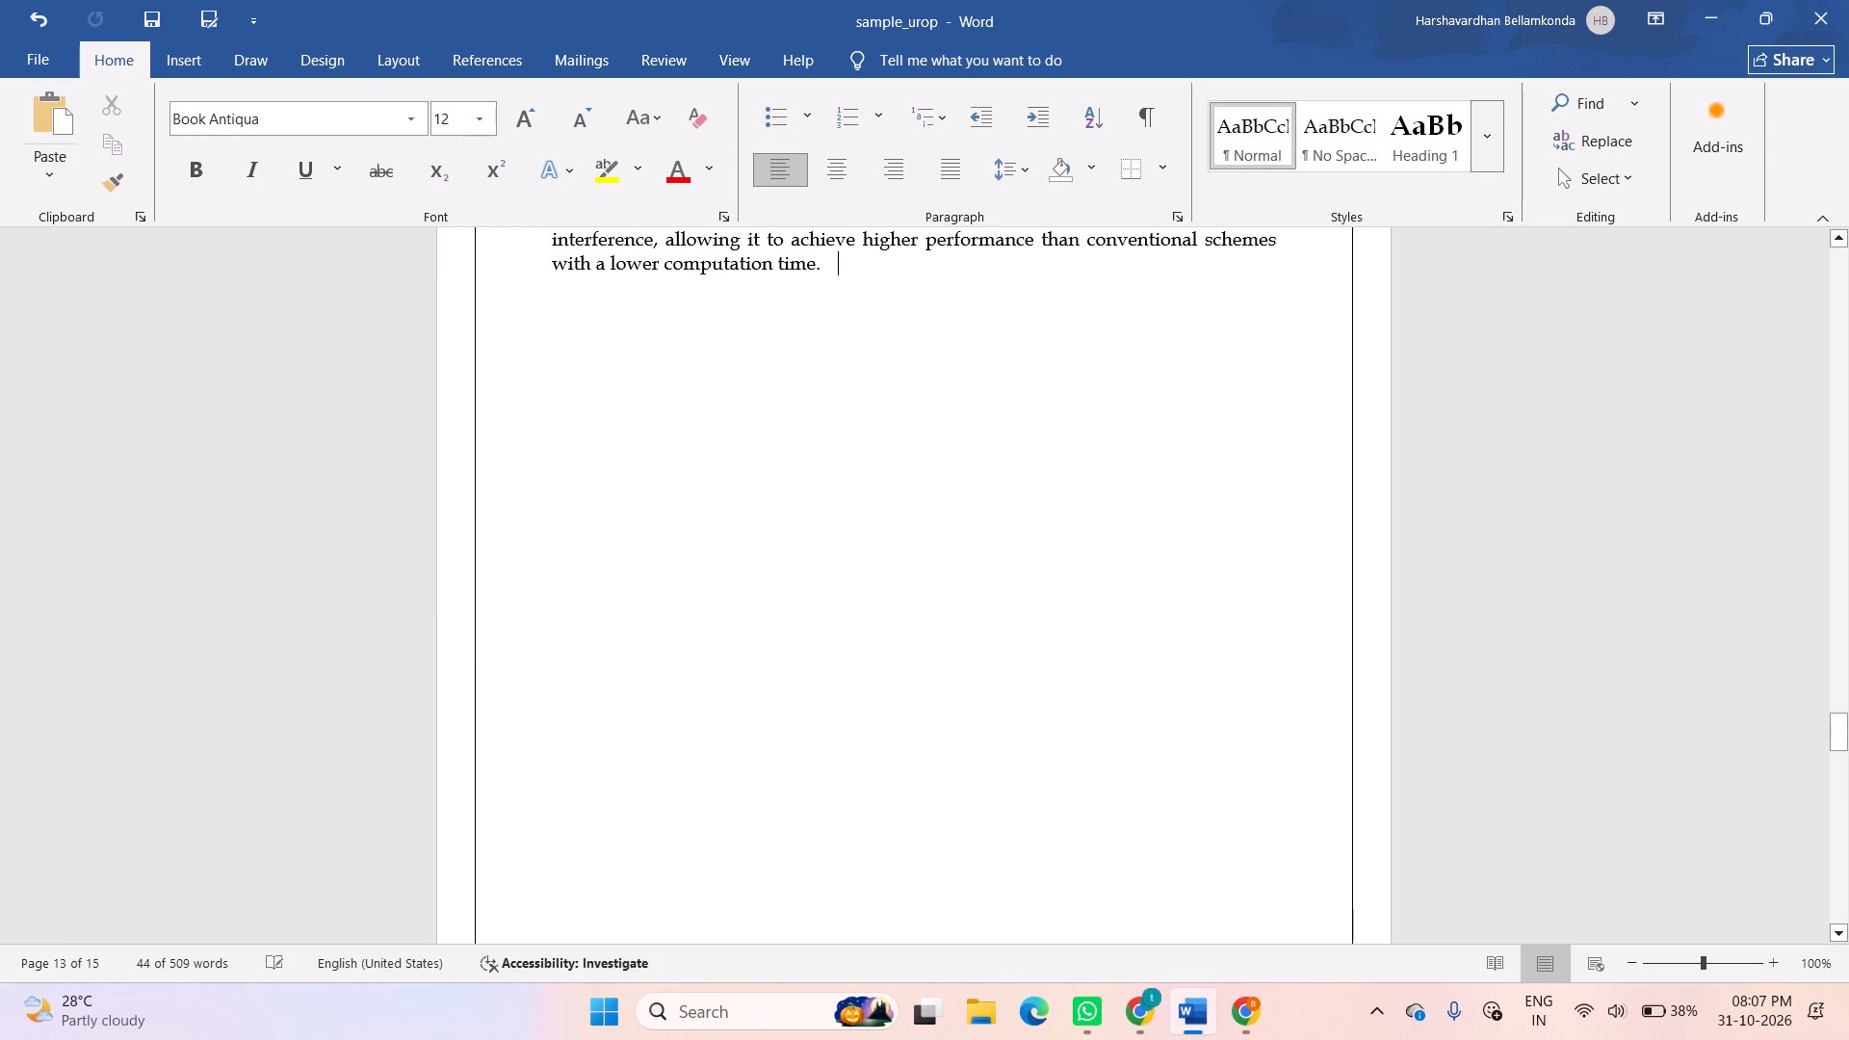
Delete the "Concluding Remarks:" heading and its paragraph.
scroll(534, 717, "up", 1)
left_click_drag(554, 565, 882, 746)
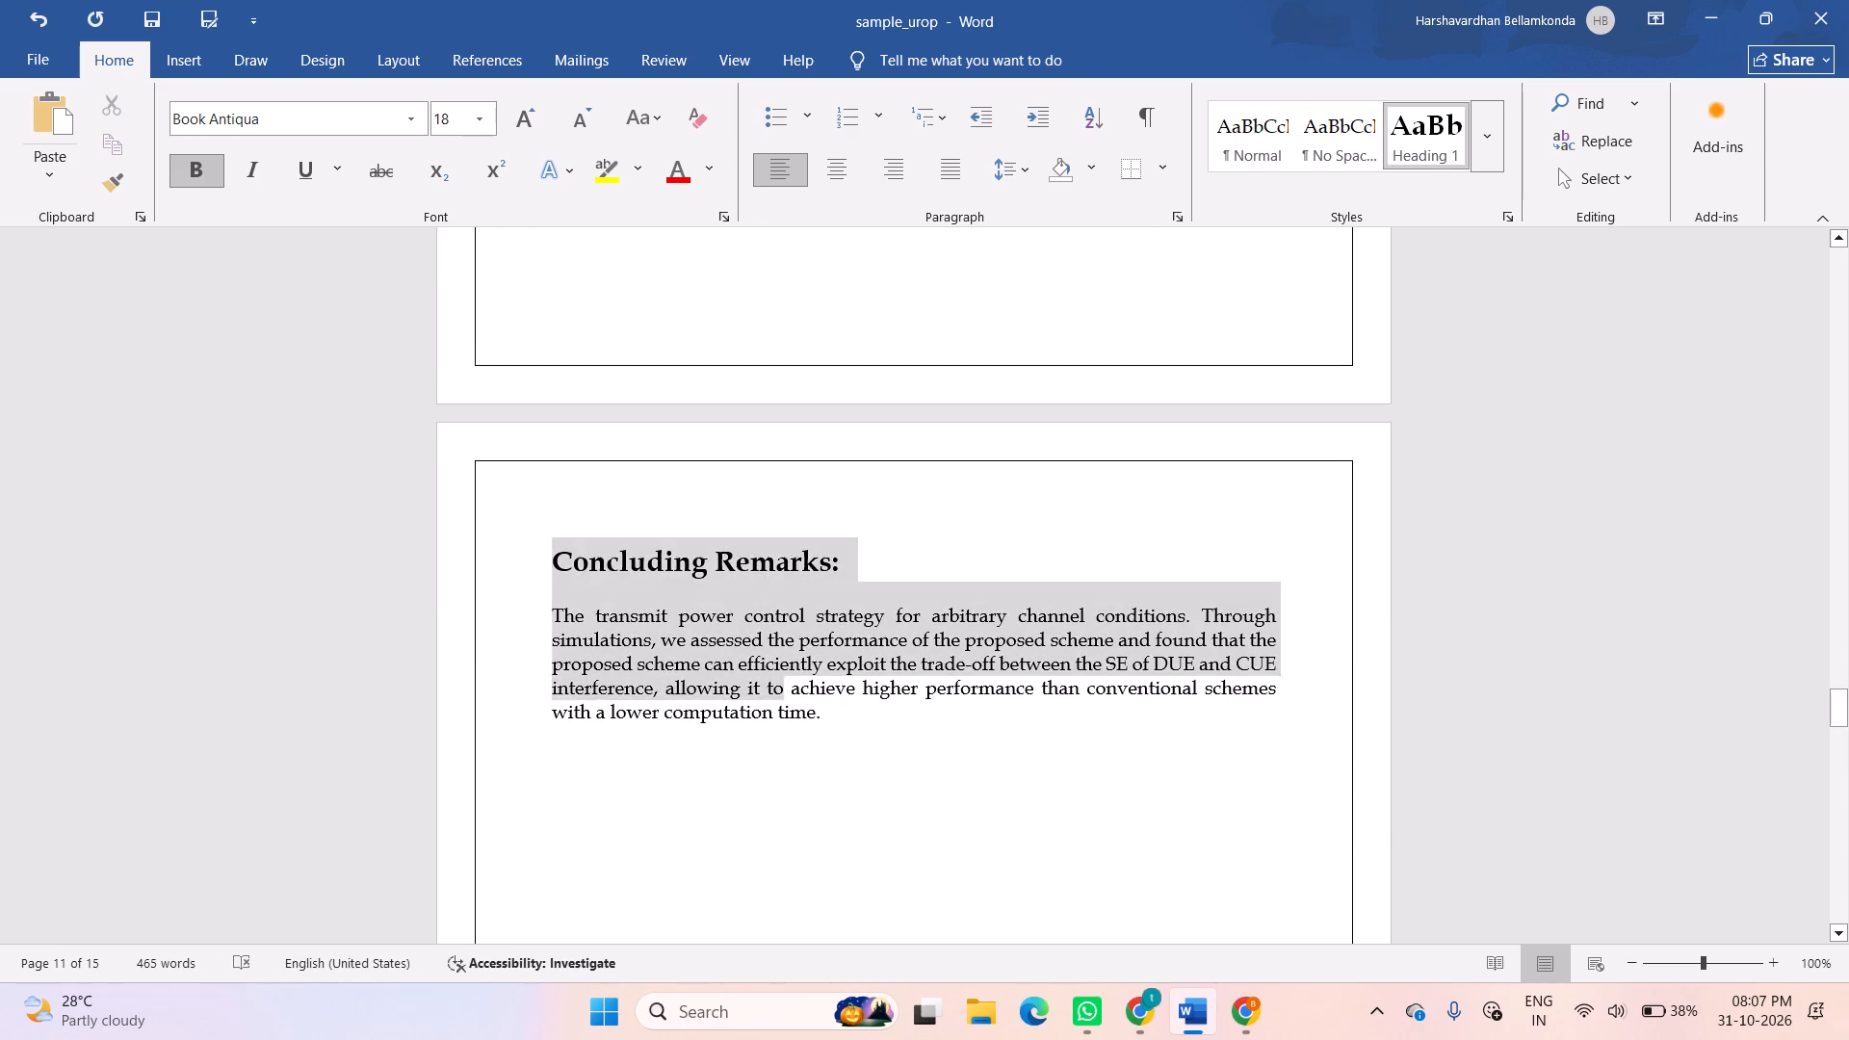
left_click_drag(882, 746, 1055, 850)
key("BackSpace")
key("BackSpace")
Remove the empty lines and page breaks left between the deleted template sections, working back towards the Introduction.
scroll(1055, 850, "up", 1)
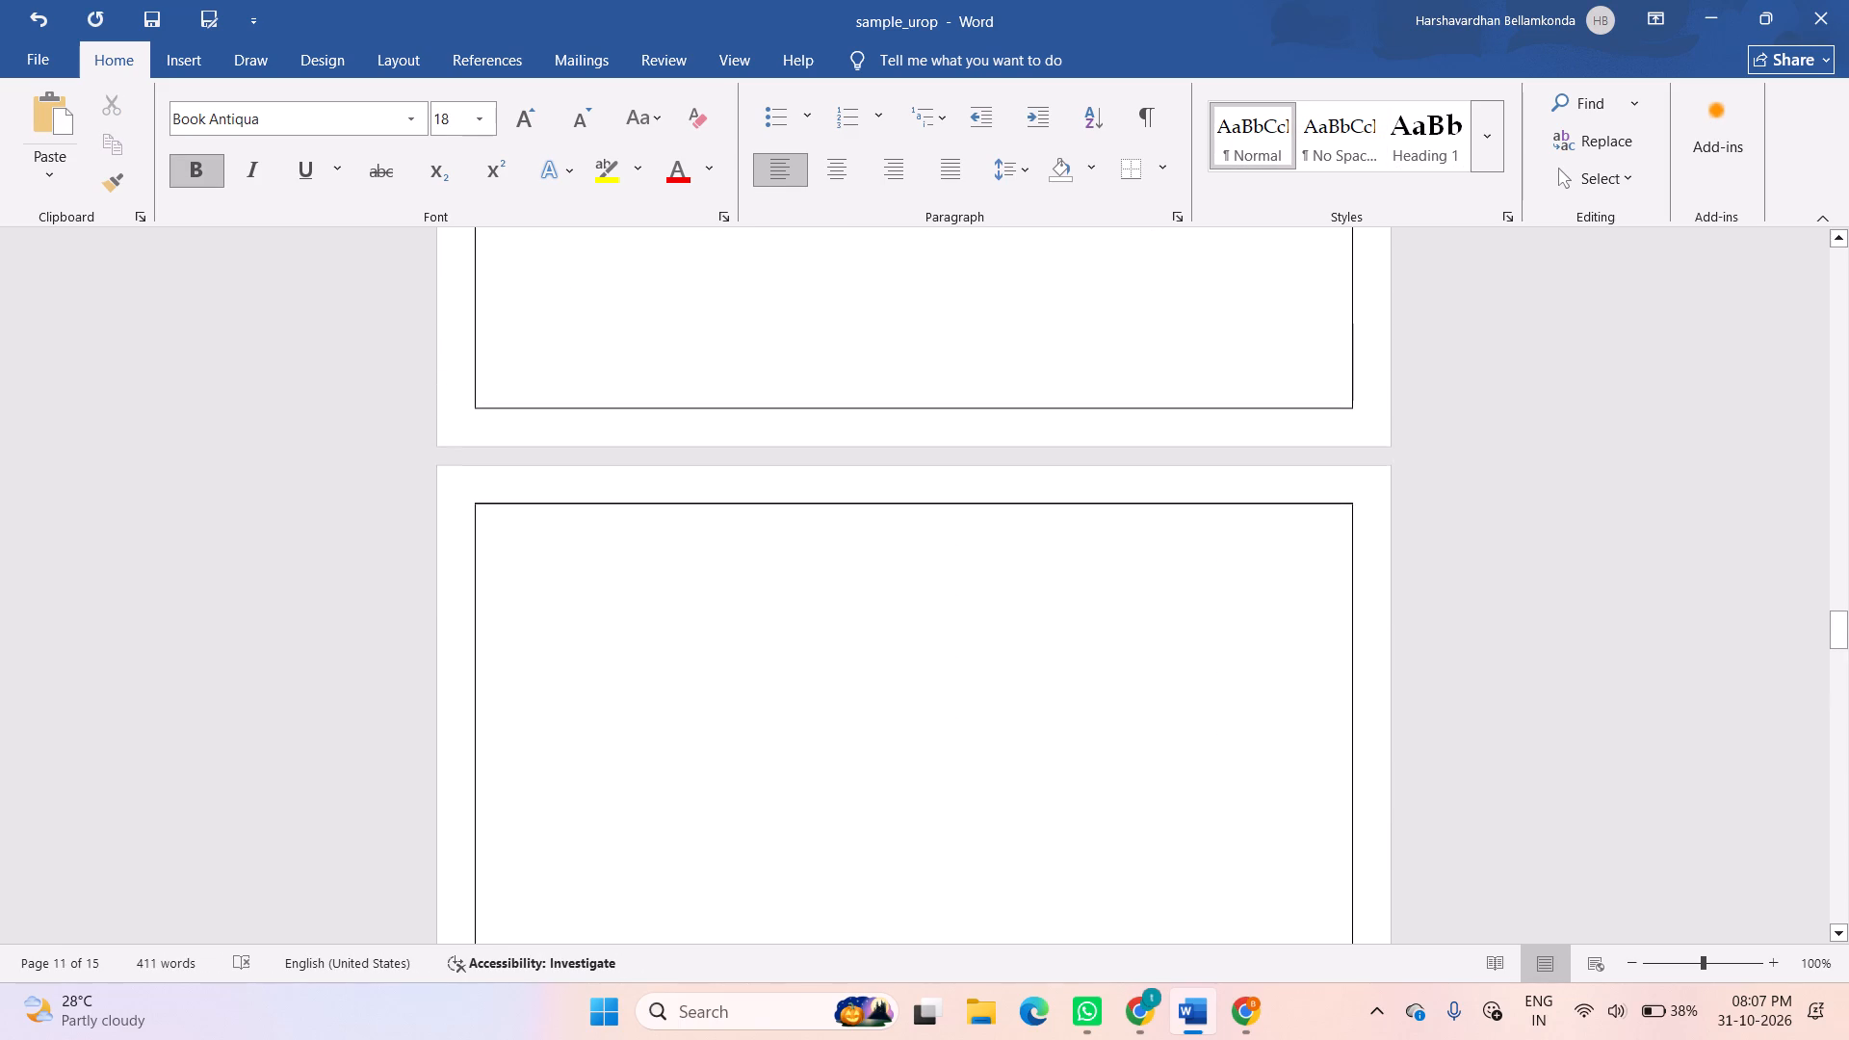
key("BackSpace")
key("BackSpace")
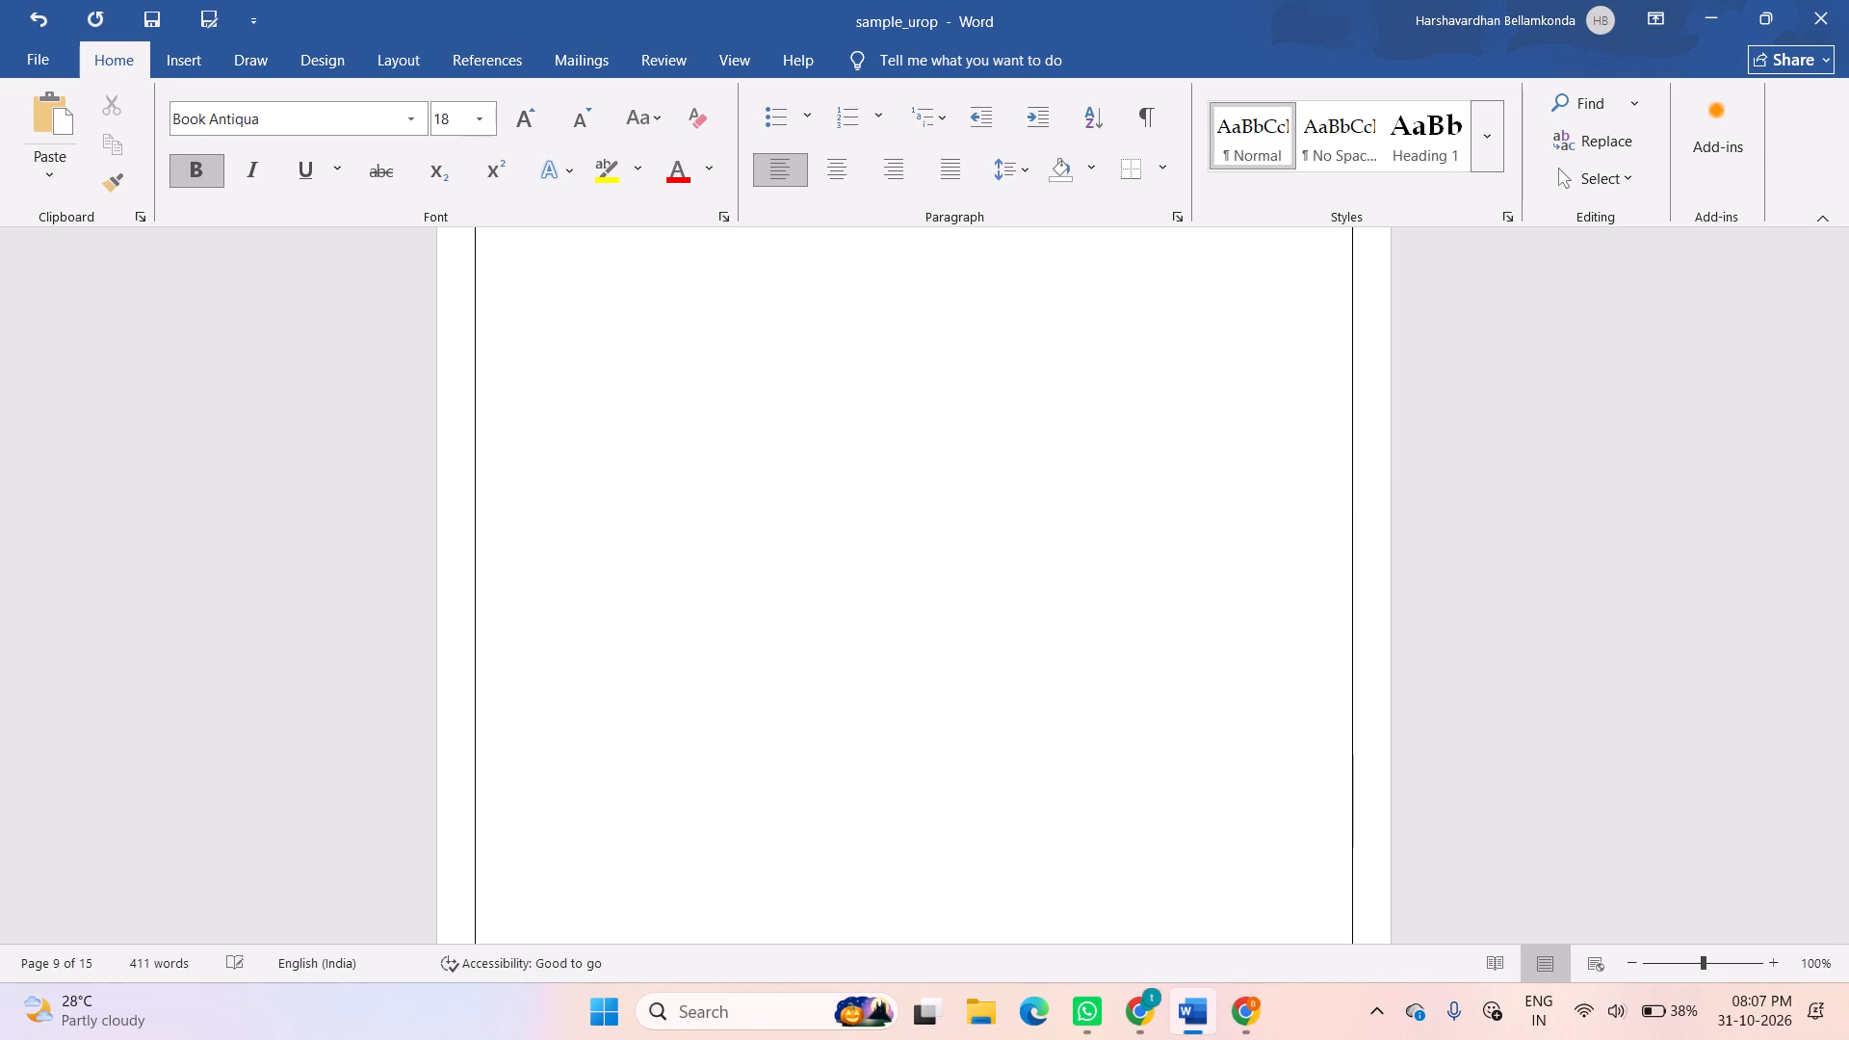
scroll(866, 701, "up", 1)
key("BackSpace")
key("BackSpace")
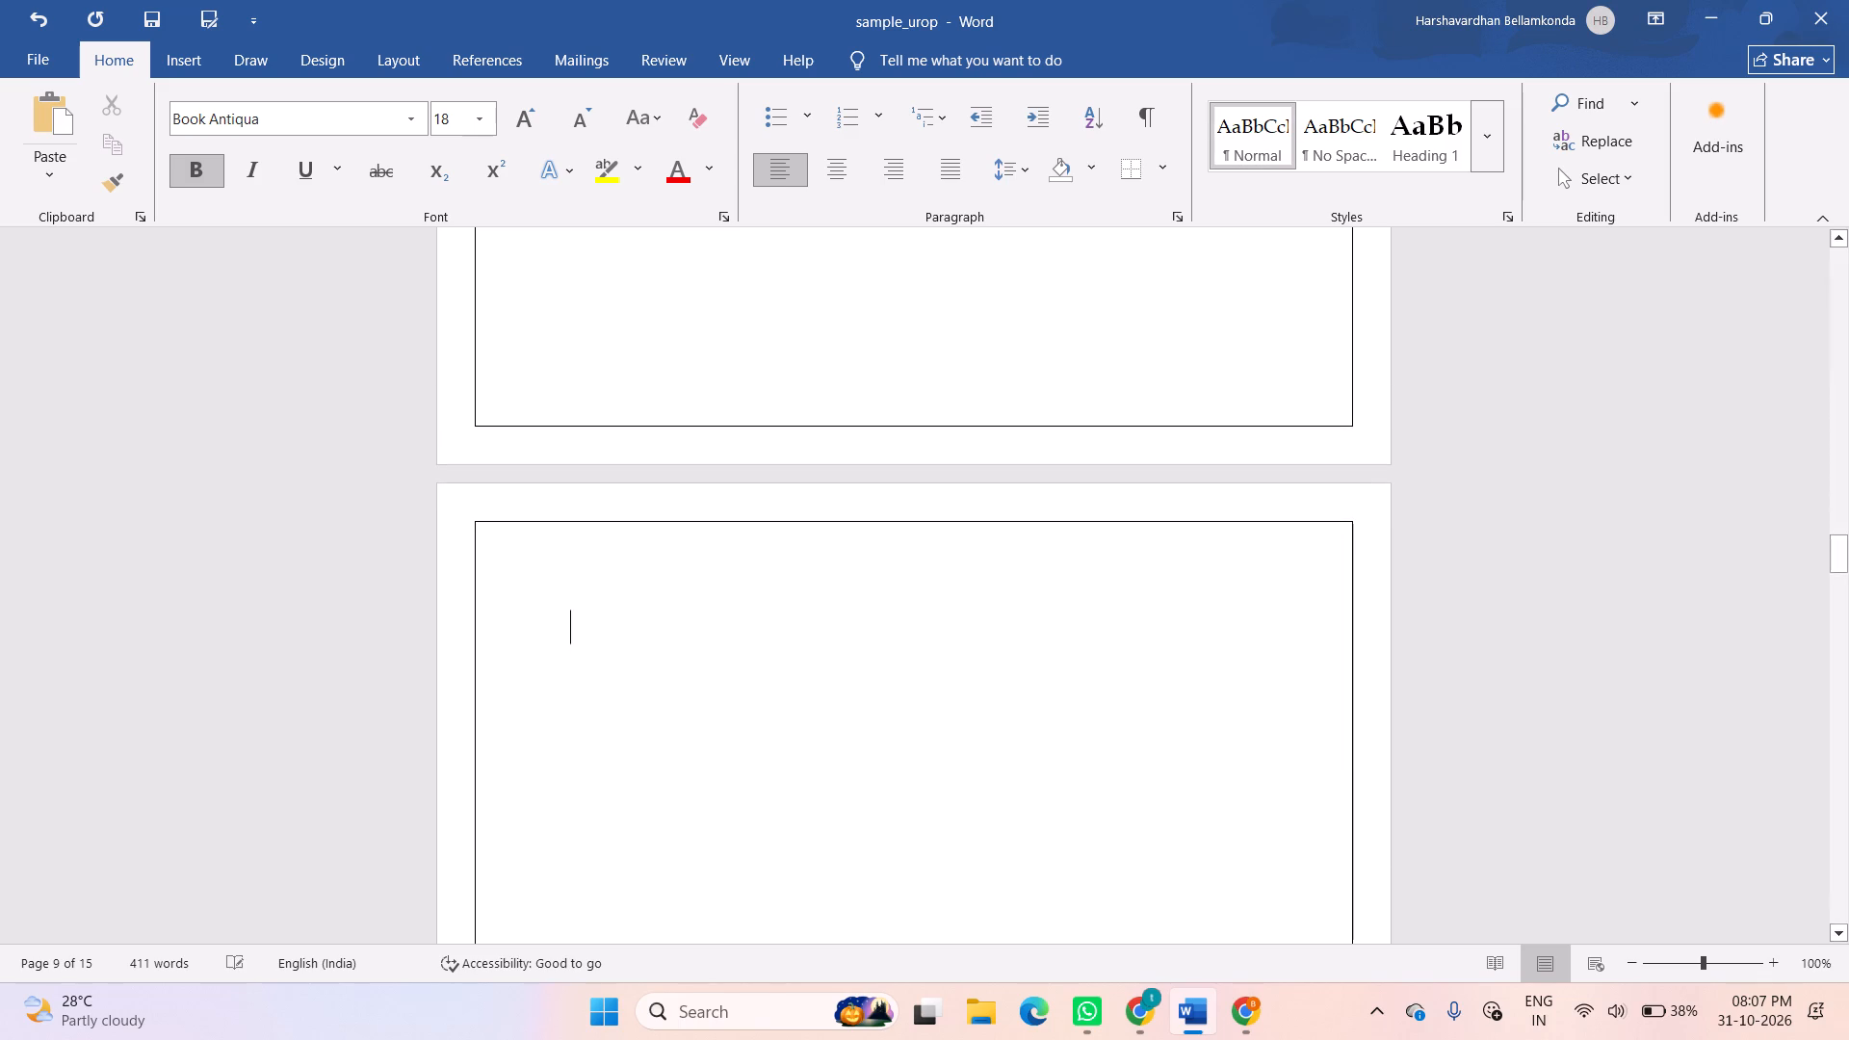
key("BackSpace")
key("BackSpace")
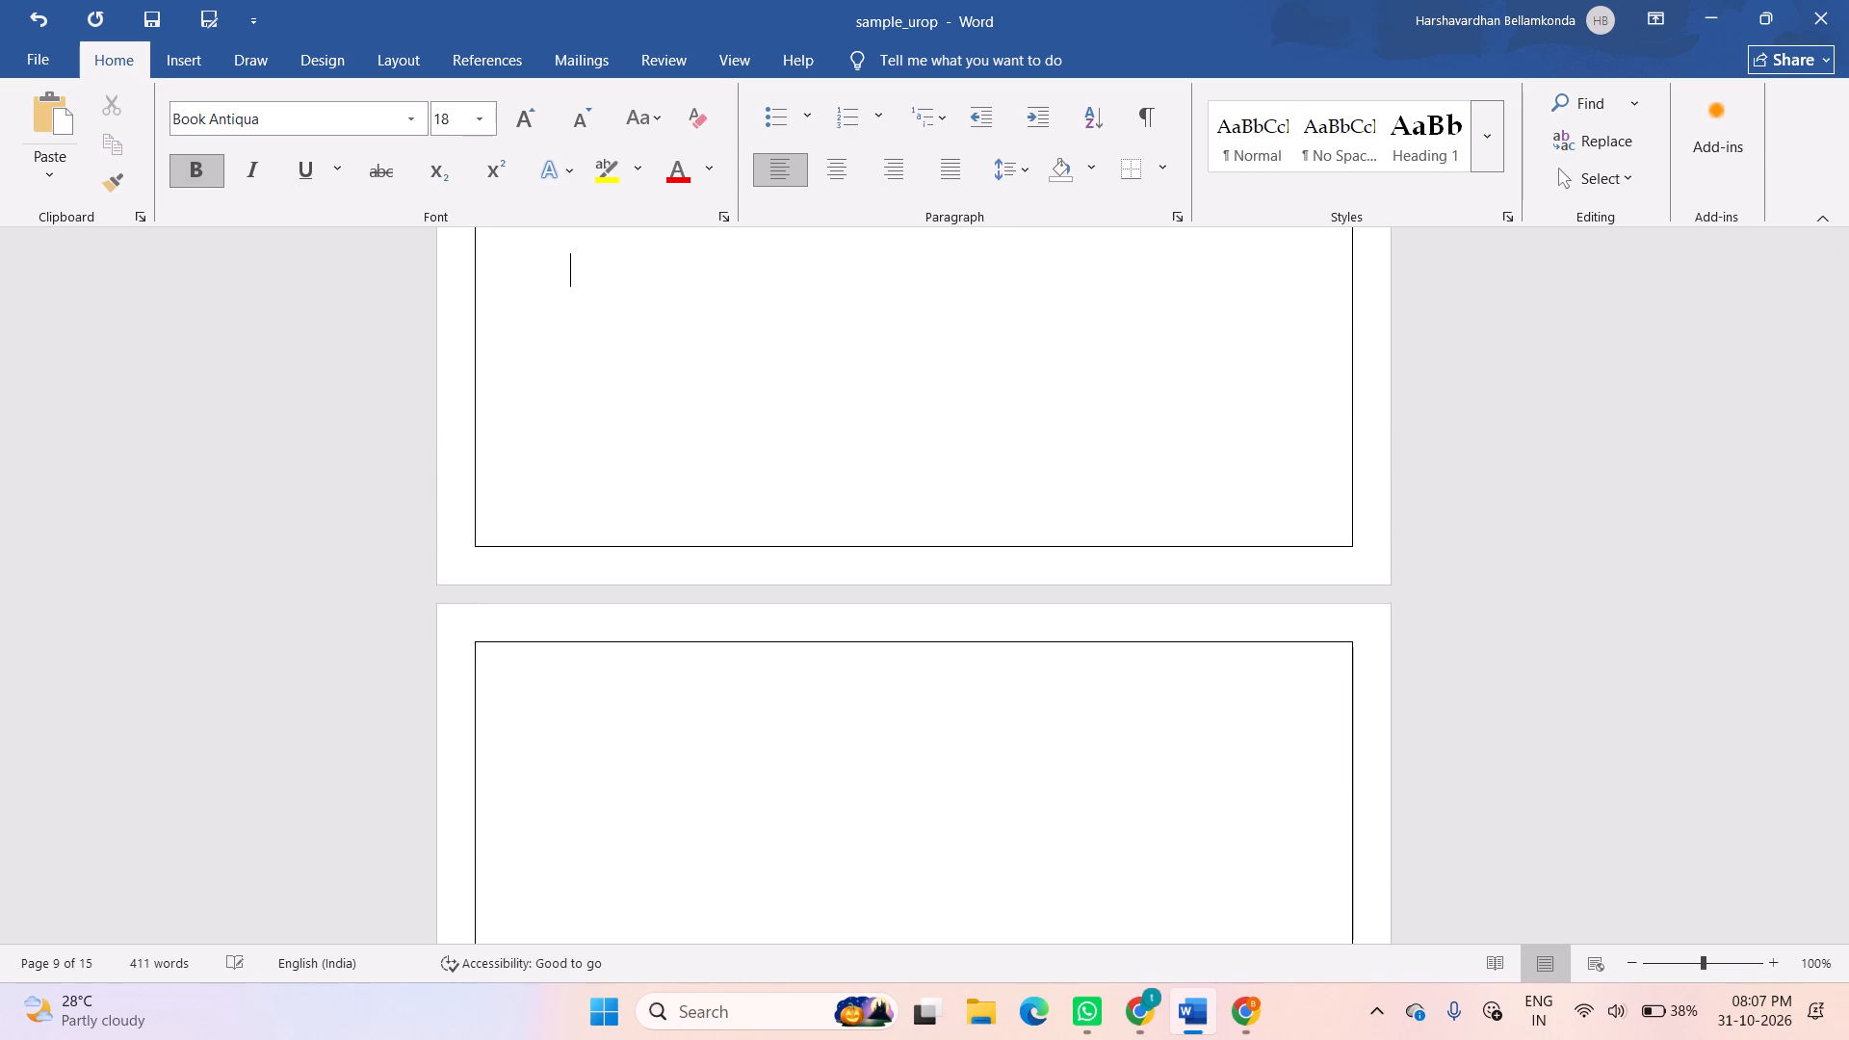
left_click(640, 772)
key("BackSpace")
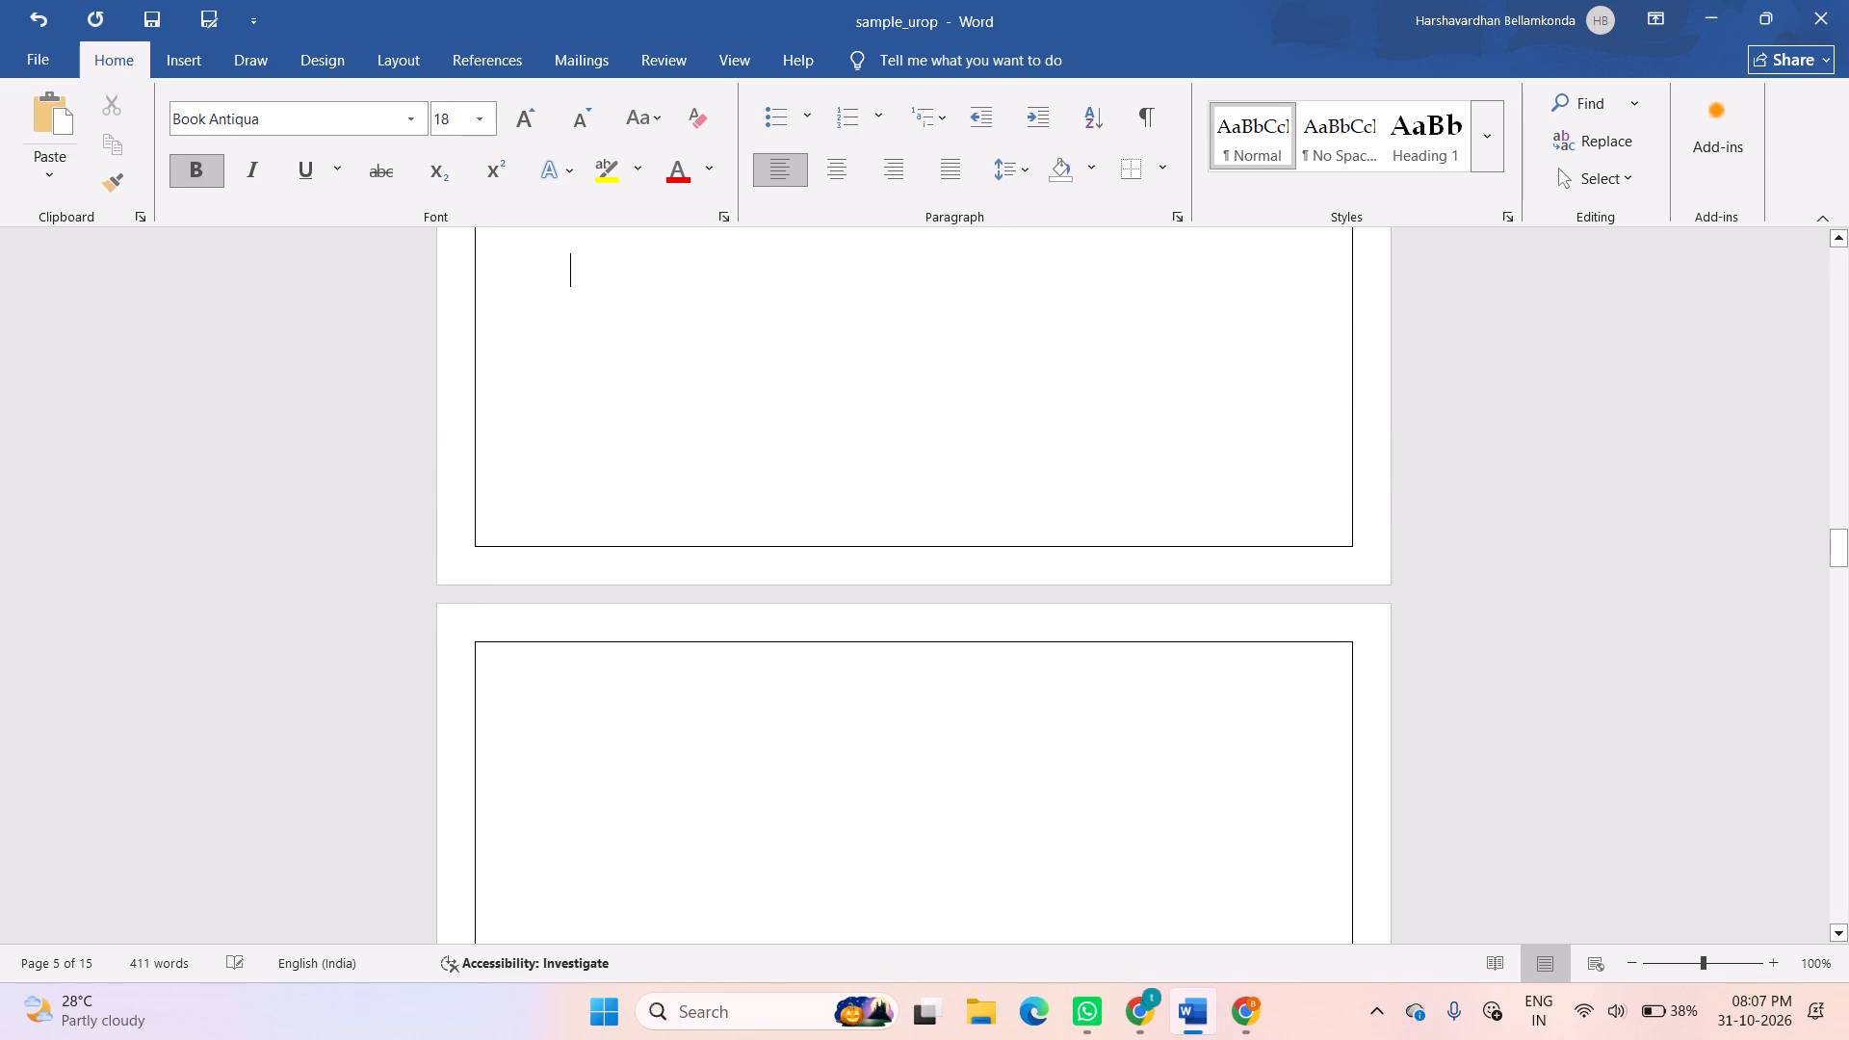
key("BackSpace")
Add blank lines after the Introduction's last paragraph and paste the copied "2. Problem Statement" section on the following page.
scroll(640, 772, "up", 3)
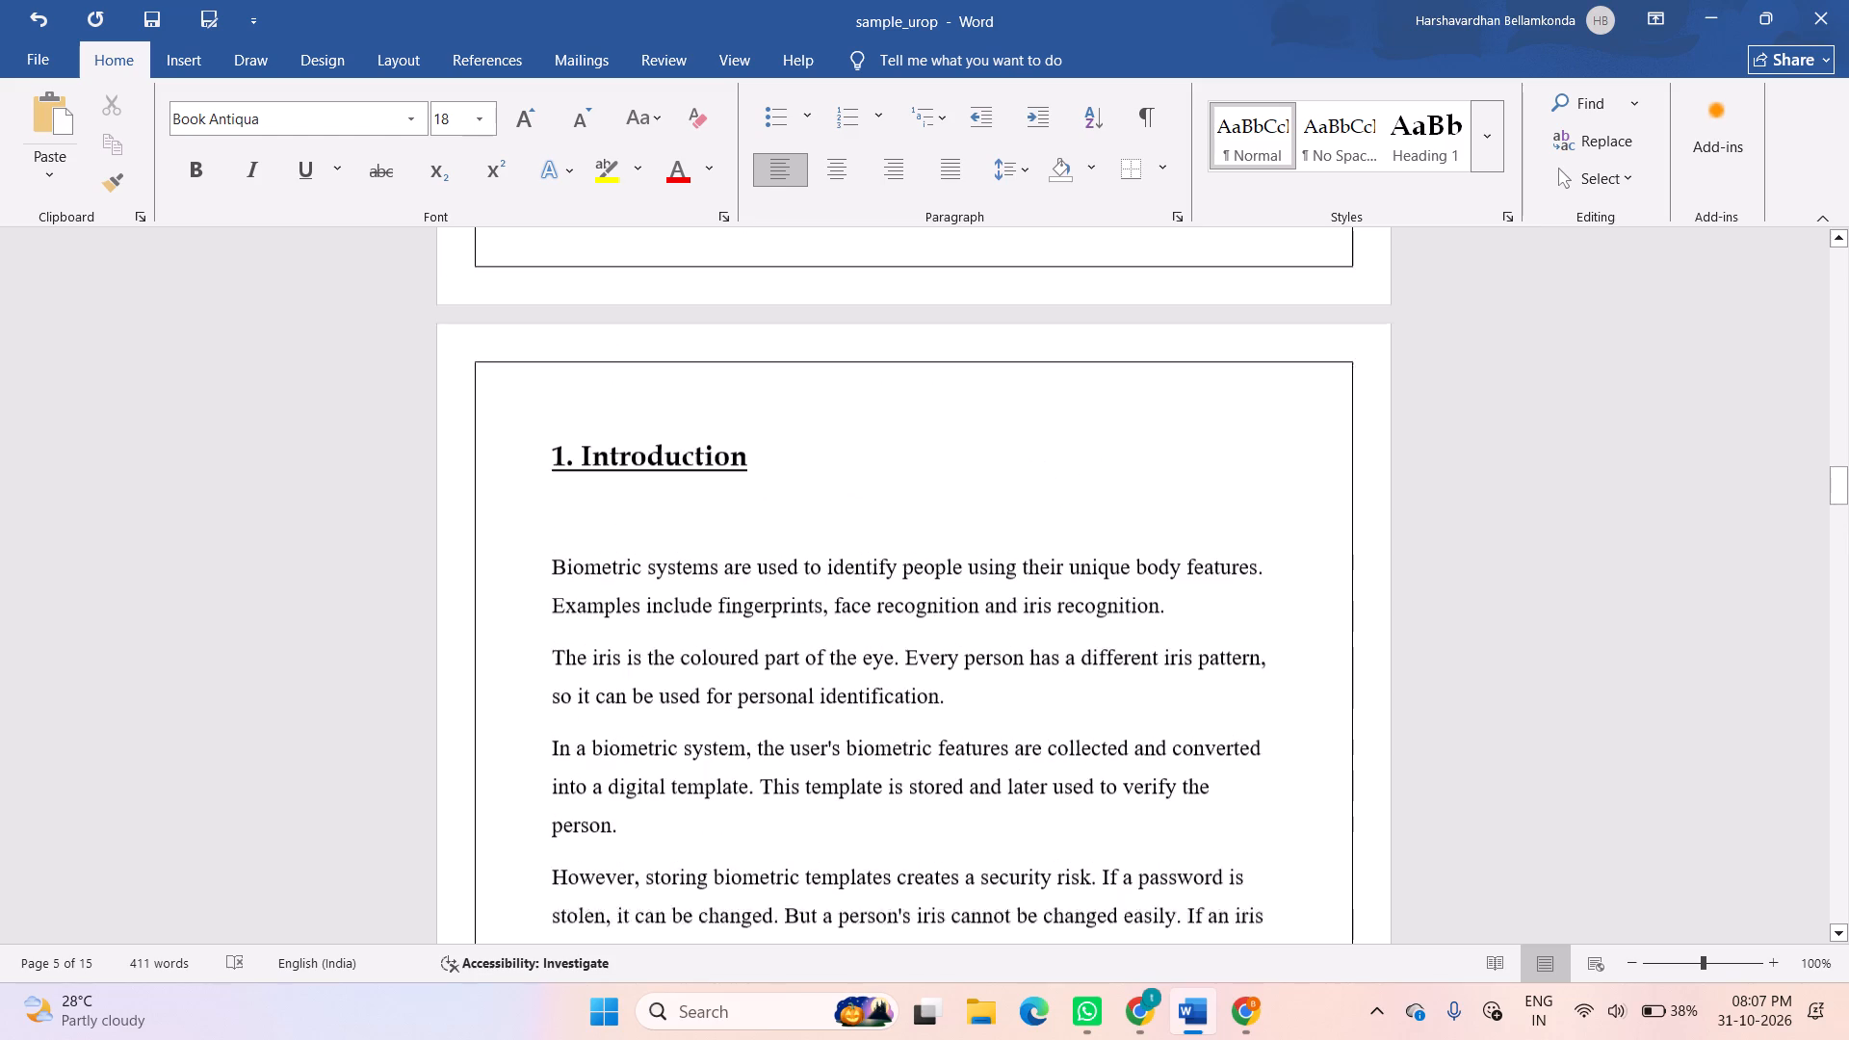
scroll(640, 772, "up", 1)
scroll(640, 772, "down", 6)
scroll(615, 521, "up", 1)
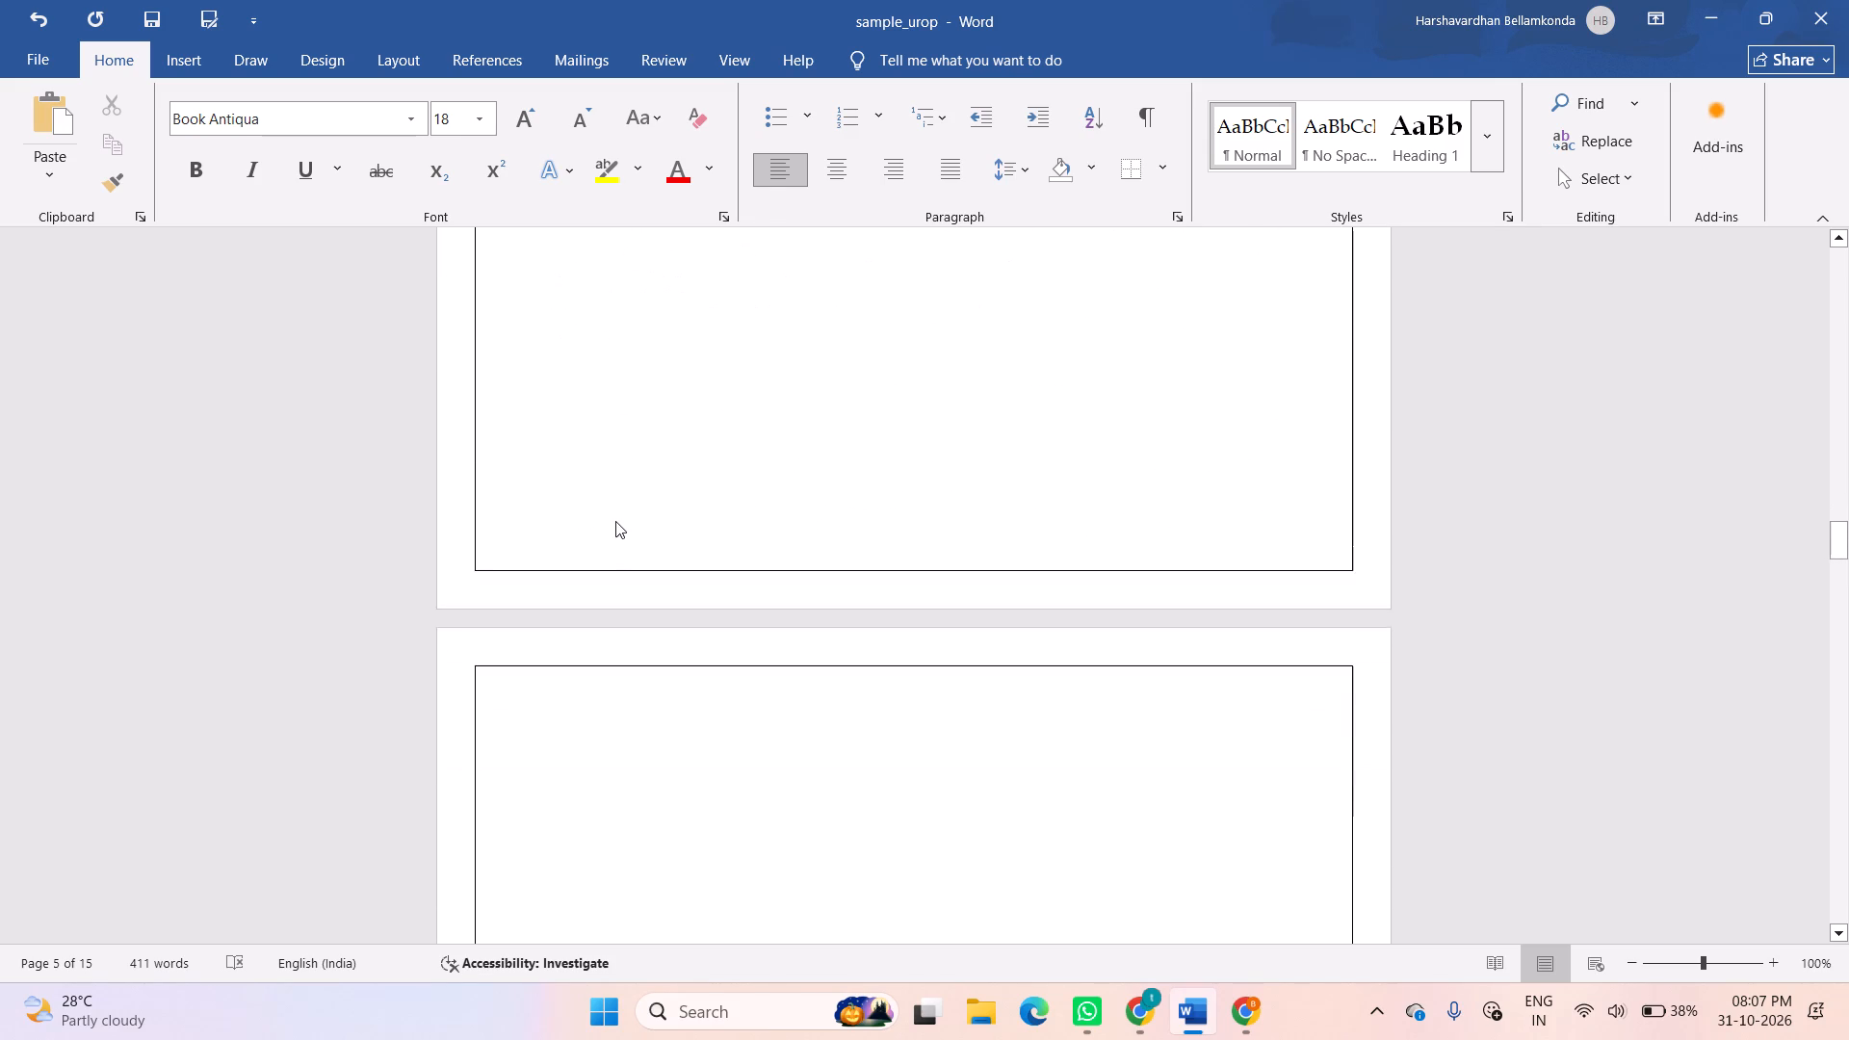
scroll(615, 521, "up", 1)
left_click(757, 350)
type("\\\\")
key("BackSpace")
key("BackSpace")
key("Return")
key("Return")
key("Return")
key("Return")
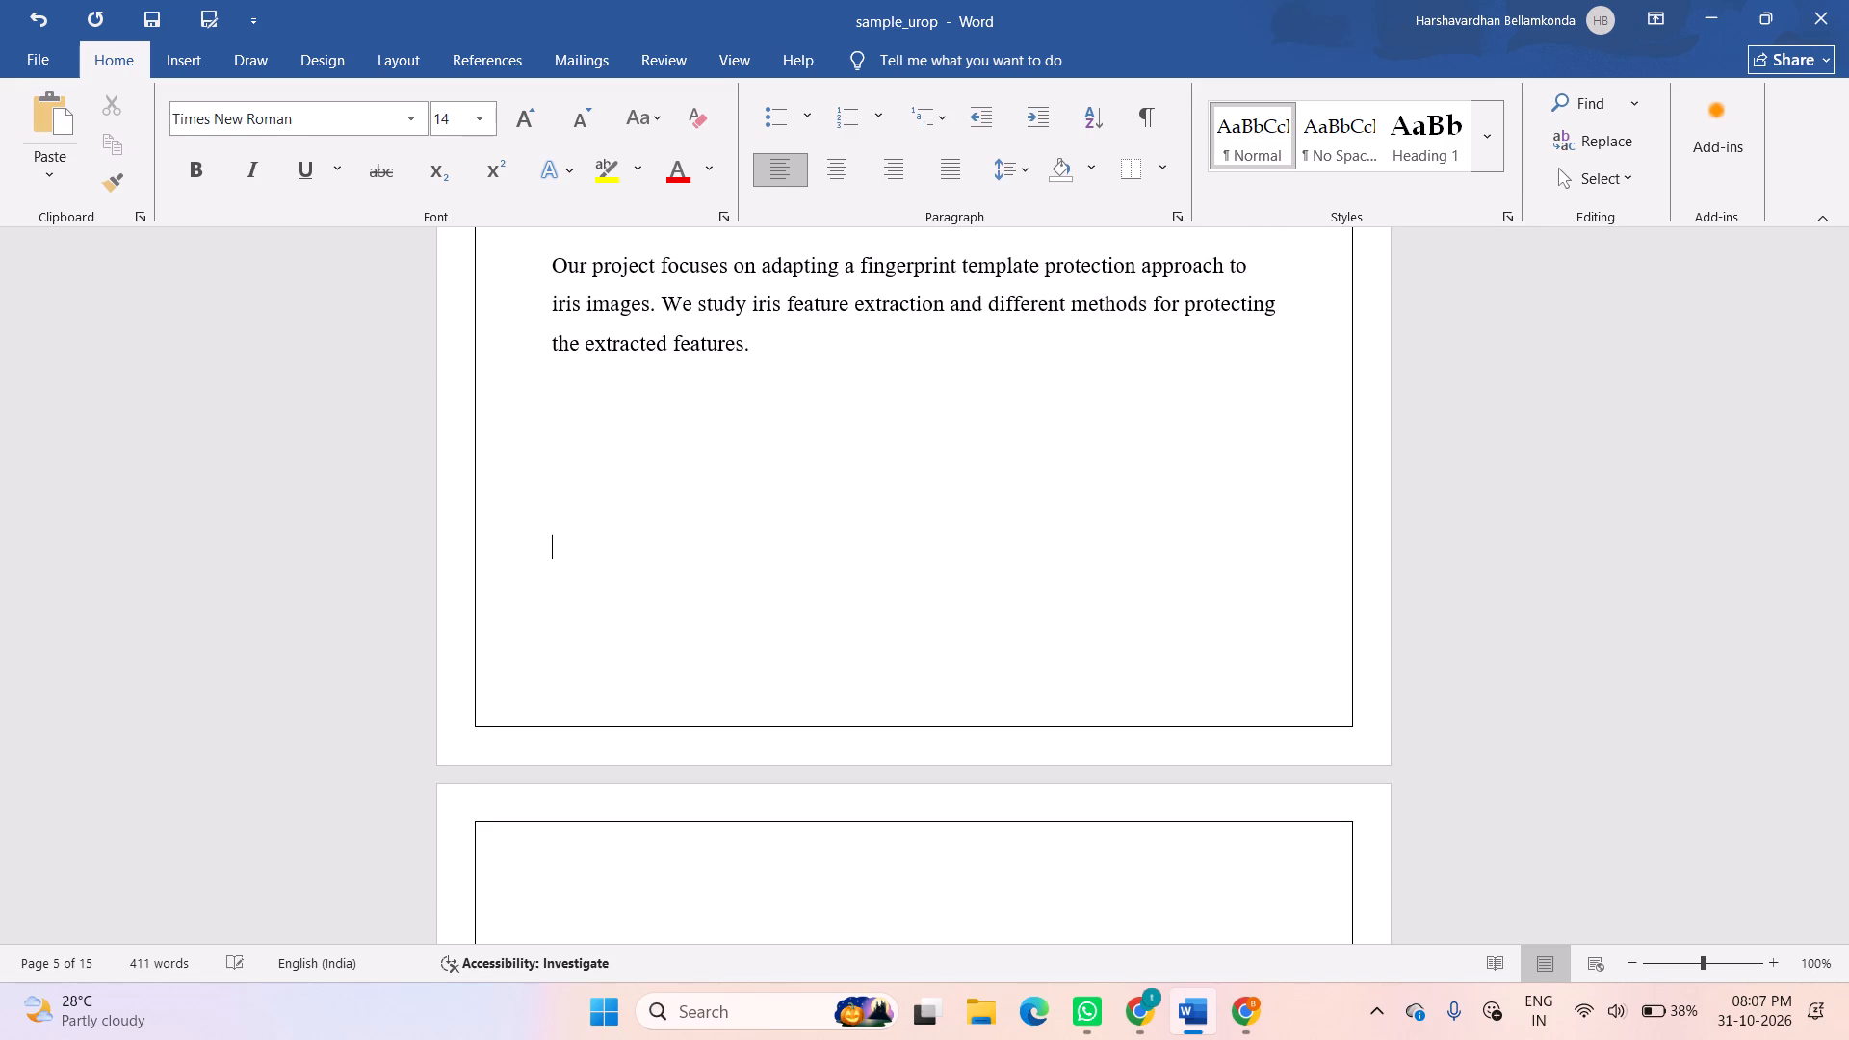
key("Return")
key("Return")
key("ctrl+v")
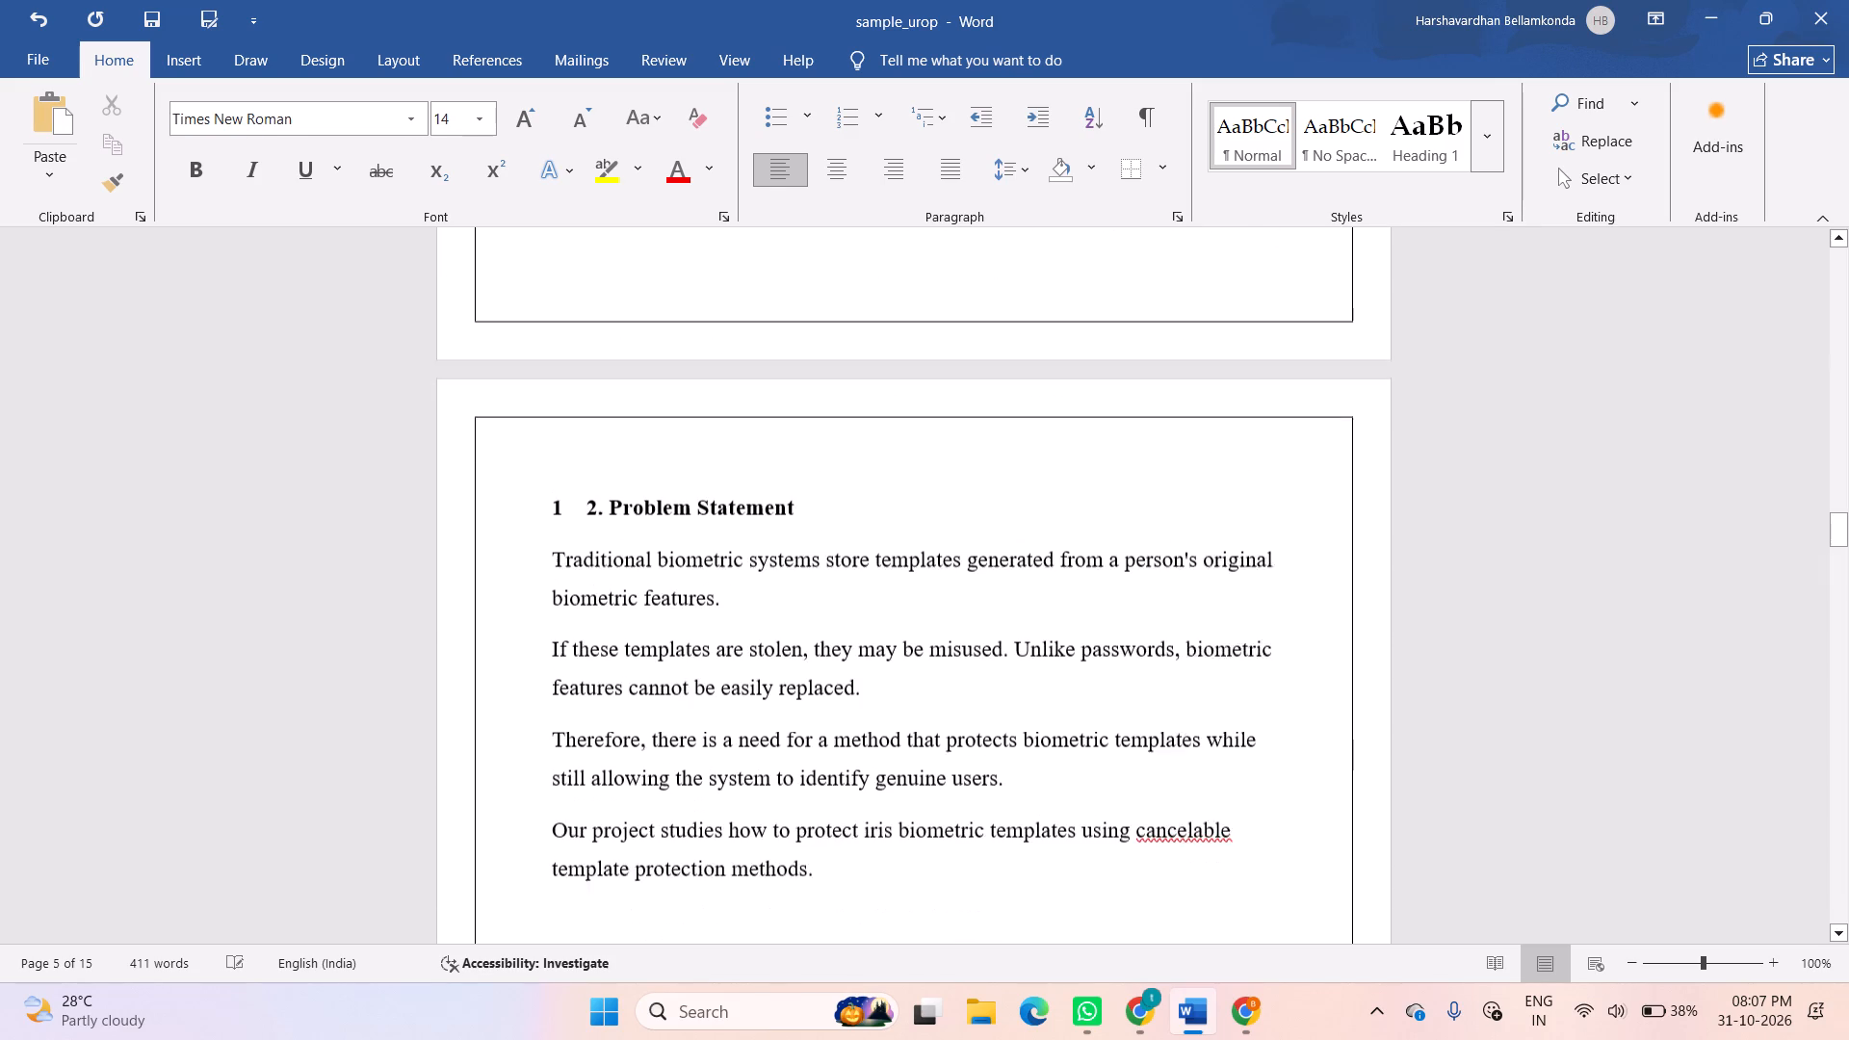
Remove the automatic "1" numbering in front of the "2. Problem Statement" heading.
left_click(553, 487)
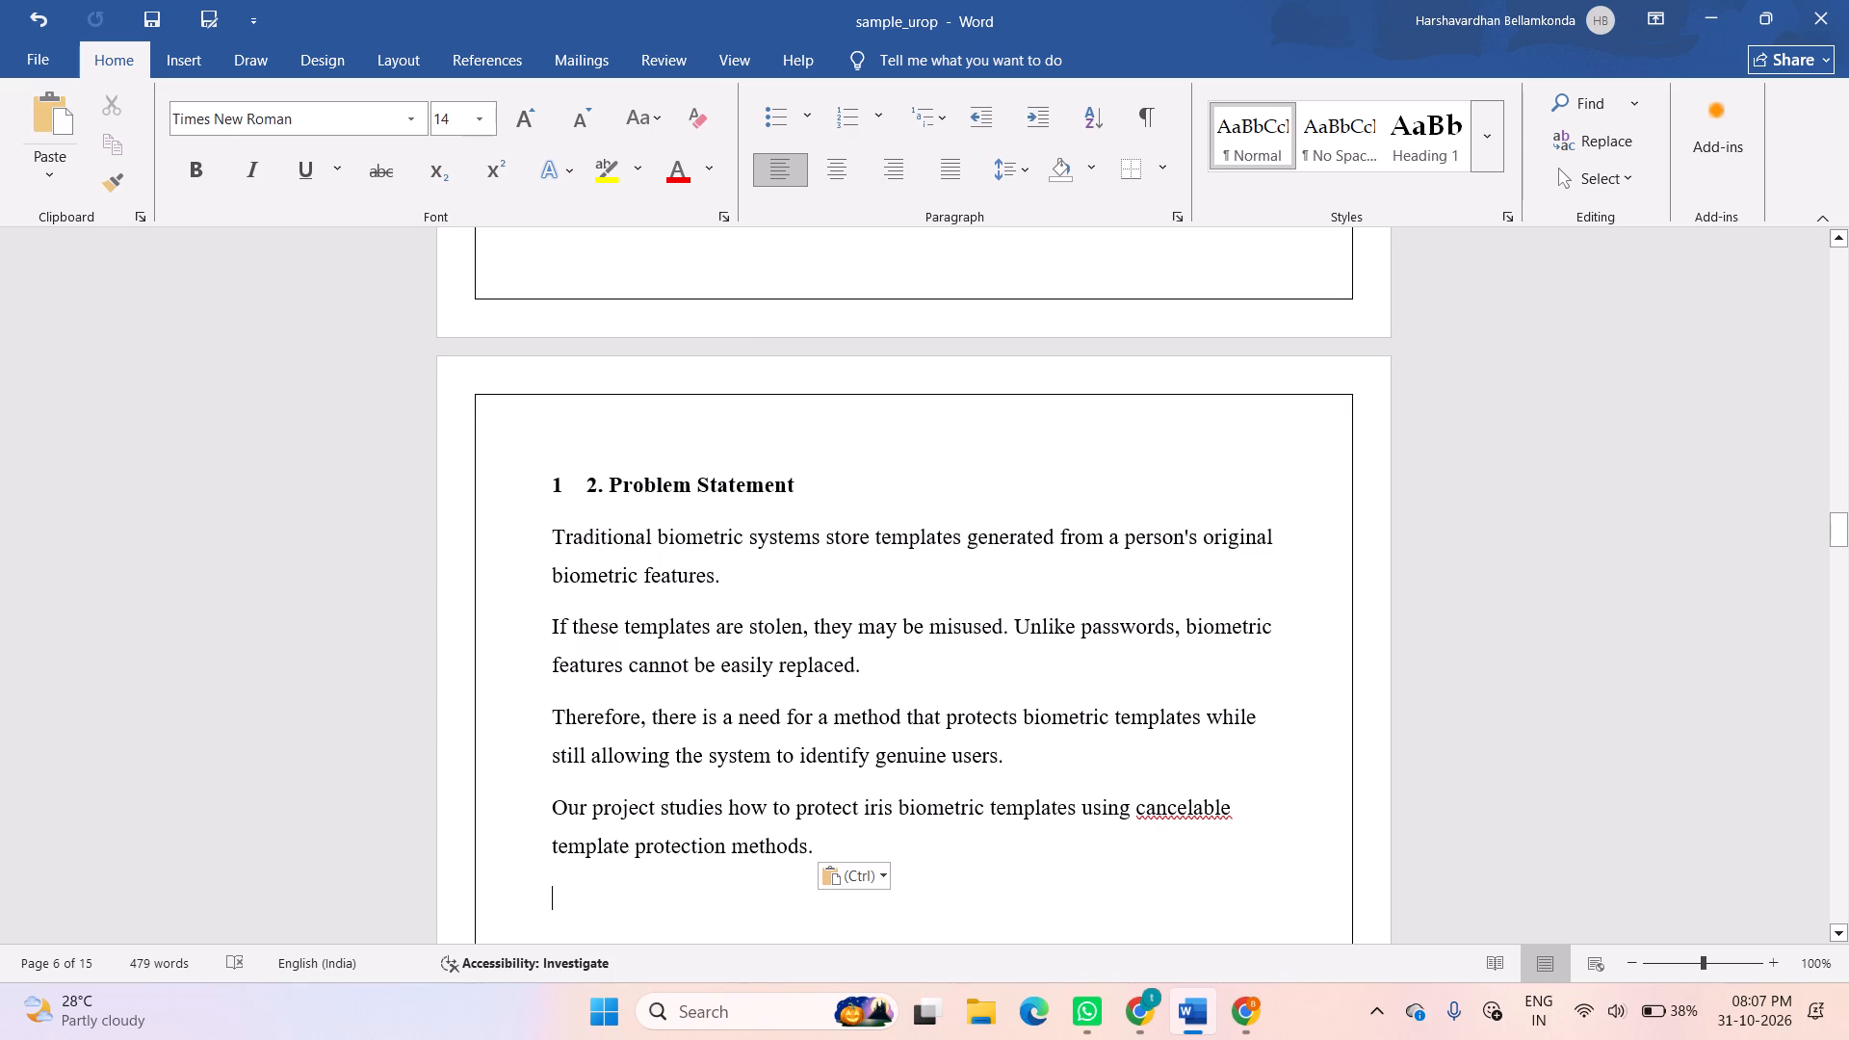
key("BackSpace")
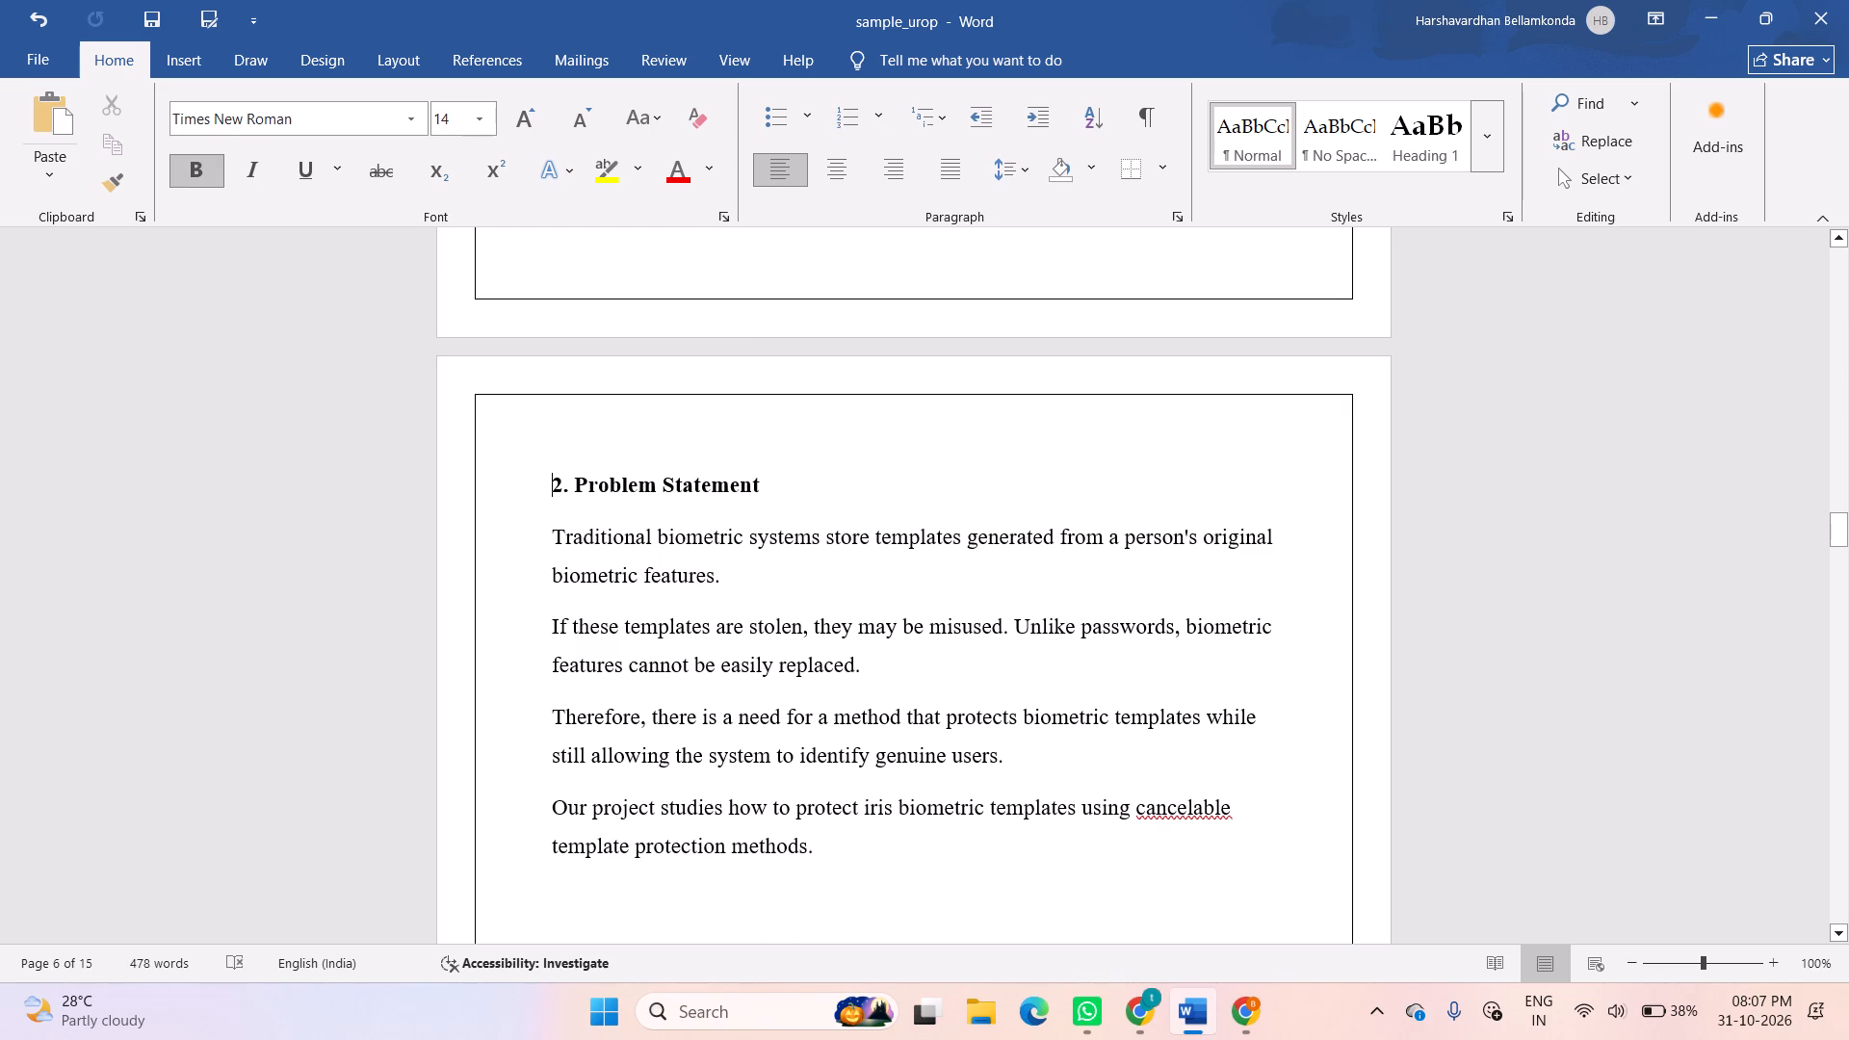
Underline the "2. Problem Statement" heading and increase its font size to 16.
left_click_drag(551, 484, 820, 509)
left_click(889, 475)
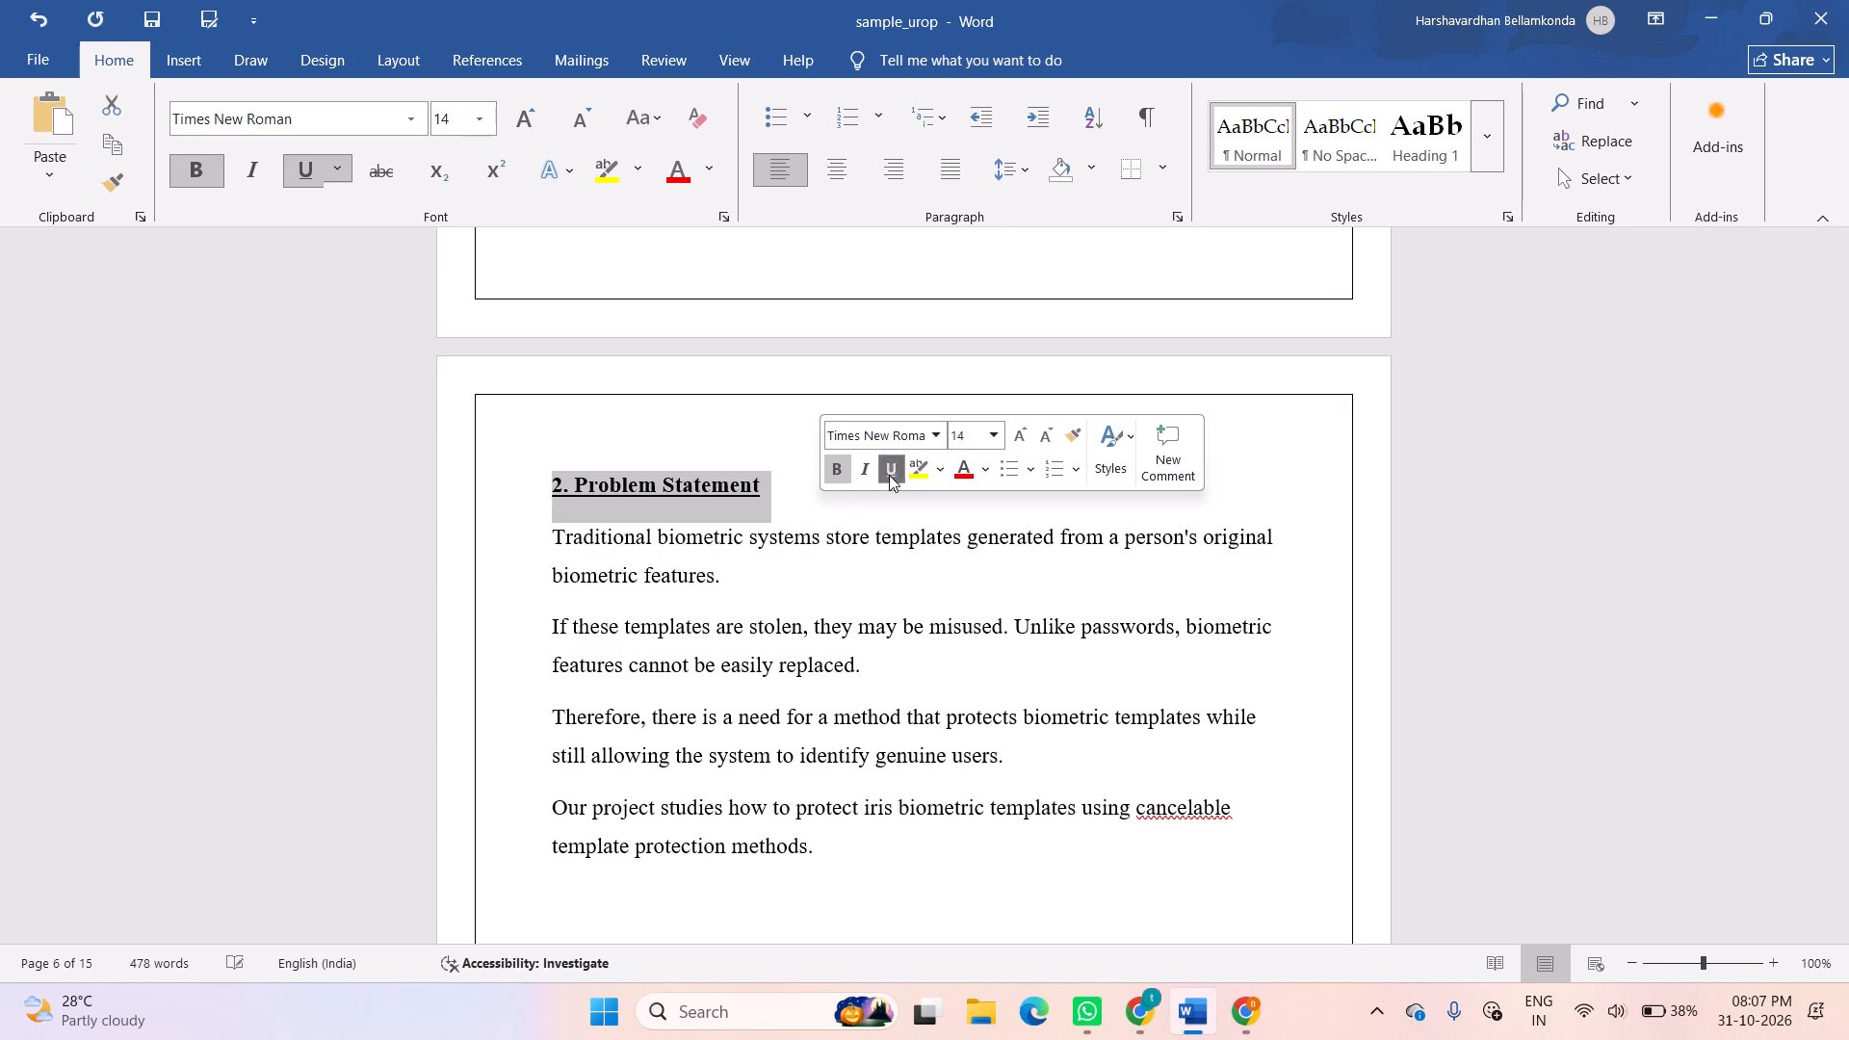
left_click(1028, 426)
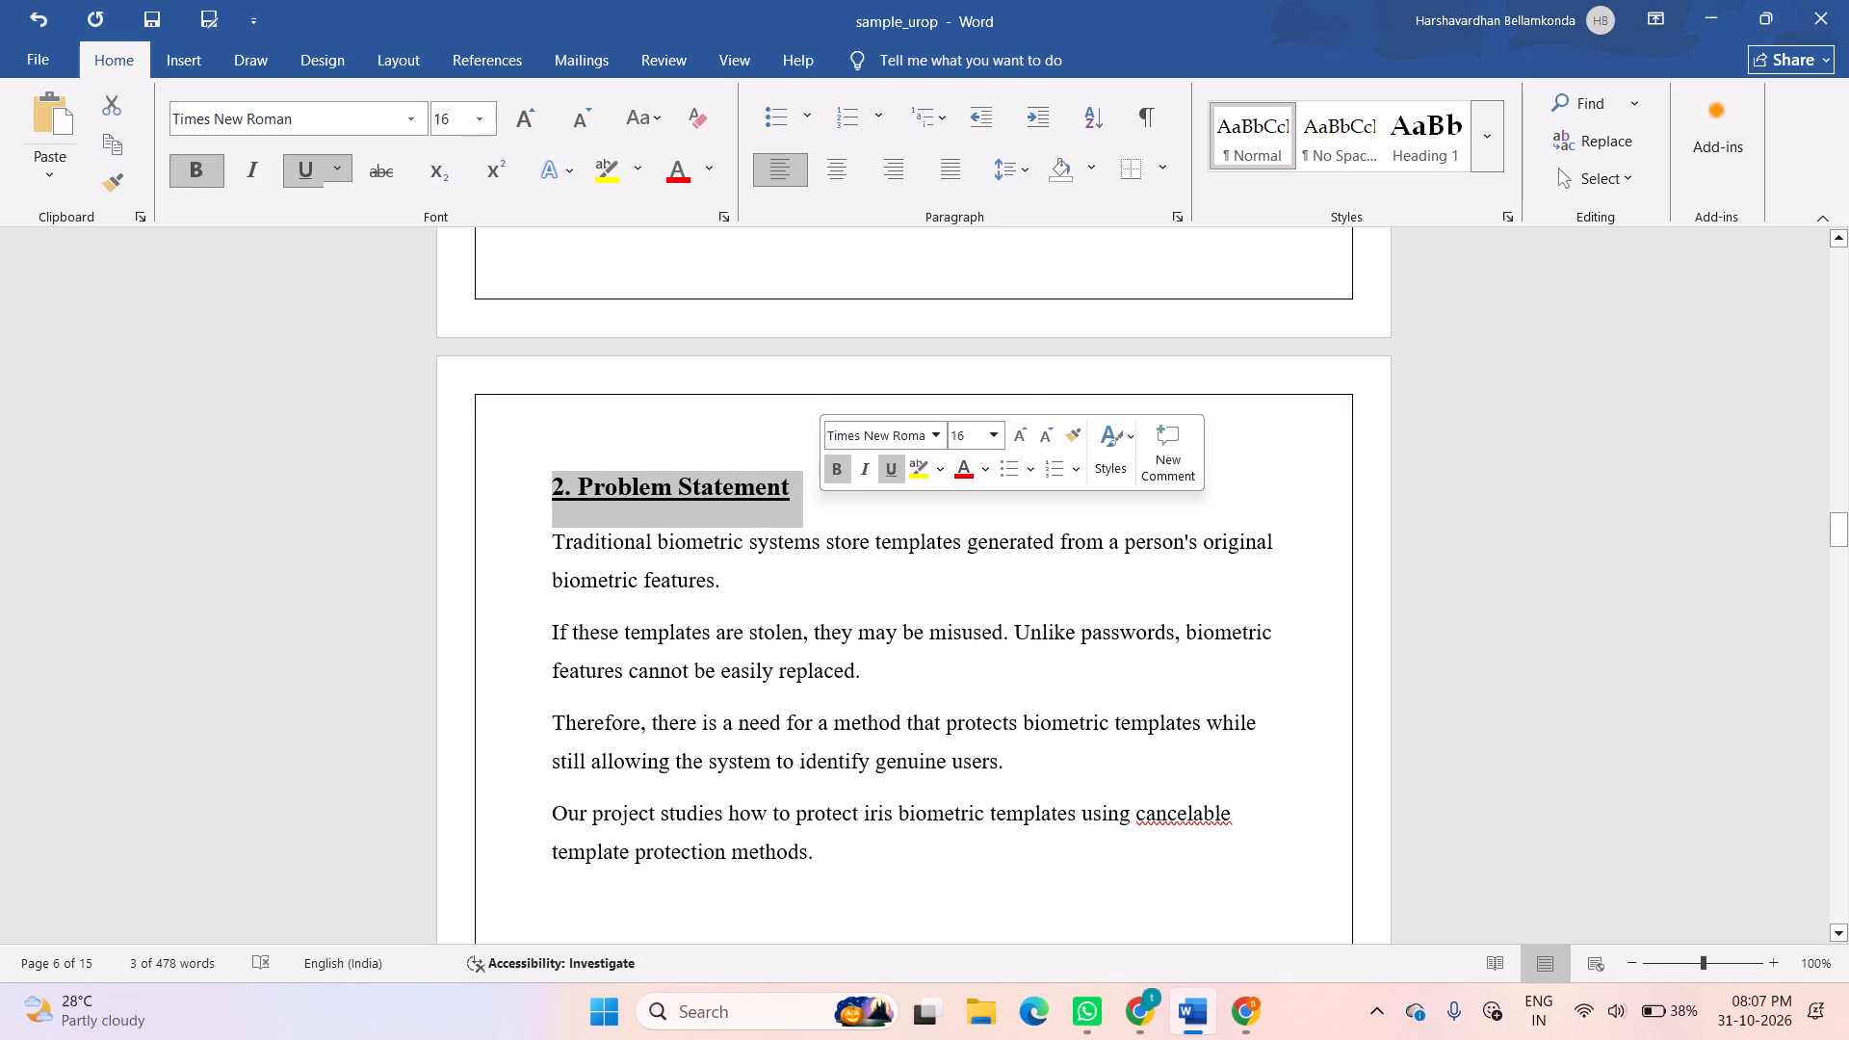
left_click(551, 549)
Remove an empty line directly below the "1. Introduction" heading.
scroll(551, 549, "up", 2)
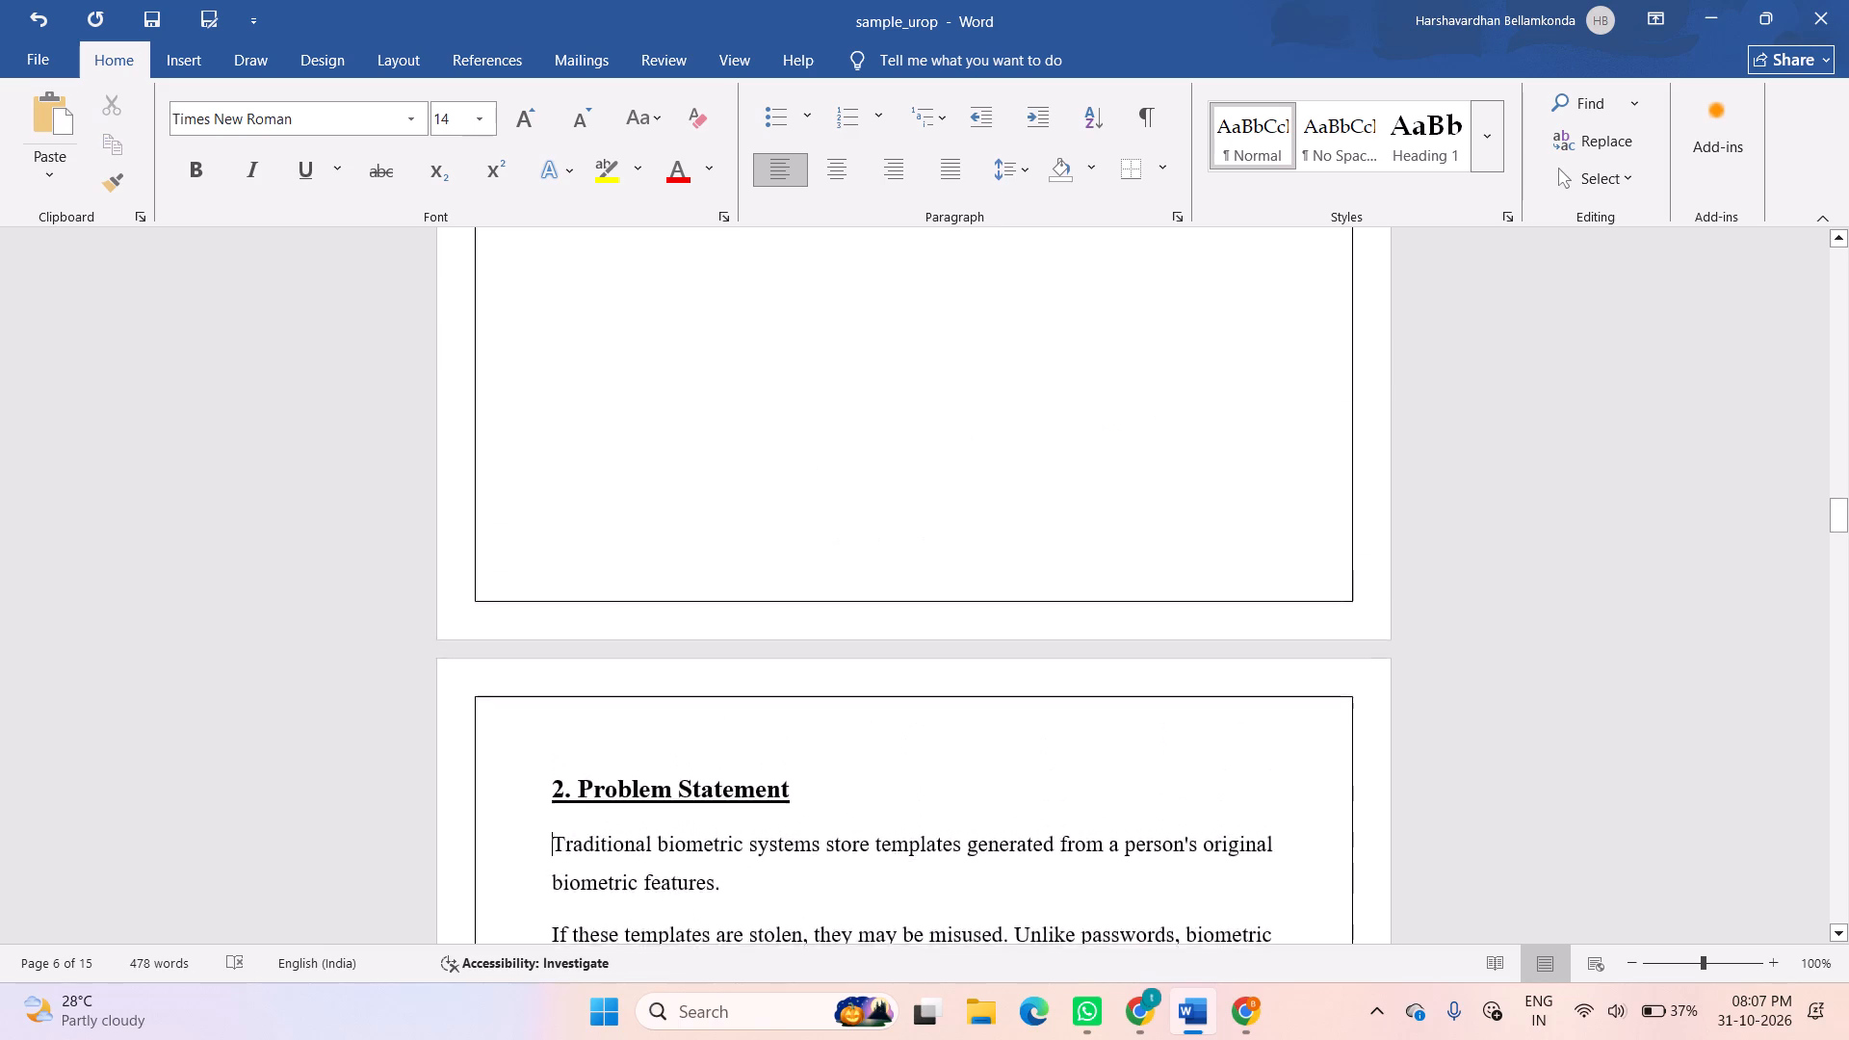
scroll(551, 549, "up", 3)
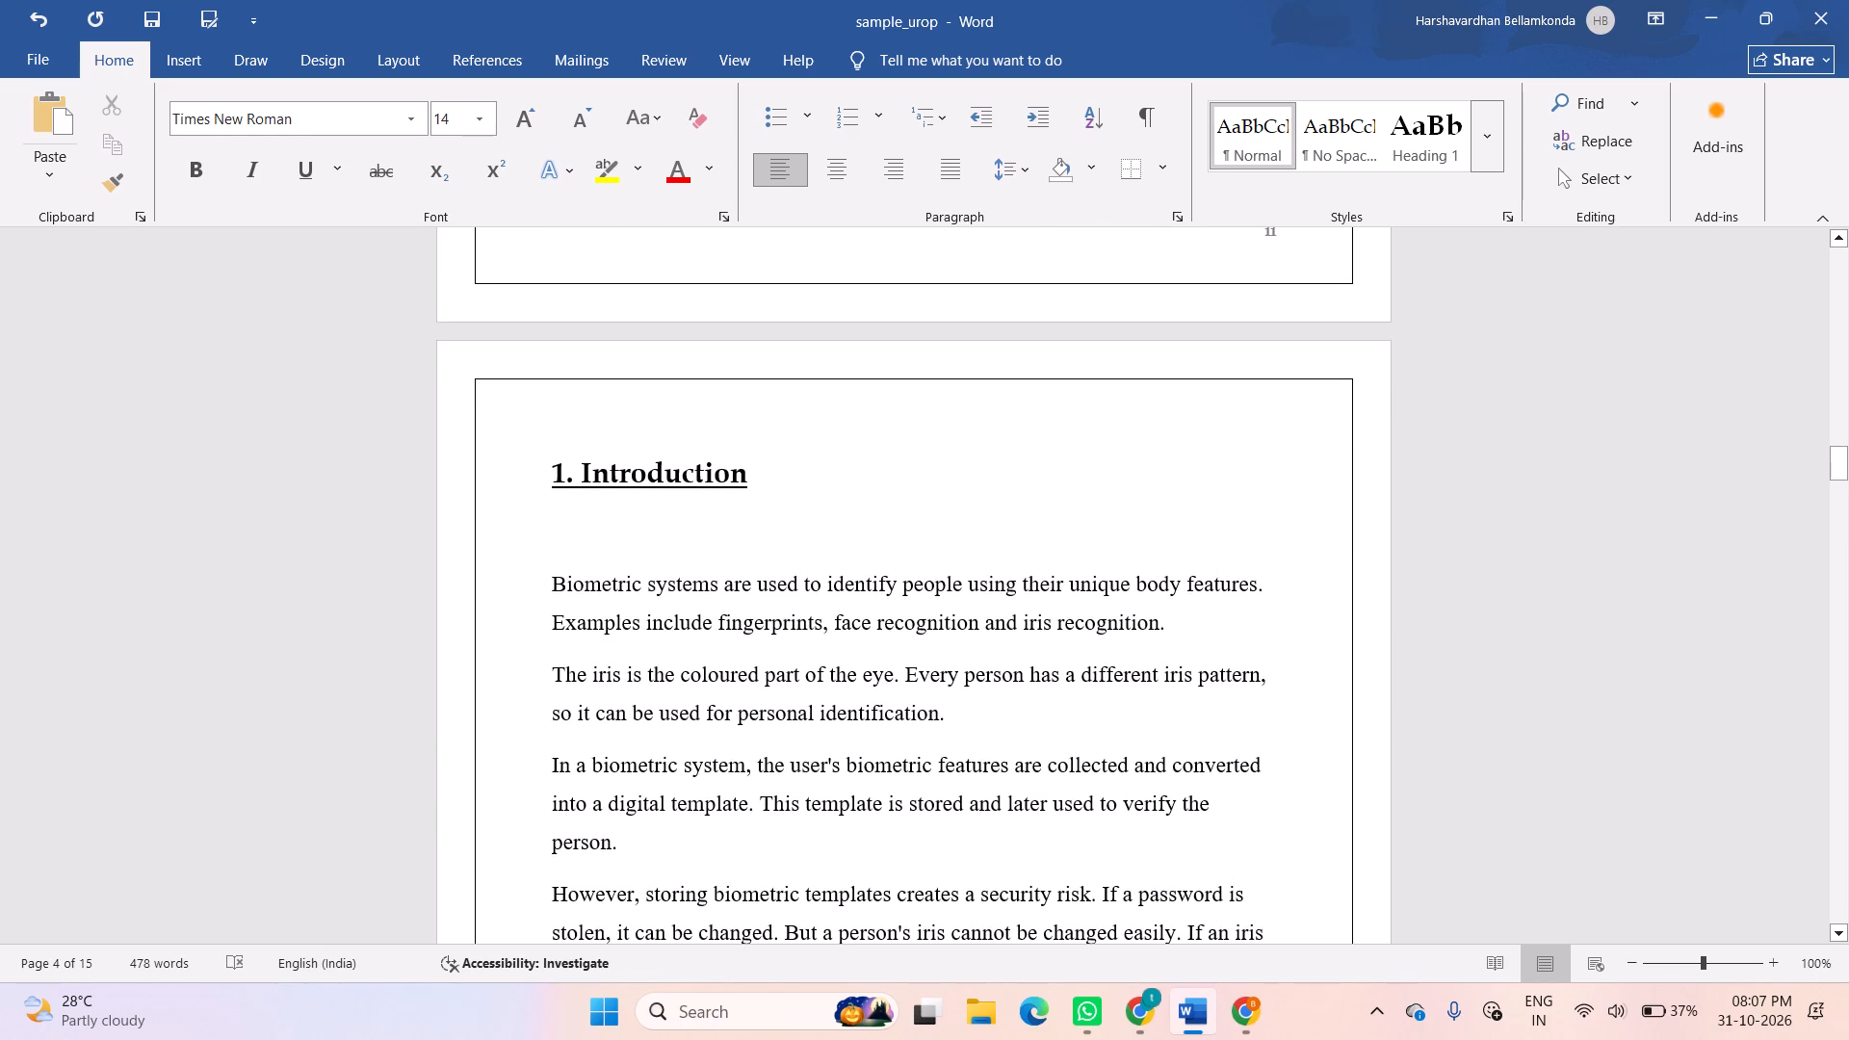
double_click(615, 487)
left_click(587, 533)
key("BackSpace")
Add a blank line after the Introduction's last paragraph so "2. Problem Statement" starts on the following page.
scroll(637, 626, "down", 2)
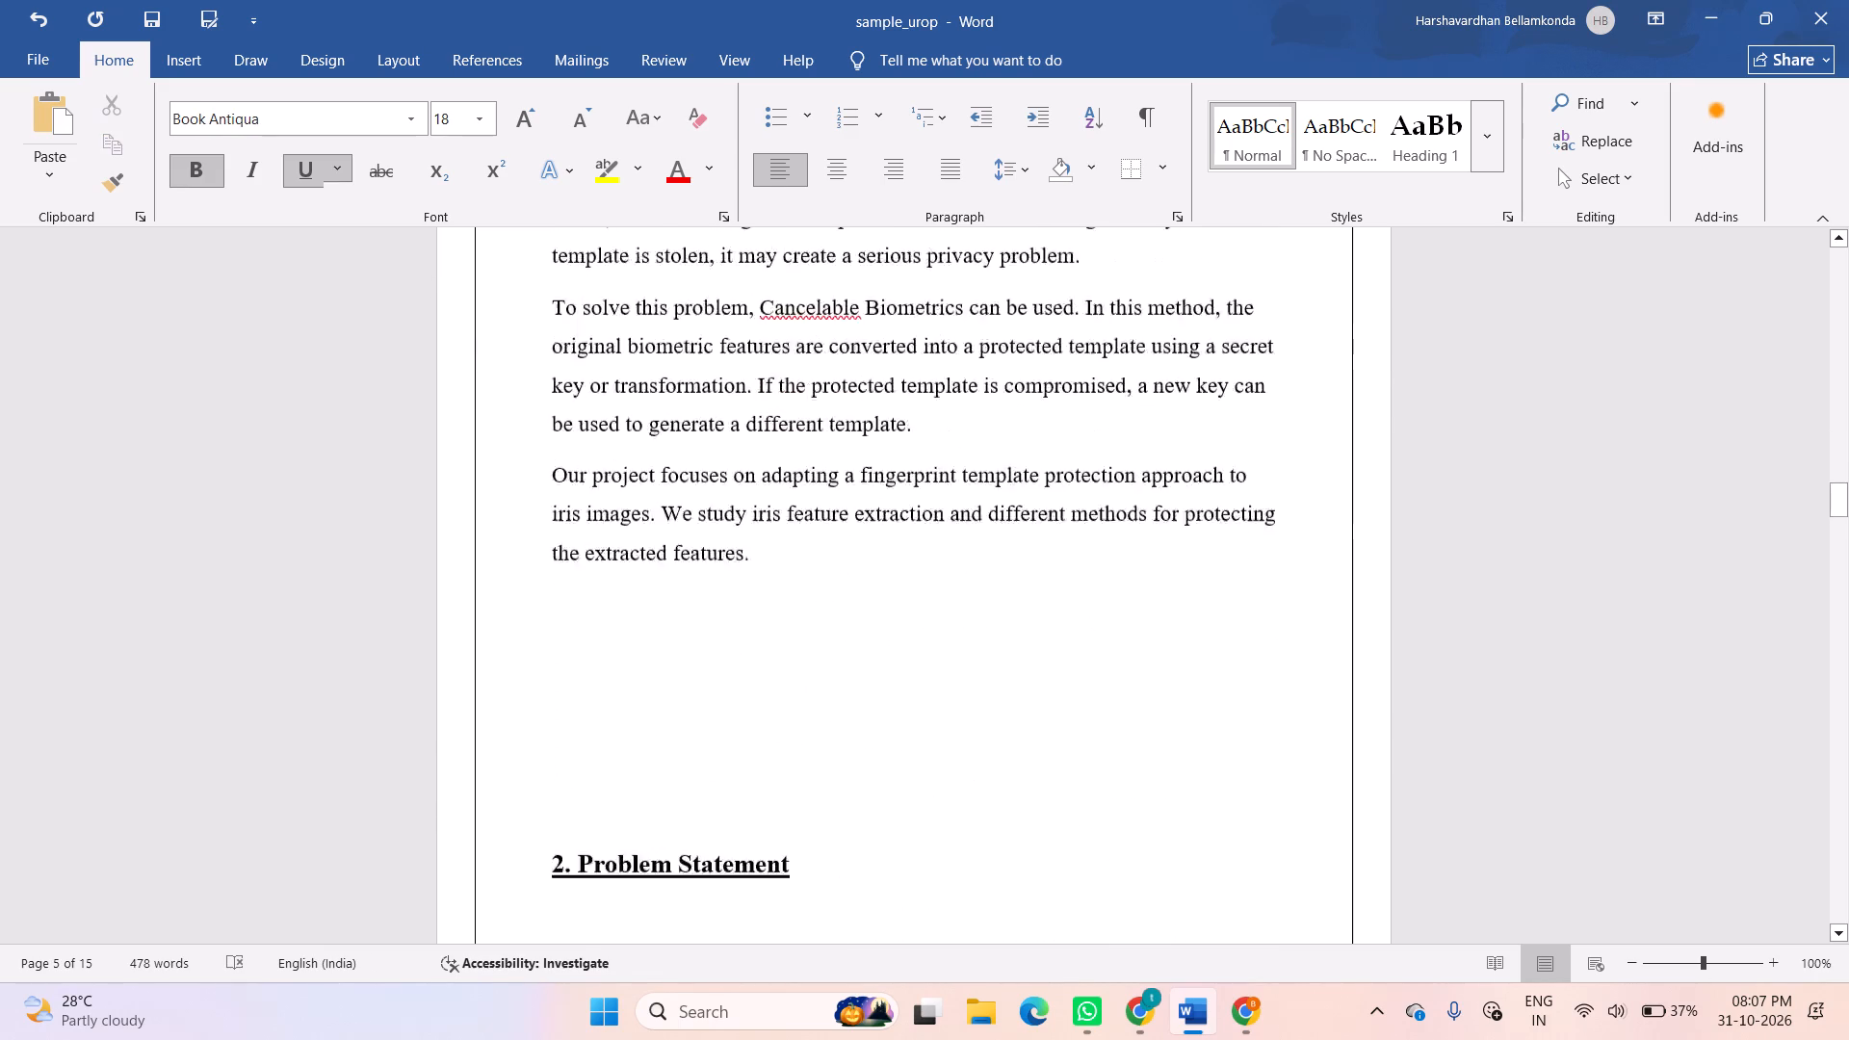
scroll(637, 626, "down", 2)
left_click(615, 631)
key("Return")
scroll(615, 631, "down", 1)
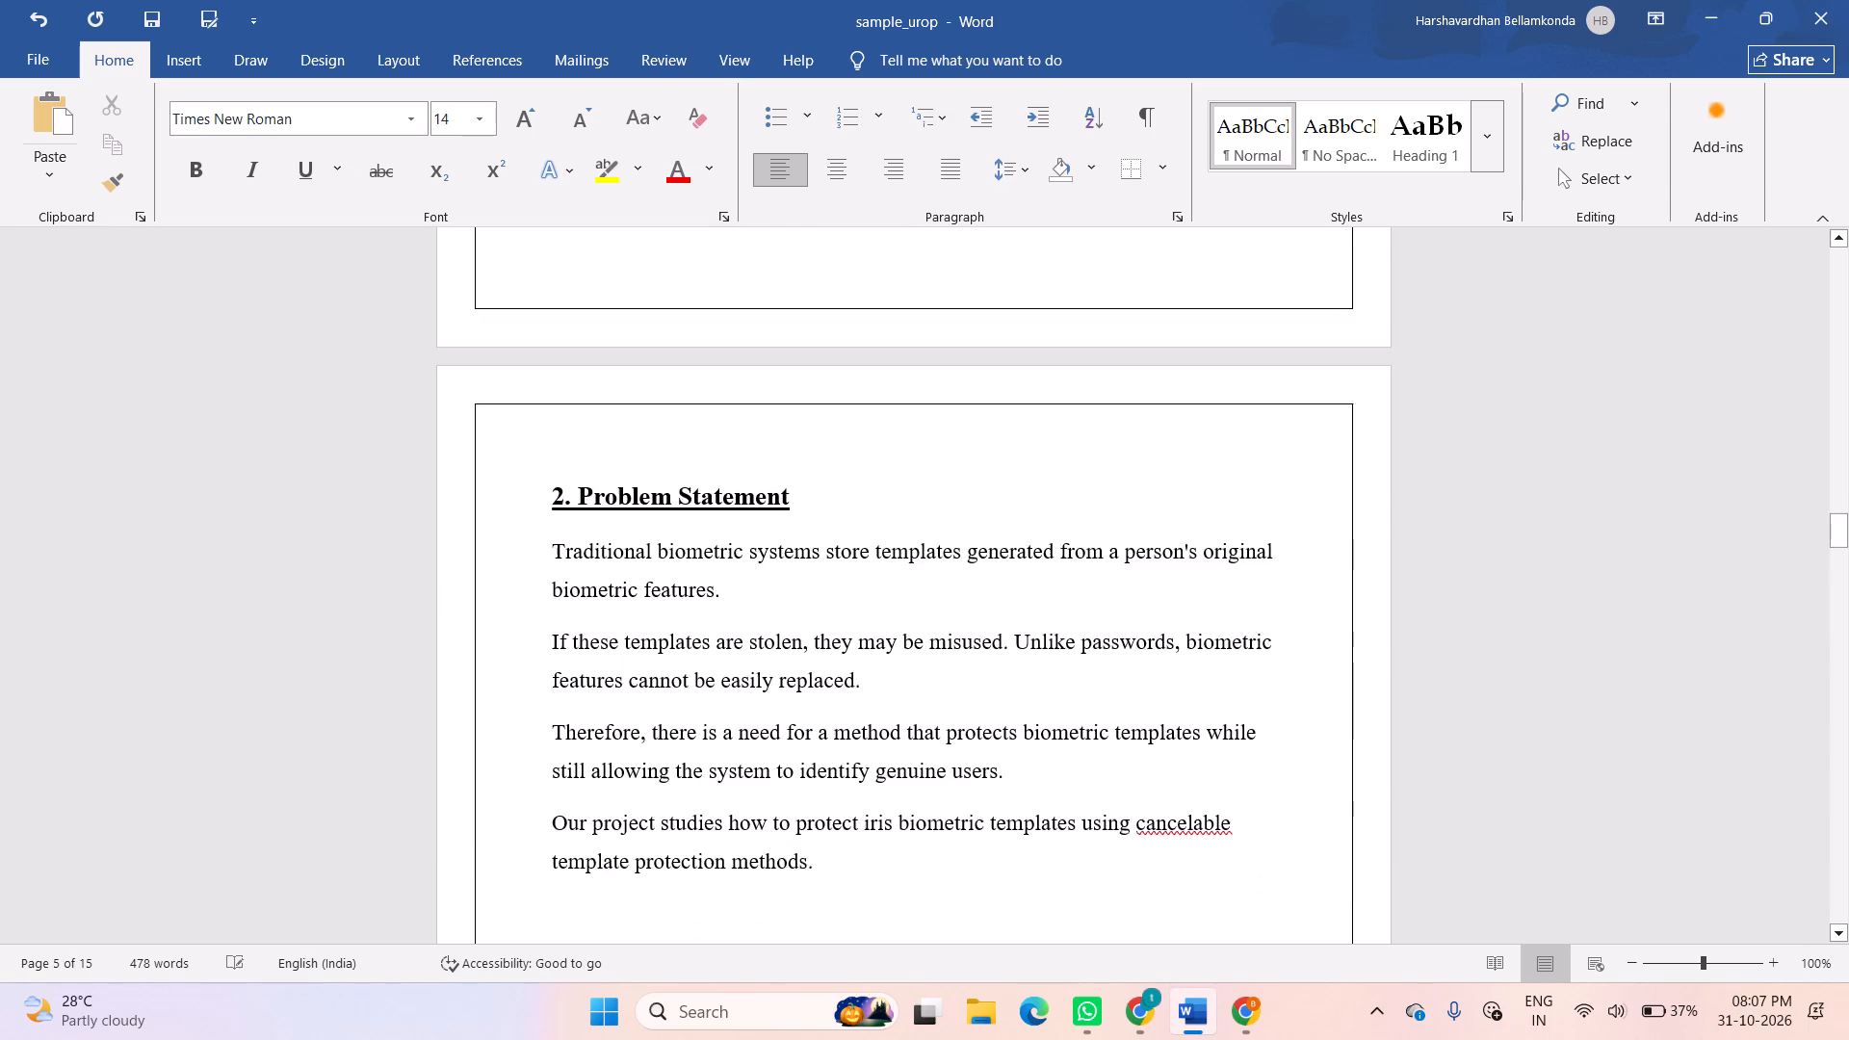
Increase the font size of the whole "2. Problem Statement" heading by one more increment.
double_click(605, 468)
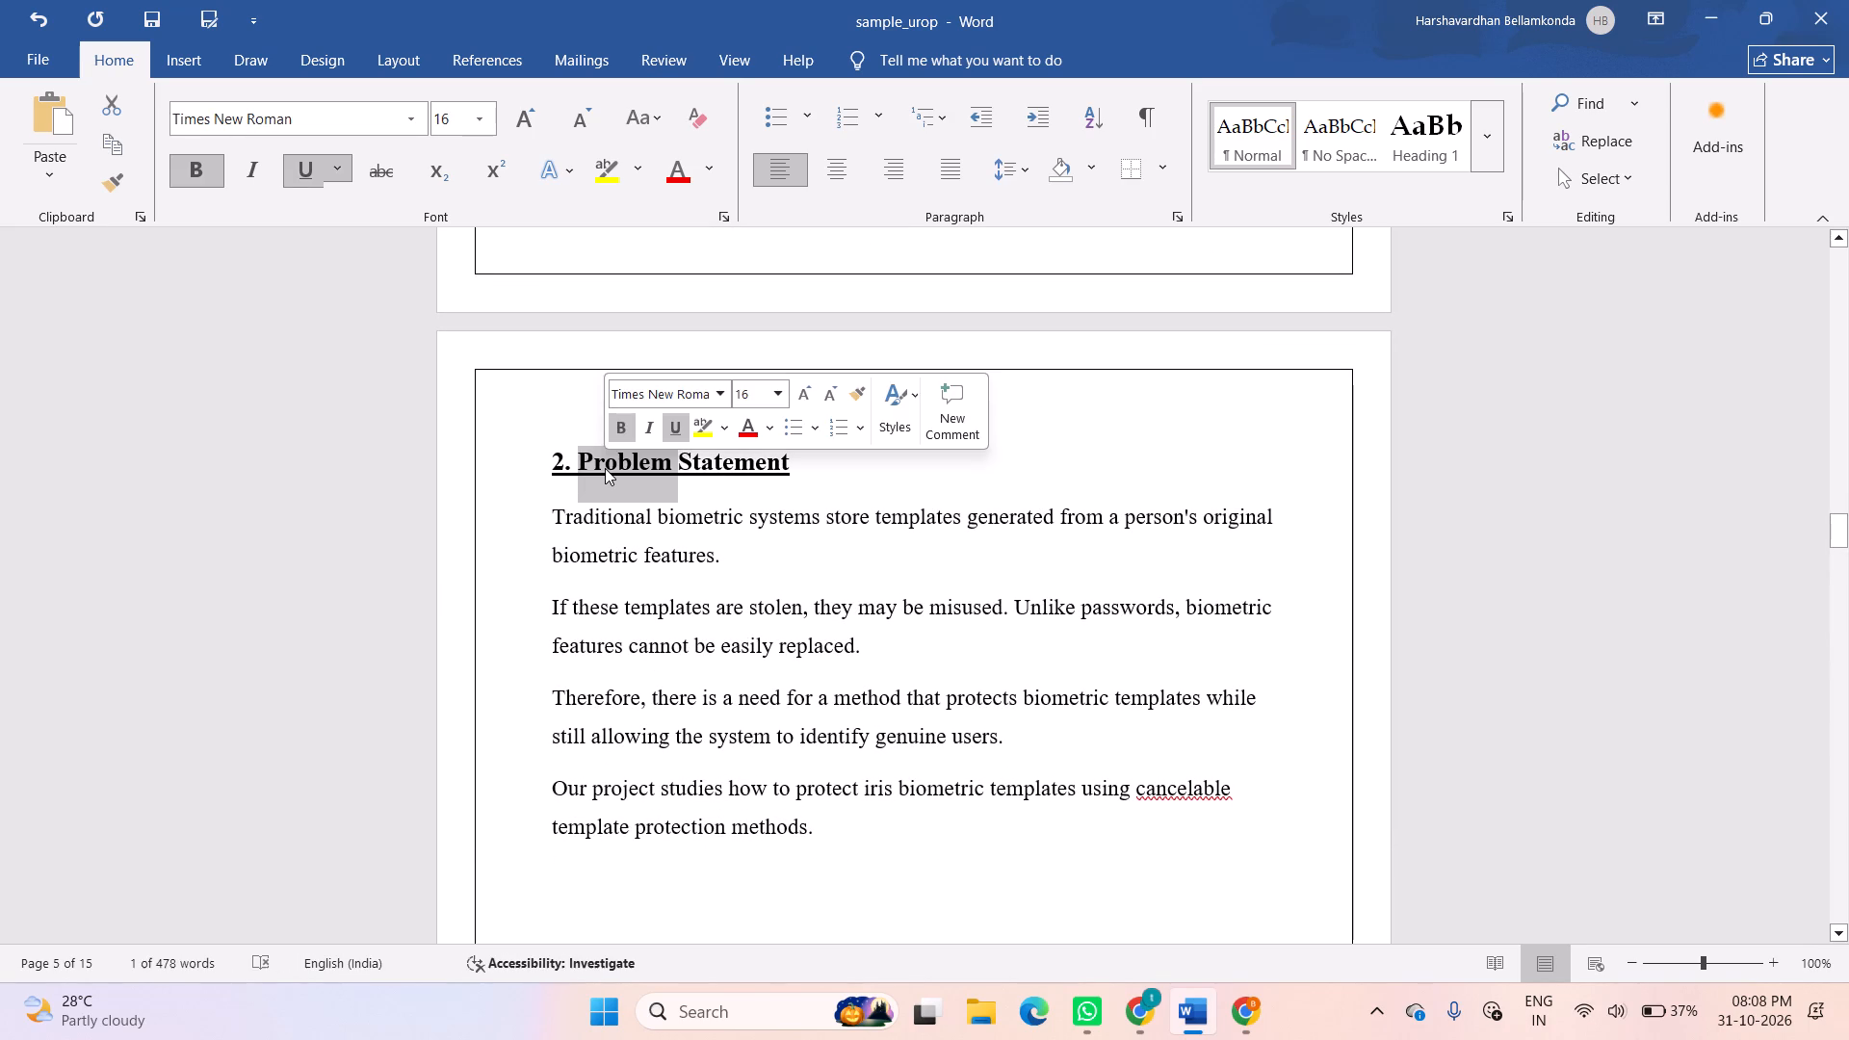
triple_click(605, 468)
left_click(605, 468)
left_click(627, 457)
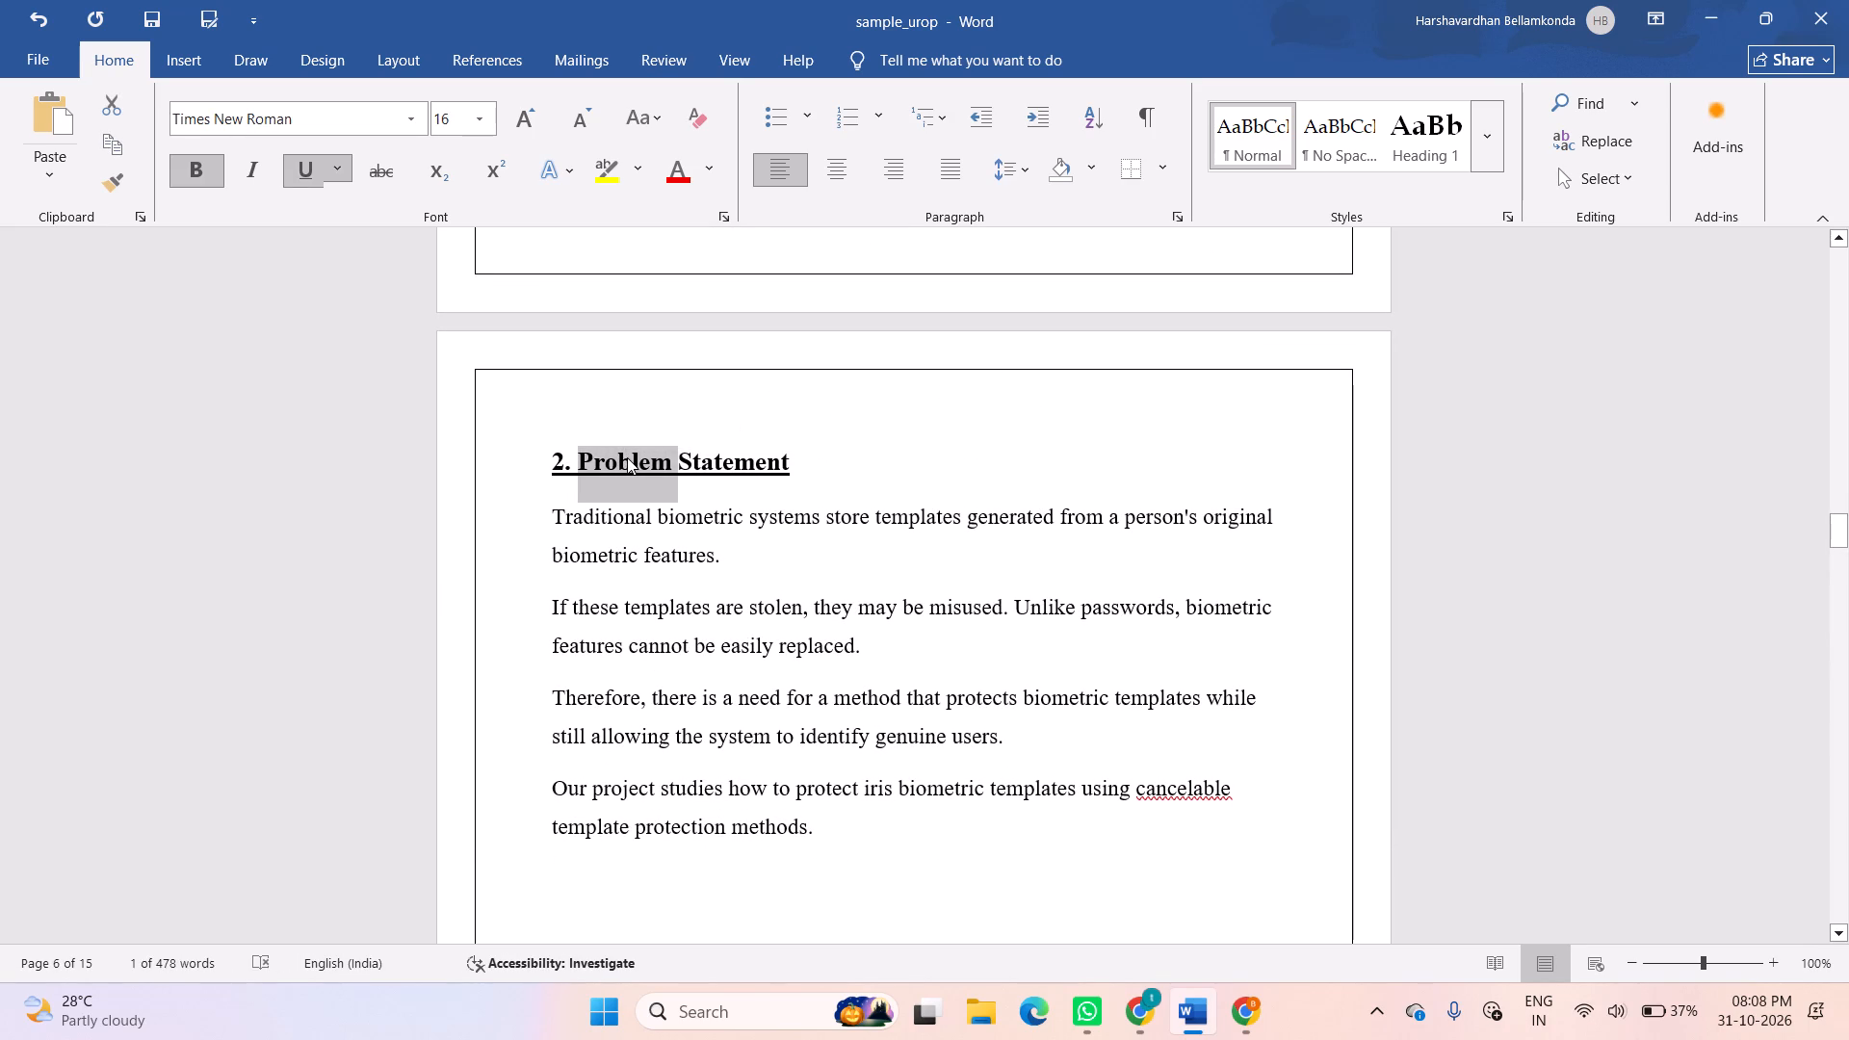
double_click(627, 457)
left_click(627, 457)
triple_click(627, 457)
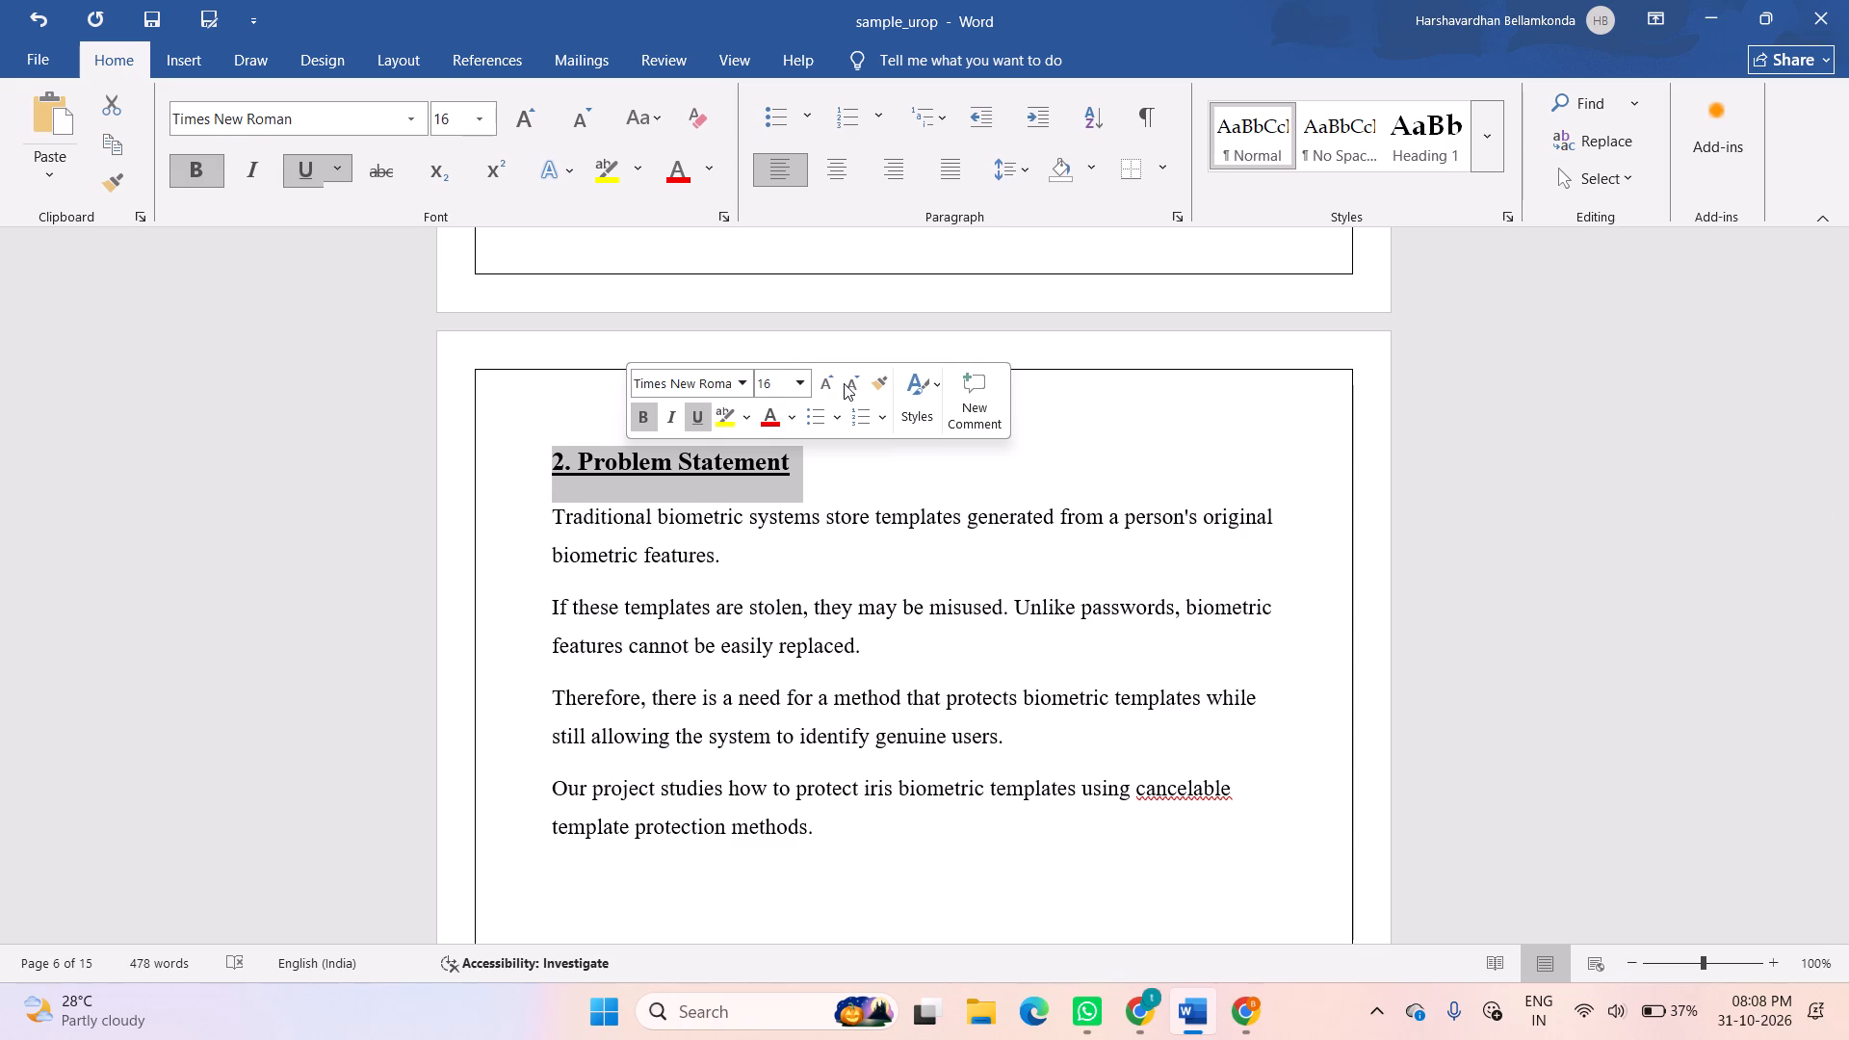
left_click(826, 383)
left_click(655, 522)
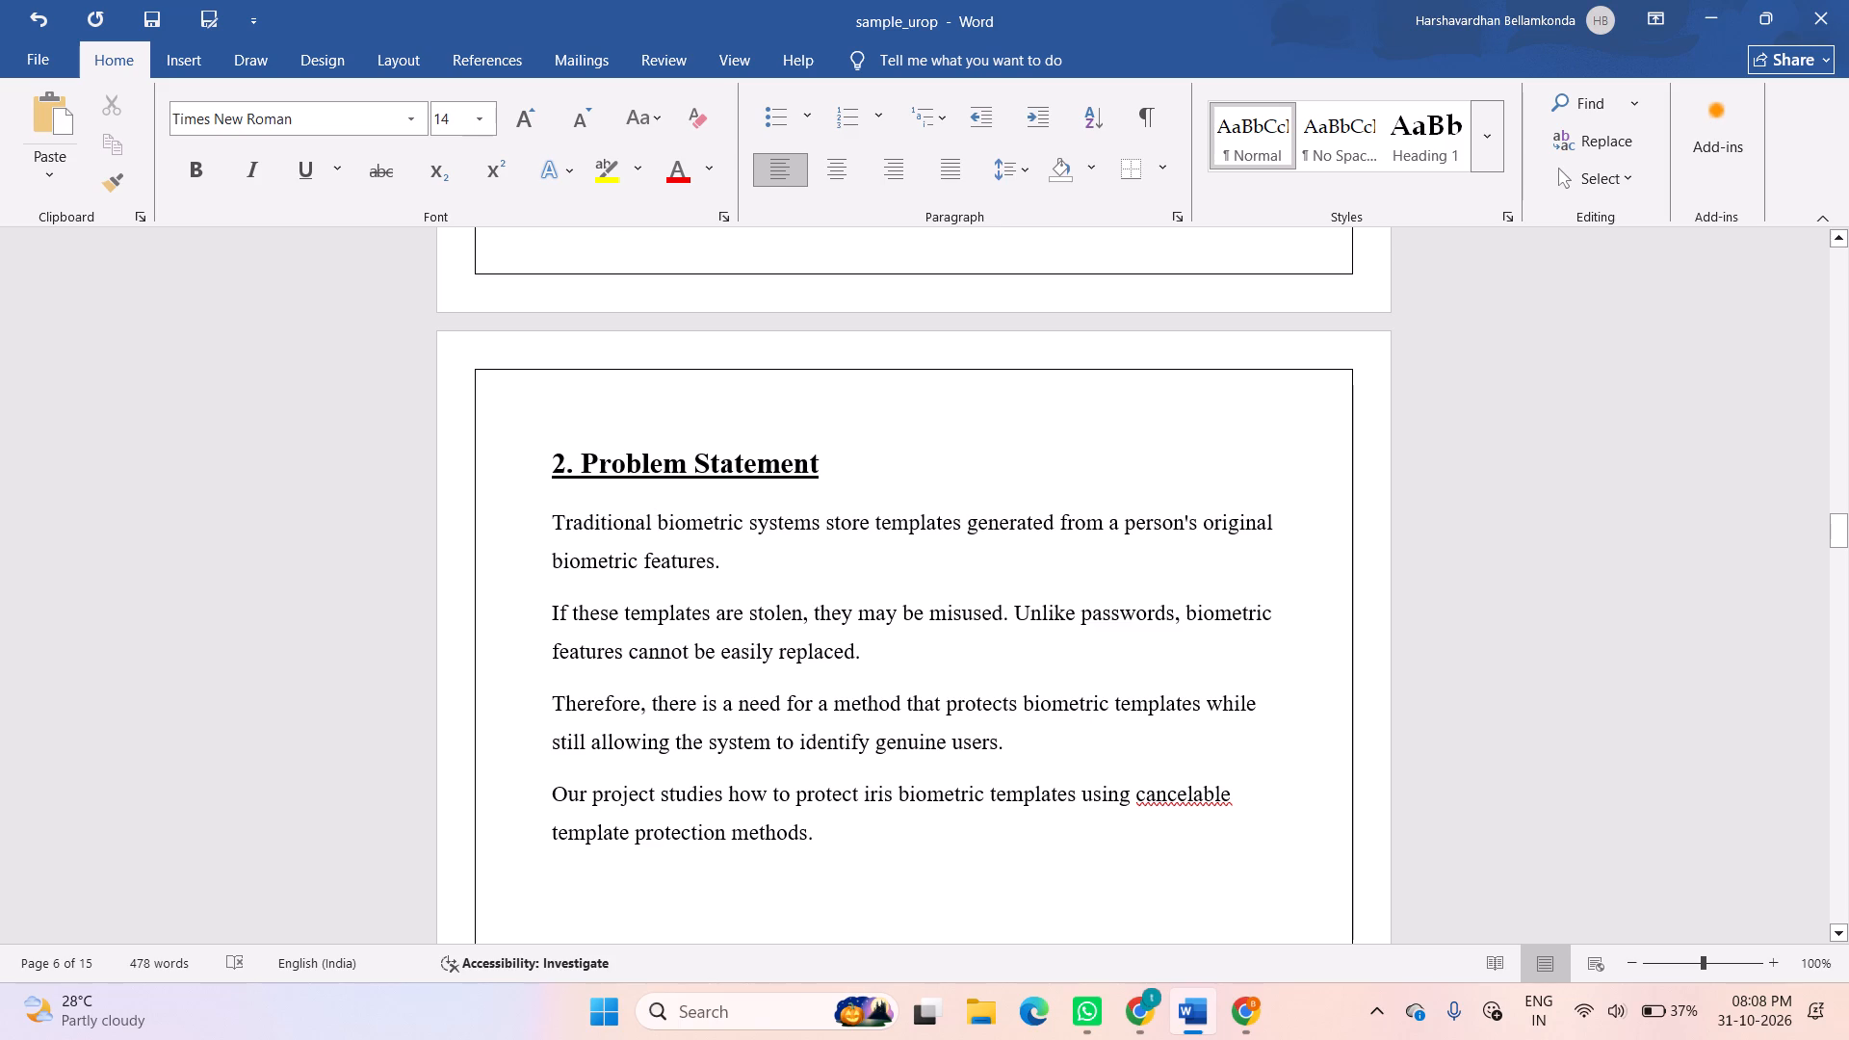
Switch to the ChatGPT page in Chrome and copy the "3. Objectives" section, from its heading through list item 7.
scroll(581, 691, "down", 1)
left_click(551, 691)
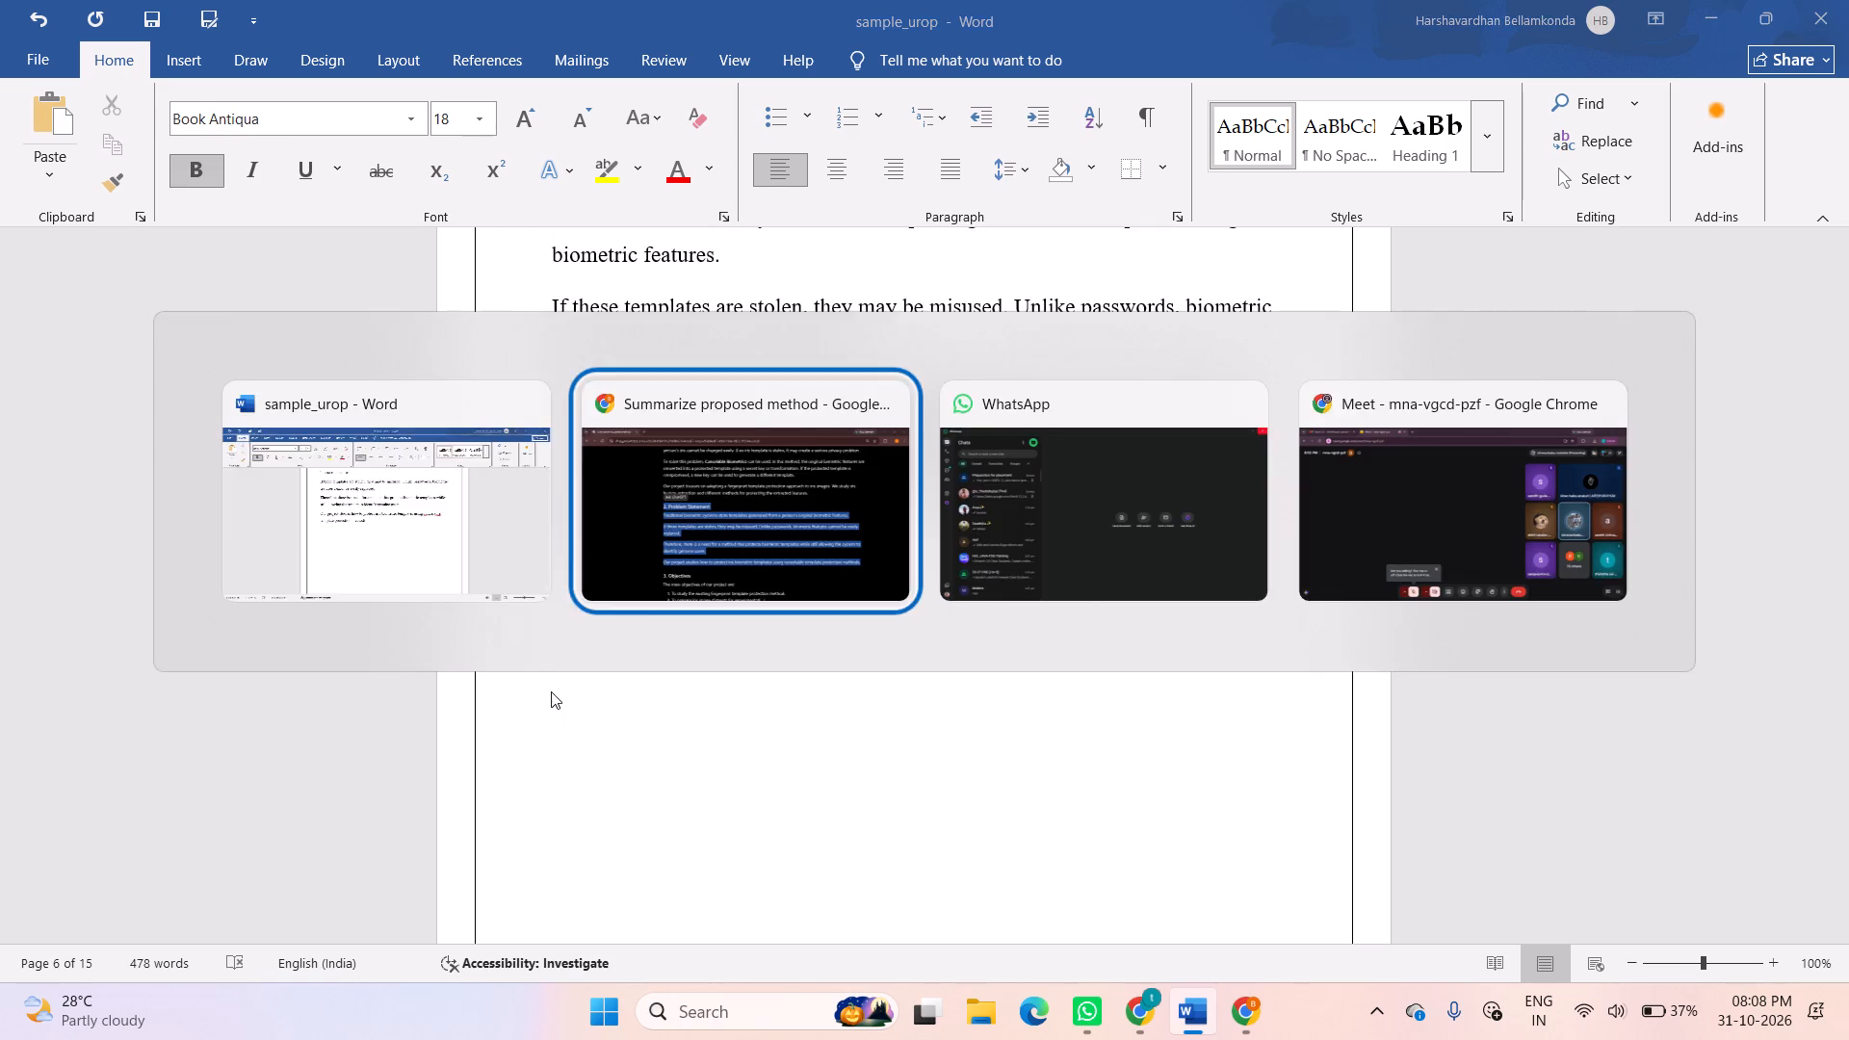
left_click(565, 672)
scroll(565, 672, "down", 4)
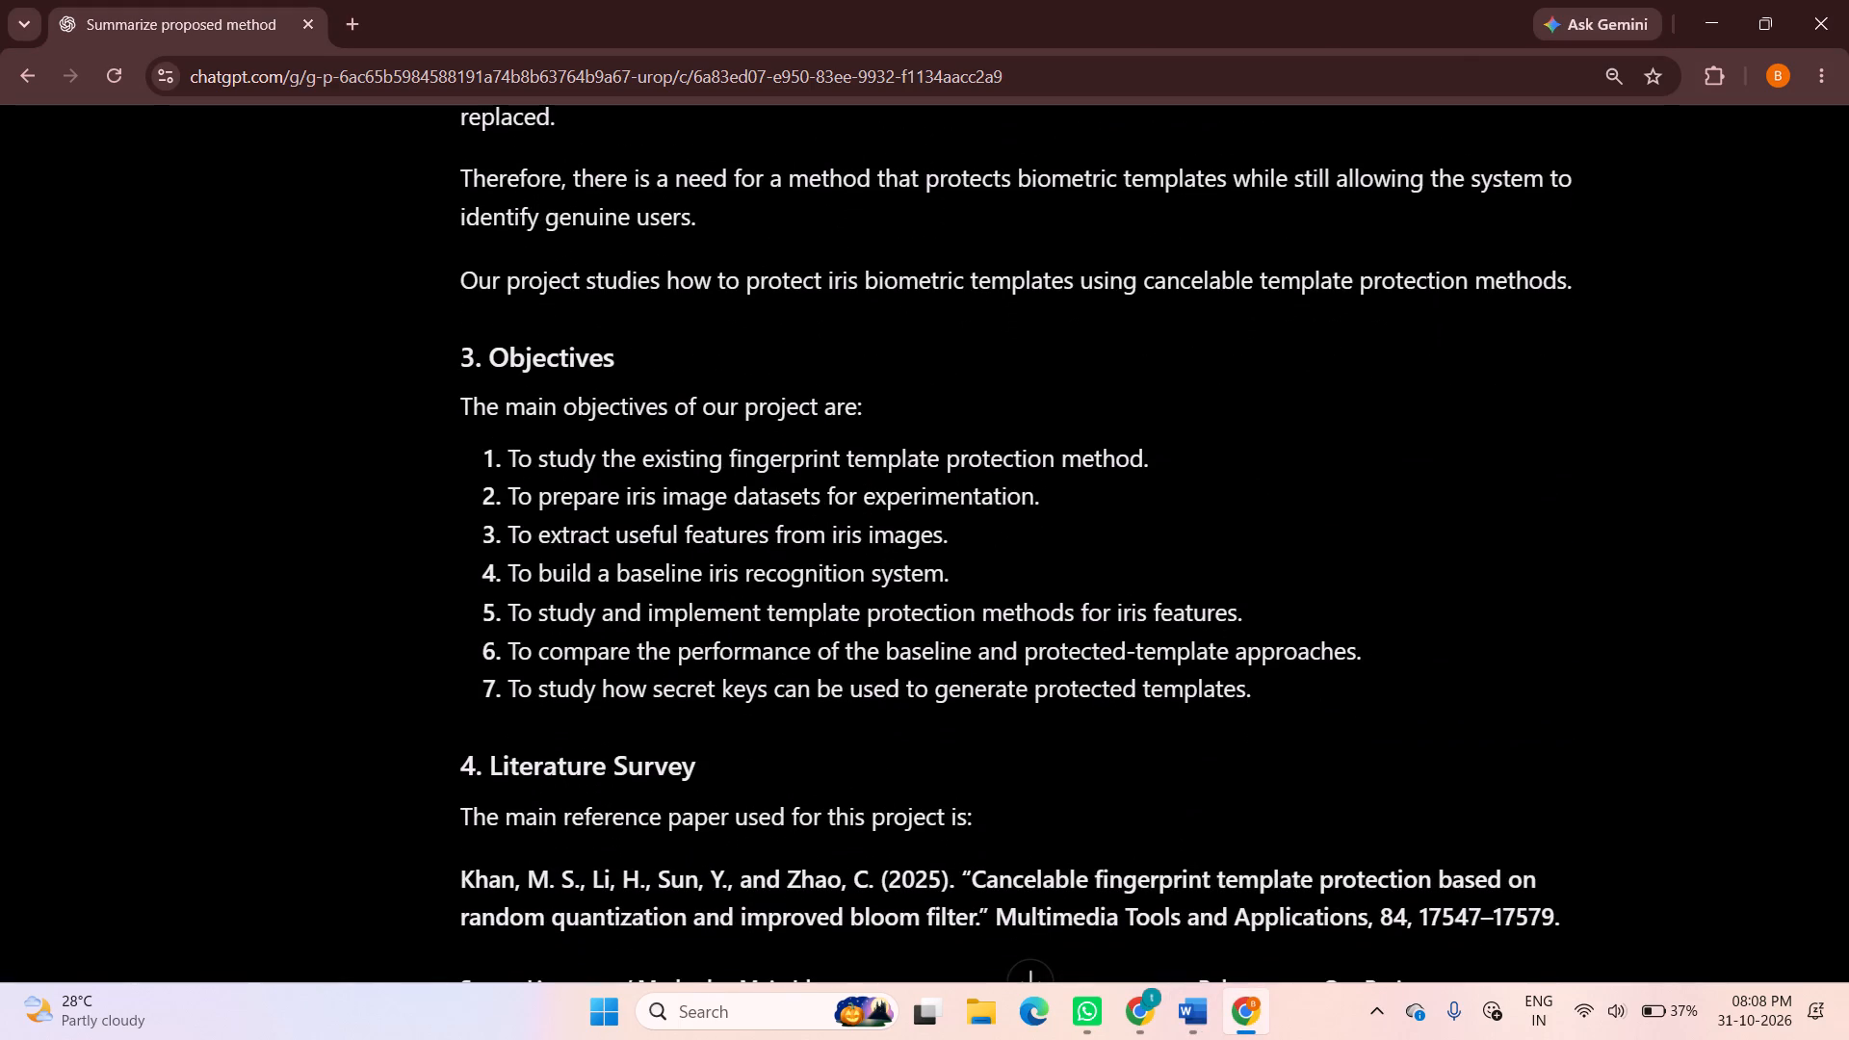
left_click_drag(455, 353, 1199, 658)
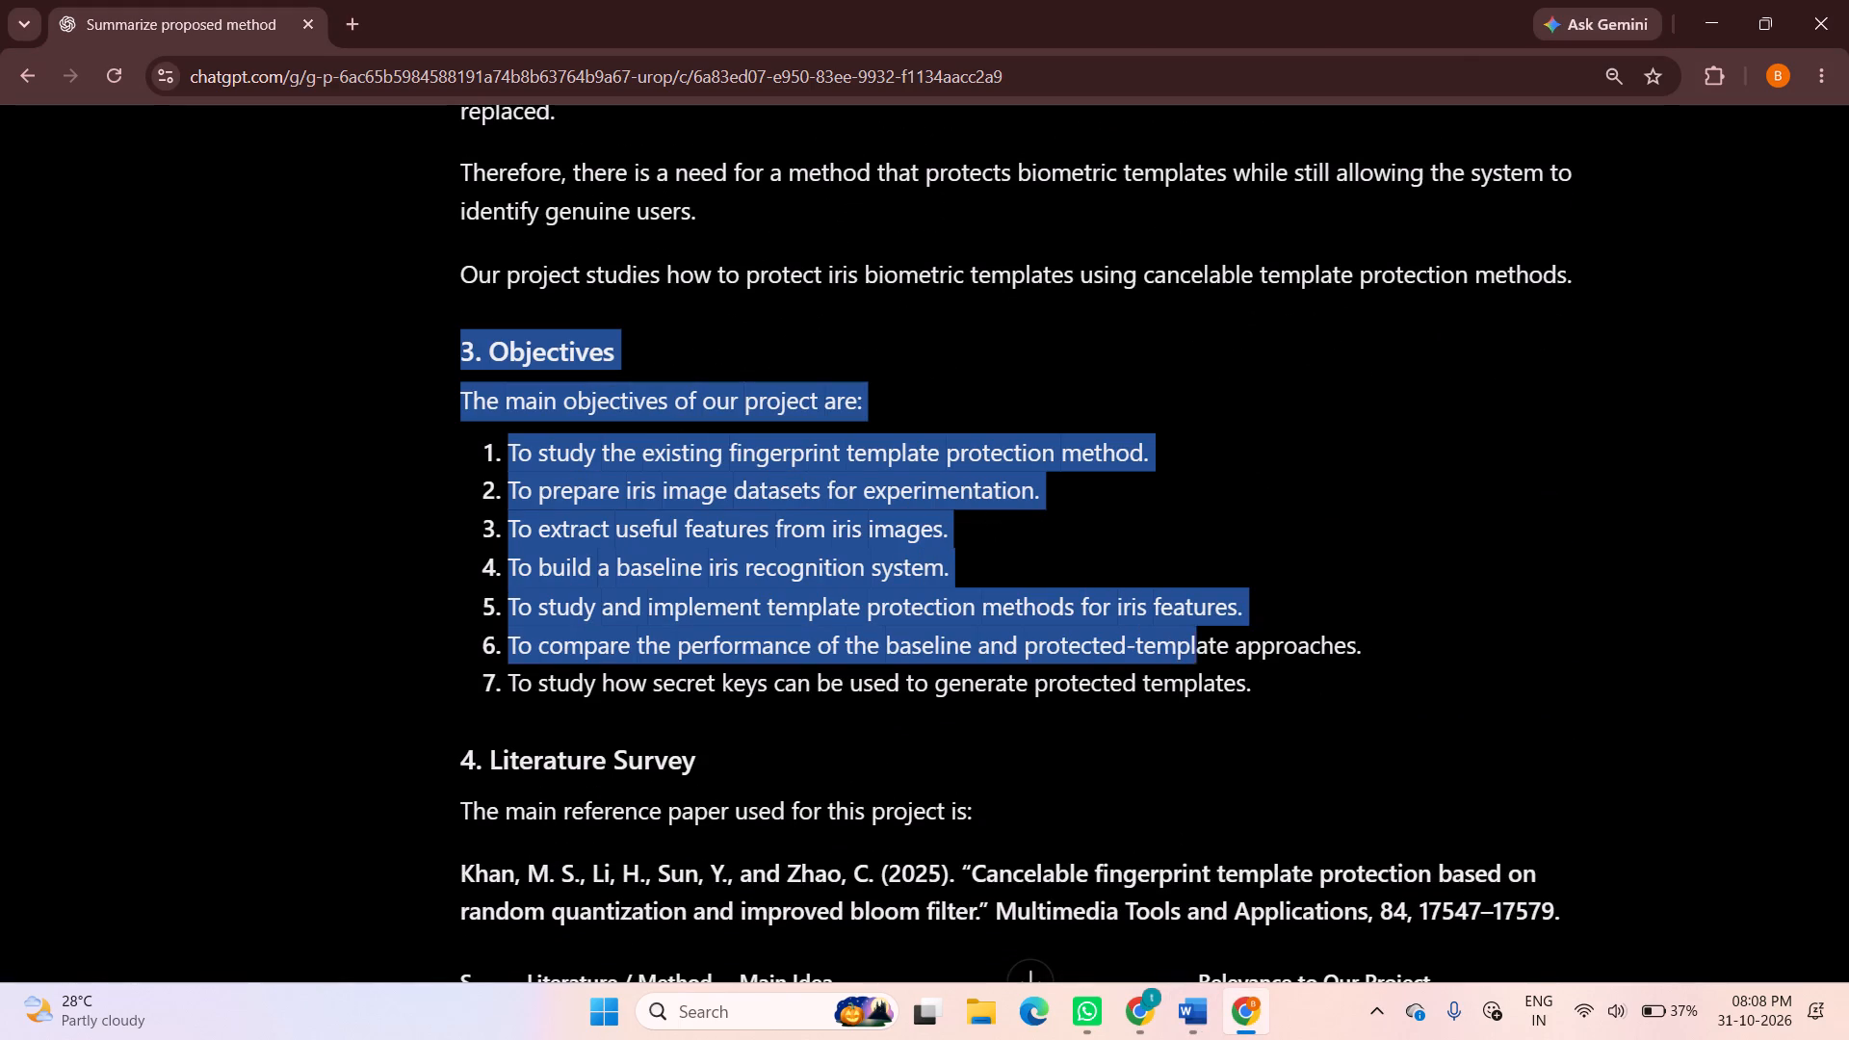
left_click_drag(1199, 658, 1281, 683)
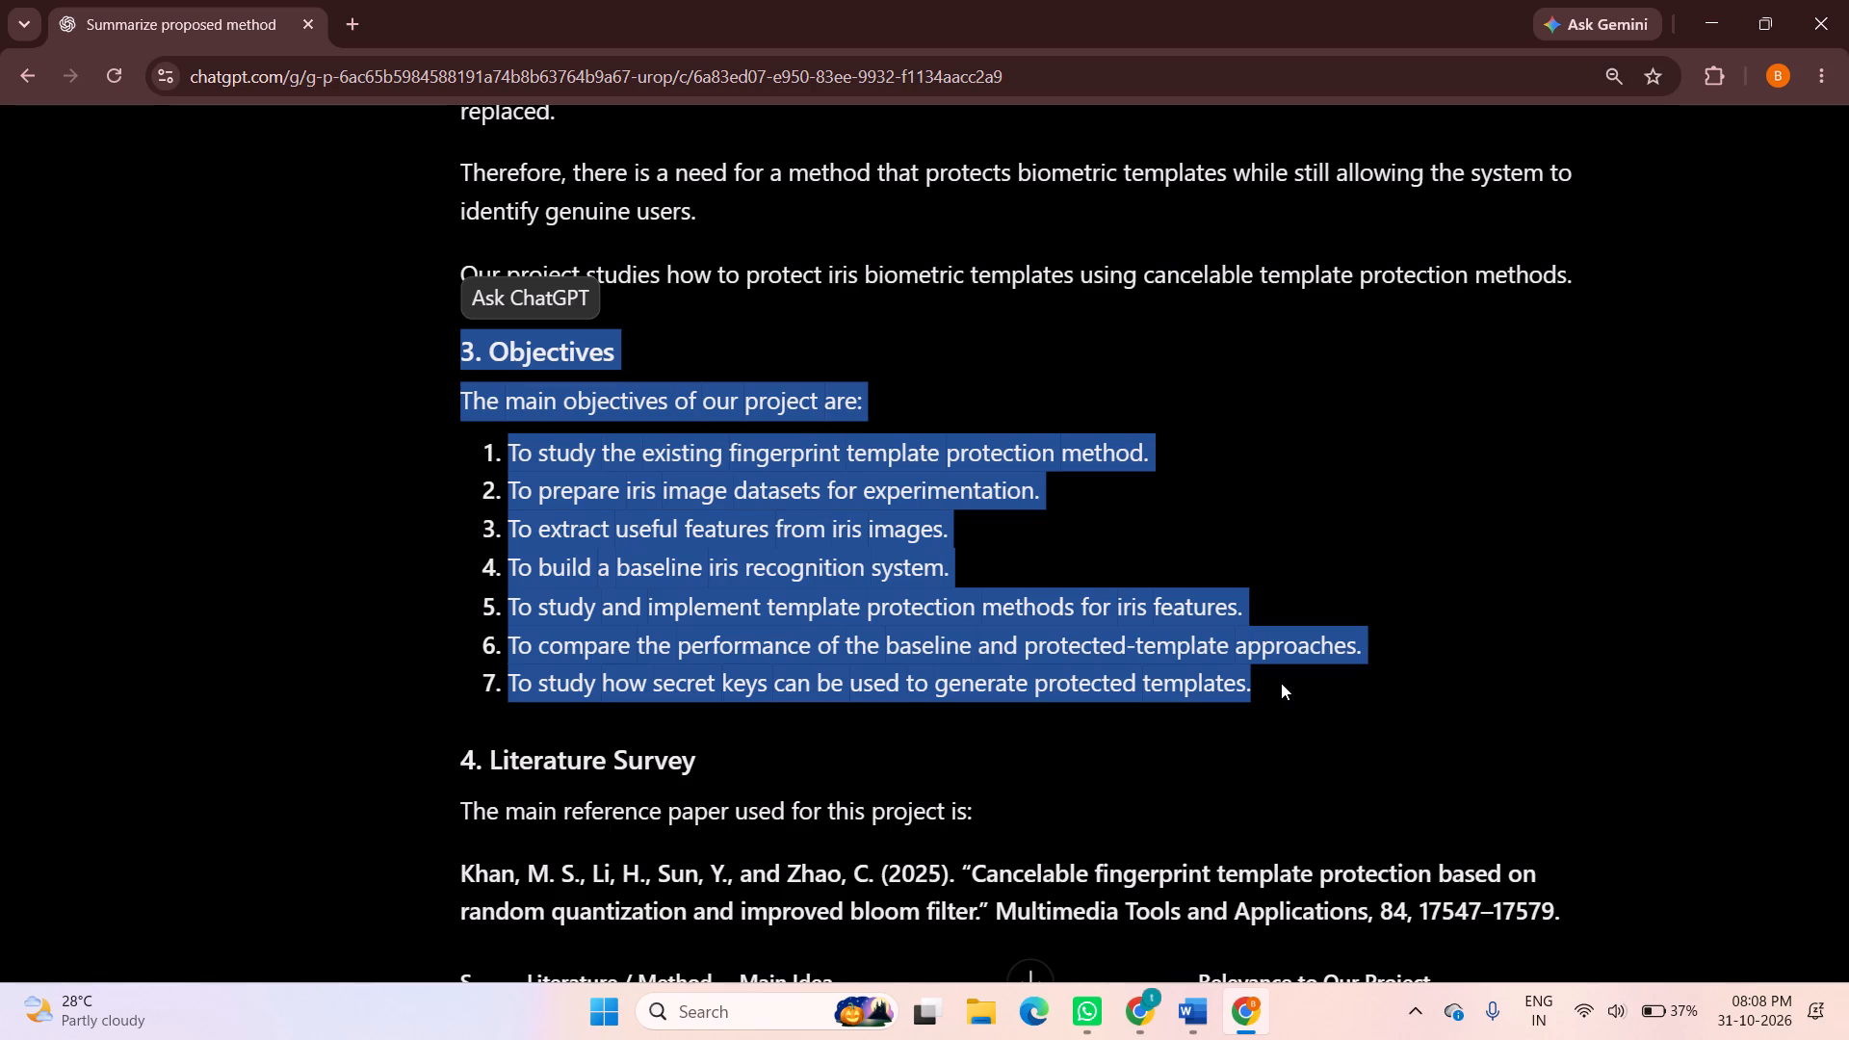
key("ctrl+c")
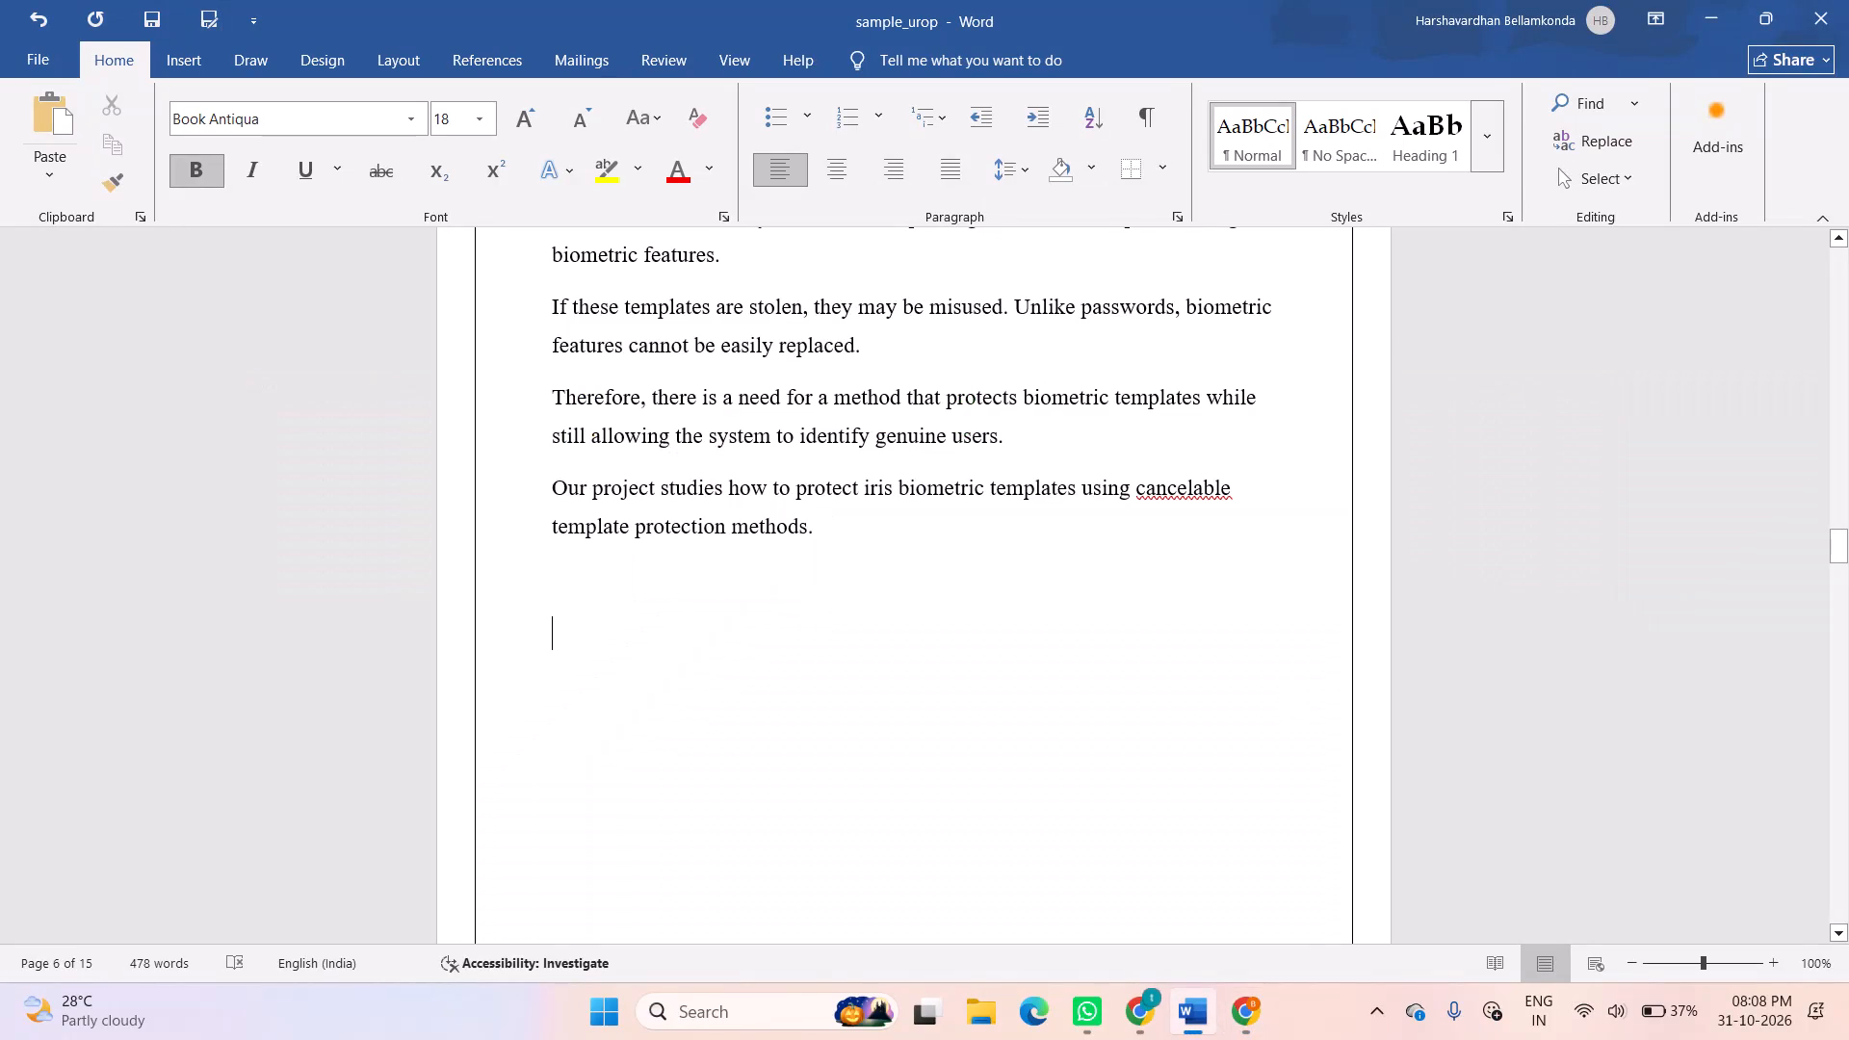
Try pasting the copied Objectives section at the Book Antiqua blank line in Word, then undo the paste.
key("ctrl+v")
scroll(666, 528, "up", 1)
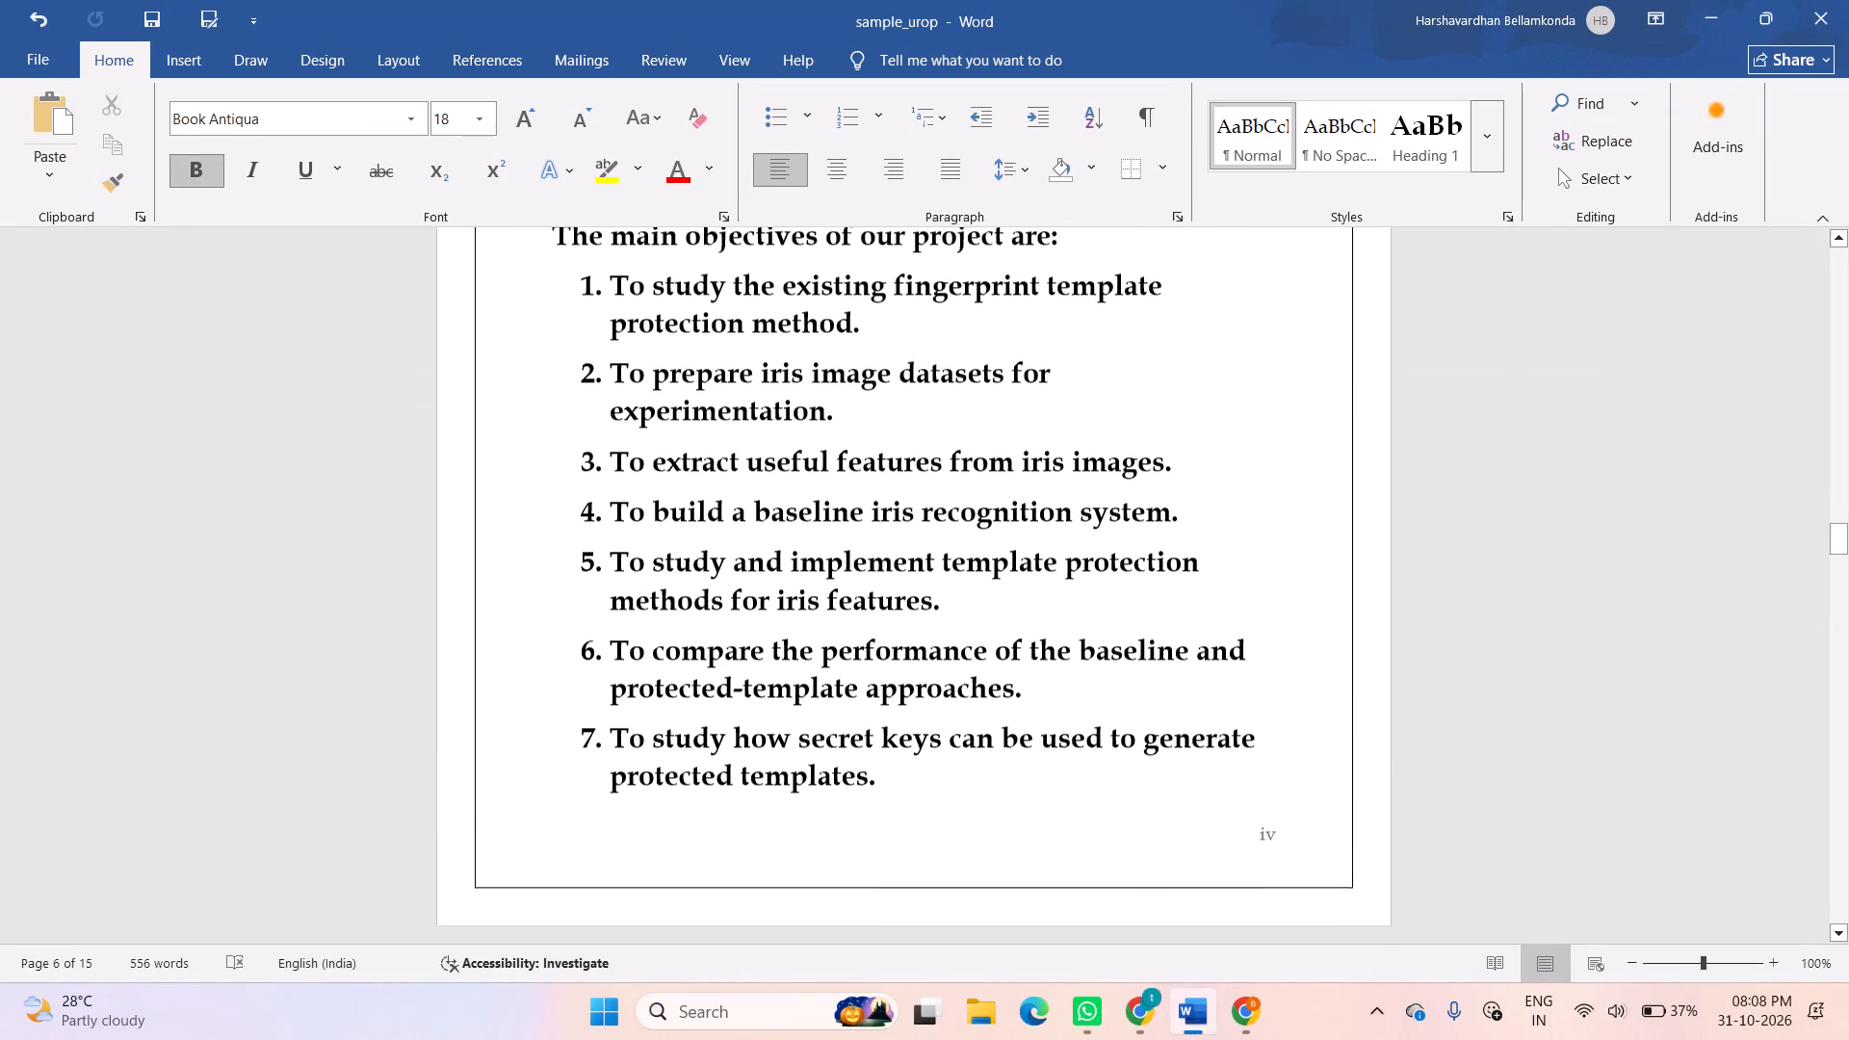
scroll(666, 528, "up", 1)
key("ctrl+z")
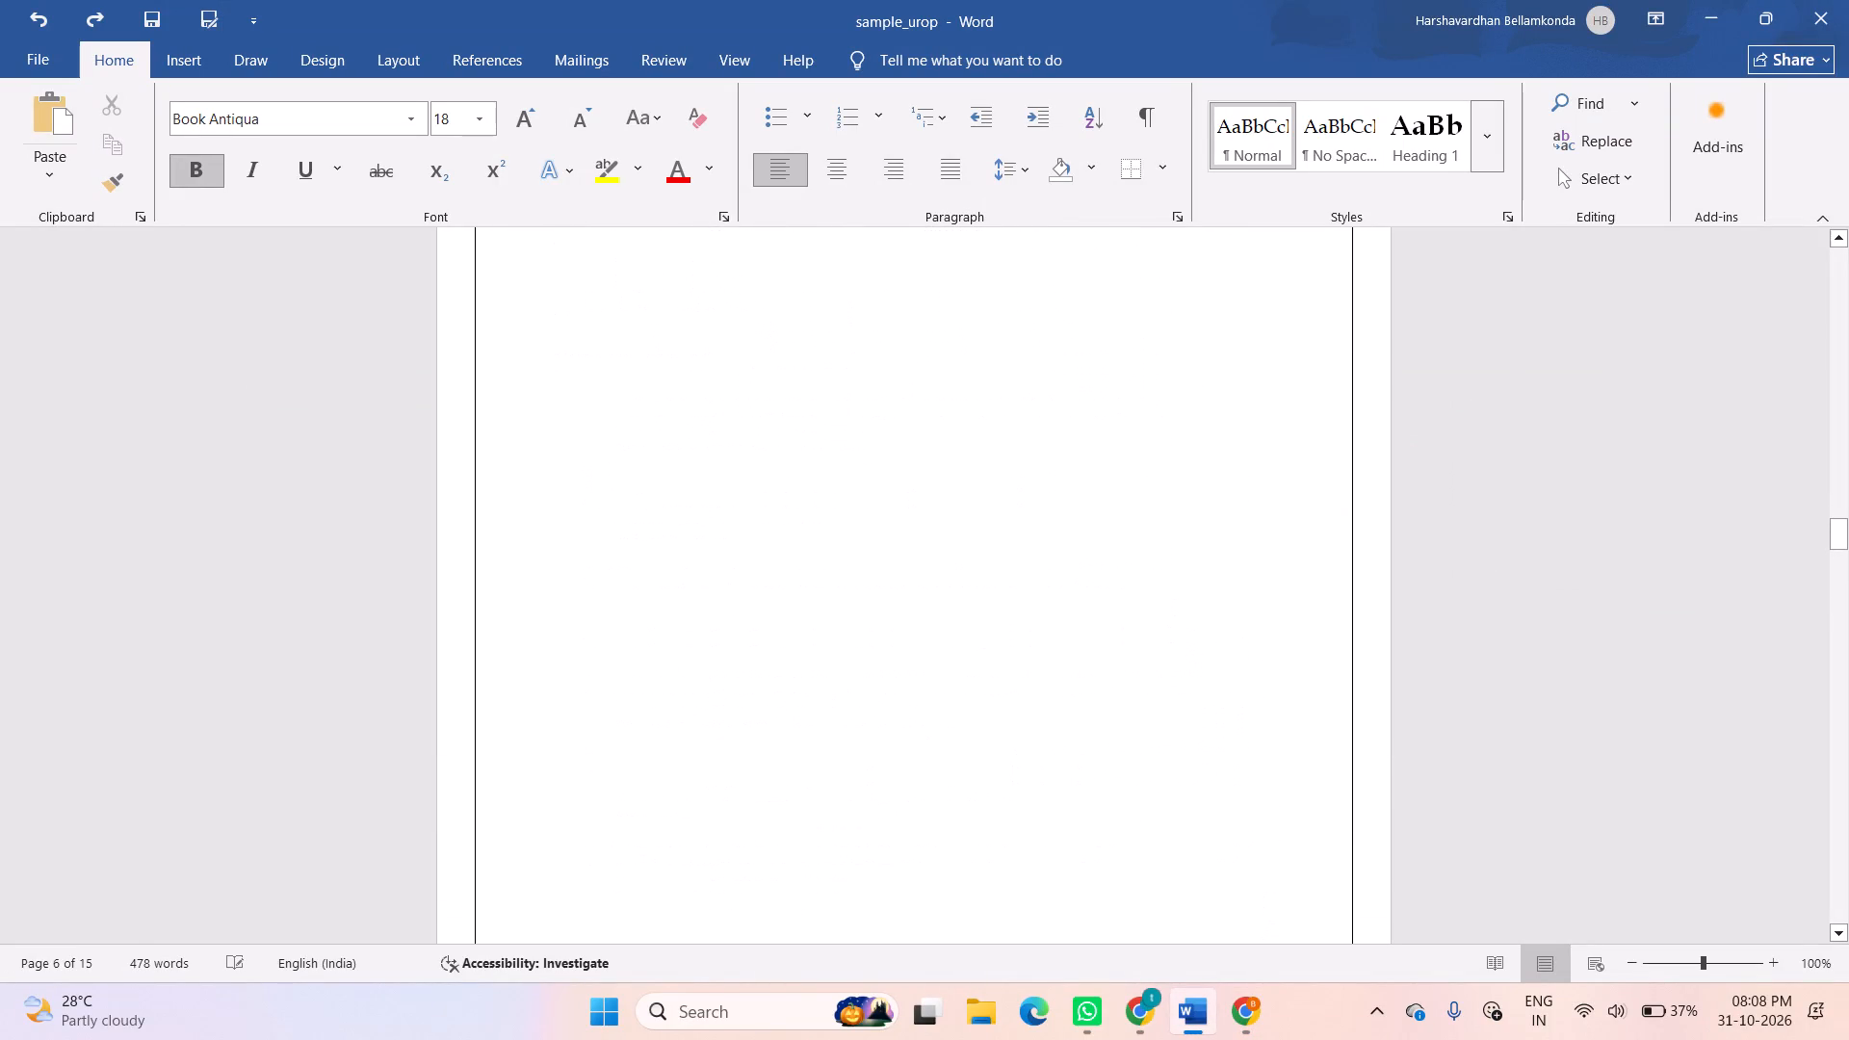
Replace the blank lines after the Problem Statement's last paragraph with fresh ones in its formatting and paste the "3. Objectives" section there.
scroll(604, 382, "up", 1)
key("BackSpace")
key("BackSpace")
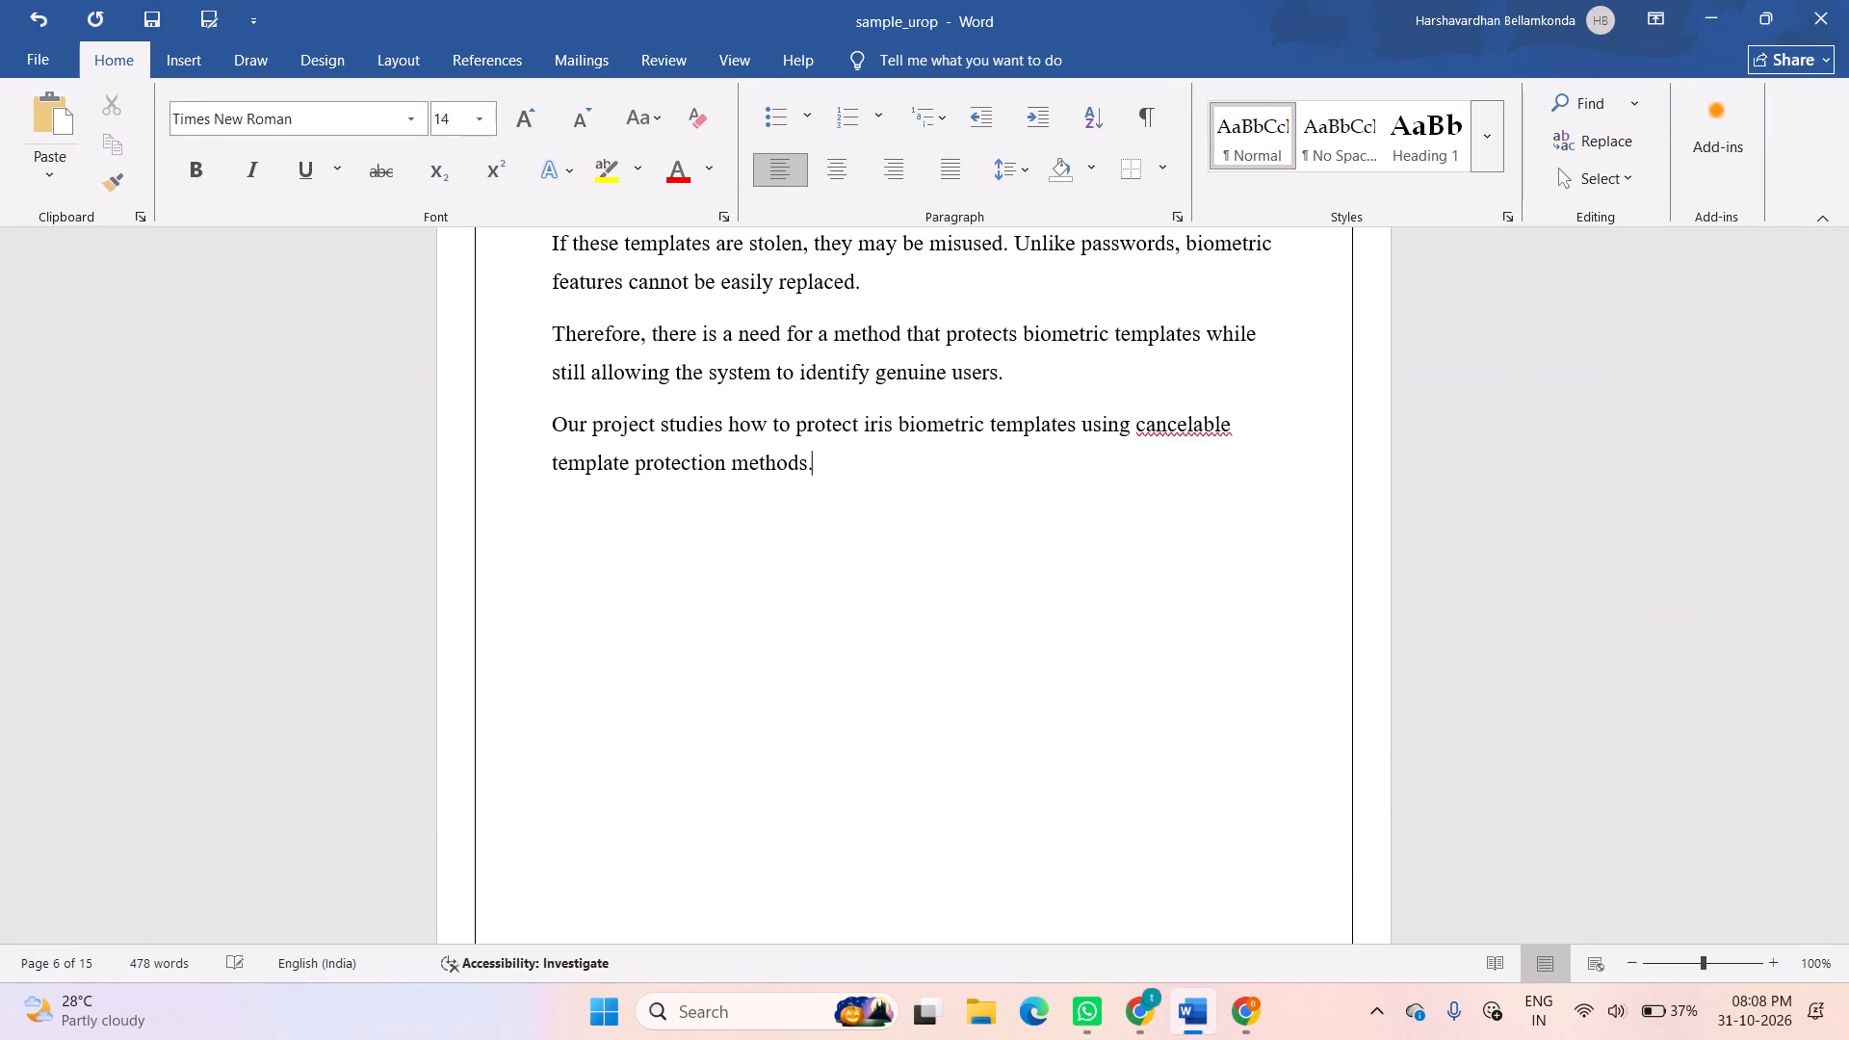
key("Return")
key("Return")
key("ctrl+v")
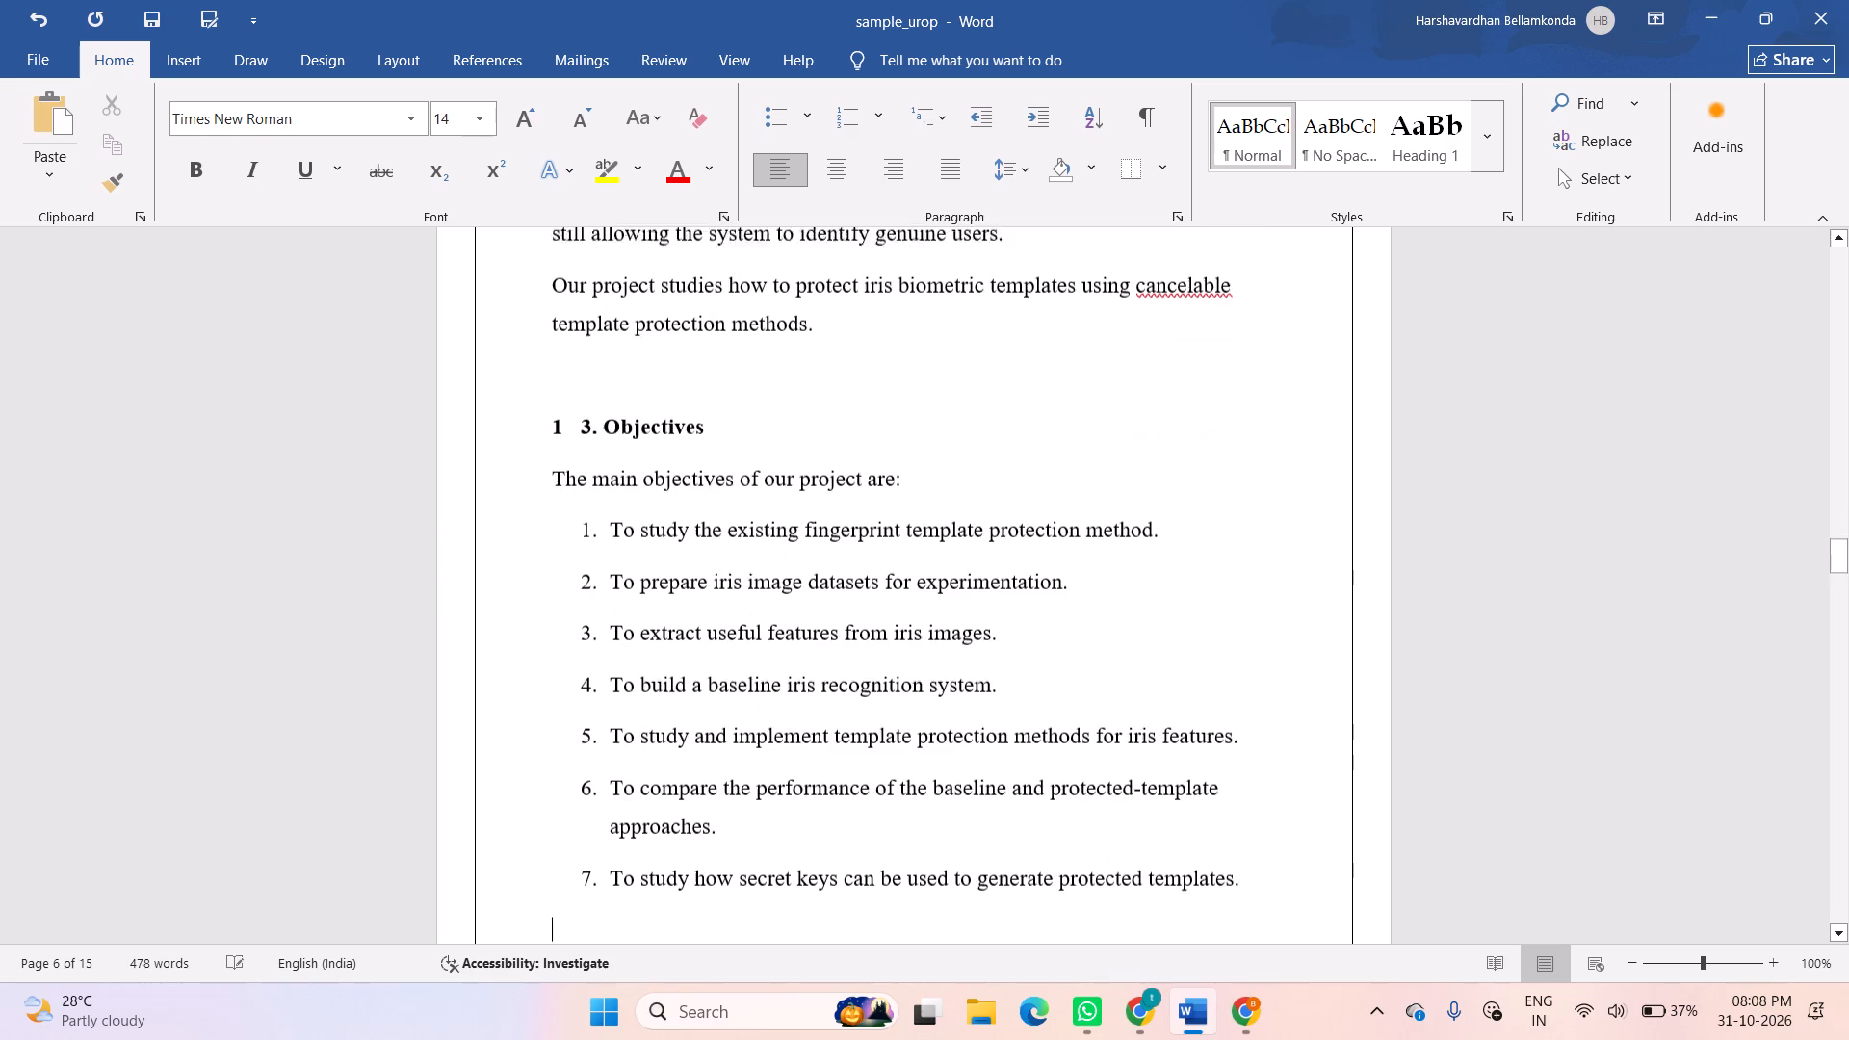
Remove the automatic "1" numbering in front of the "3. Objectives" heading.
left_click(553, 400)
key("BackSpace")
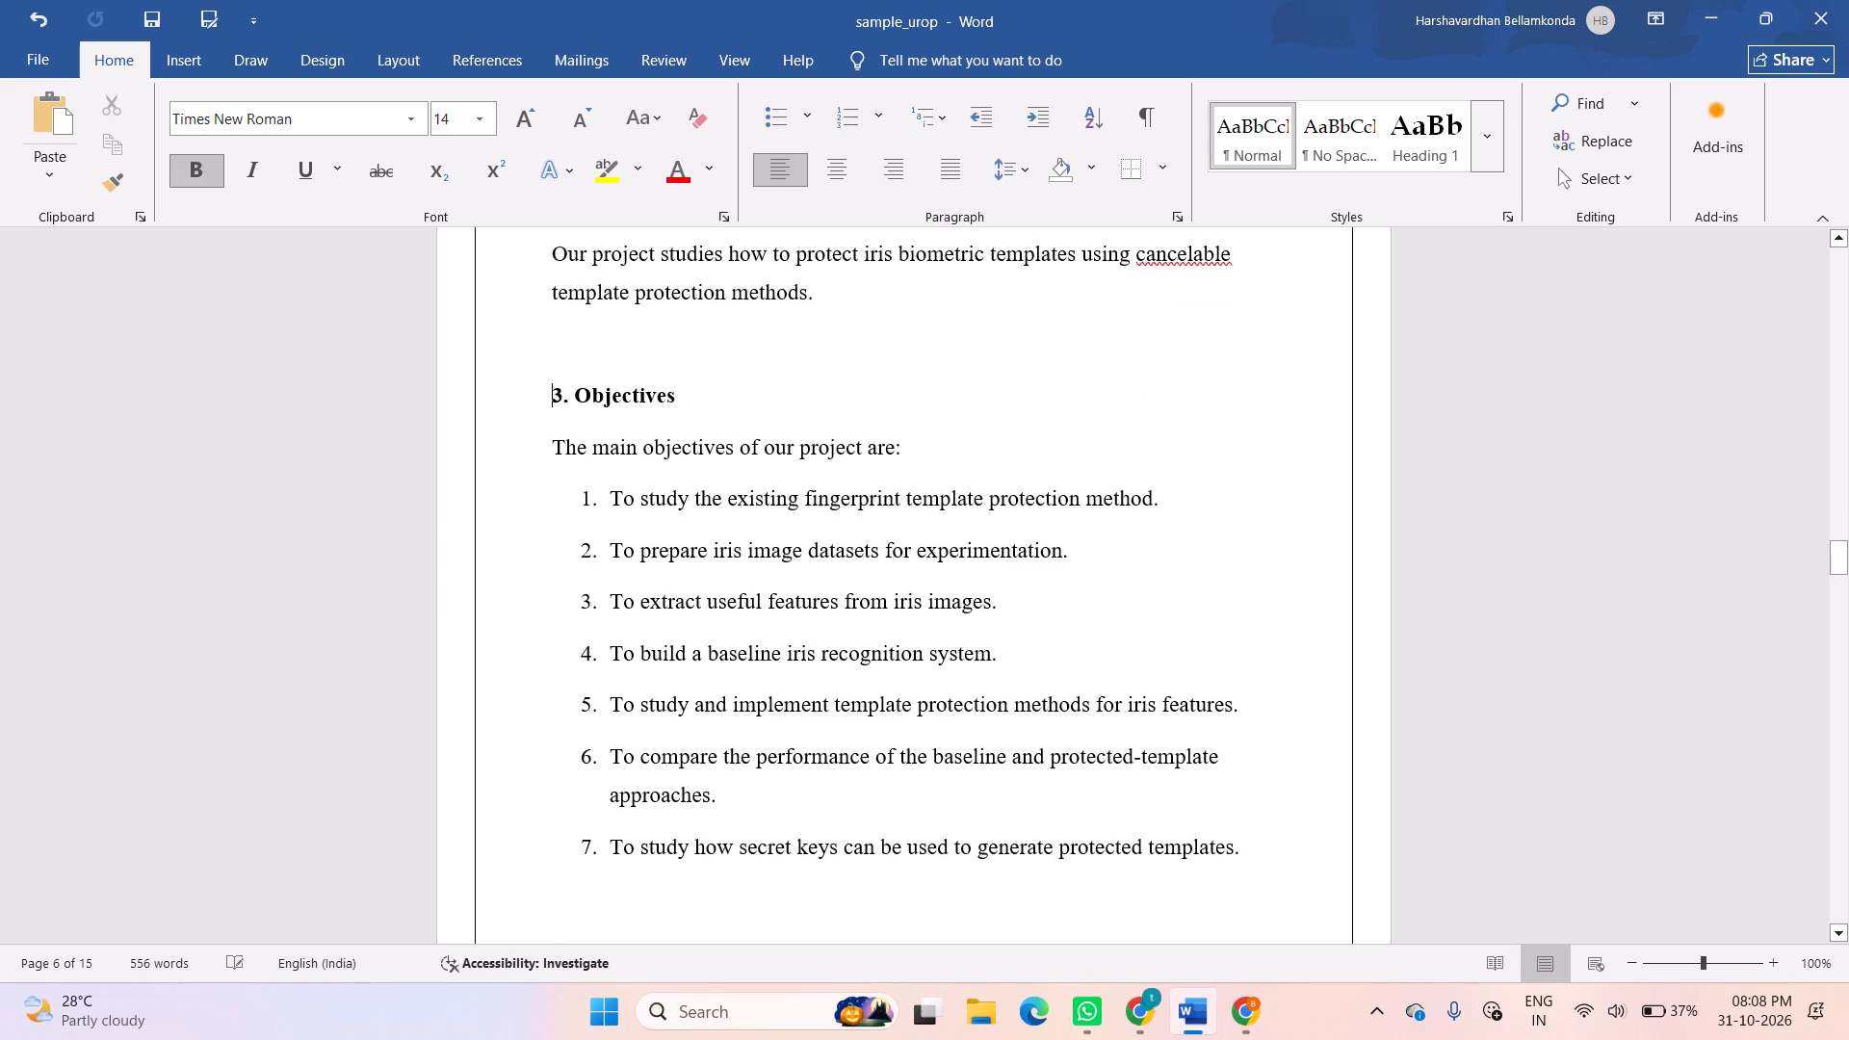
Underline the "3. Objectives" heading and increase its font size by two increments.
left_click_drag(551, 400, 752, 413)
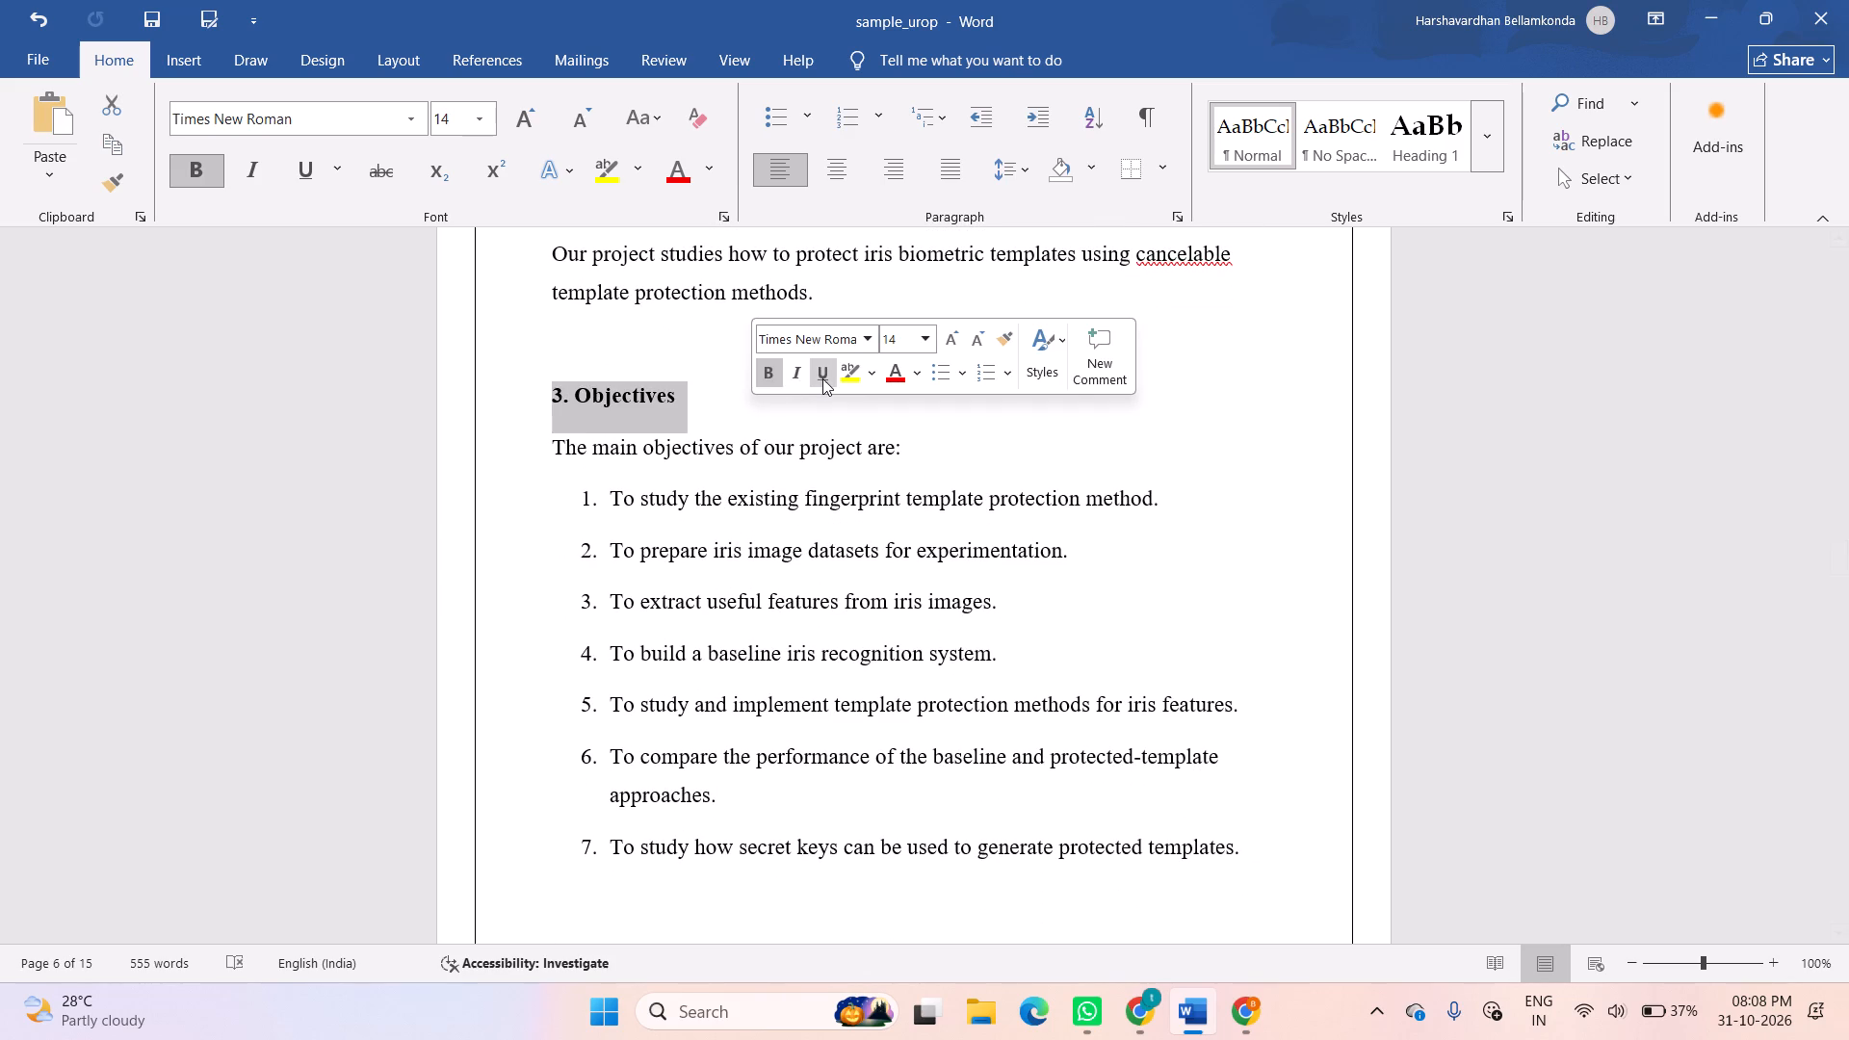
left_click(822, 378)
left_click(958, 344)
left_click(958, 344)
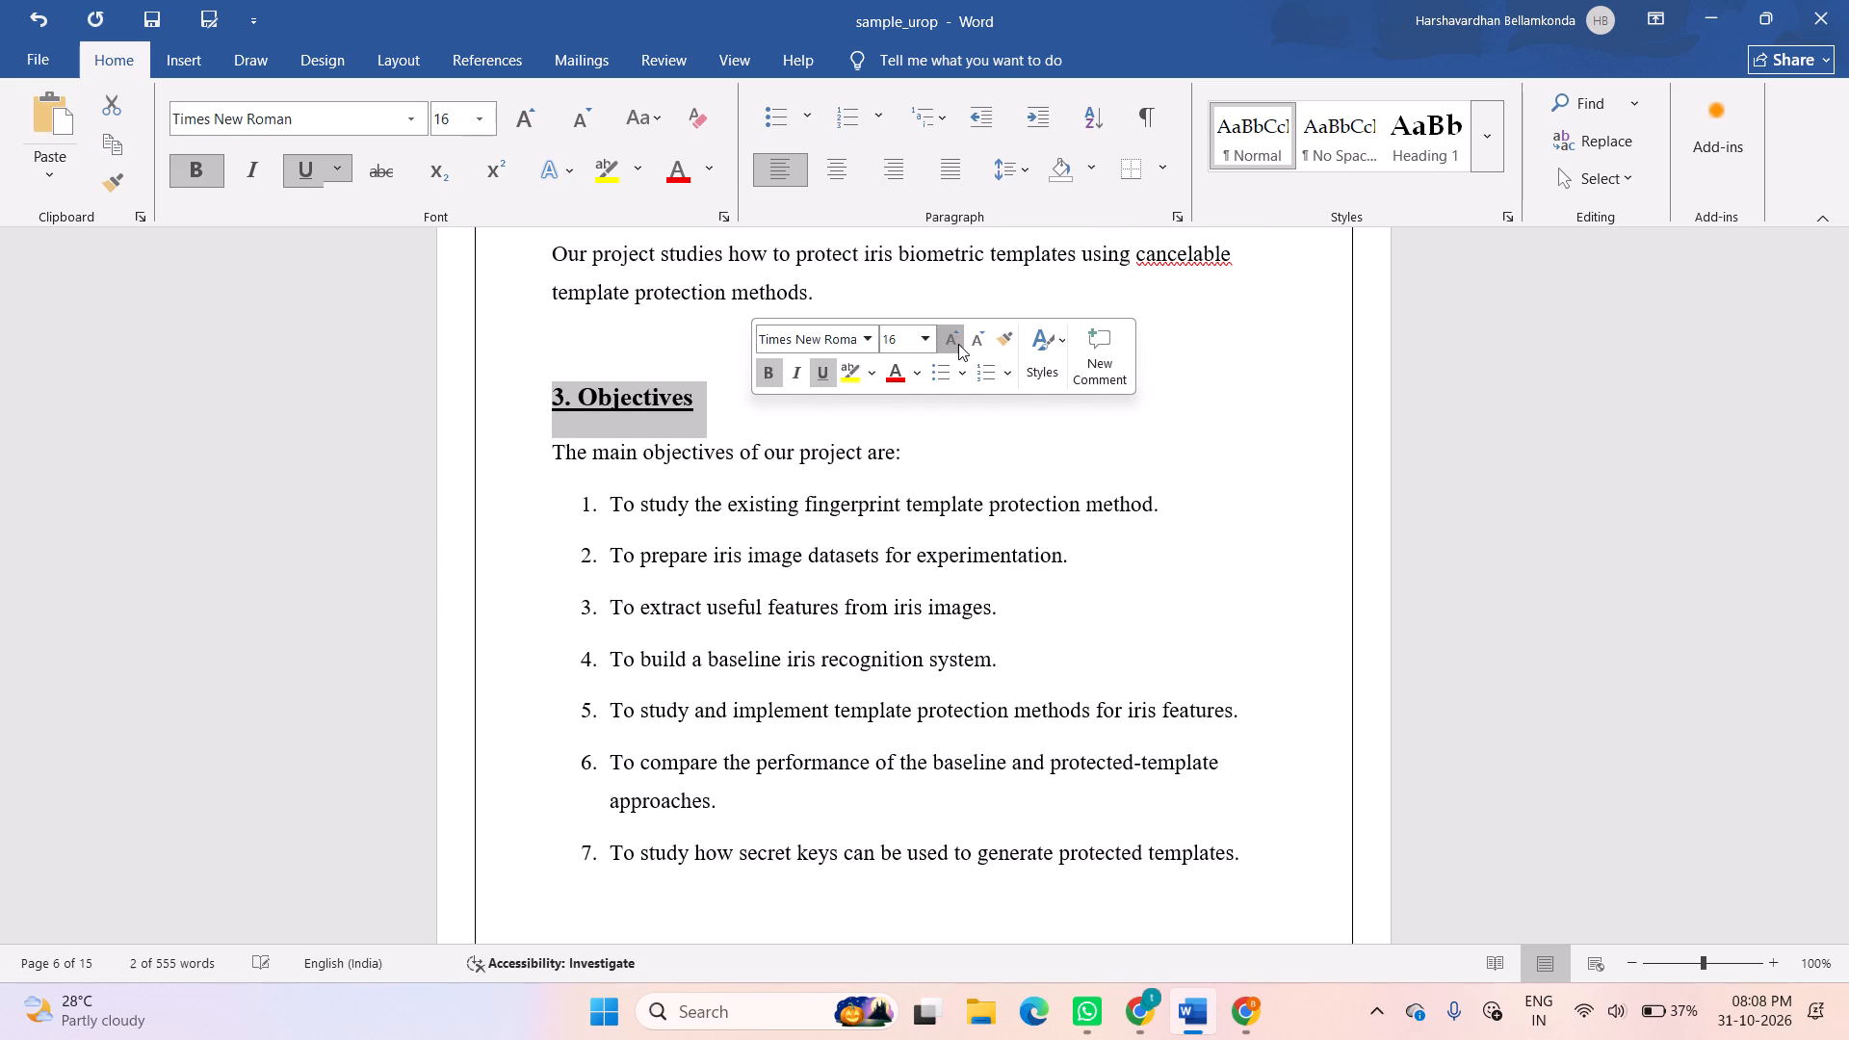
left_click(668, 514)
Shift the numbered objectives list outward so its numbers align with the body text margin.
scroll(668, 514, "down", 1)
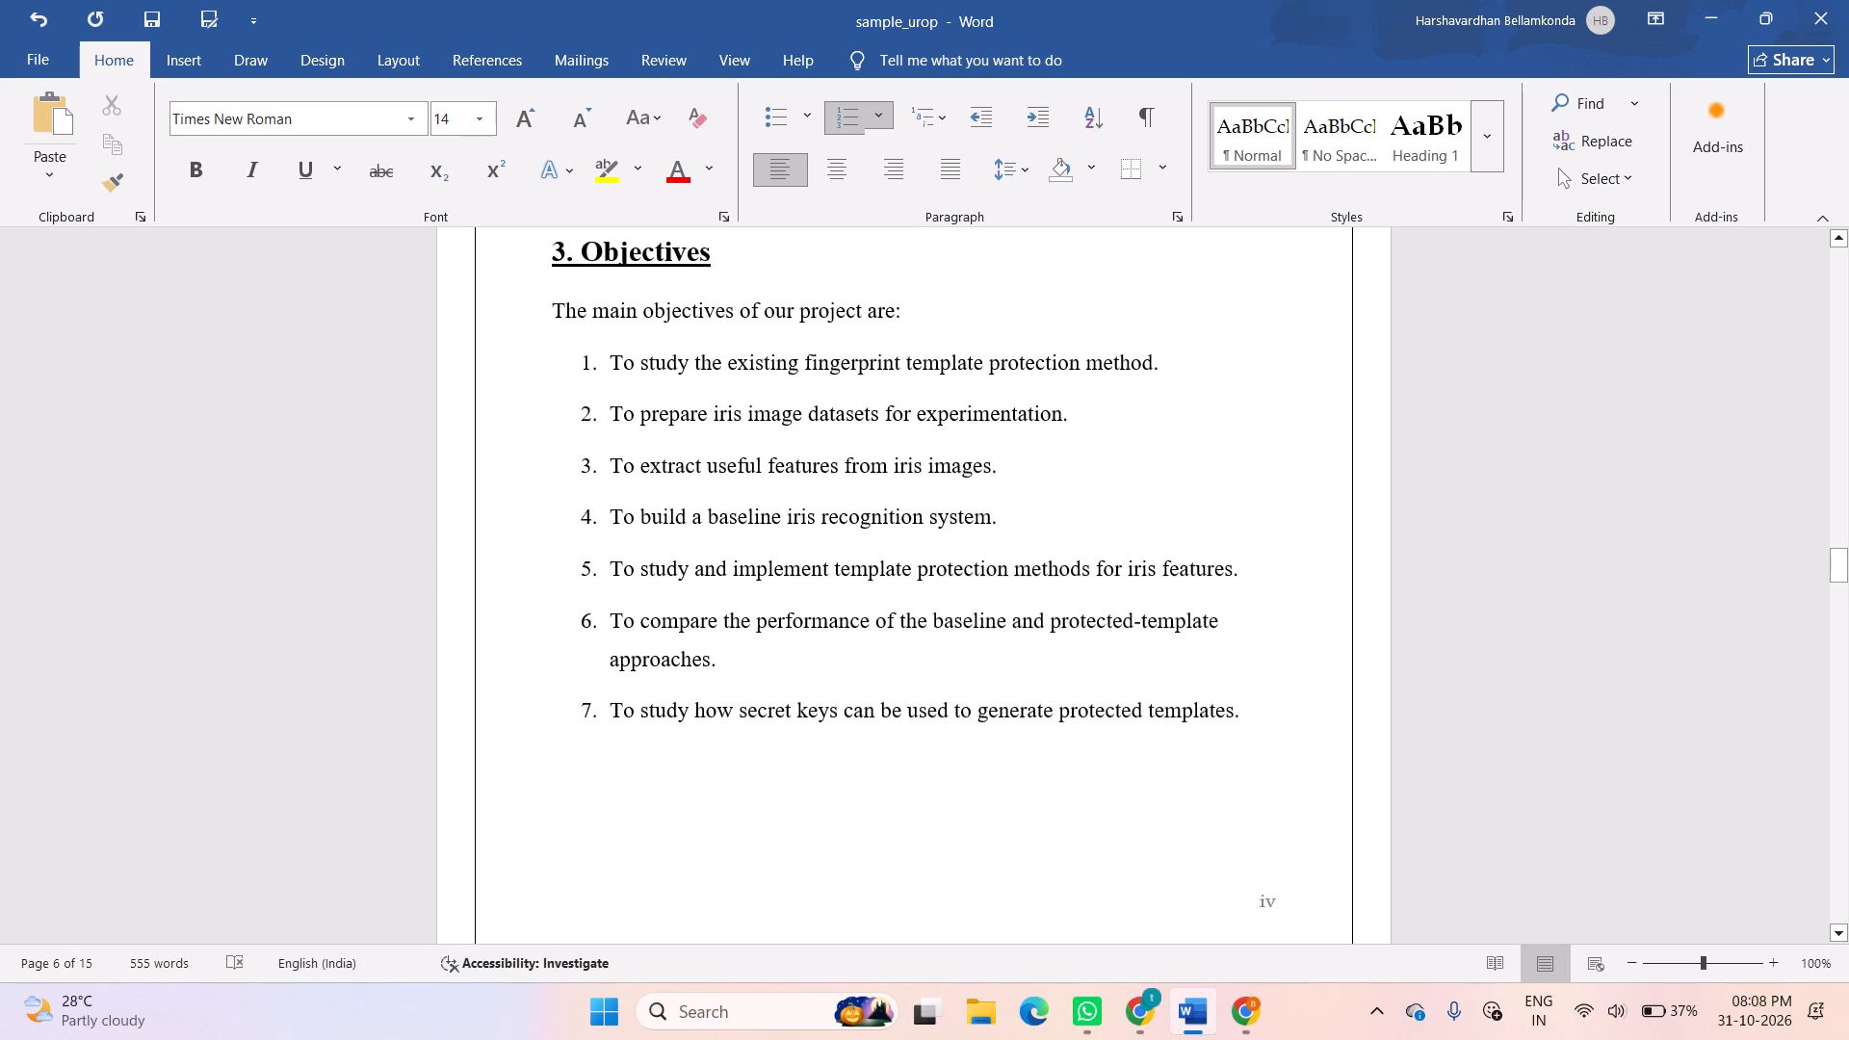
left_click_drag(584, 360, 512, 352)
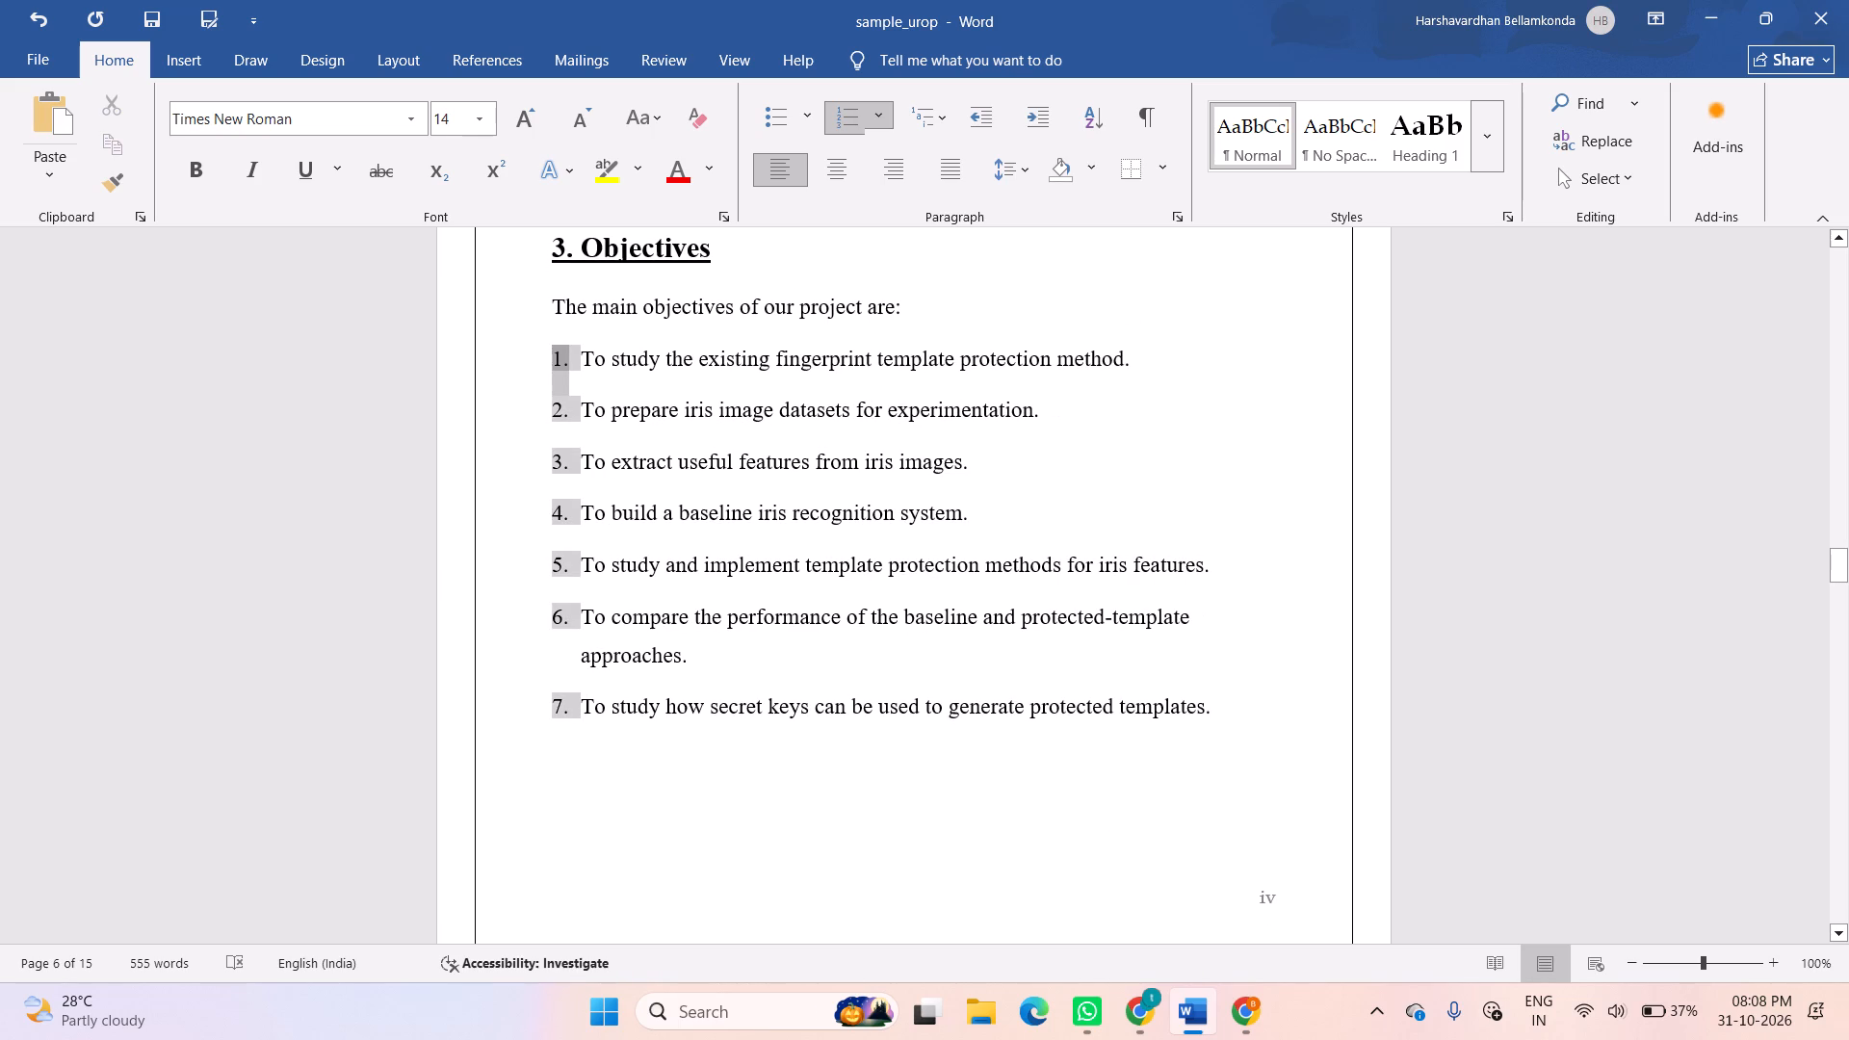
left_click(837, 579)
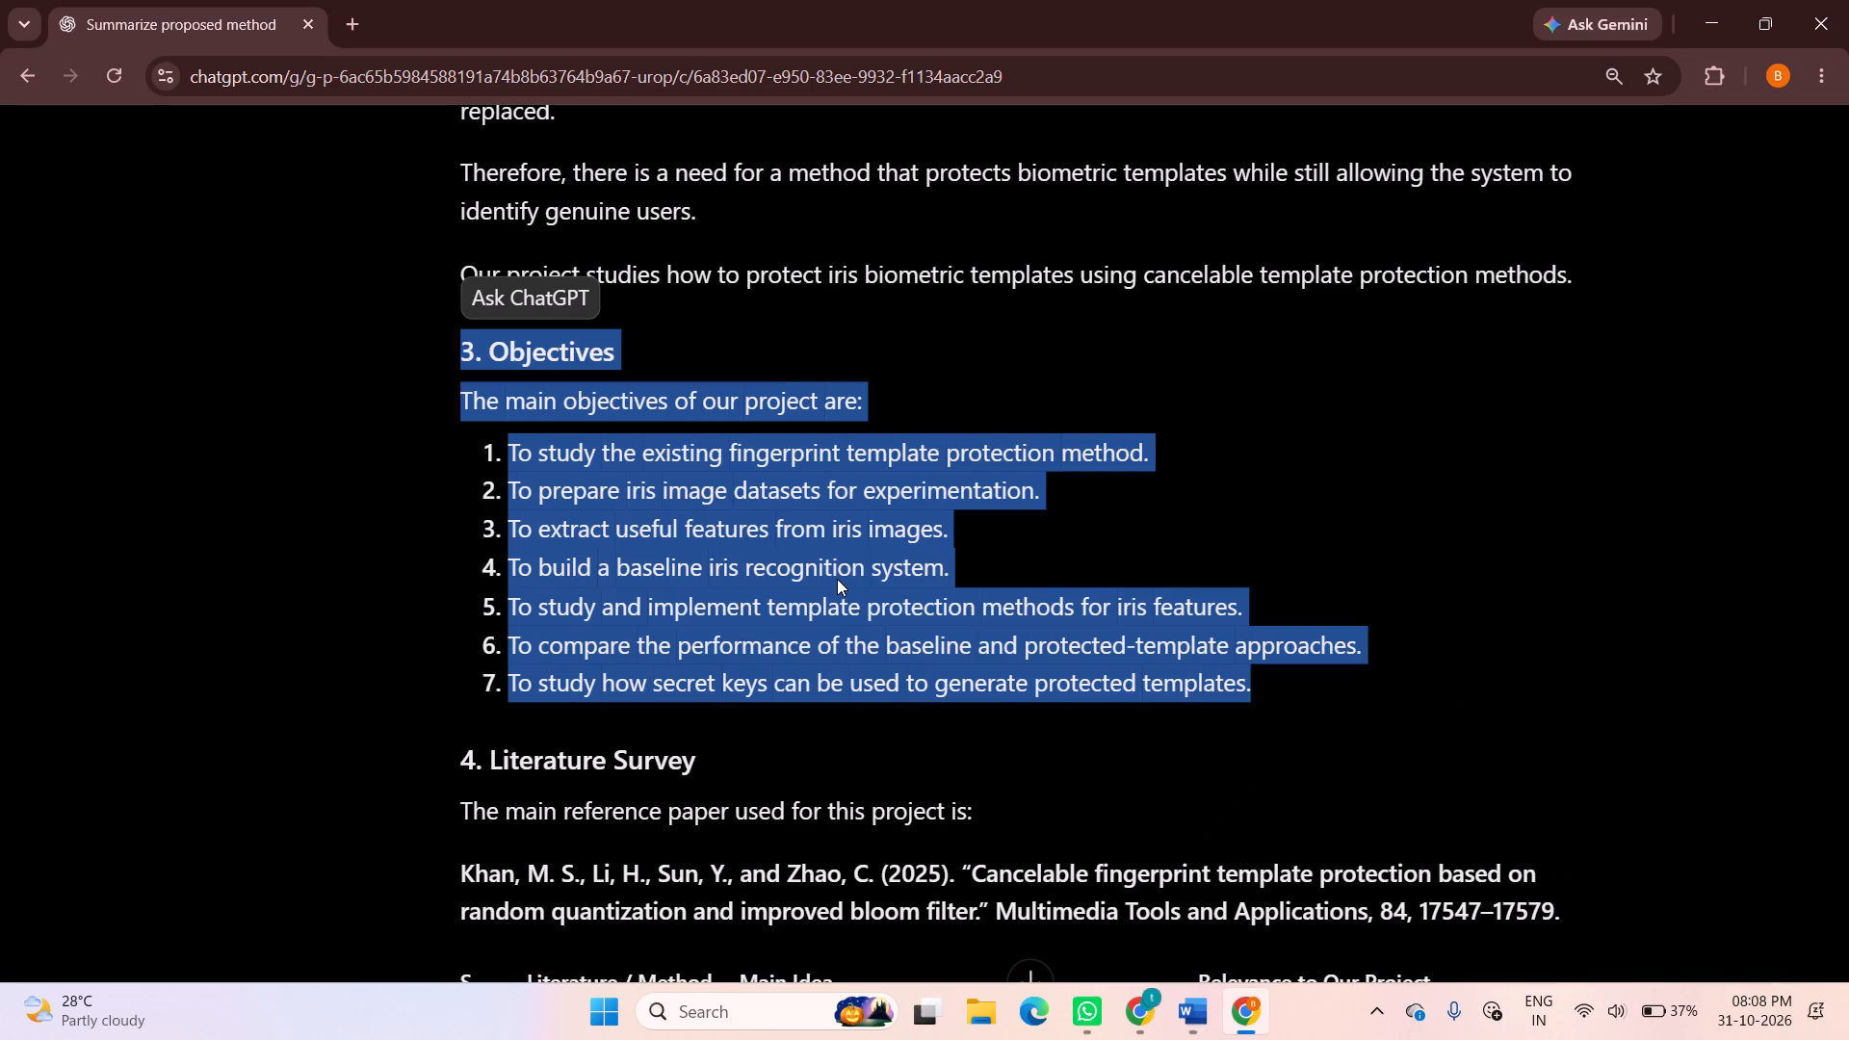
left_click(674, 576)
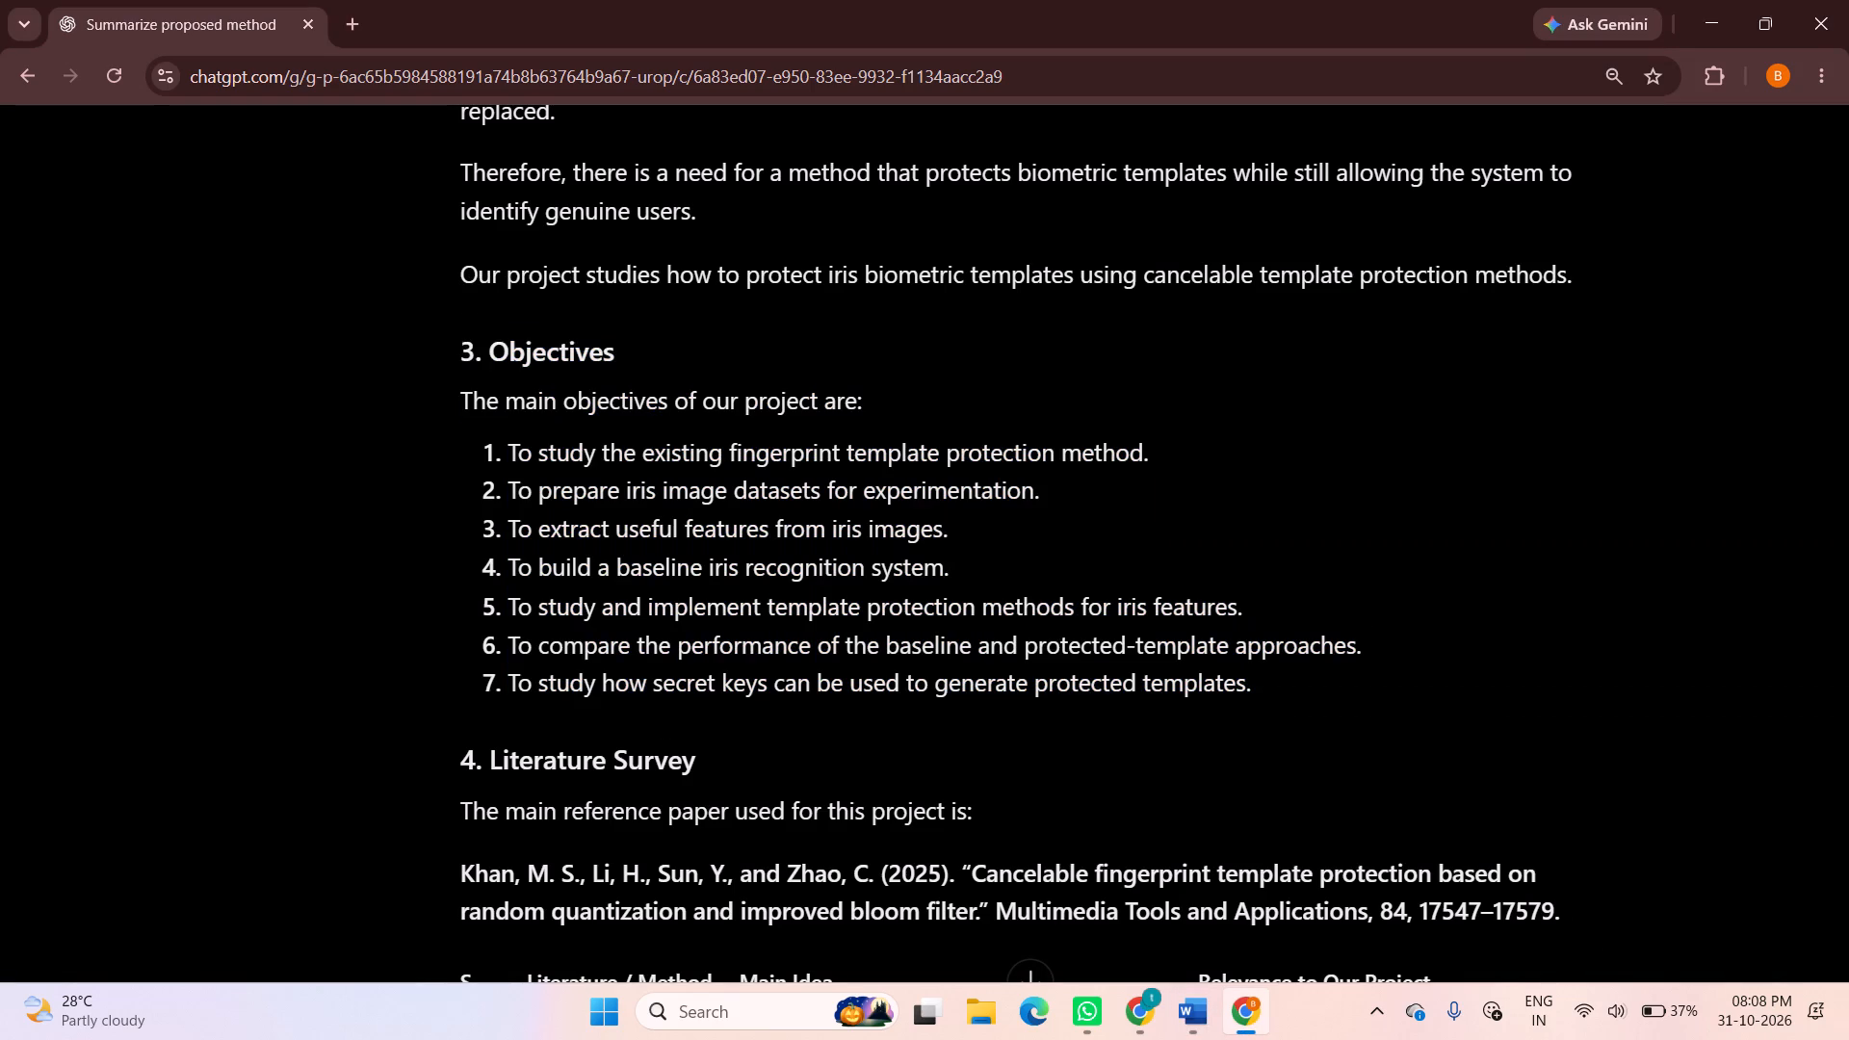
scroll(618, 574, "down", 3)
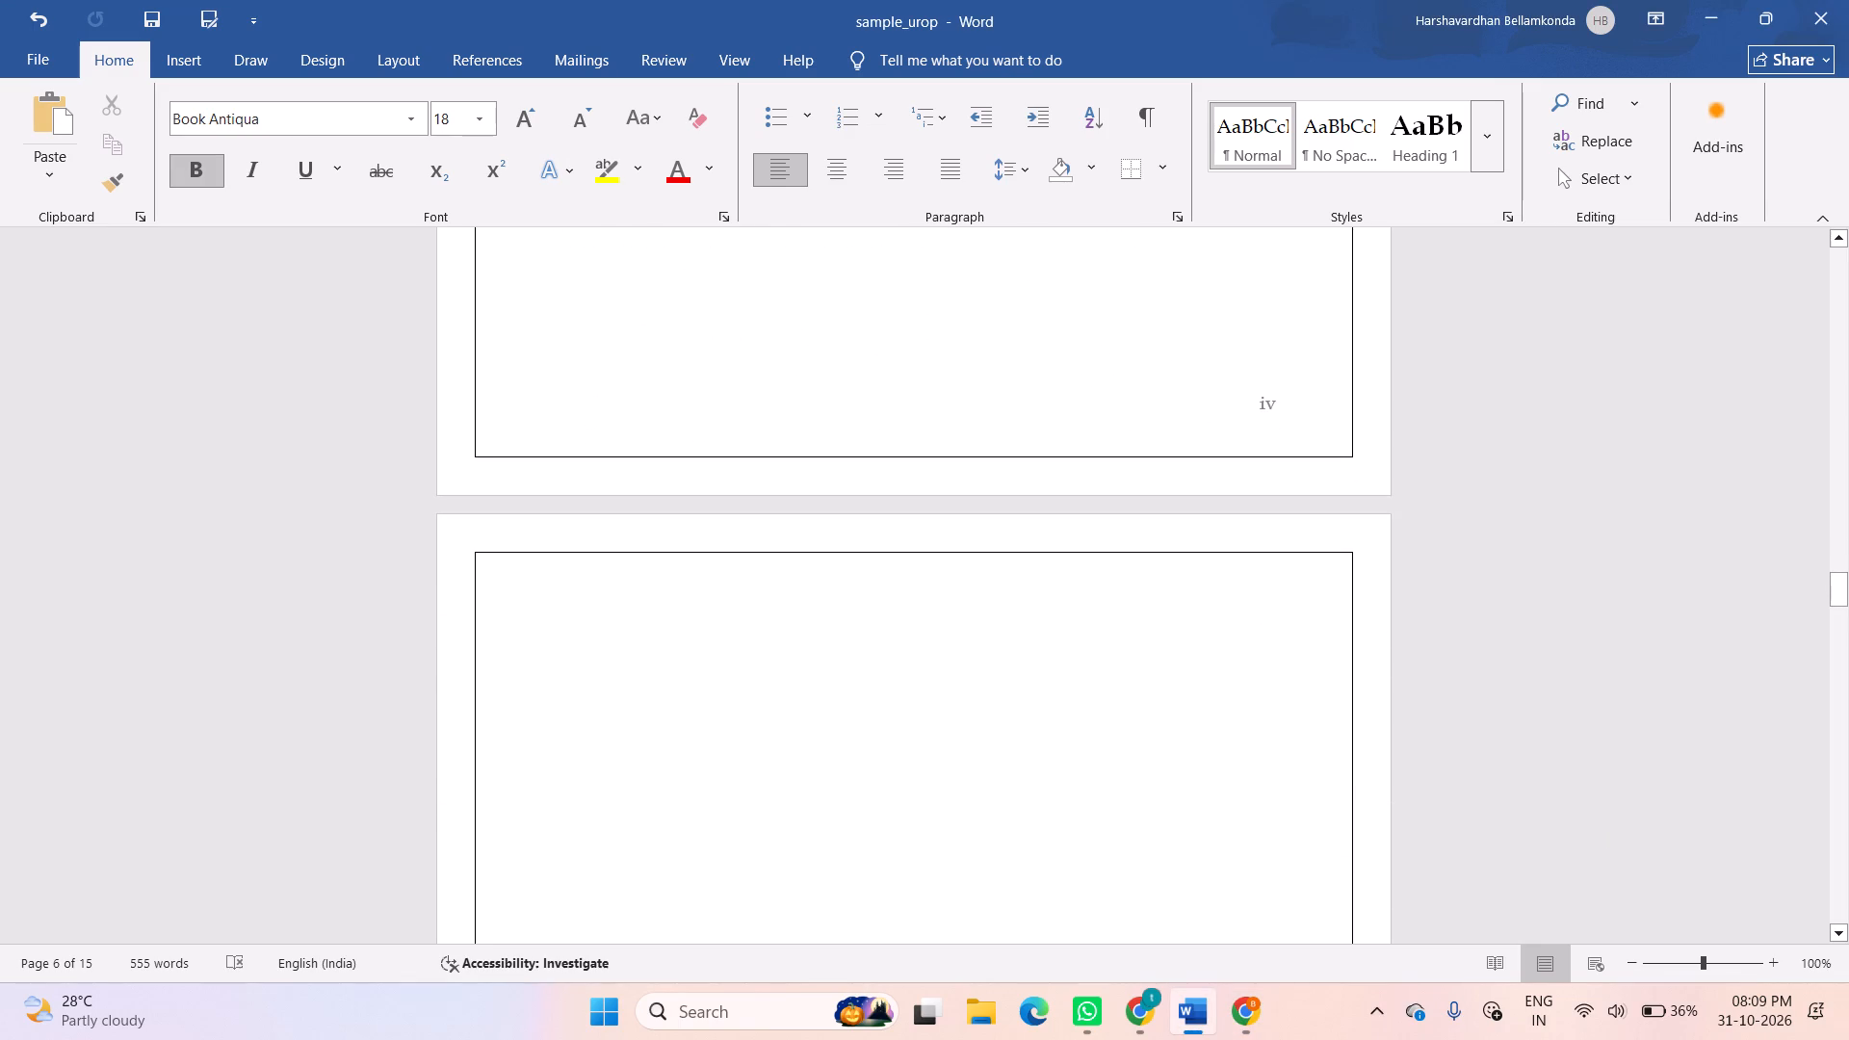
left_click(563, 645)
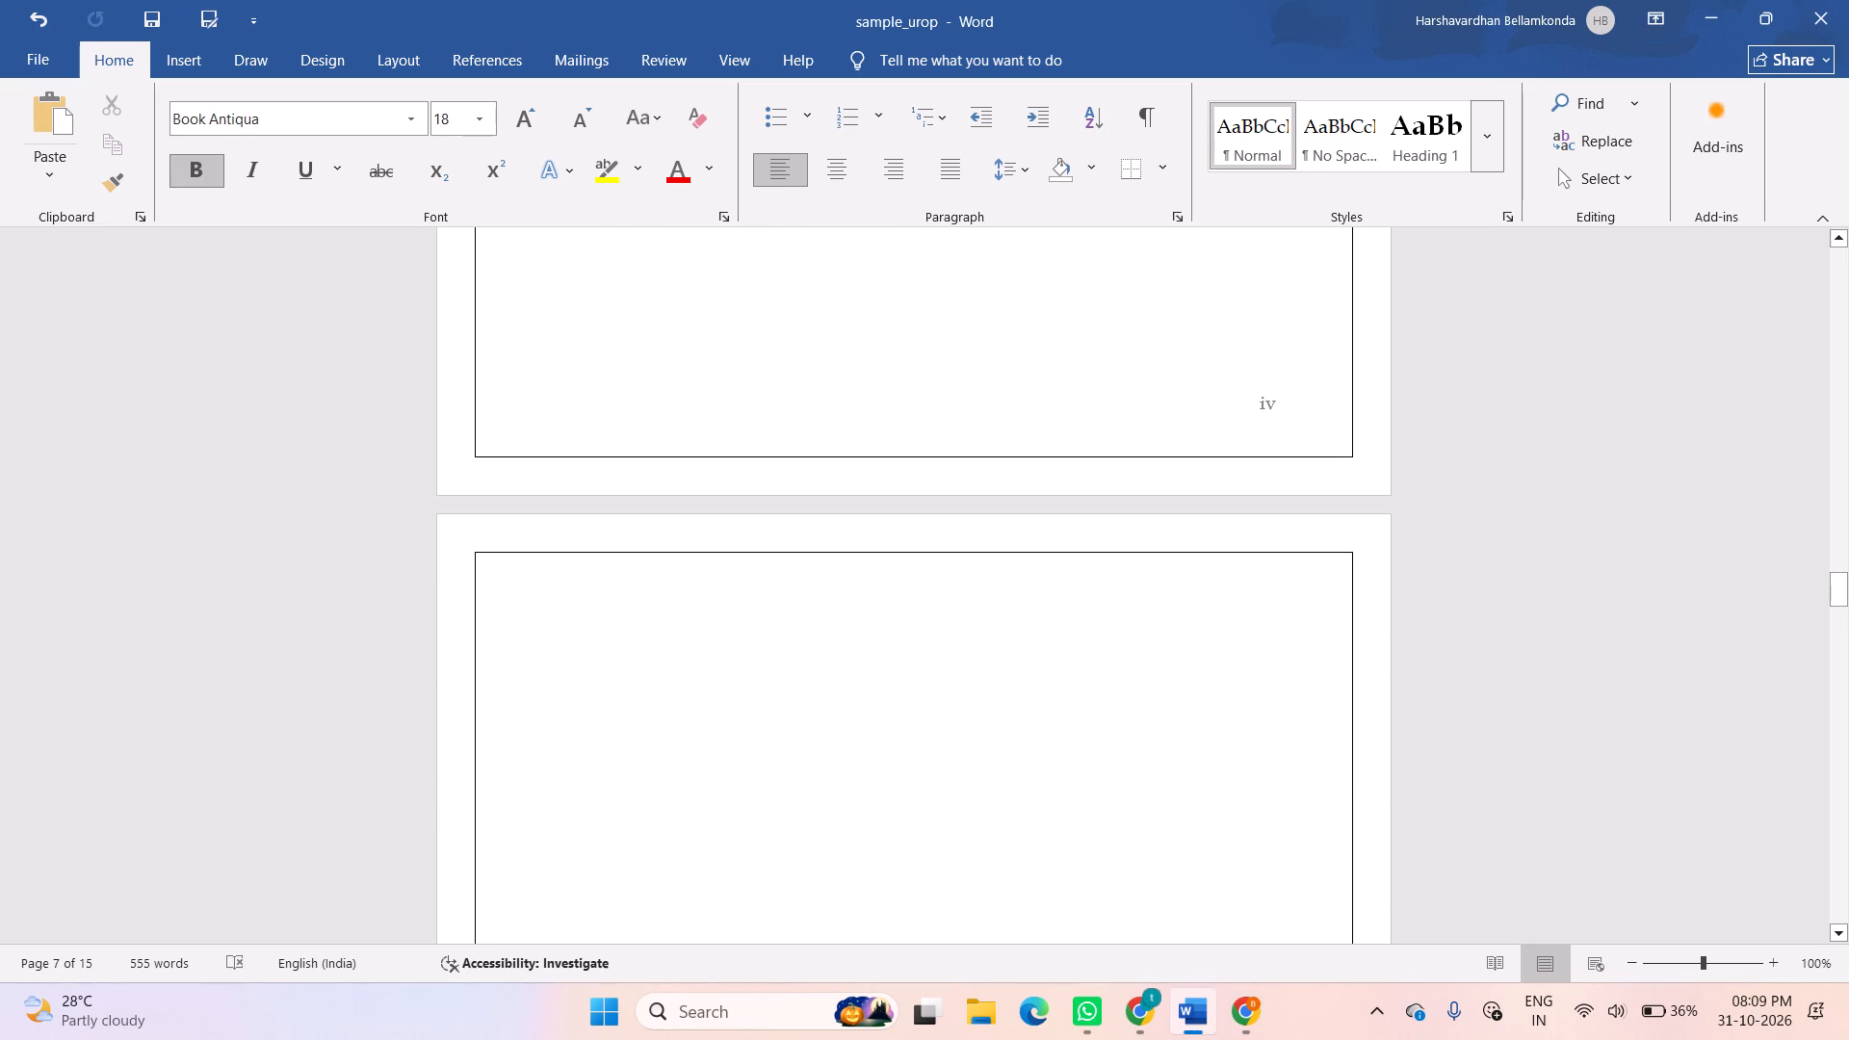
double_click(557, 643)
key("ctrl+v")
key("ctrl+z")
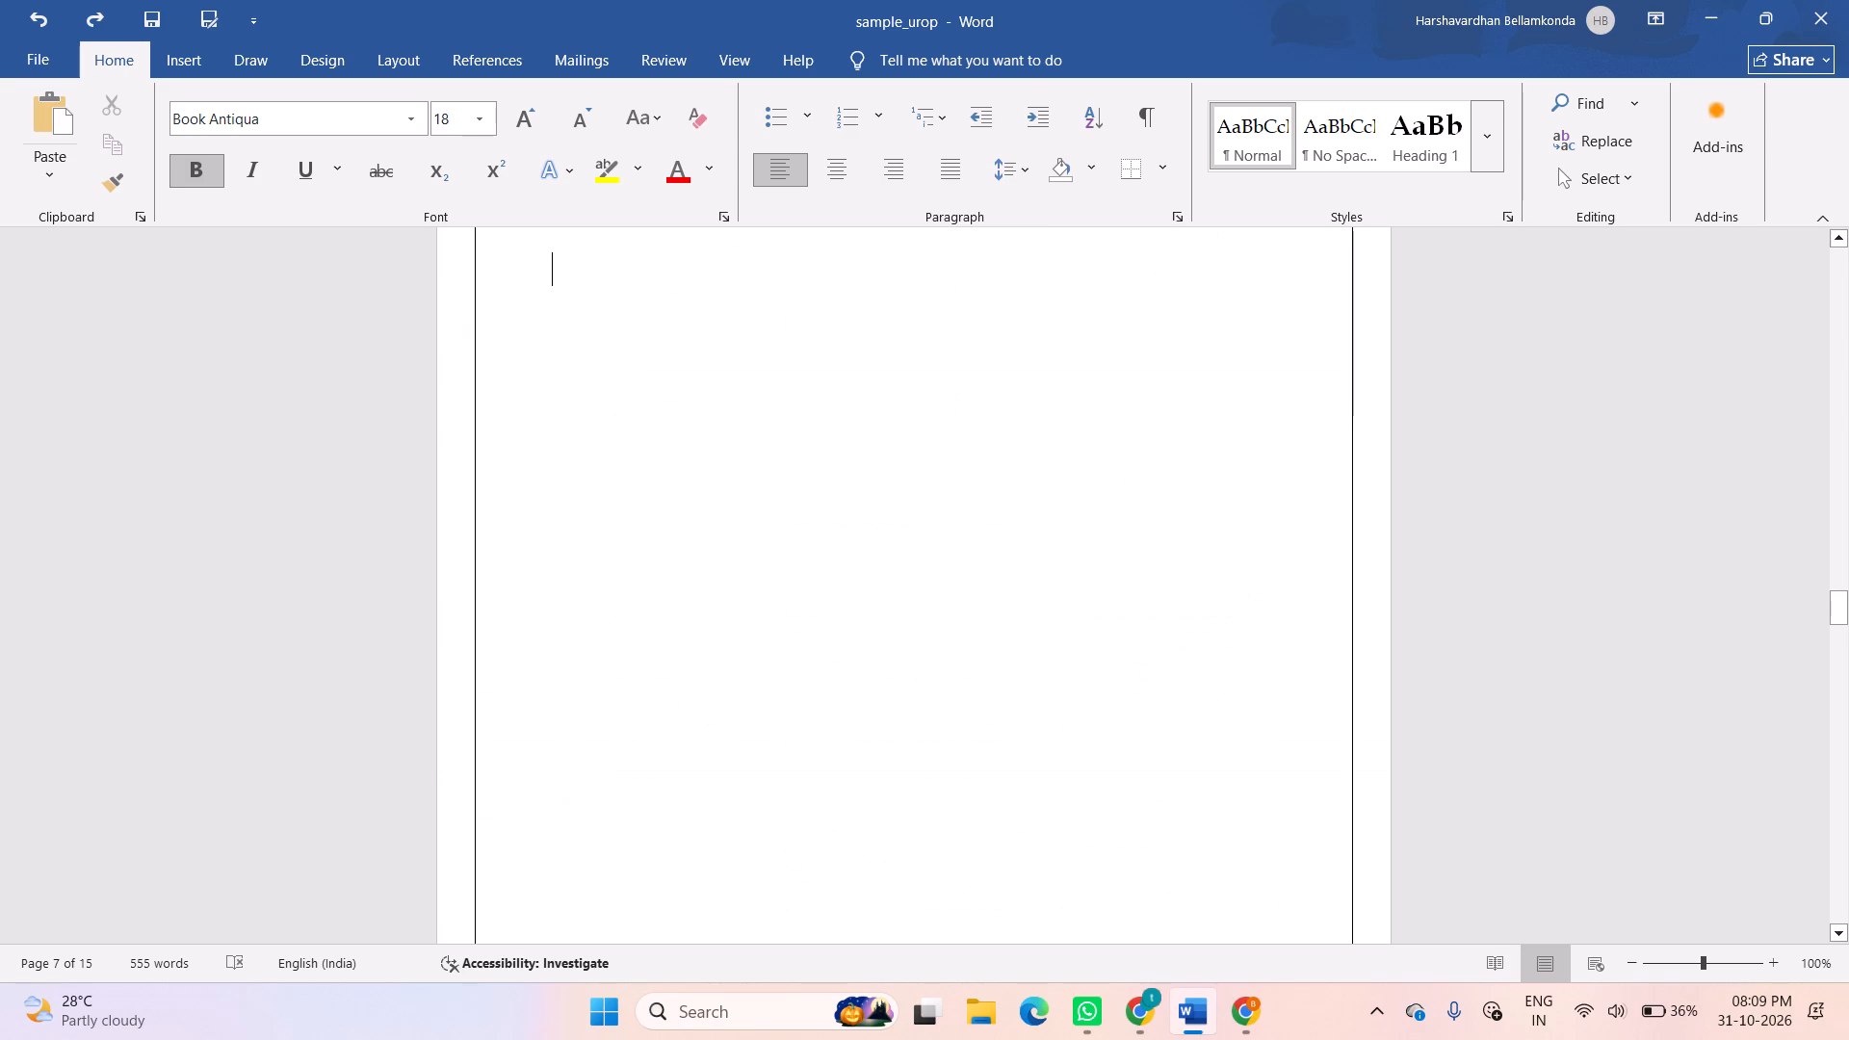
Set the font to Times New Roman, size 14, and paste the copied Literature Survey section at the top of the blank page.
left_click(412, 117)
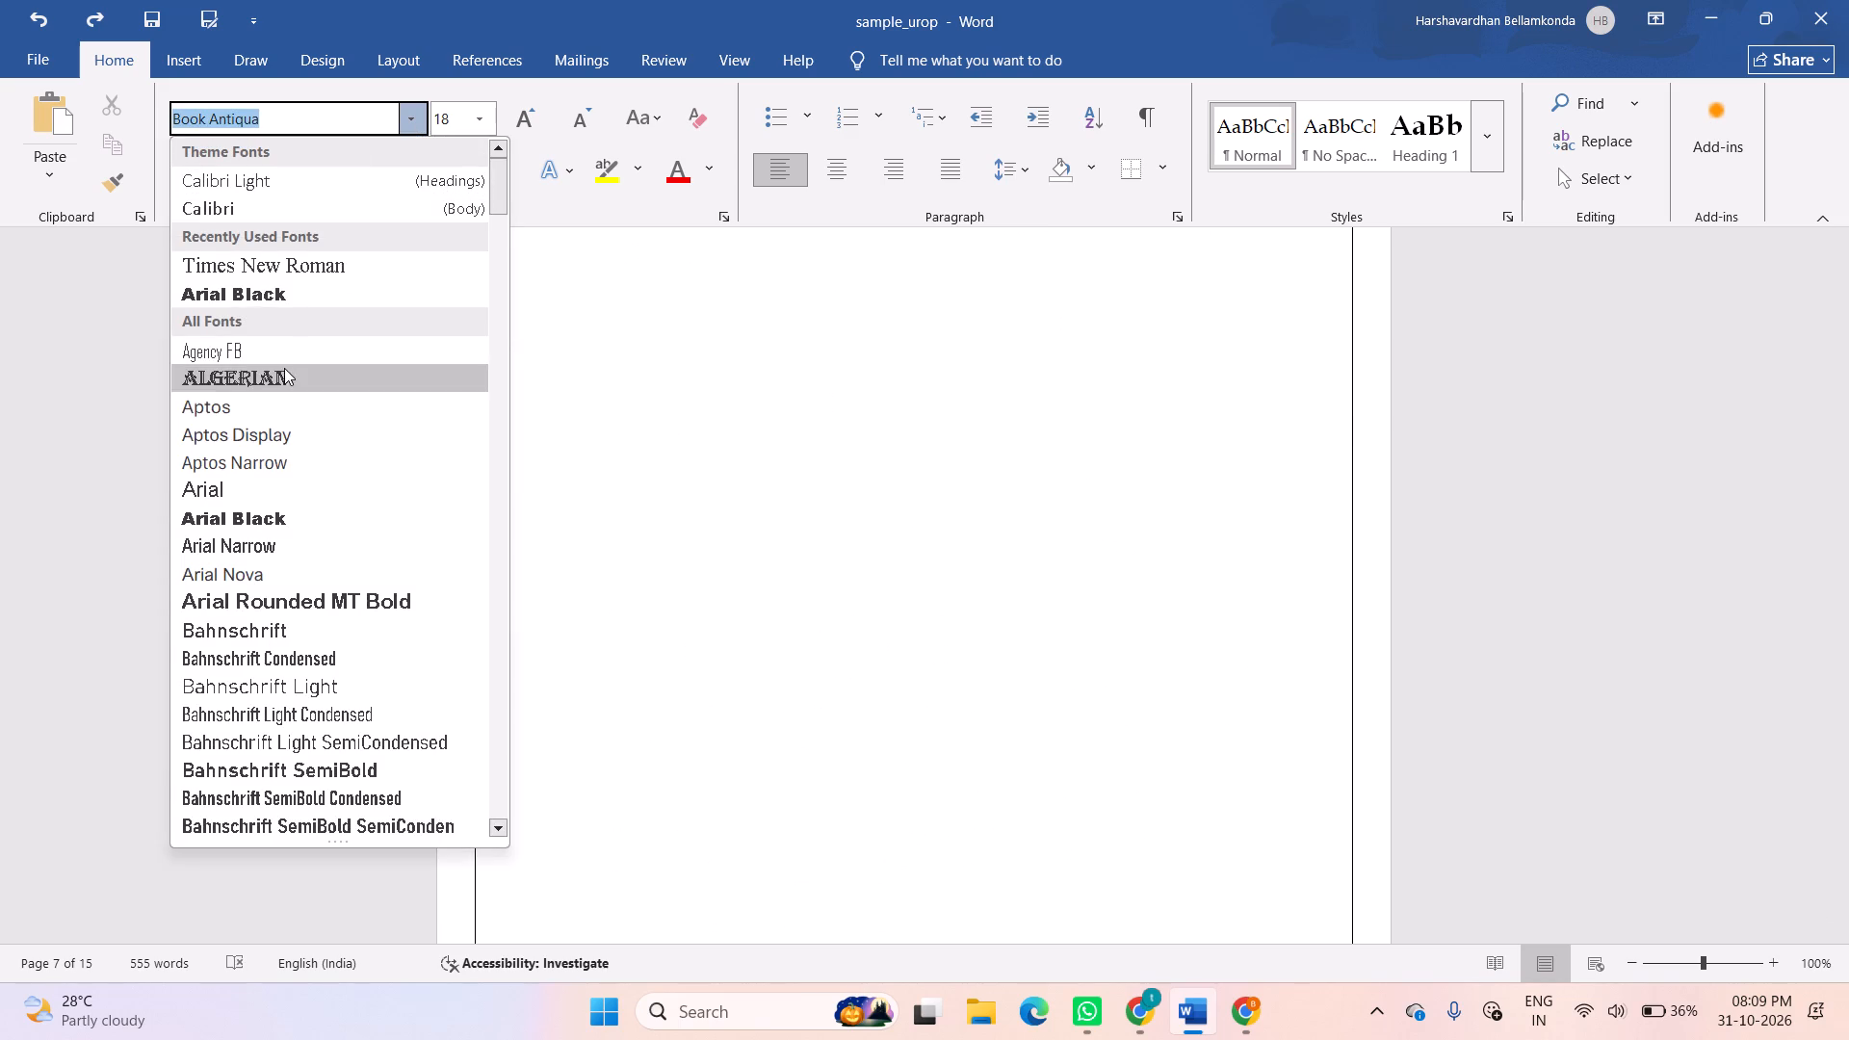
left_click(259, 268)
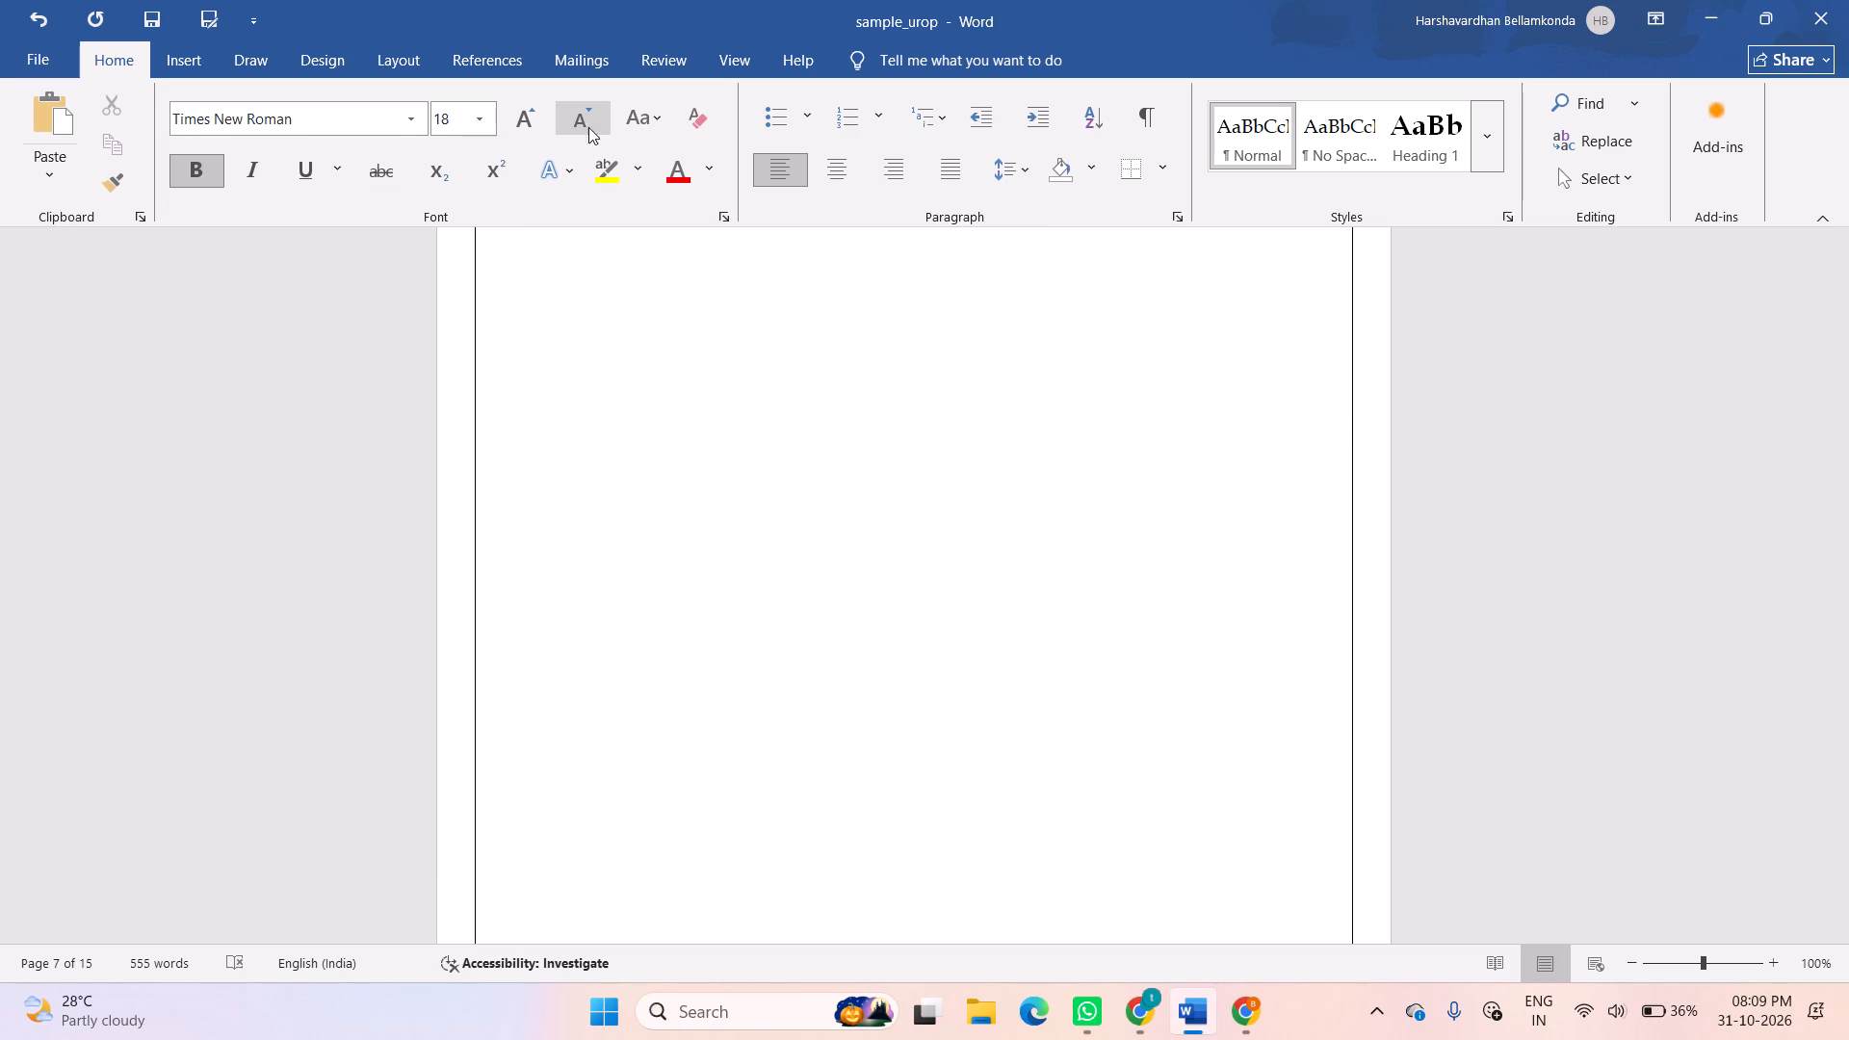
left_click(601, 126)
left_click(601, 126)
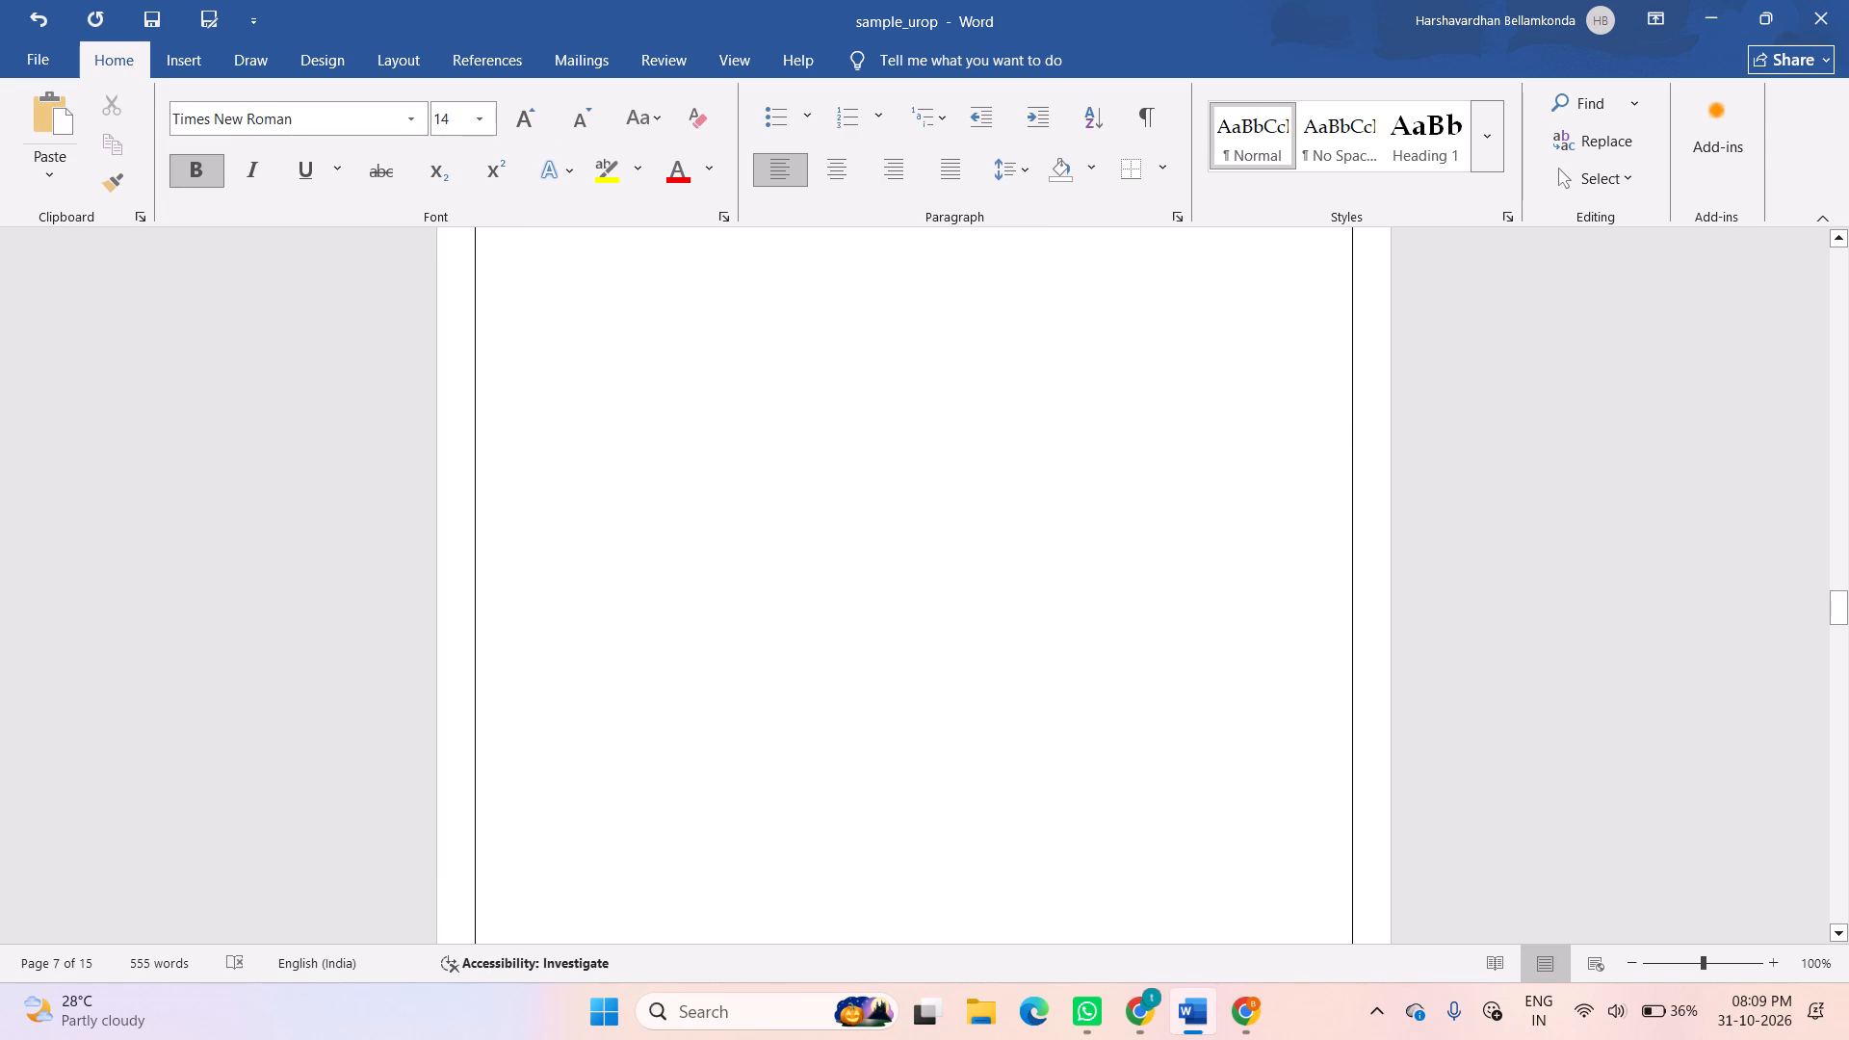
key("ctrl+v")
scroll(719, 461, "up", 1)
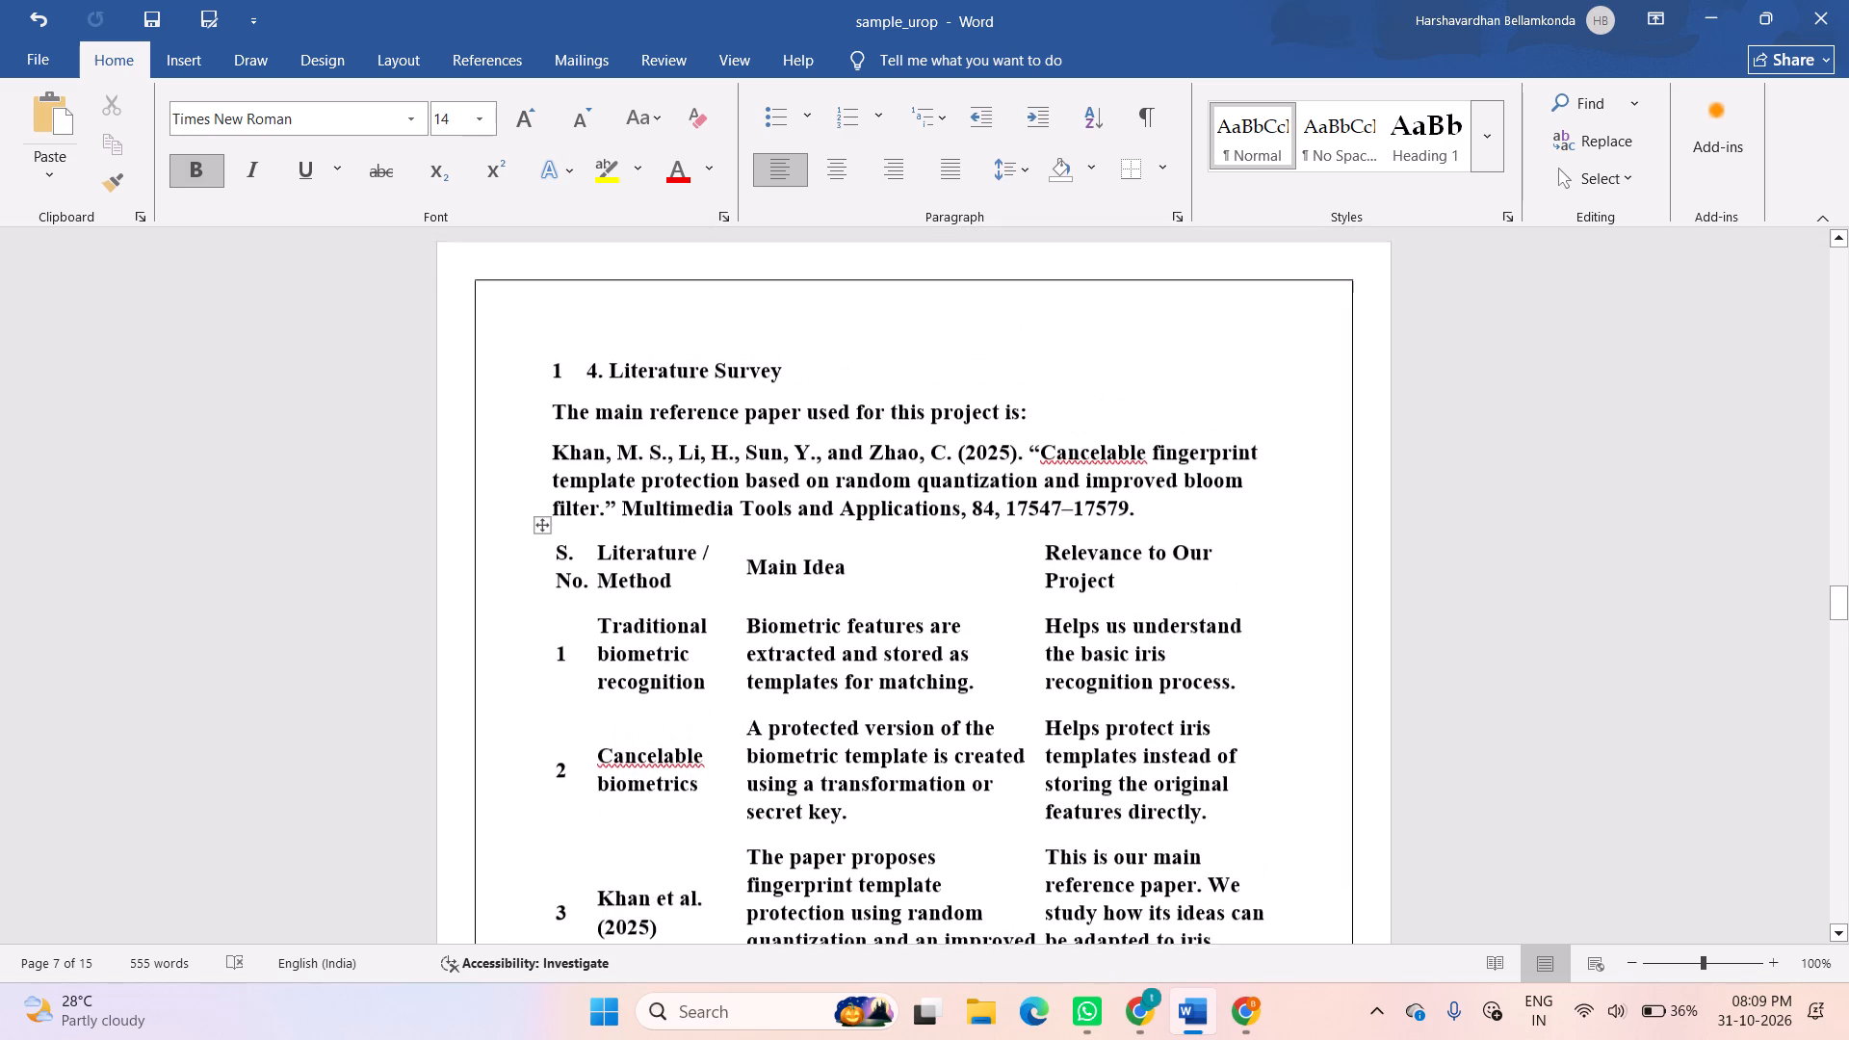
Remove the stray automatic list number in front of the "4. Literature Survey" heading.
scroll(719, 461, "up", 1)
left_click(560, 411)
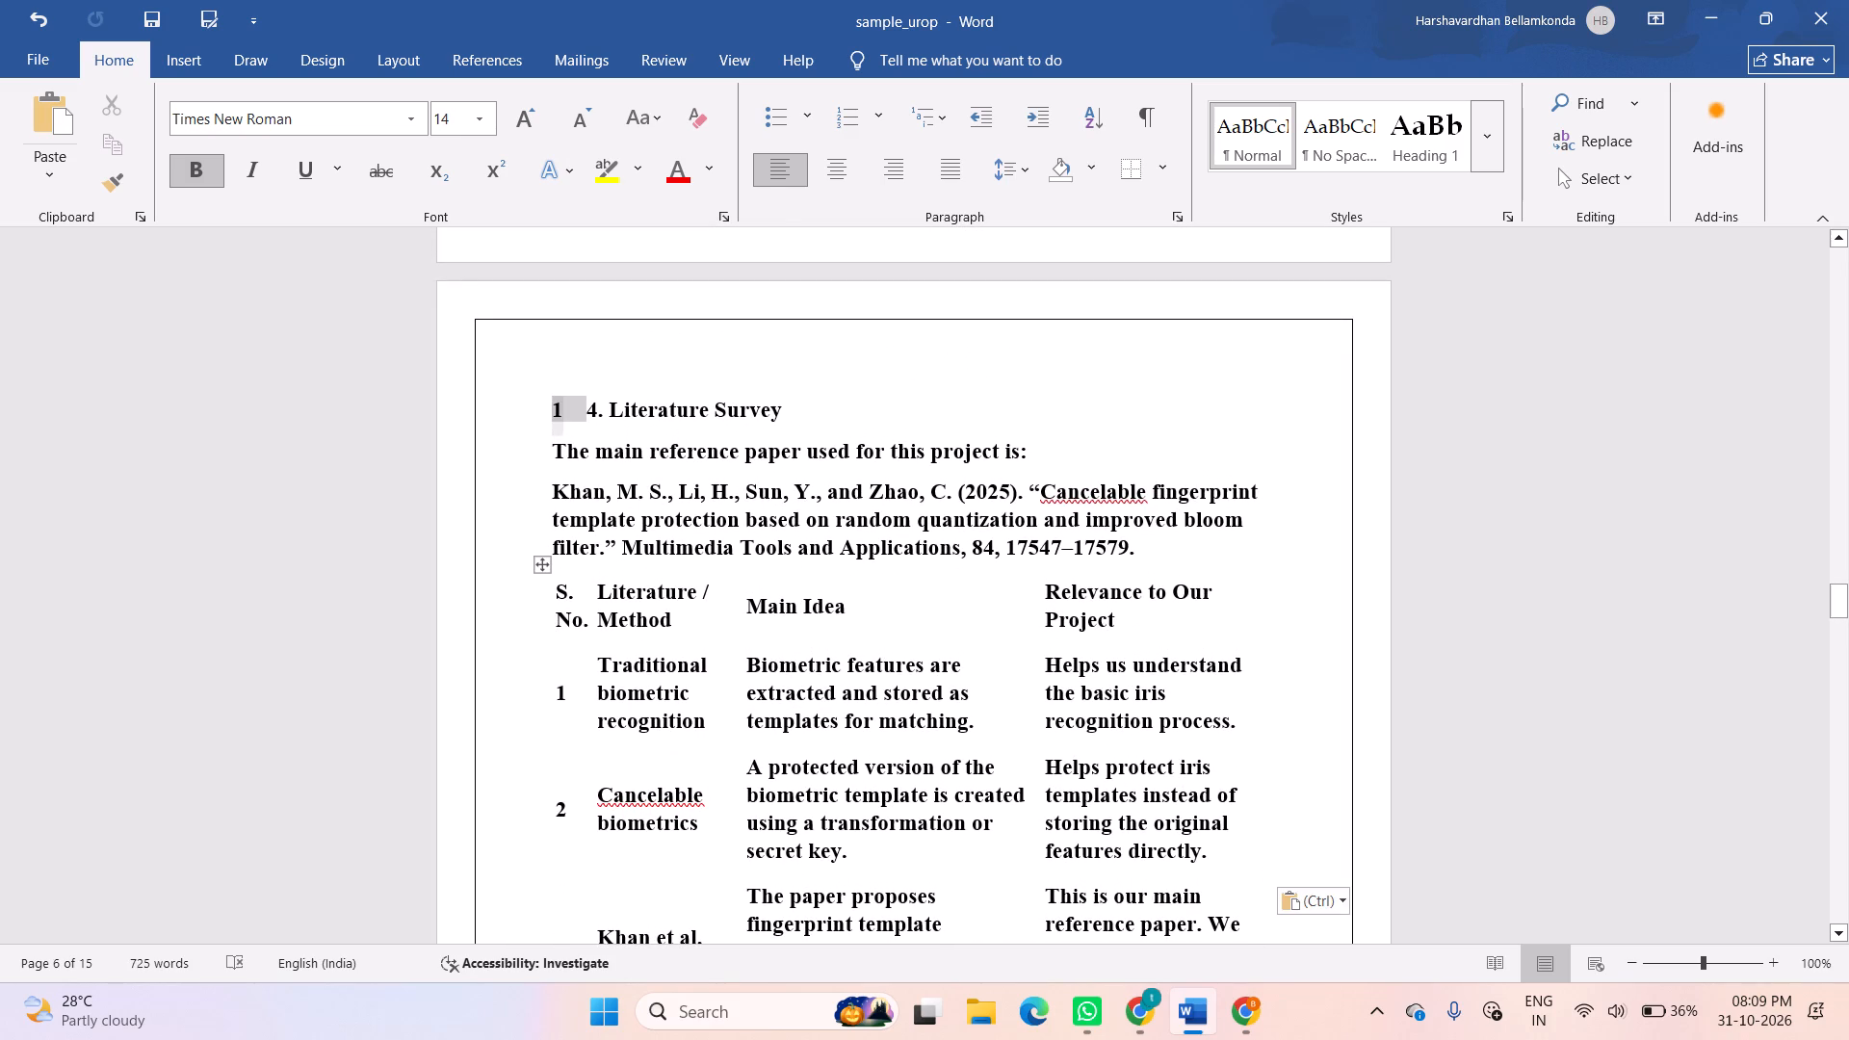
key("BackSpace")
Underline the "4. Literature Survey" heading and increase its font size to 18.
left_click_drag(552, 411, 792, 413)
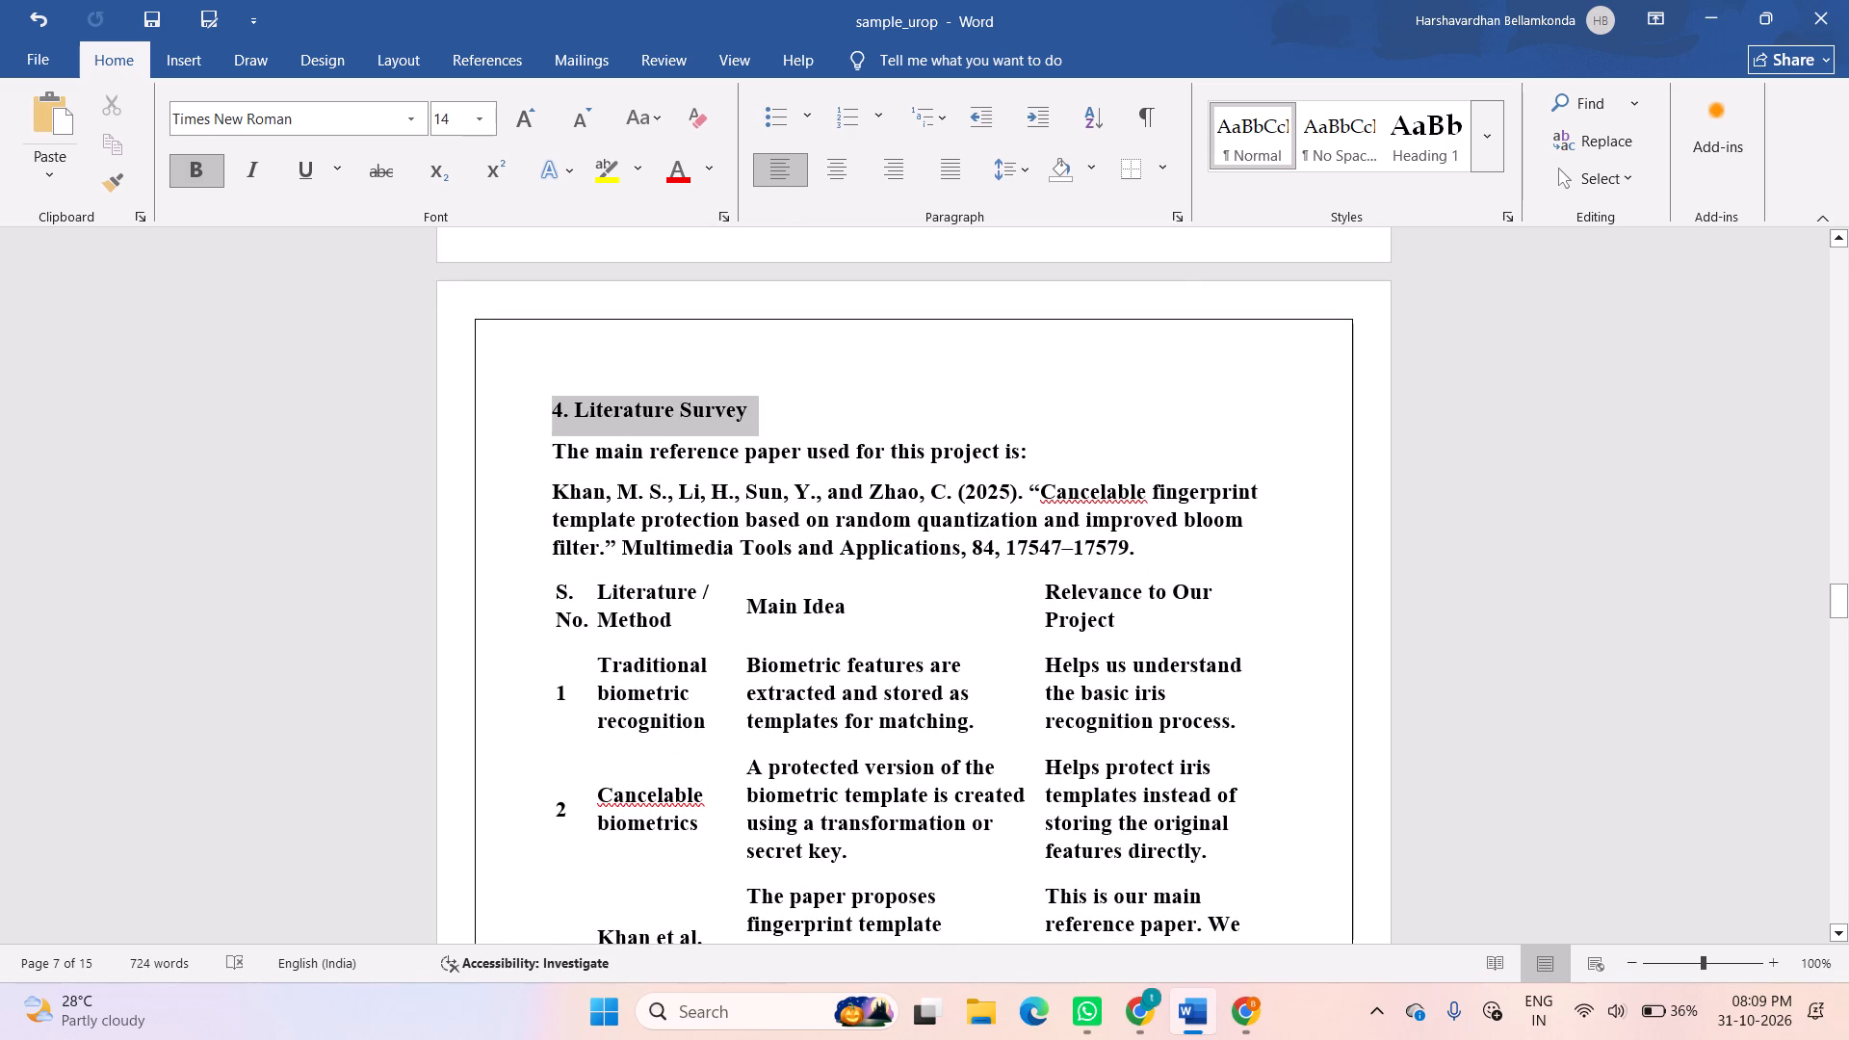
left_click_drag(792, 413, 799, 414)
left_click(864, 381)
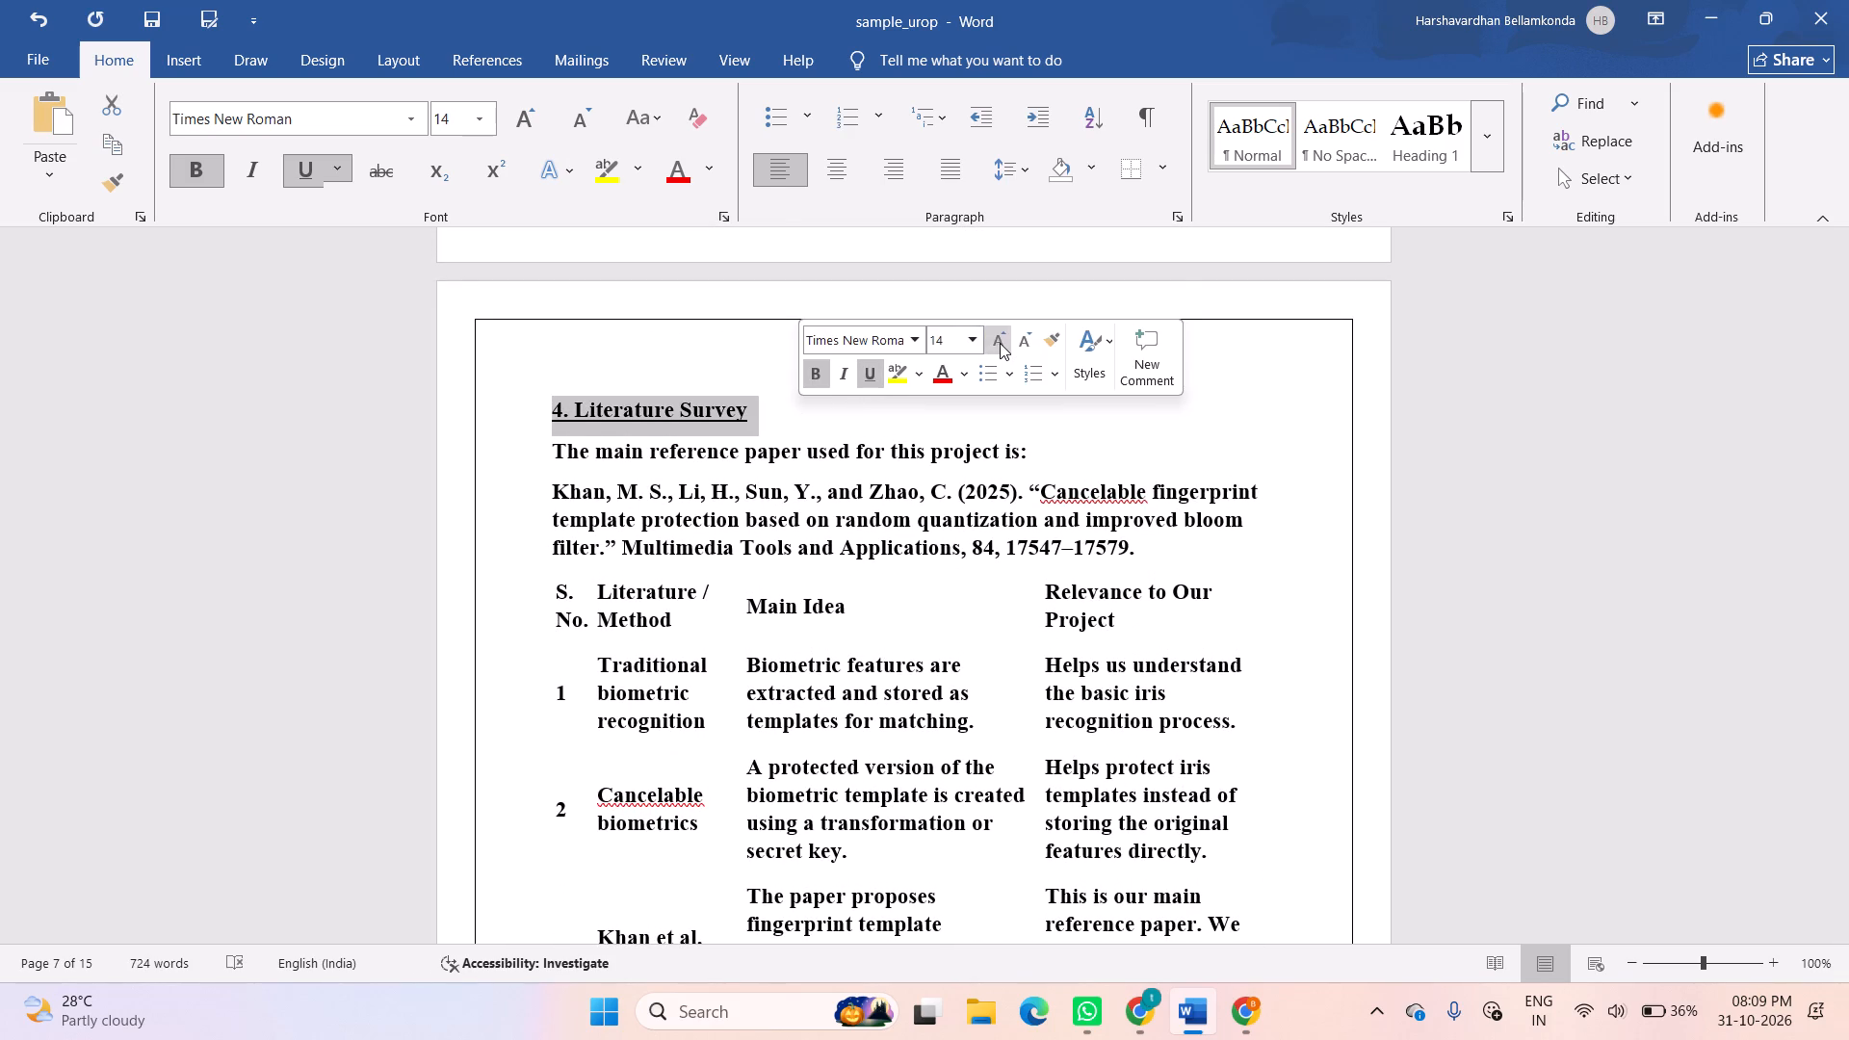
double_click(1000, 343)
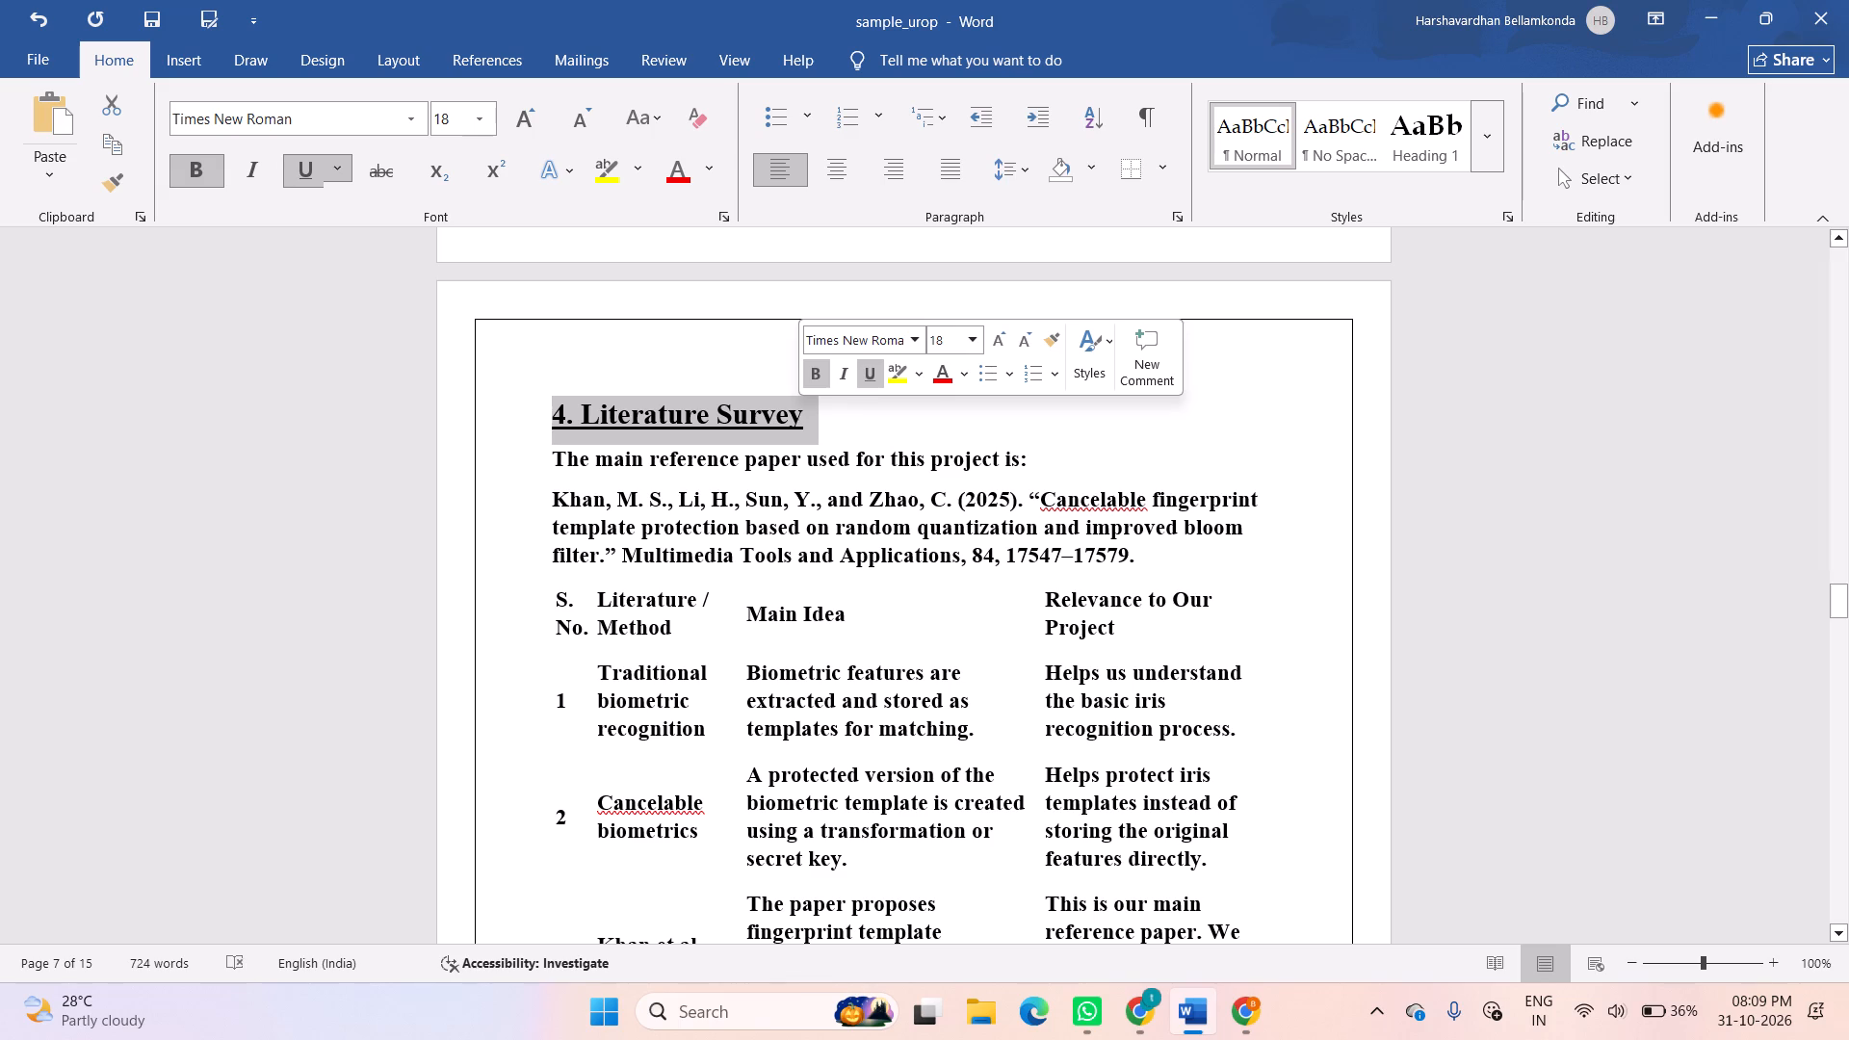
Remove bold from the reference paragraphs and the whole table below the Literature Survey heading.
left_click_drag(554, 456, 952, 954)
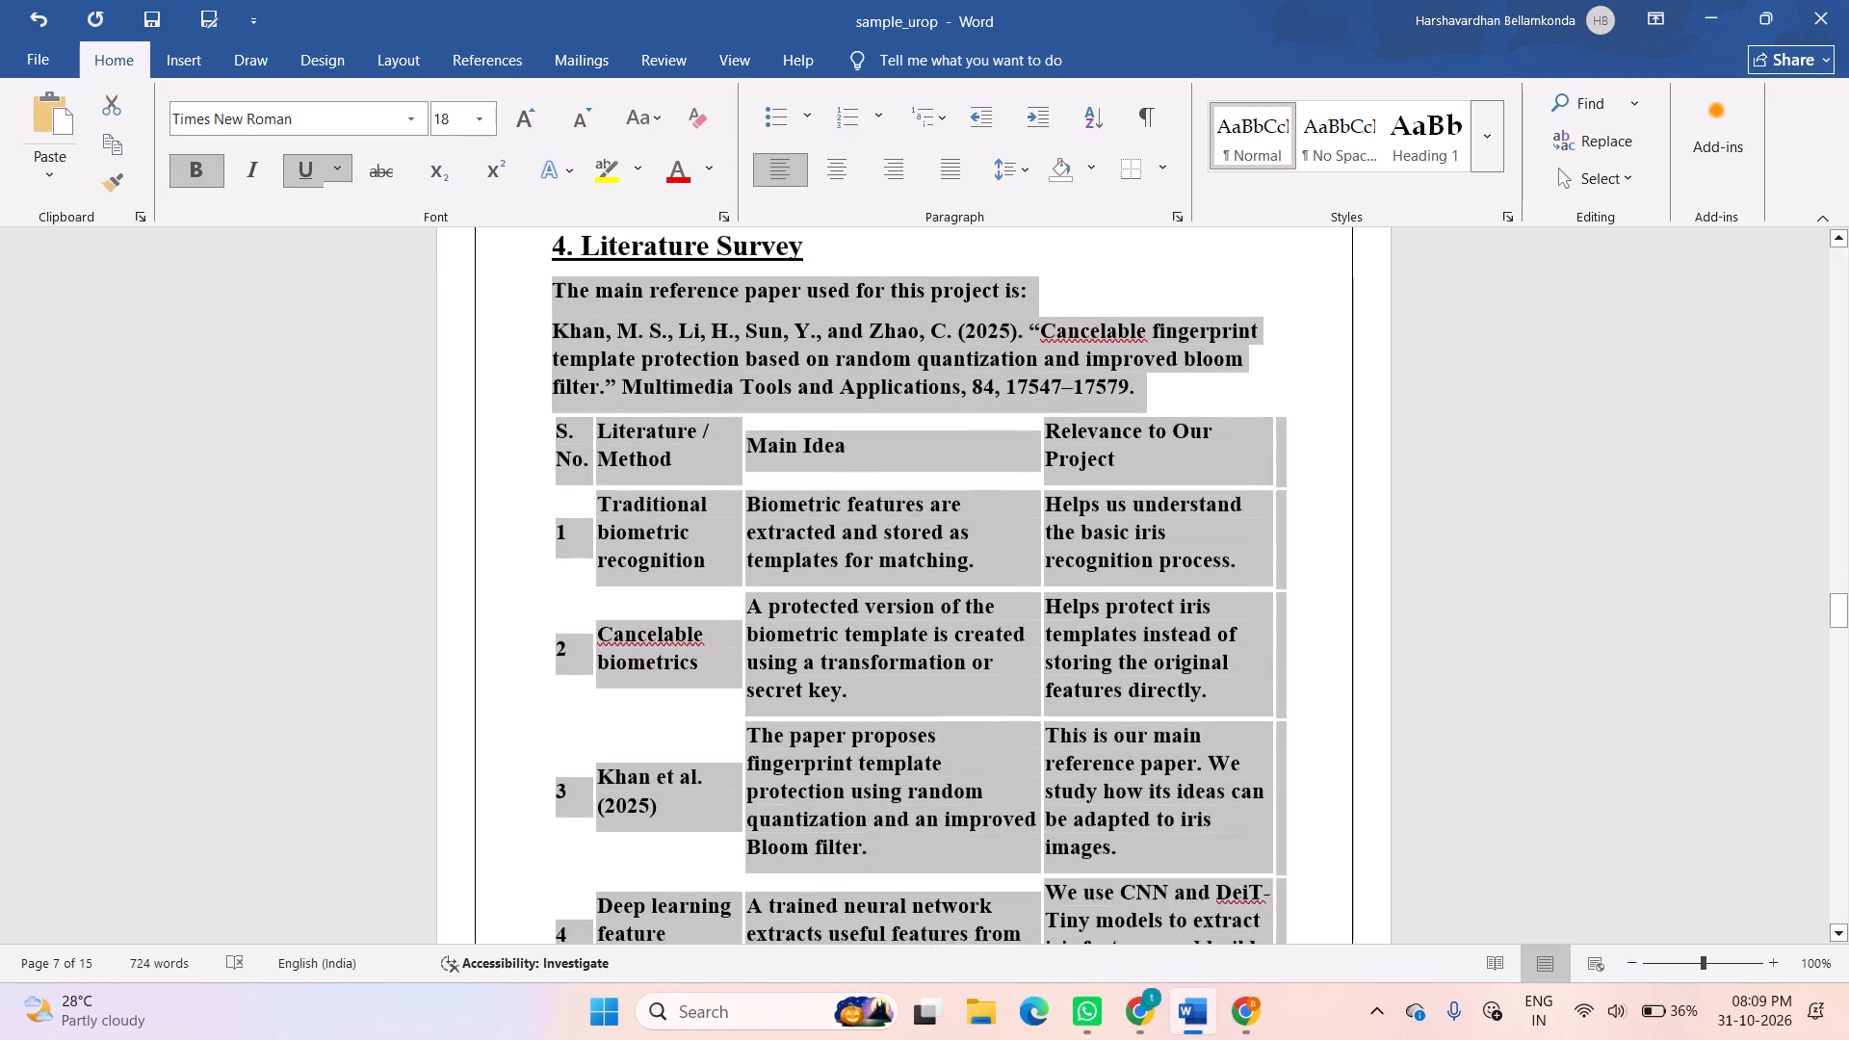
left_click_drag(952, 954, 1239, 912)
left_click(1250, 873)
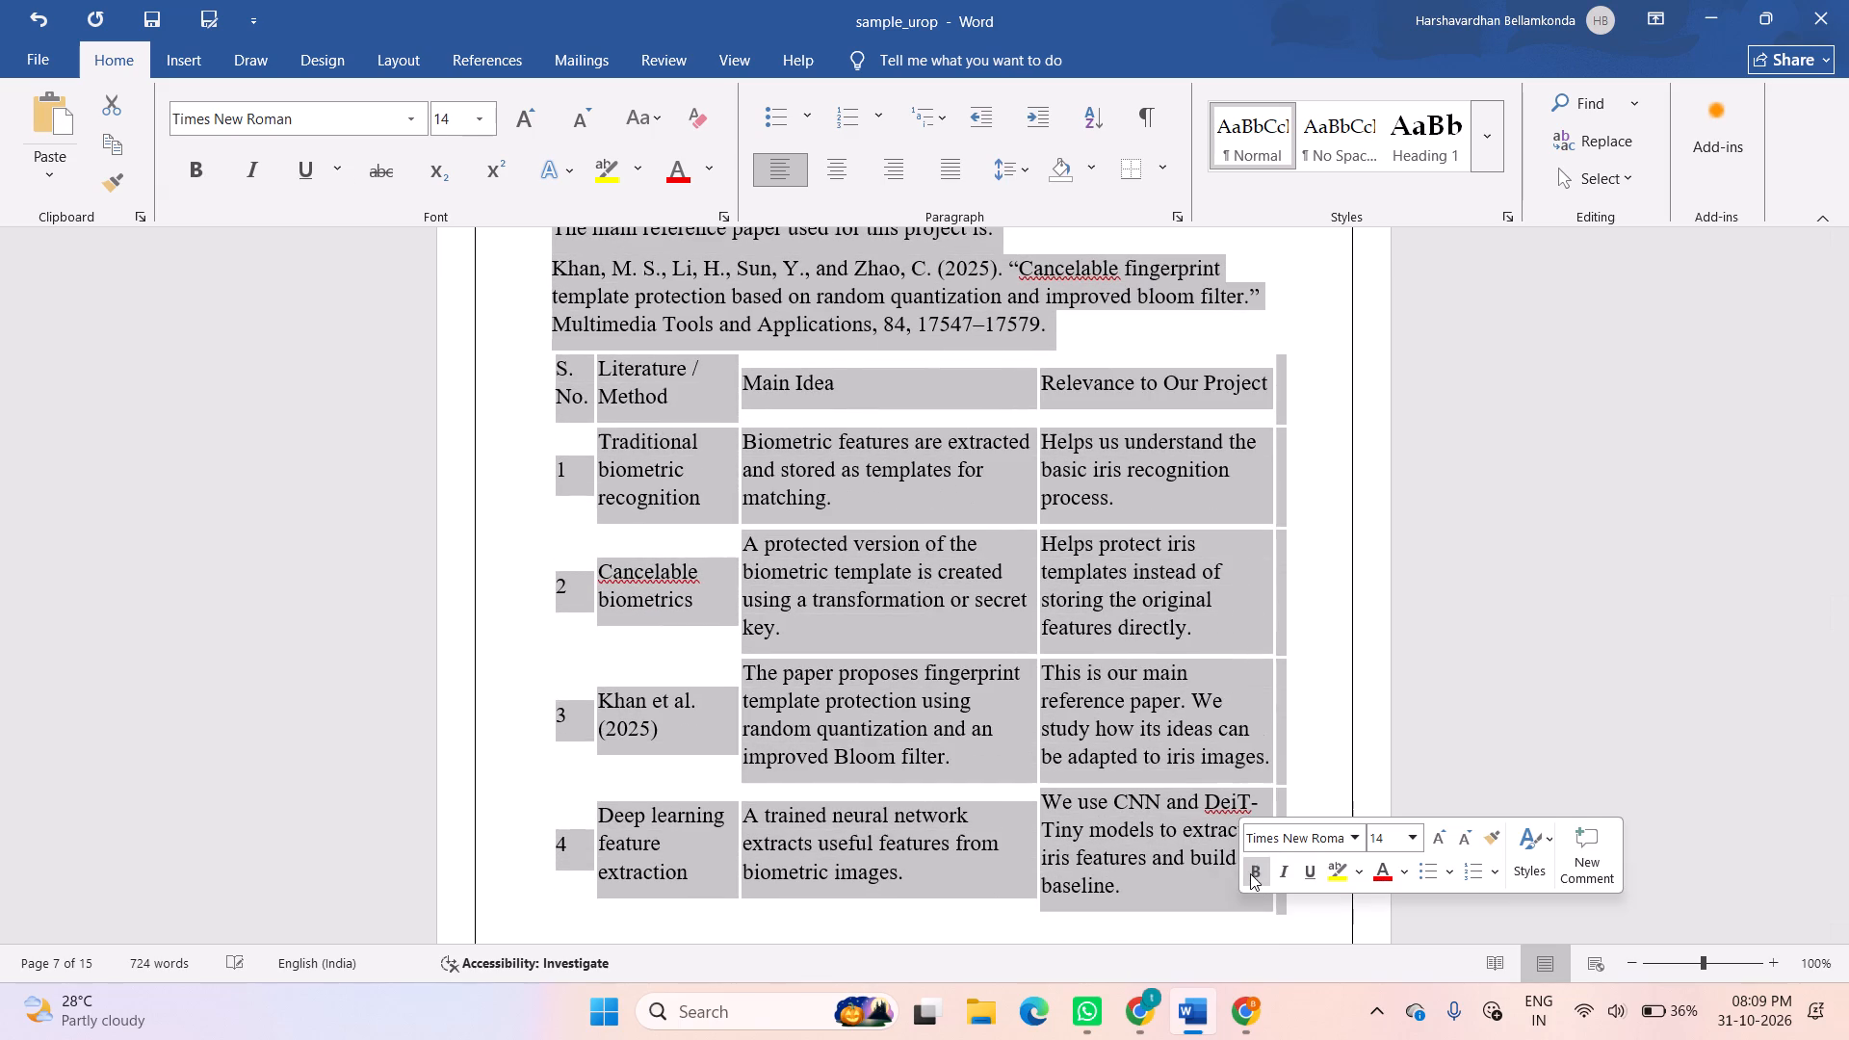
left_click(881, 693)
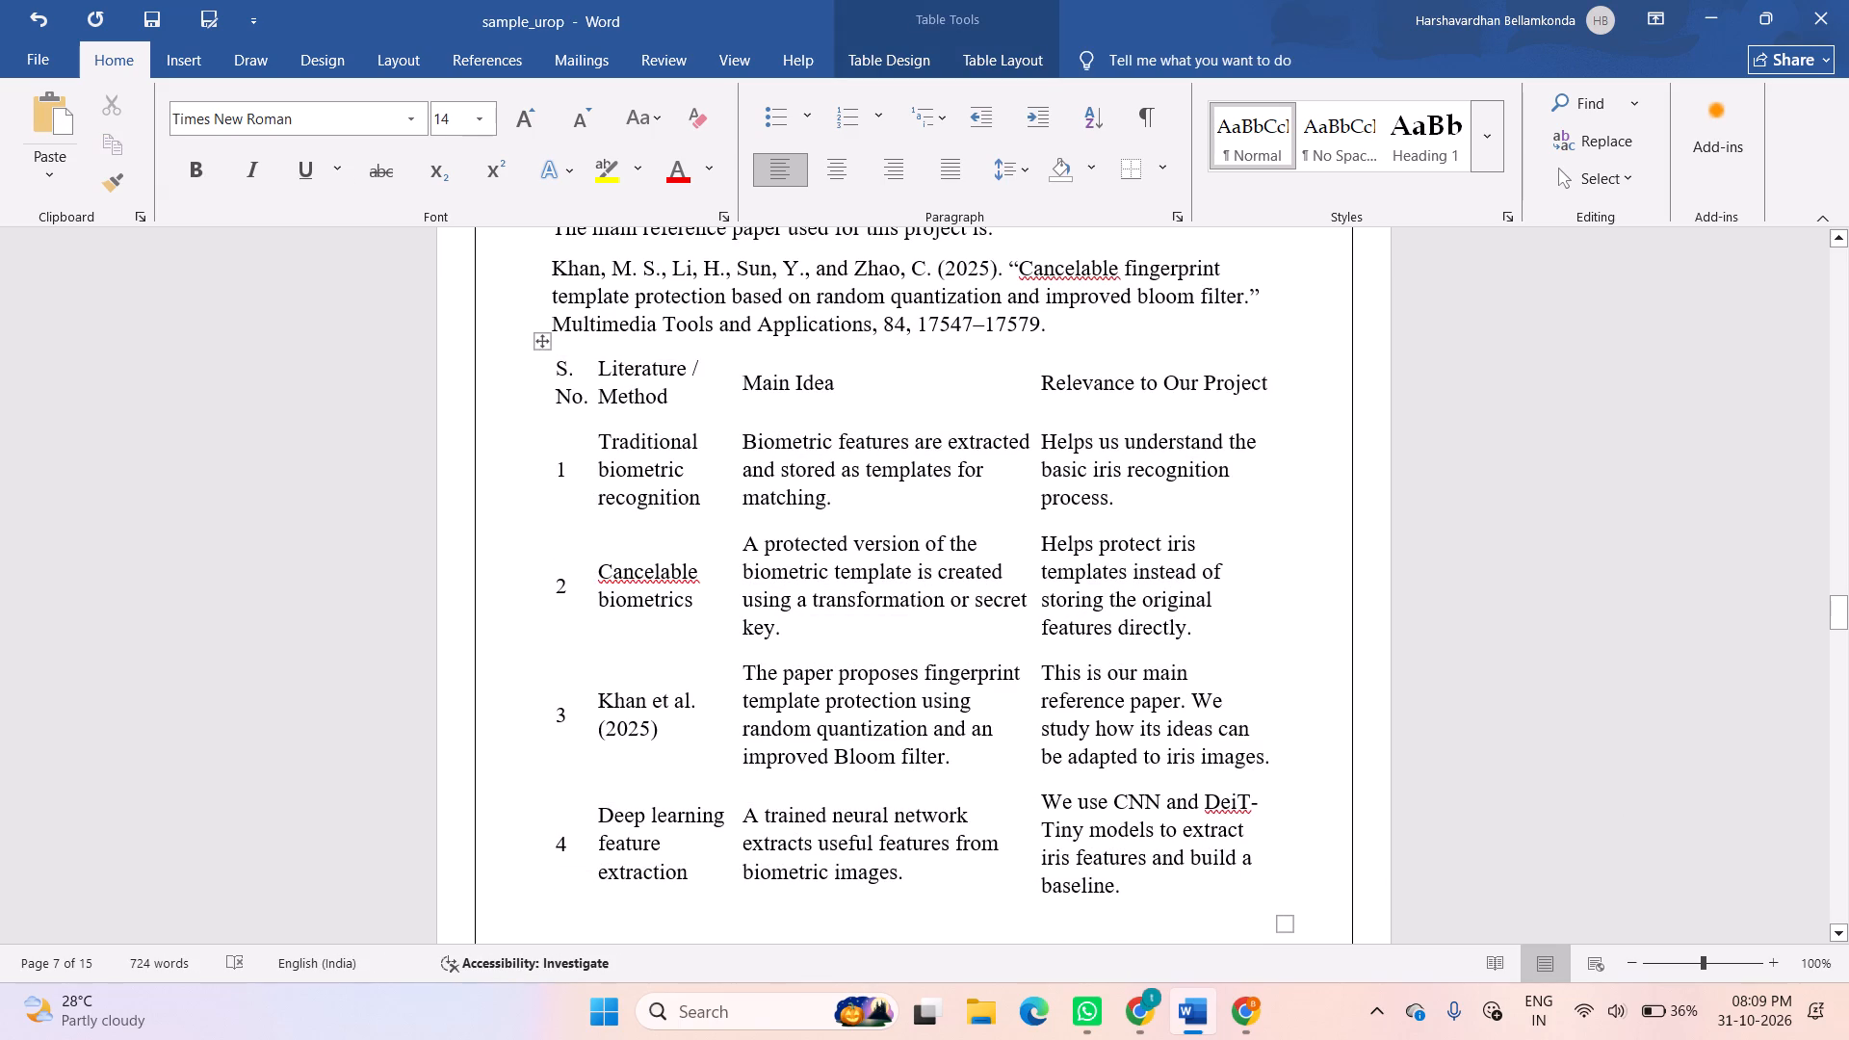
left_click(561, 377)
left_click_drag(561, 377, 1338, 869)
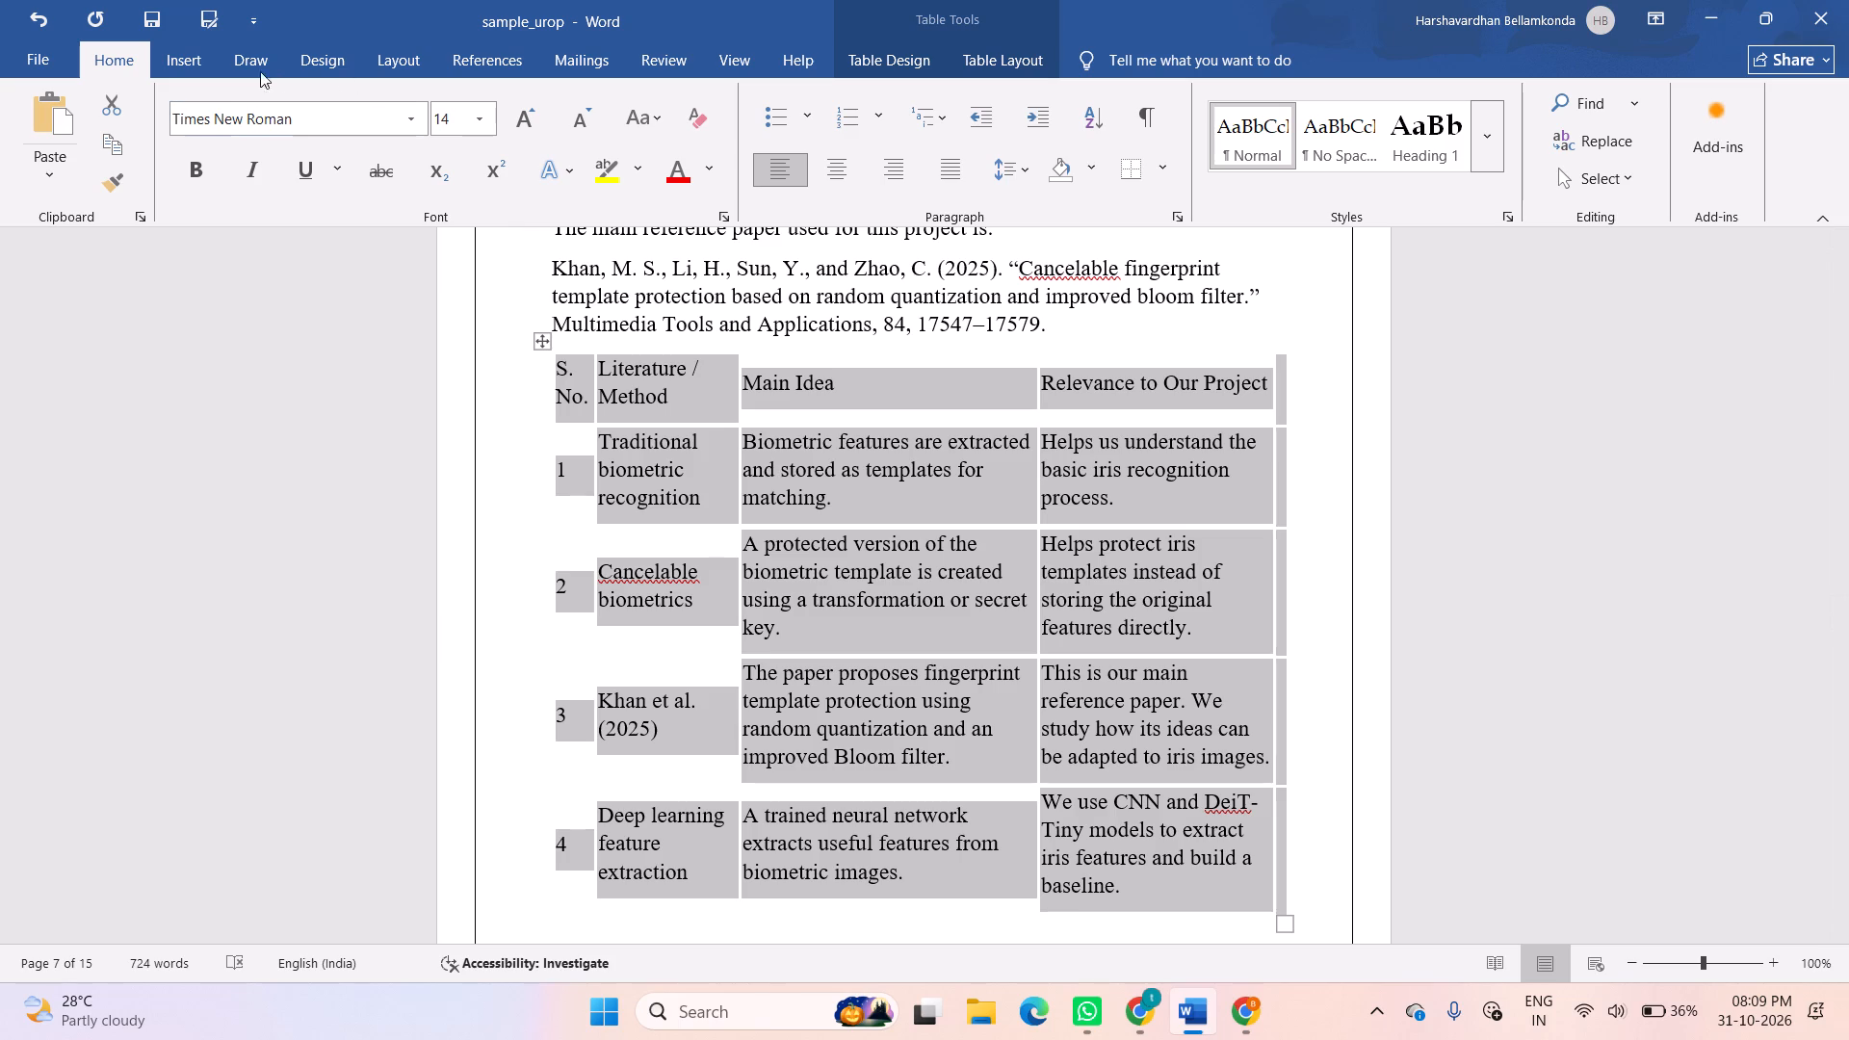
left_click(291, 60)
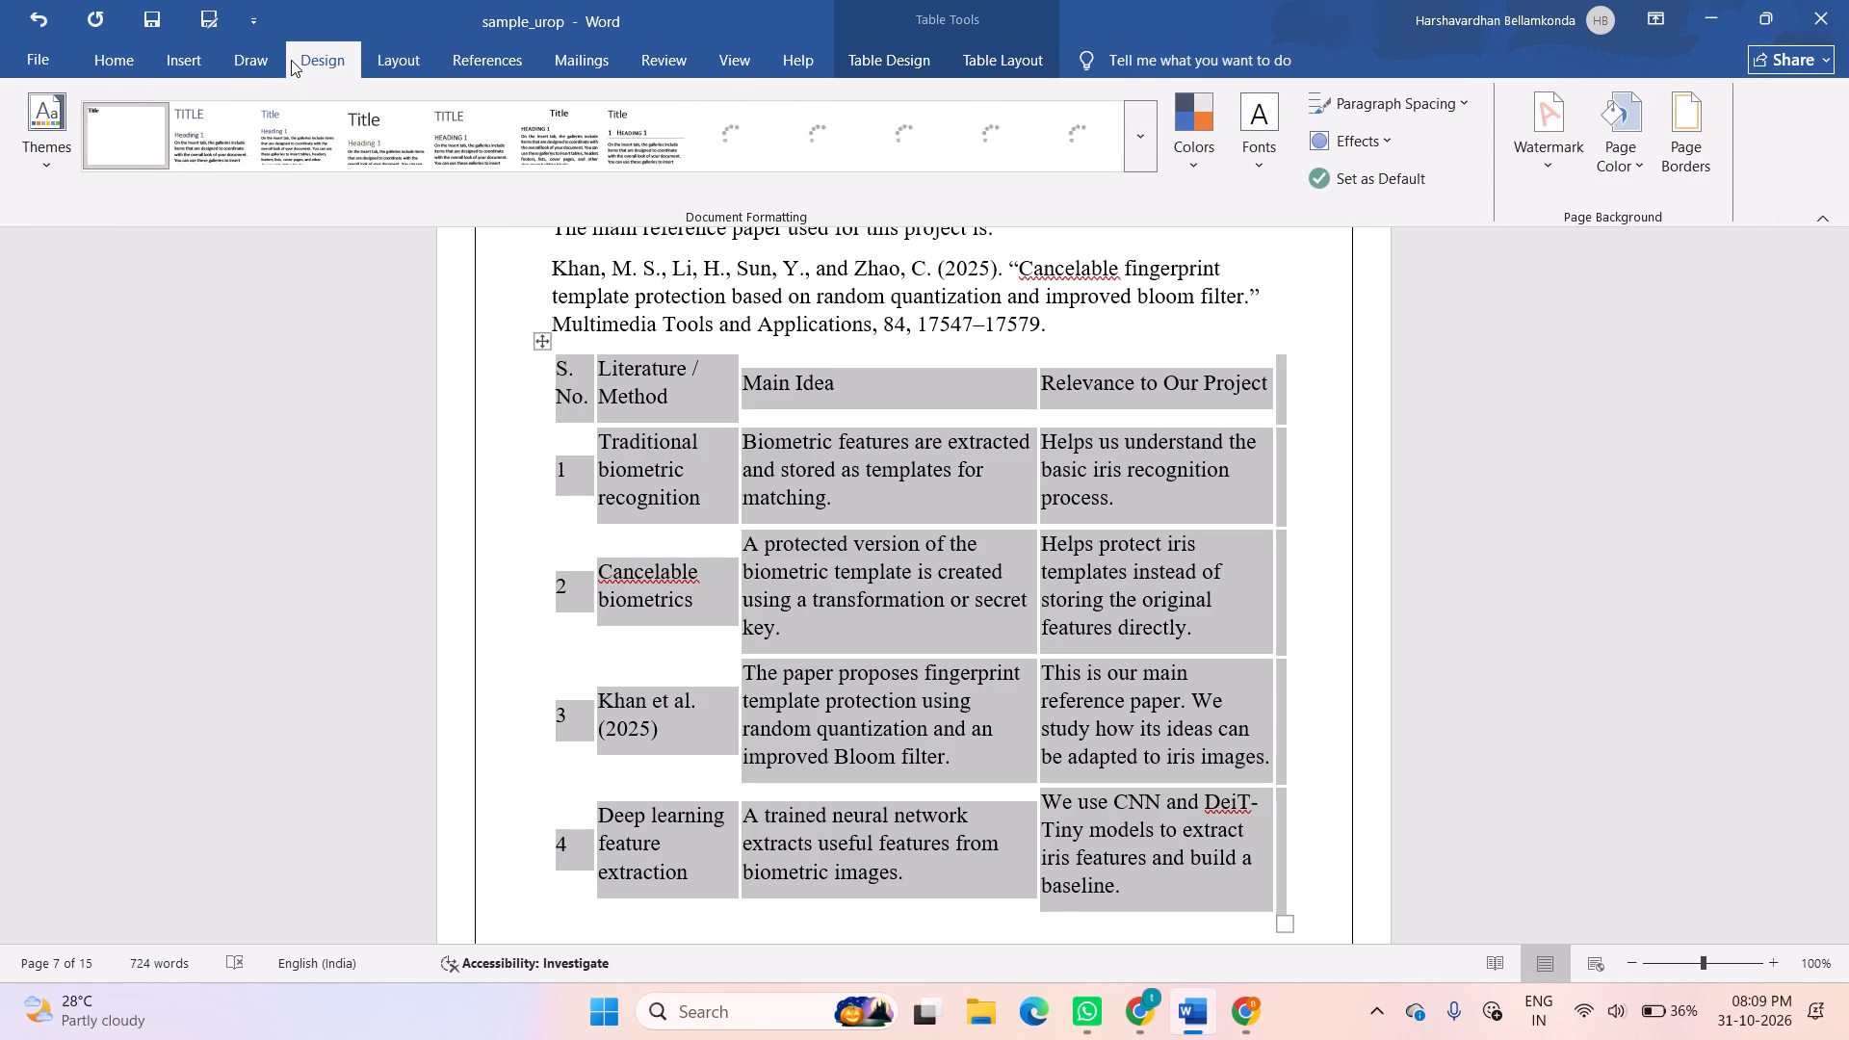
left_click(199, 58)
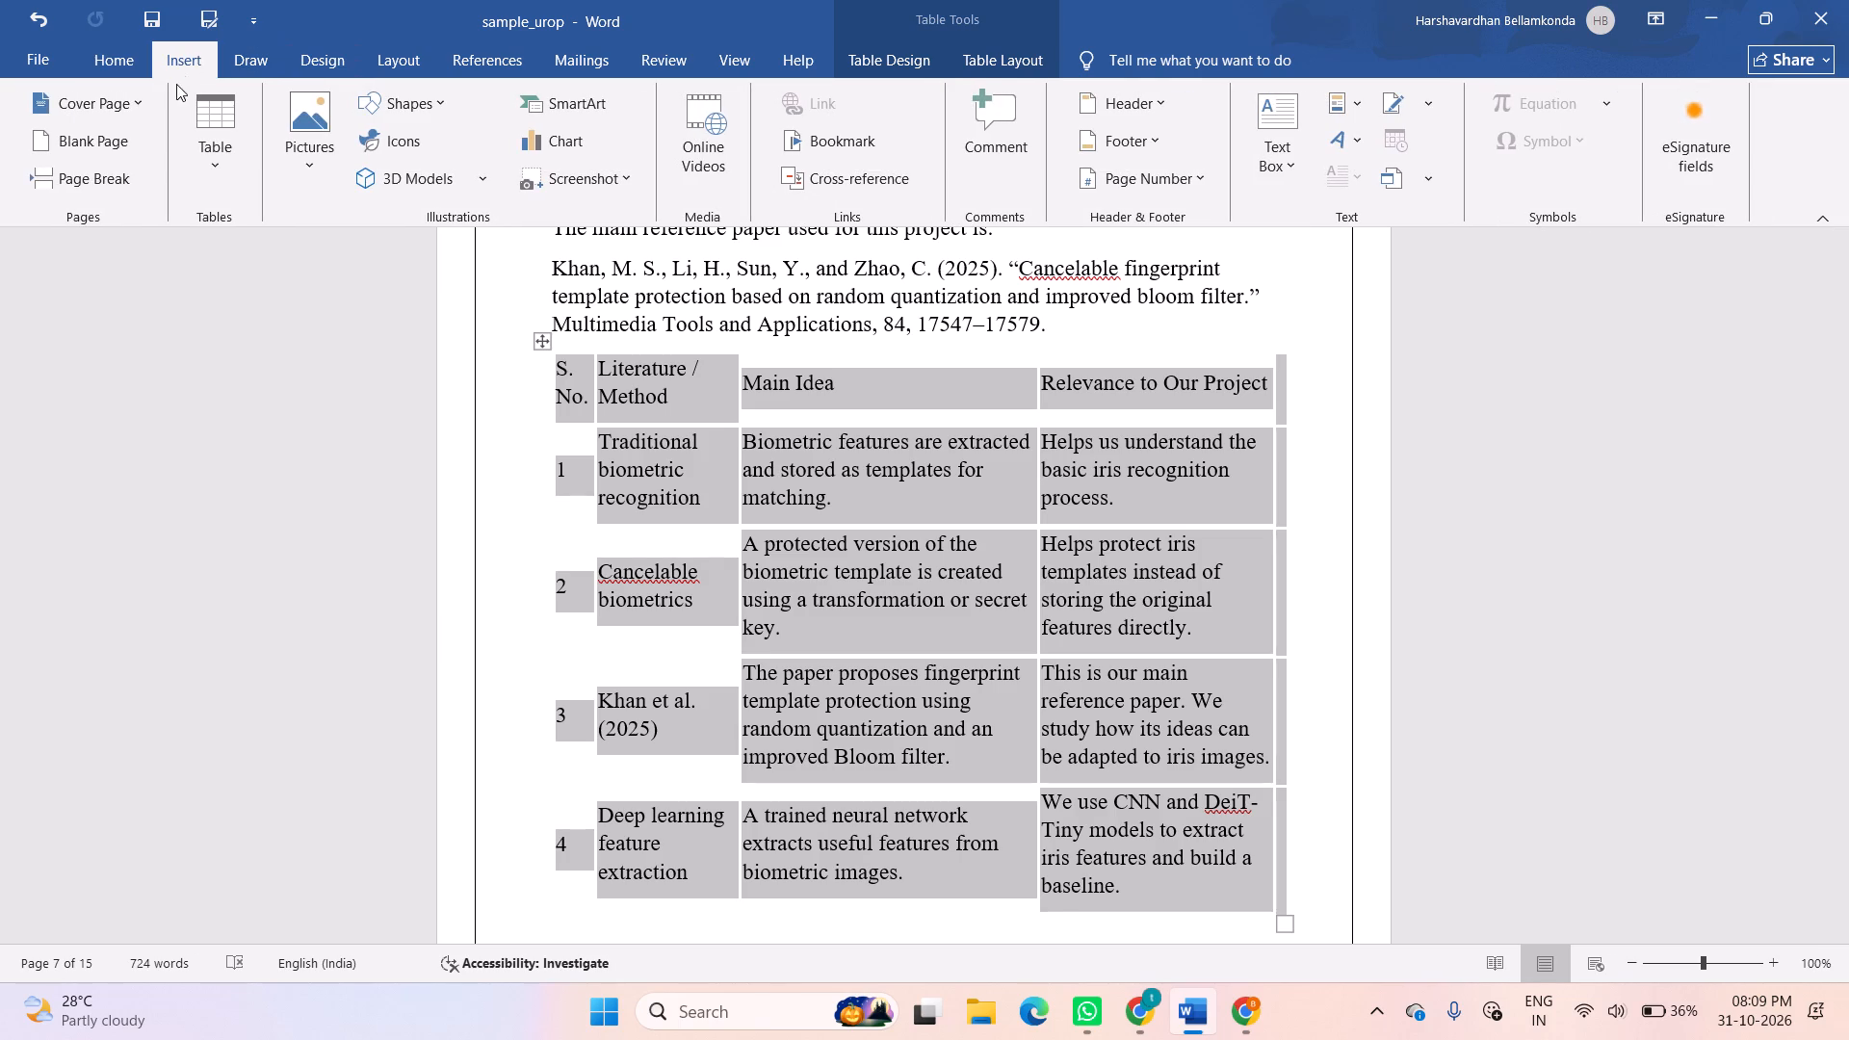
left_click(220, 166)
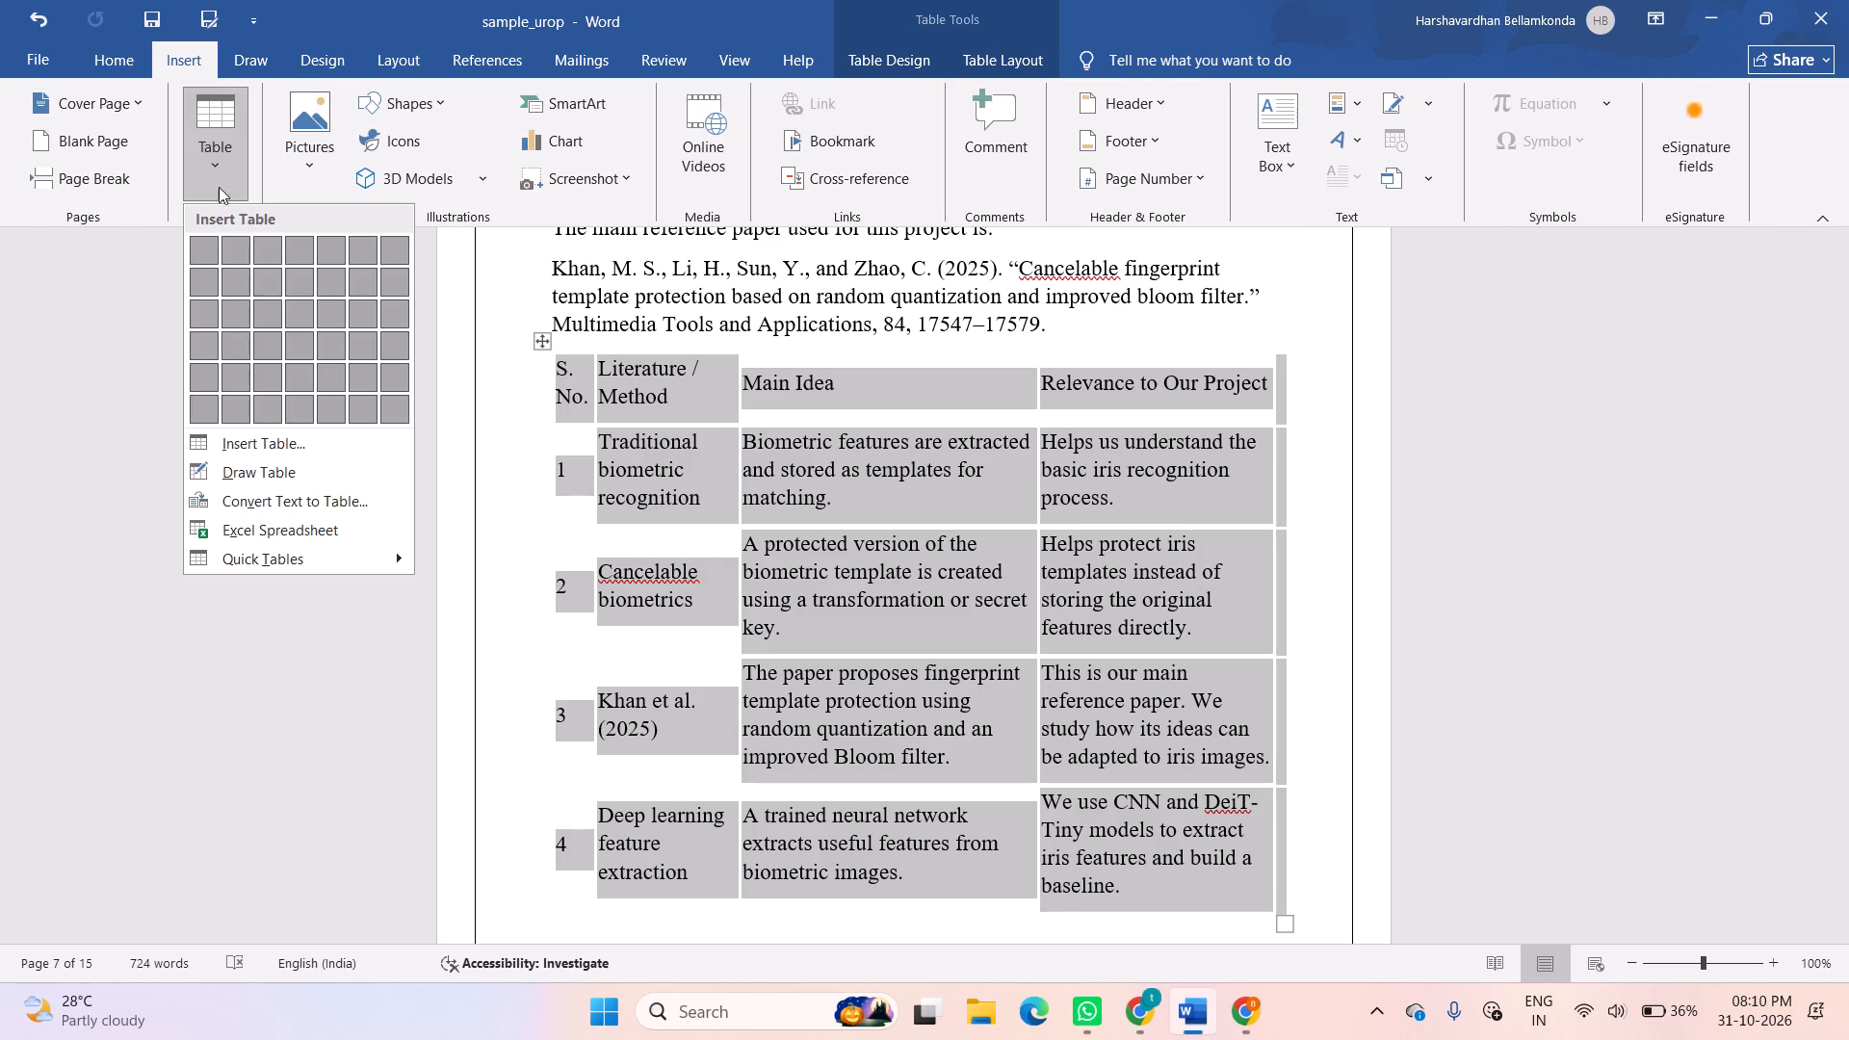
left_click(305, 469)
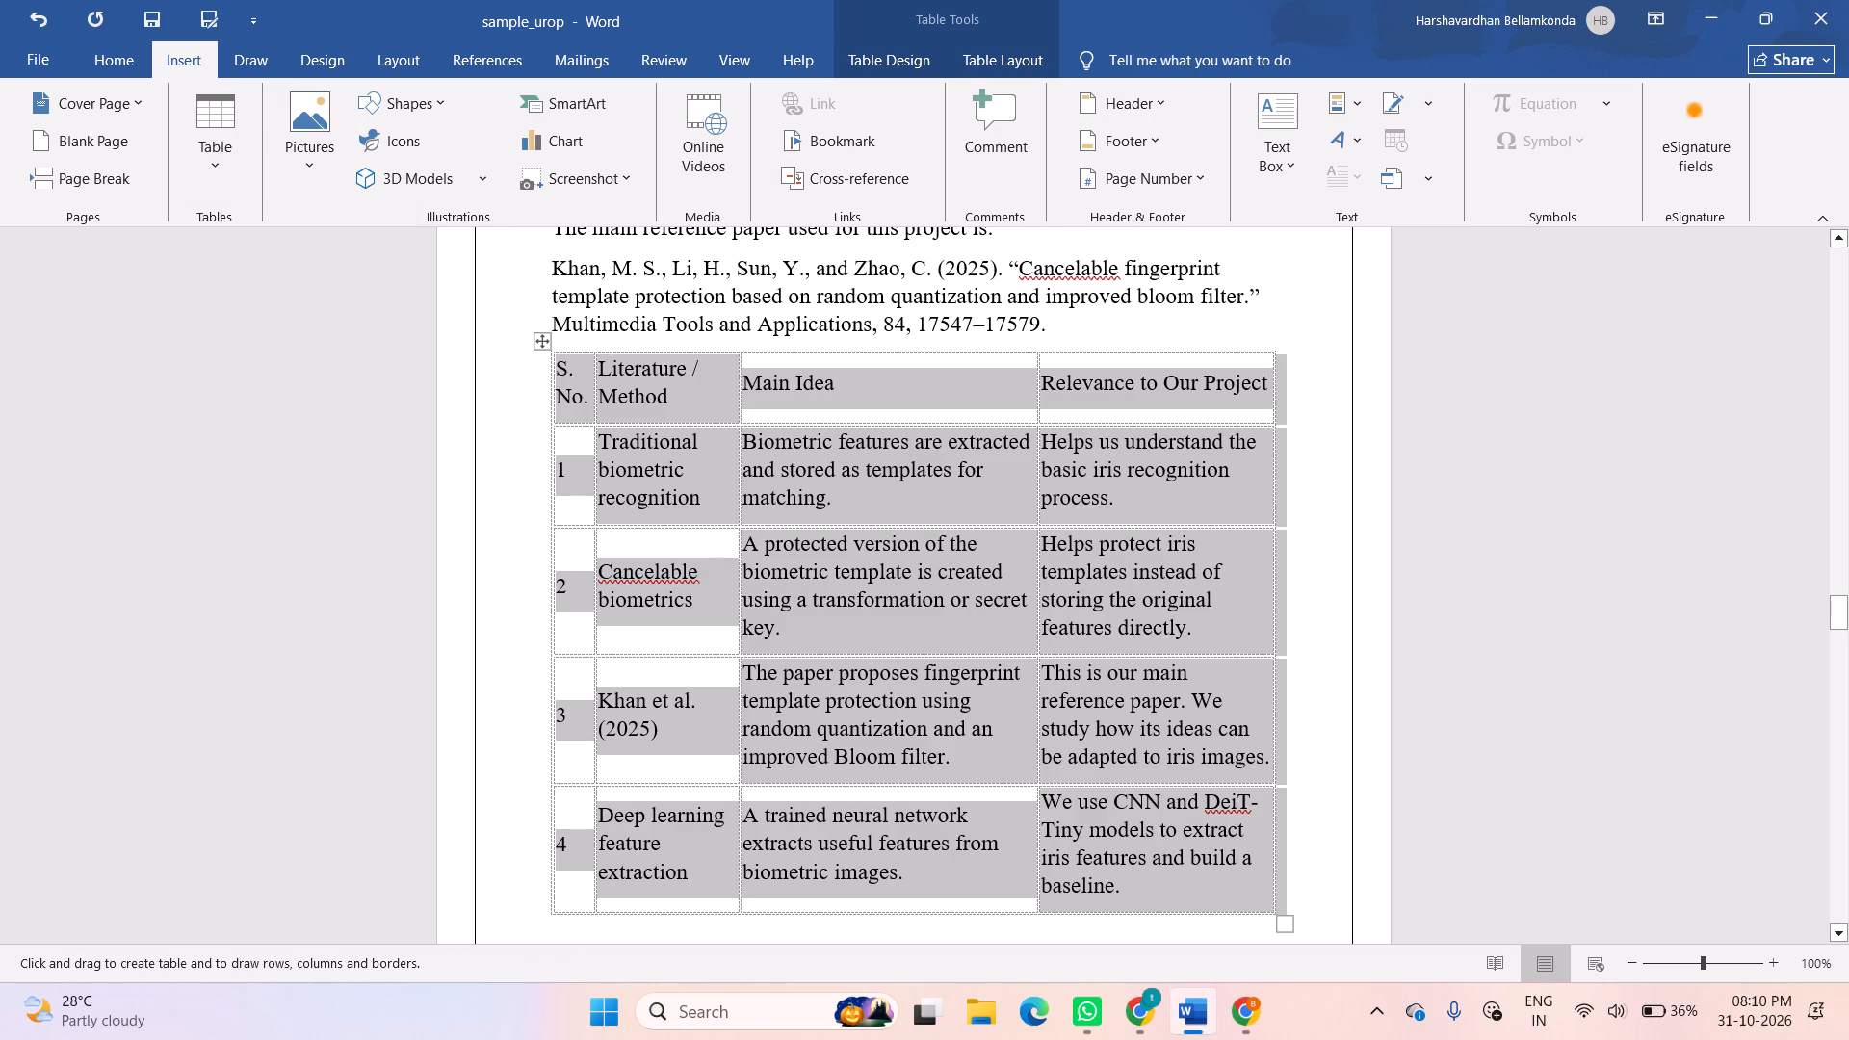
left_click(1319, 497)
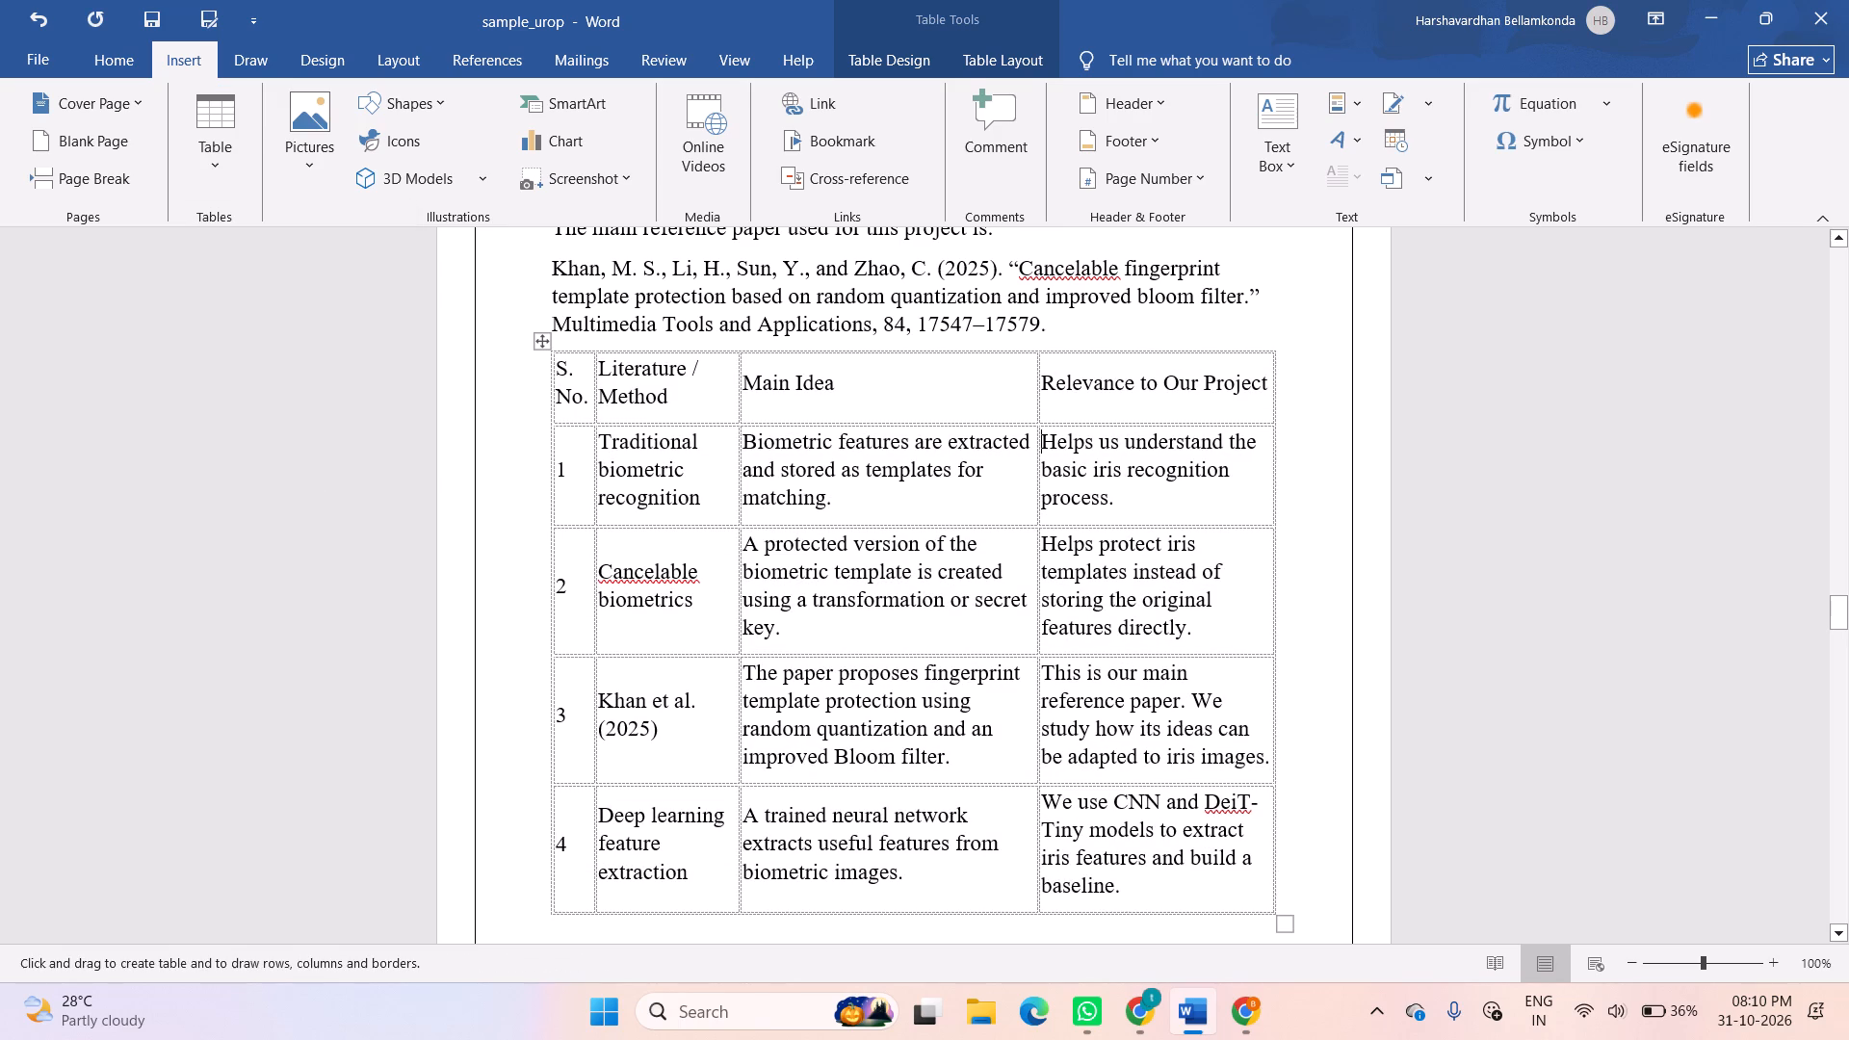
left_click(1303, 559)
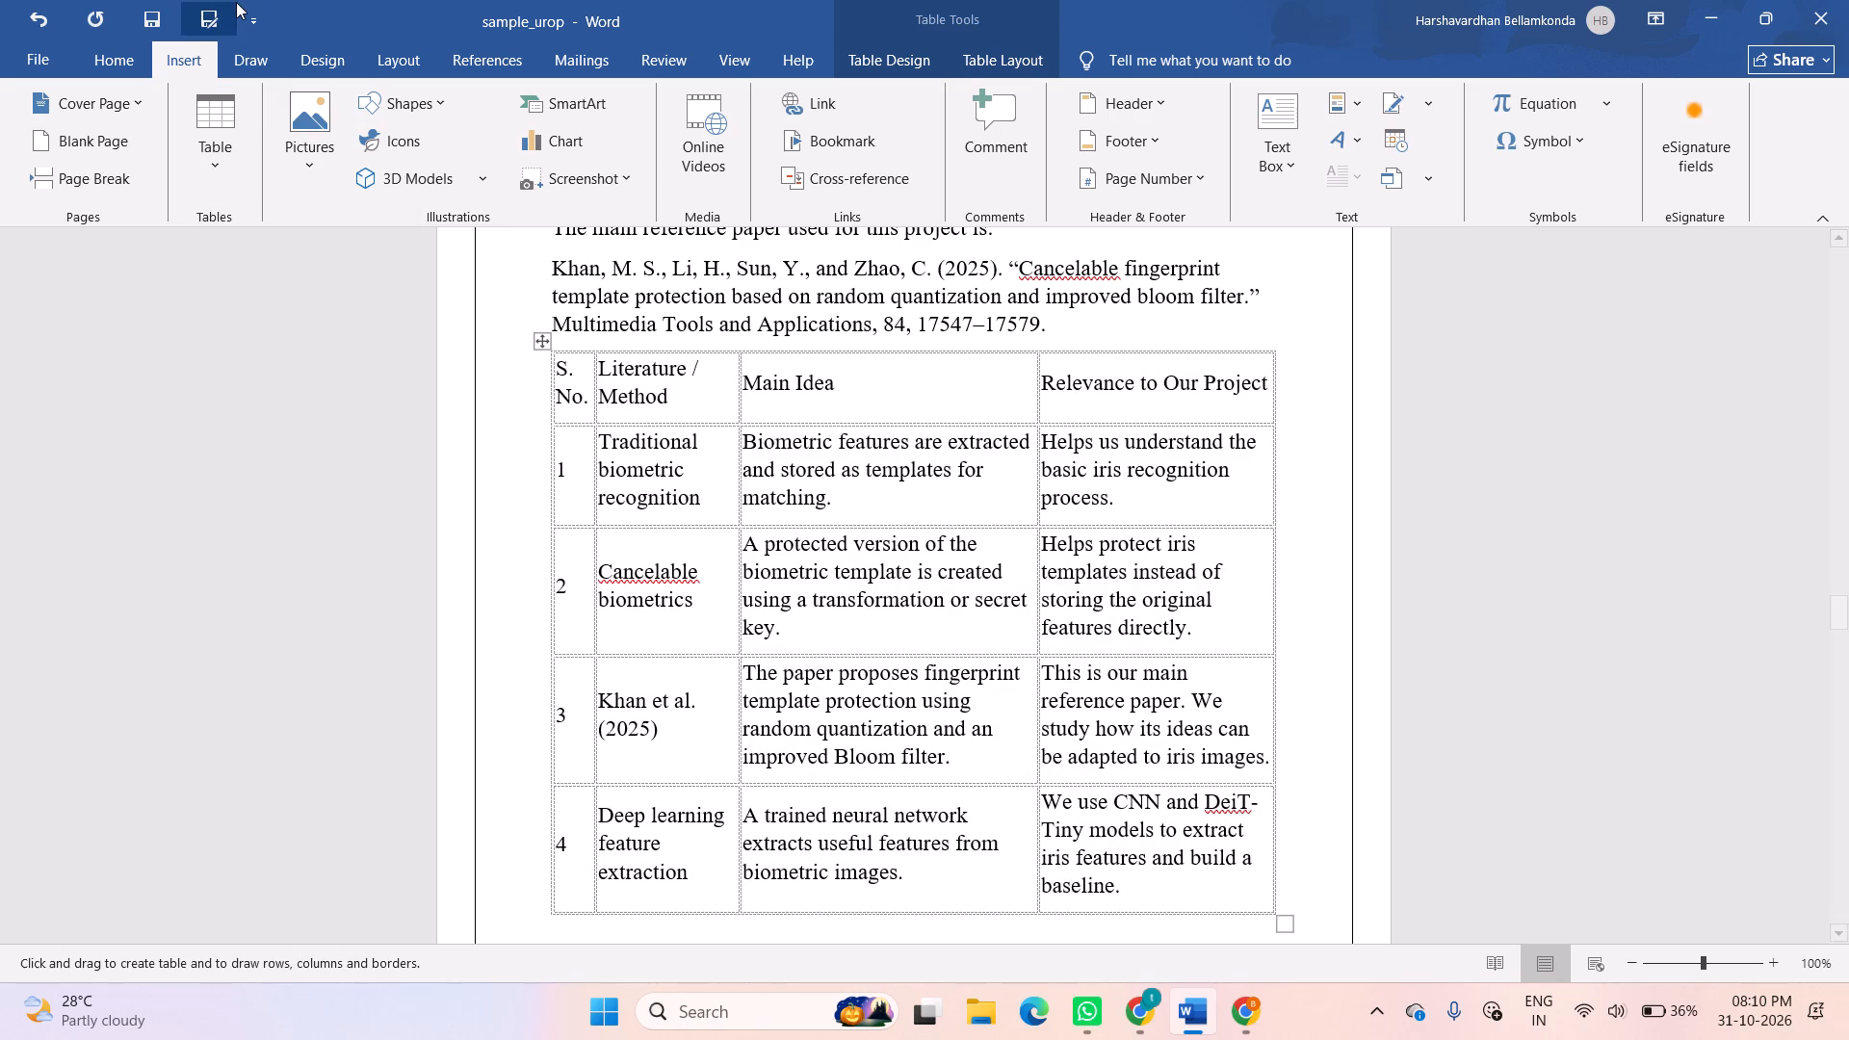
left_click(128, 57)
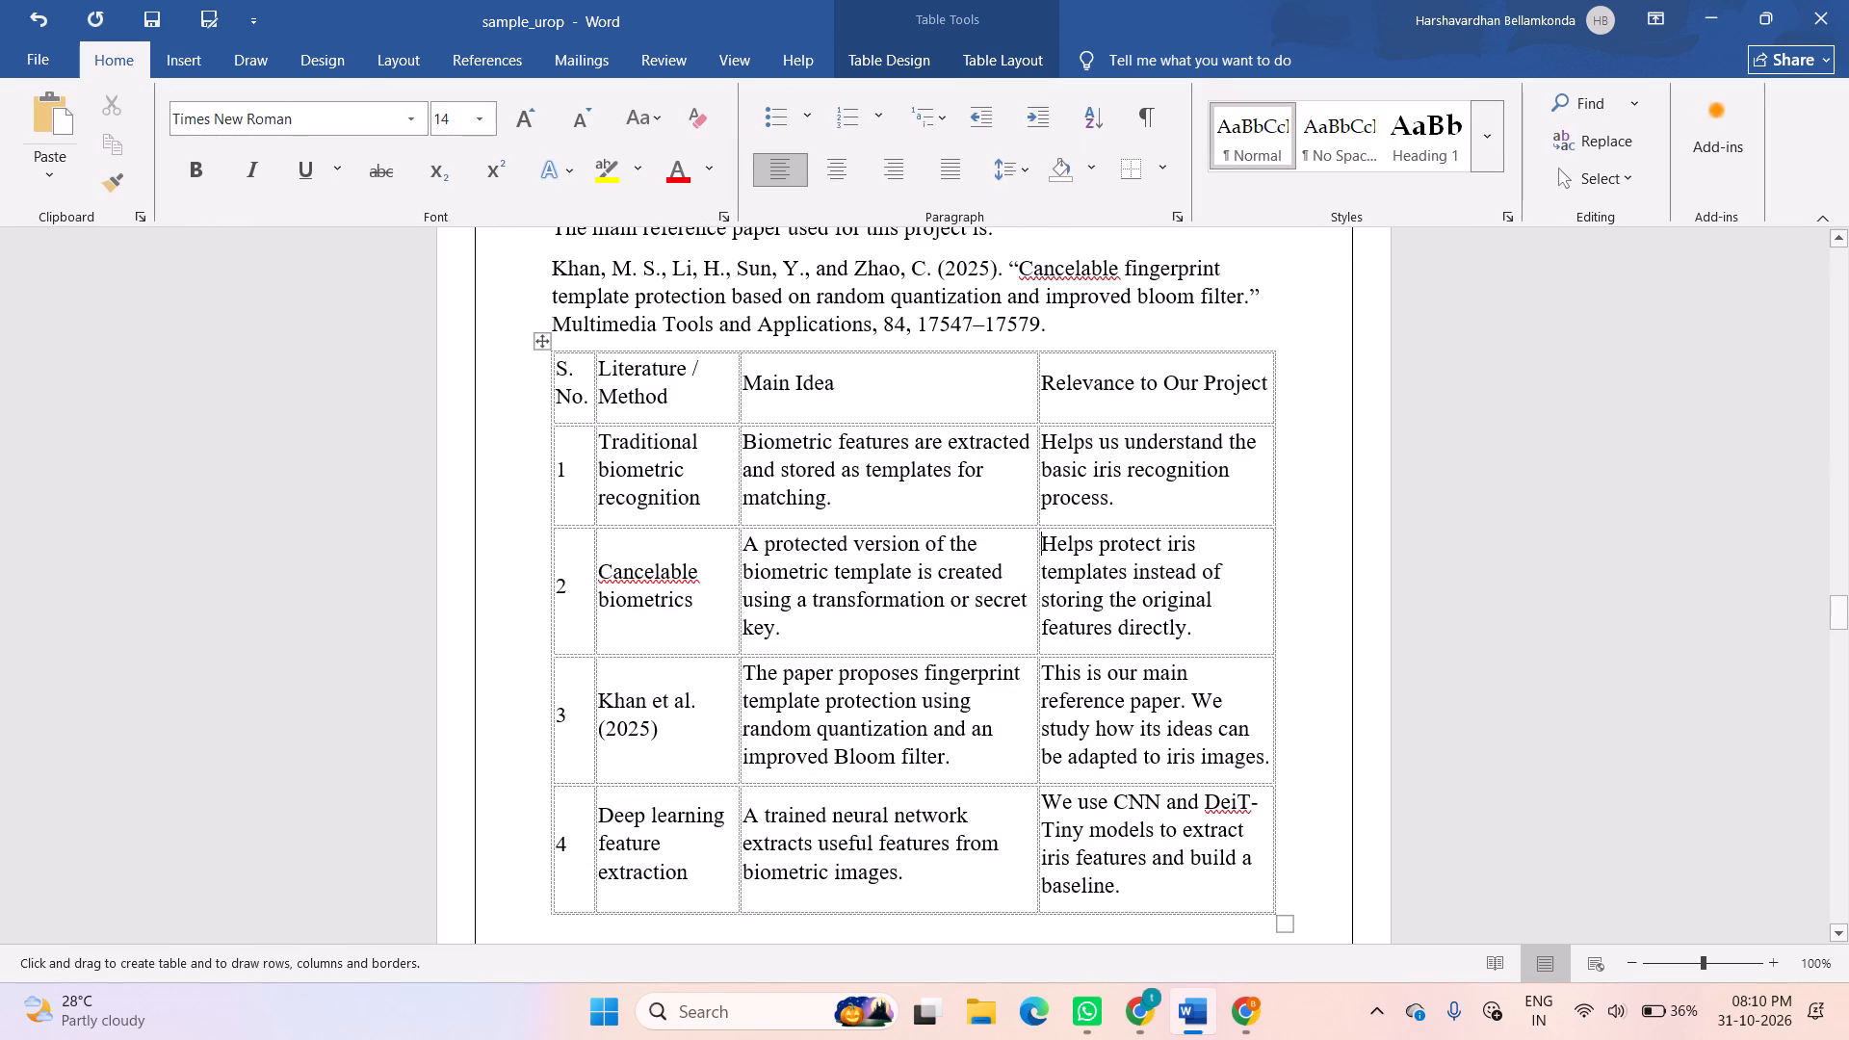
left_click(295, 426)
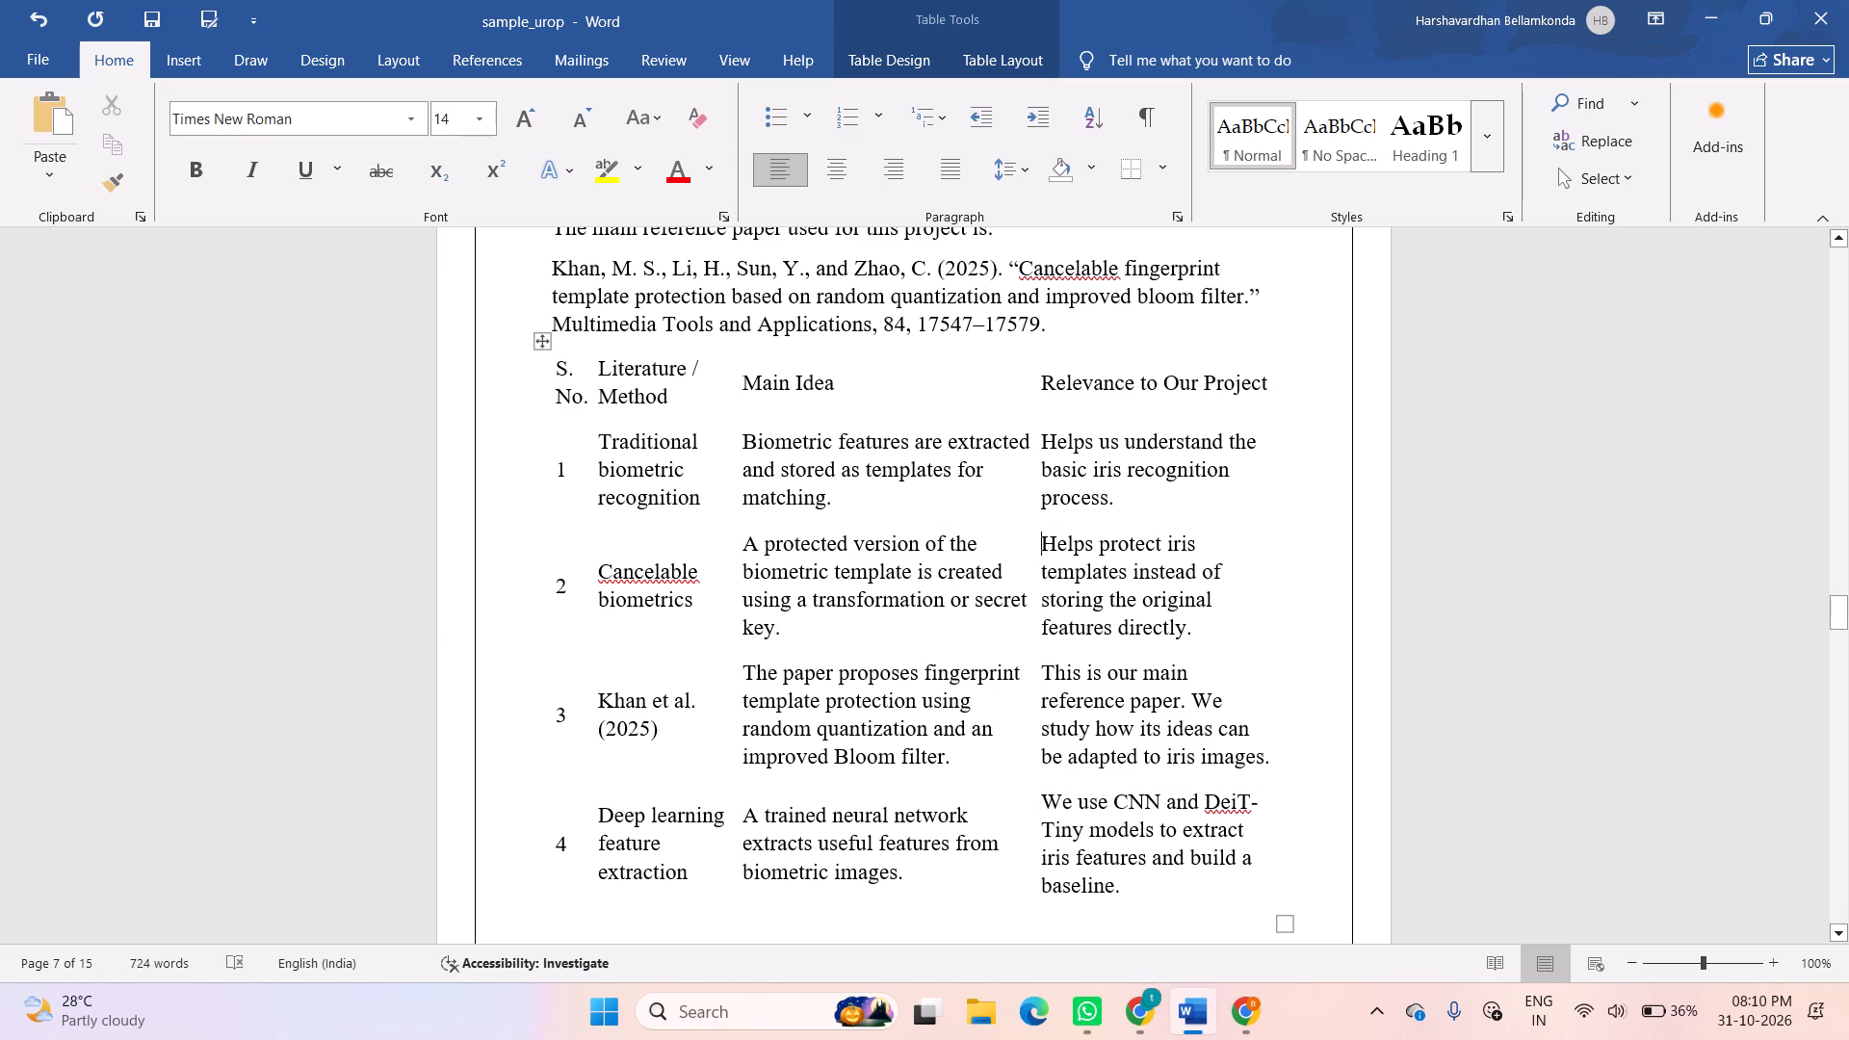
Draw a solid border down the left edge of the Literature Survey table with the Draw Table tool.
left_click(174, 58)
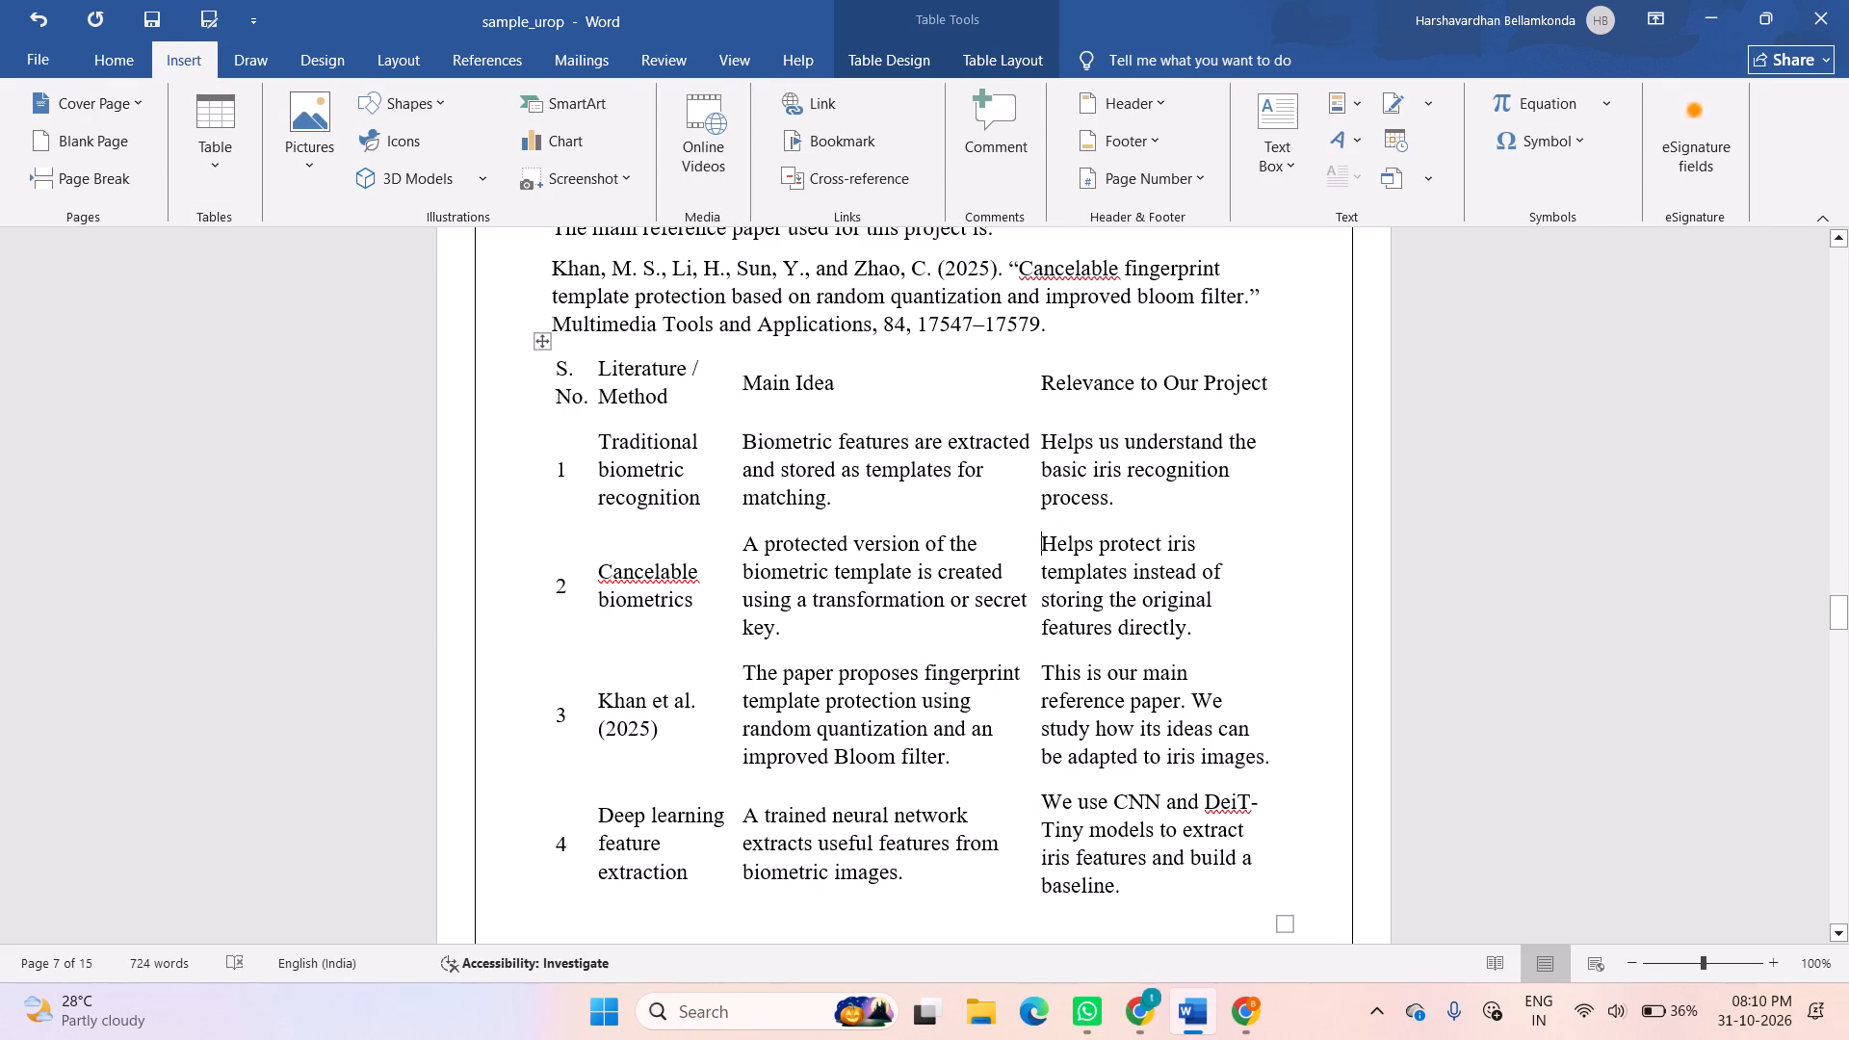
left_click(561, 363)
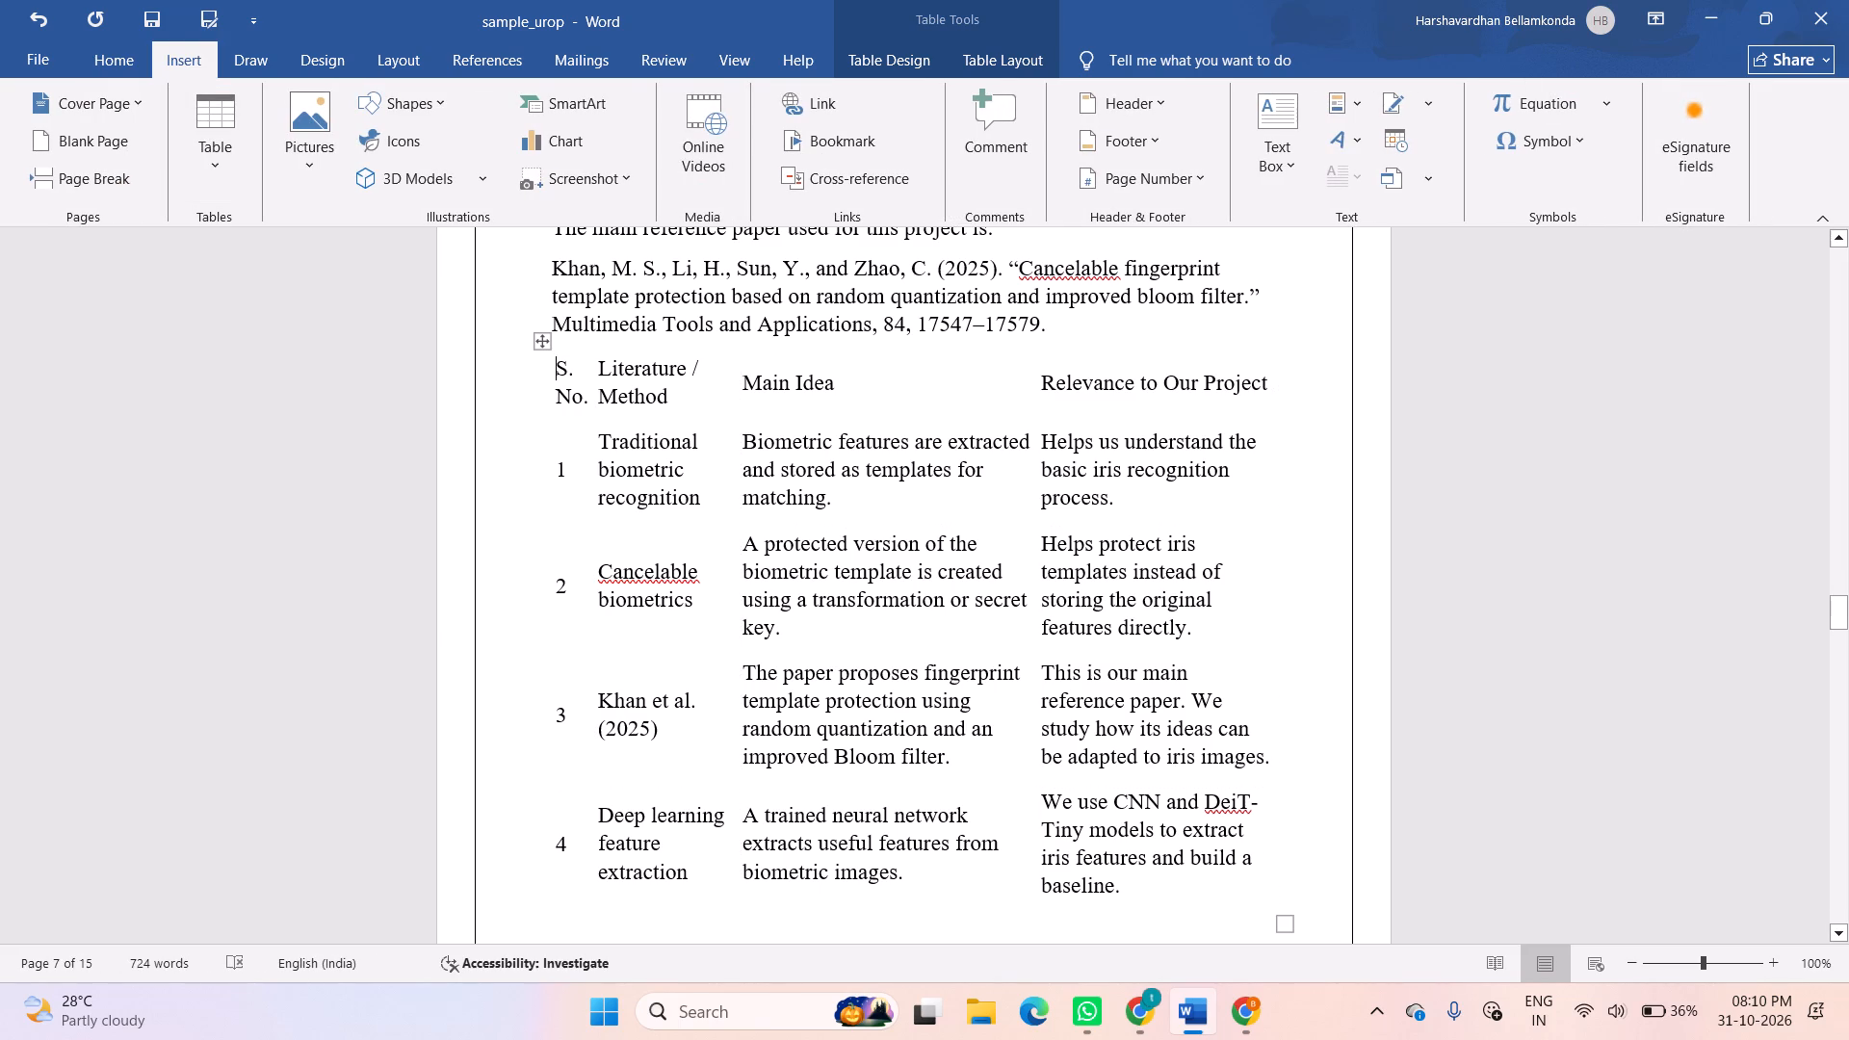
left_click(1202, 885)
left_click_drag(557, 364, 1175, 774)
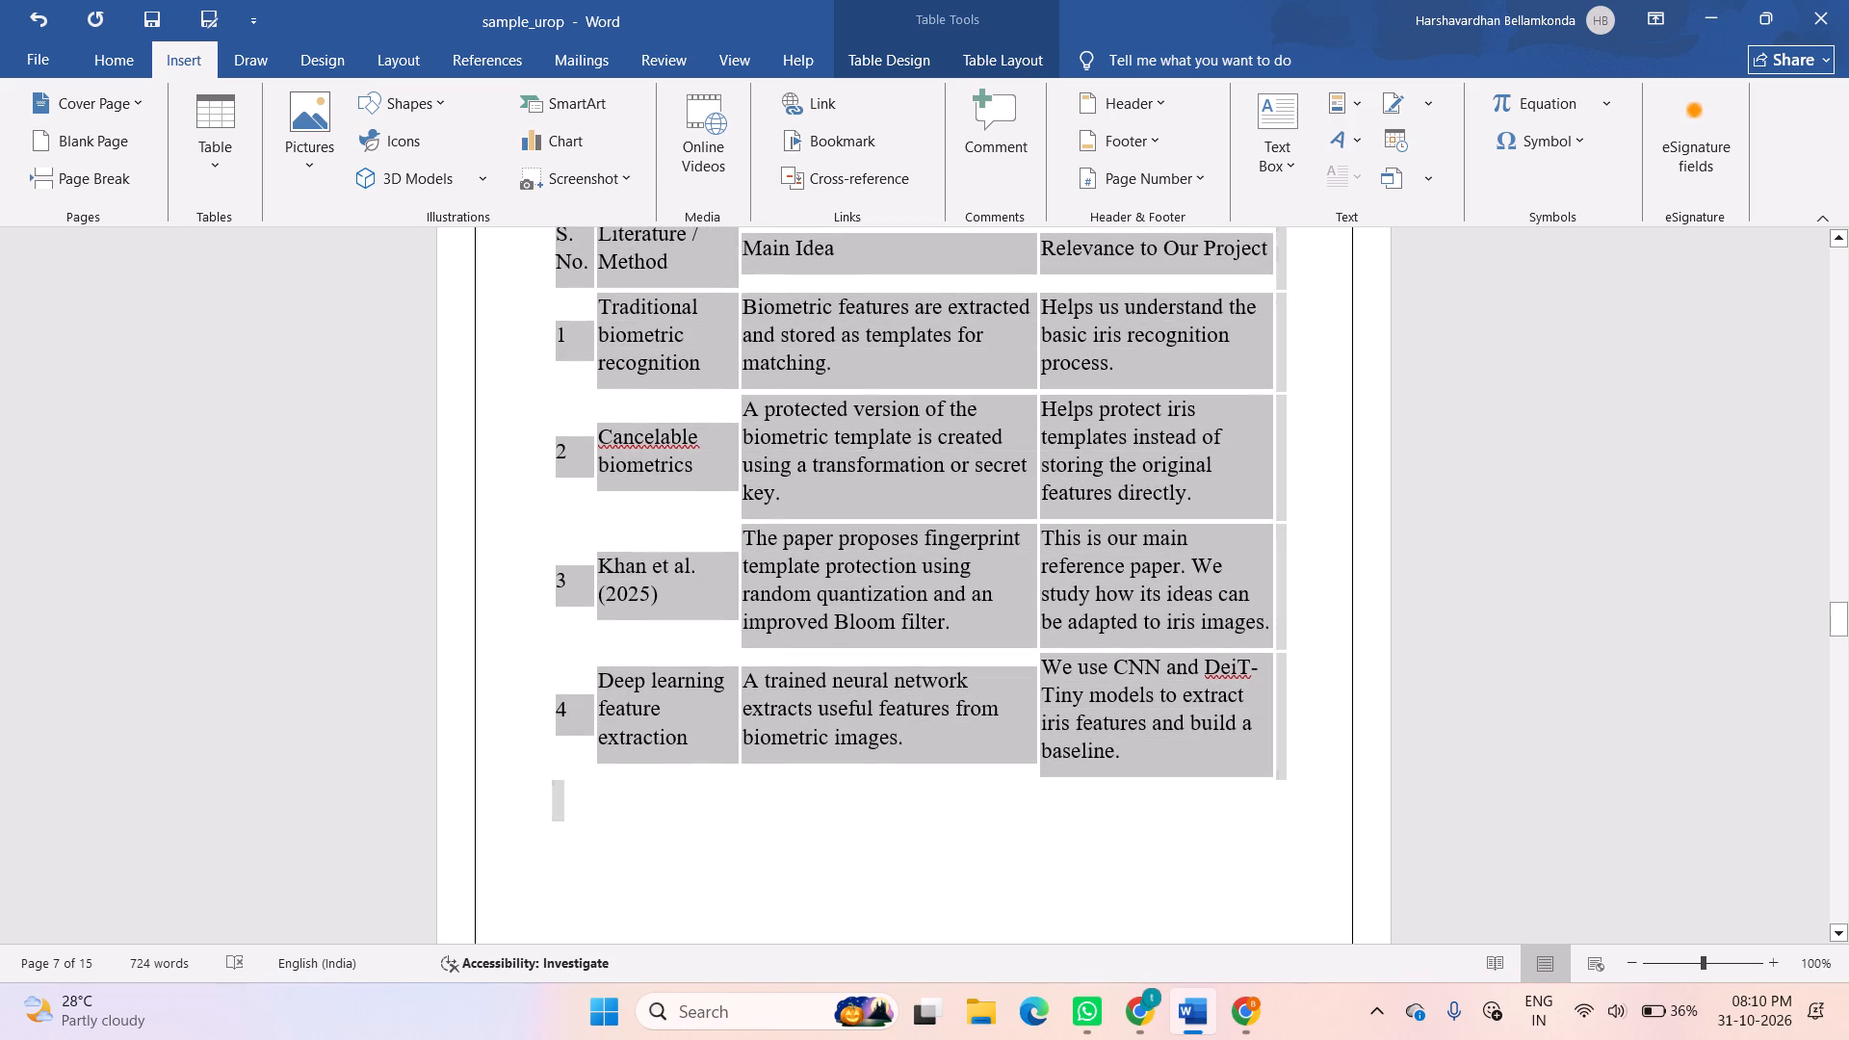
left_click_drag(1175, 774, 1168, 769)
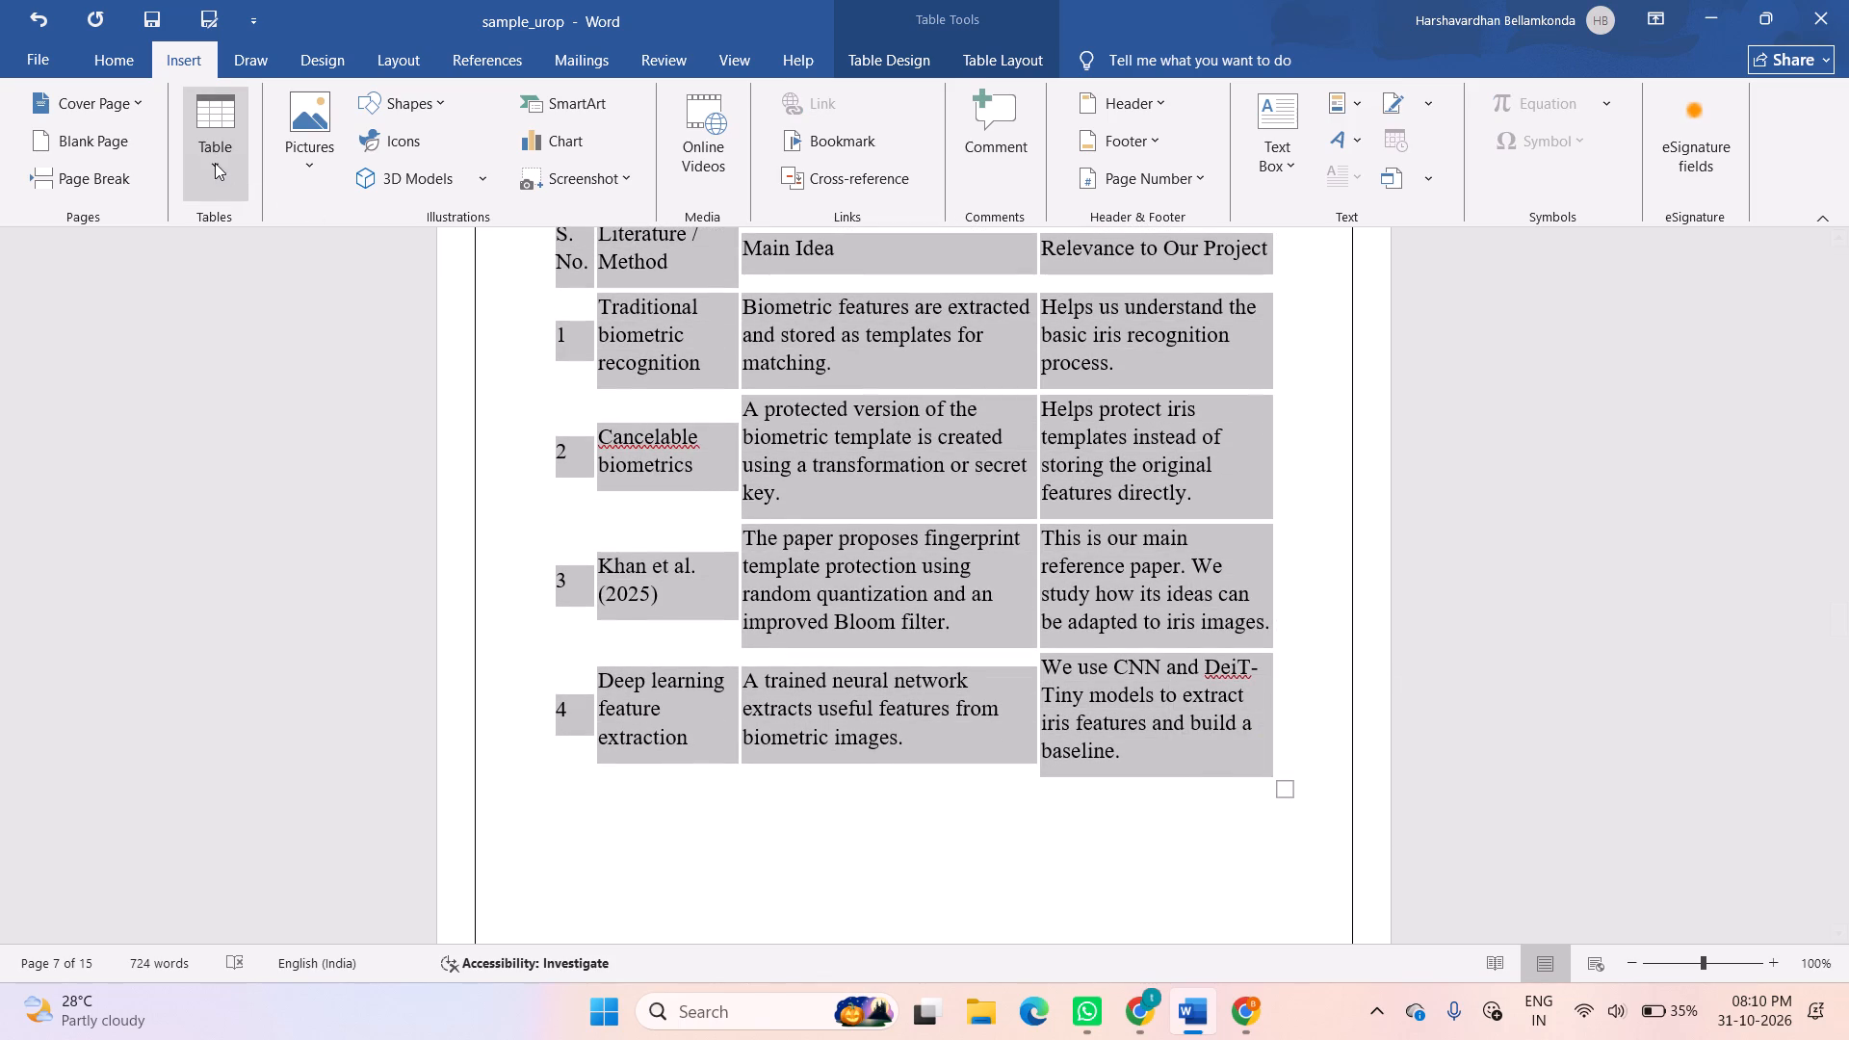
left_click(215, 163)
left_click(262, 472)
scroll(414, 470, "up", 1)
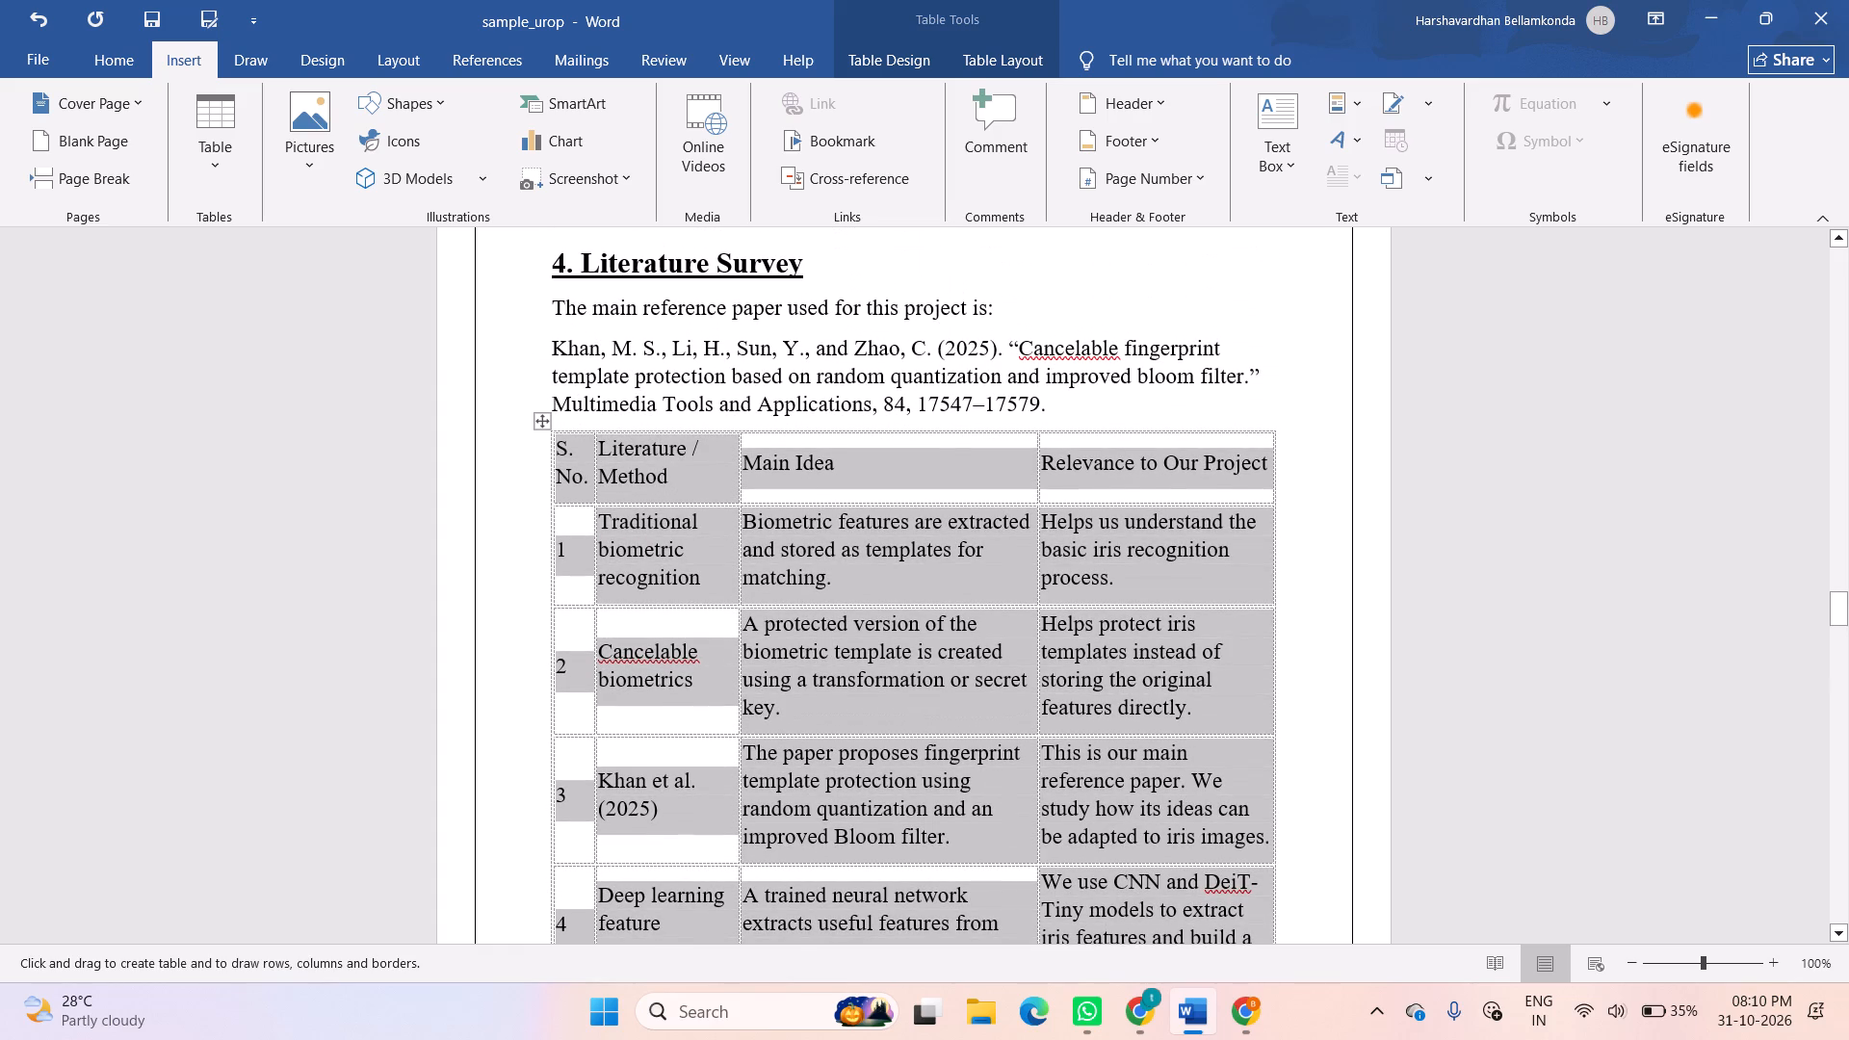
left_click_drag(553, 437, 549, 917)
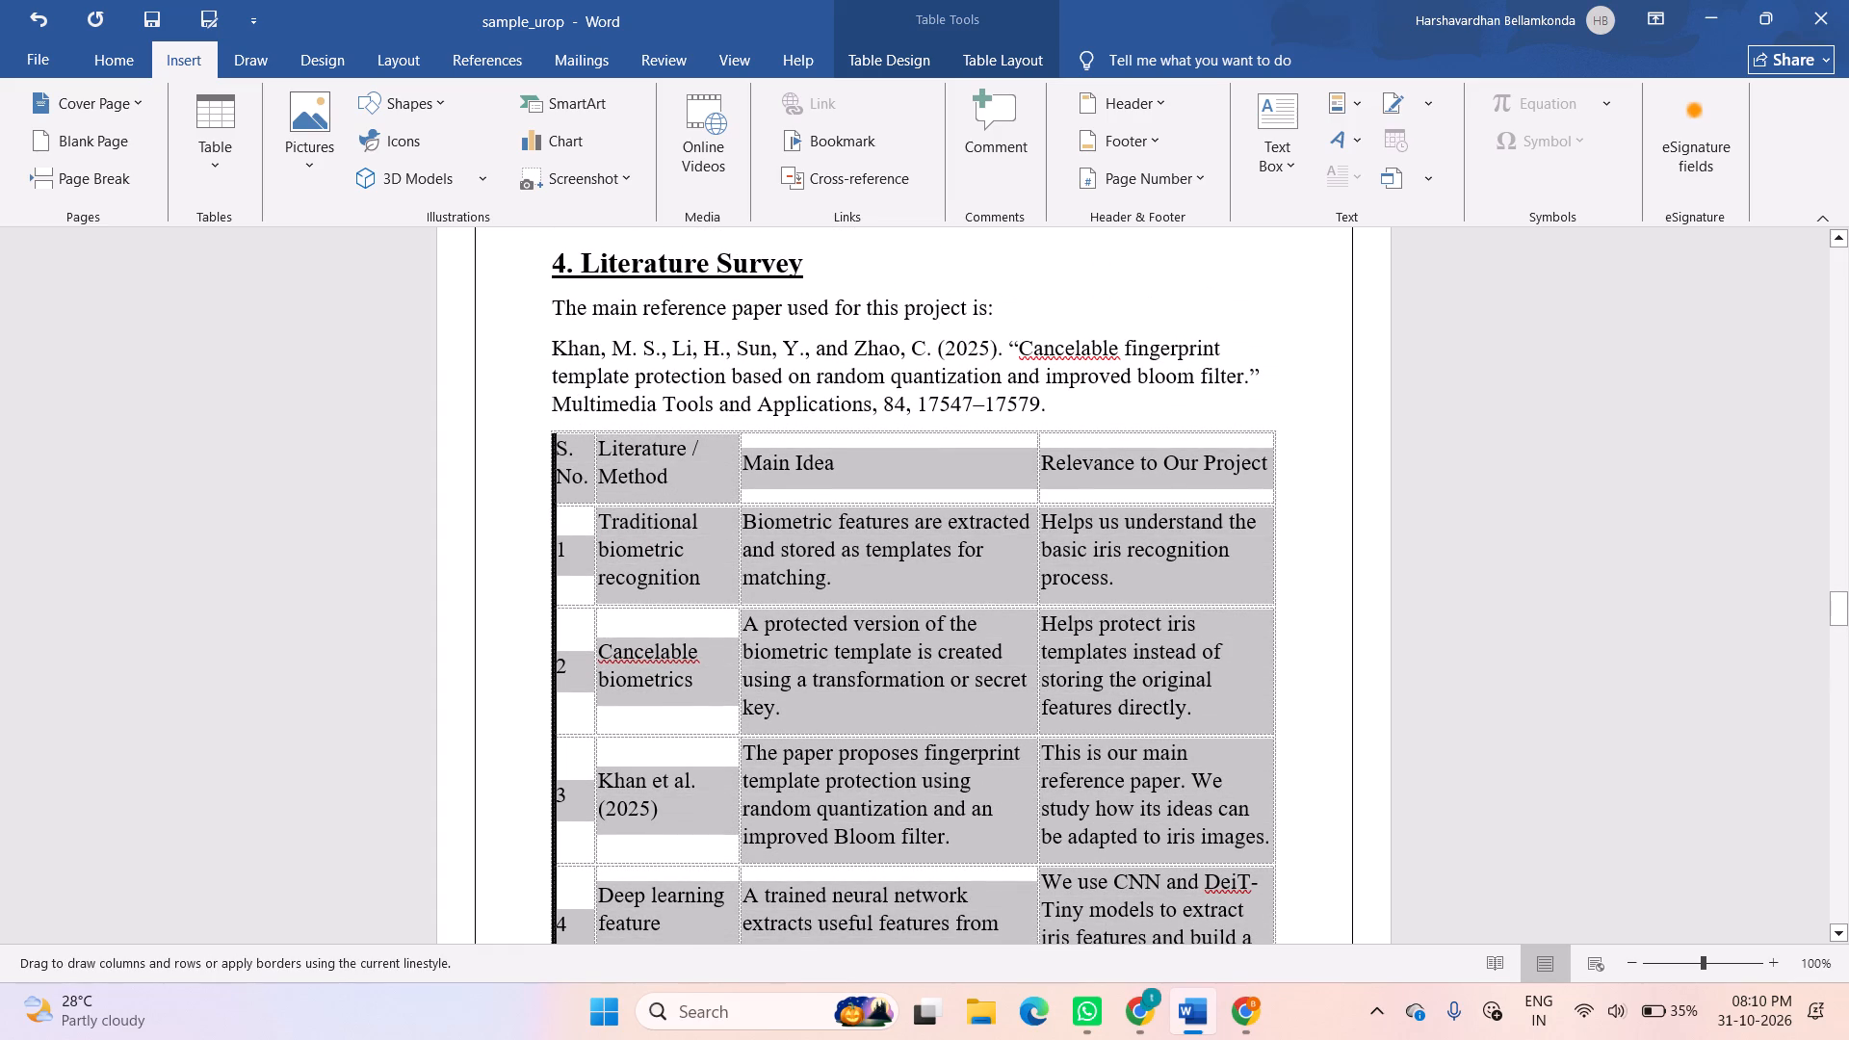
left_click_drag(549, 917, 547, 967)
left_click(556, 496)
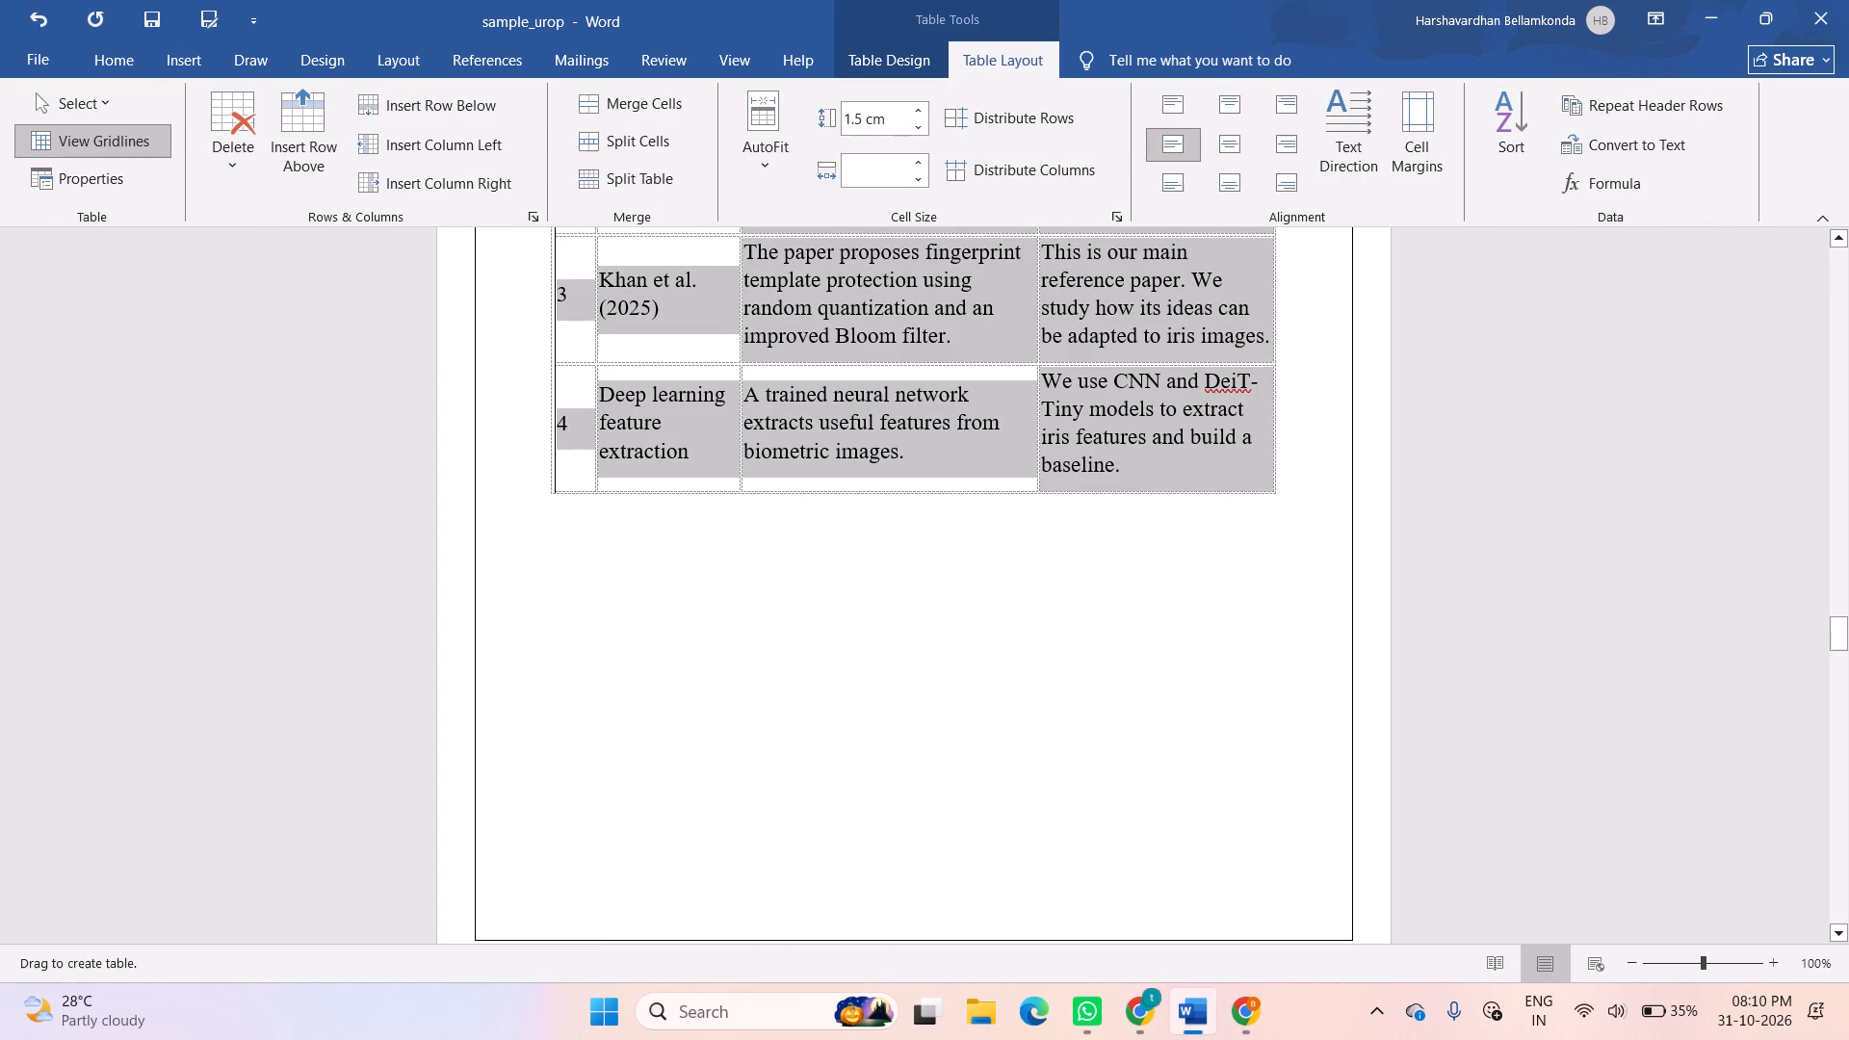
left_click(557, 480)
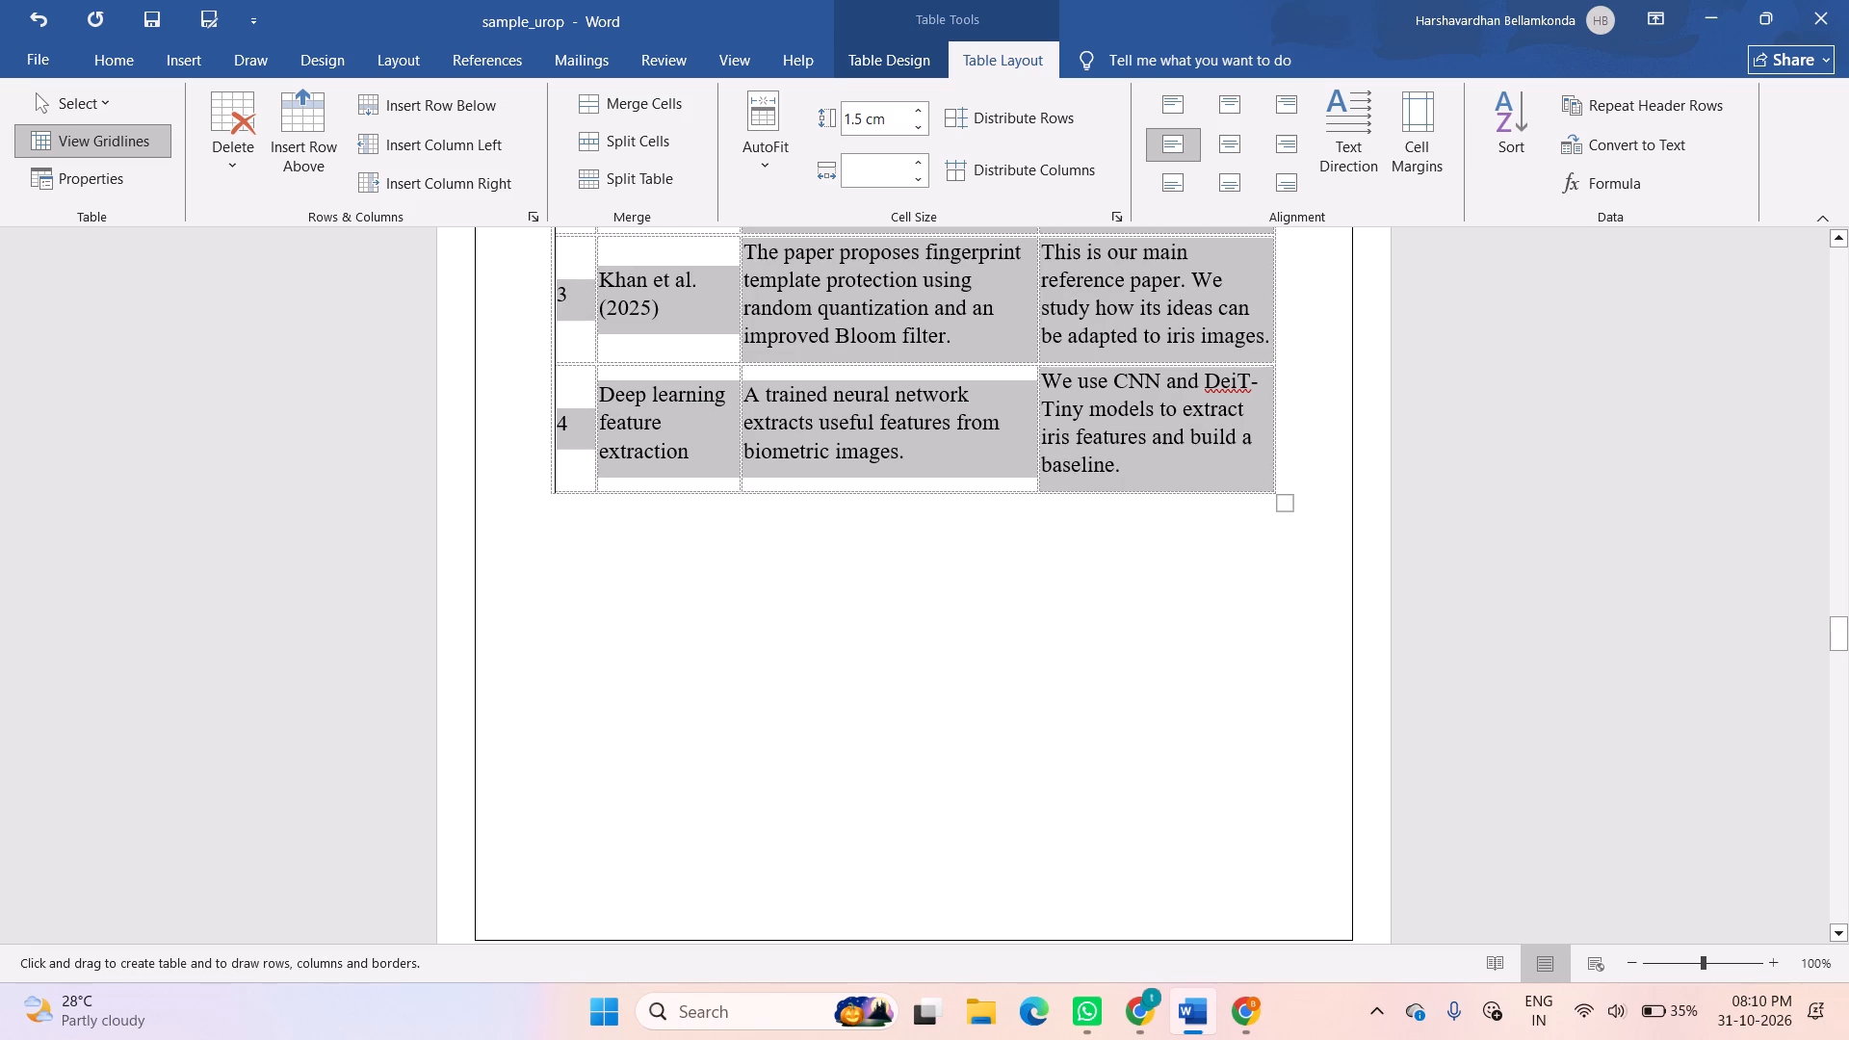
left_click_drag(556, 479, 553, 302)
Draw solid borders along the top and right edges of the Literature Survey table.
scroll(553, 302, "up", 2)
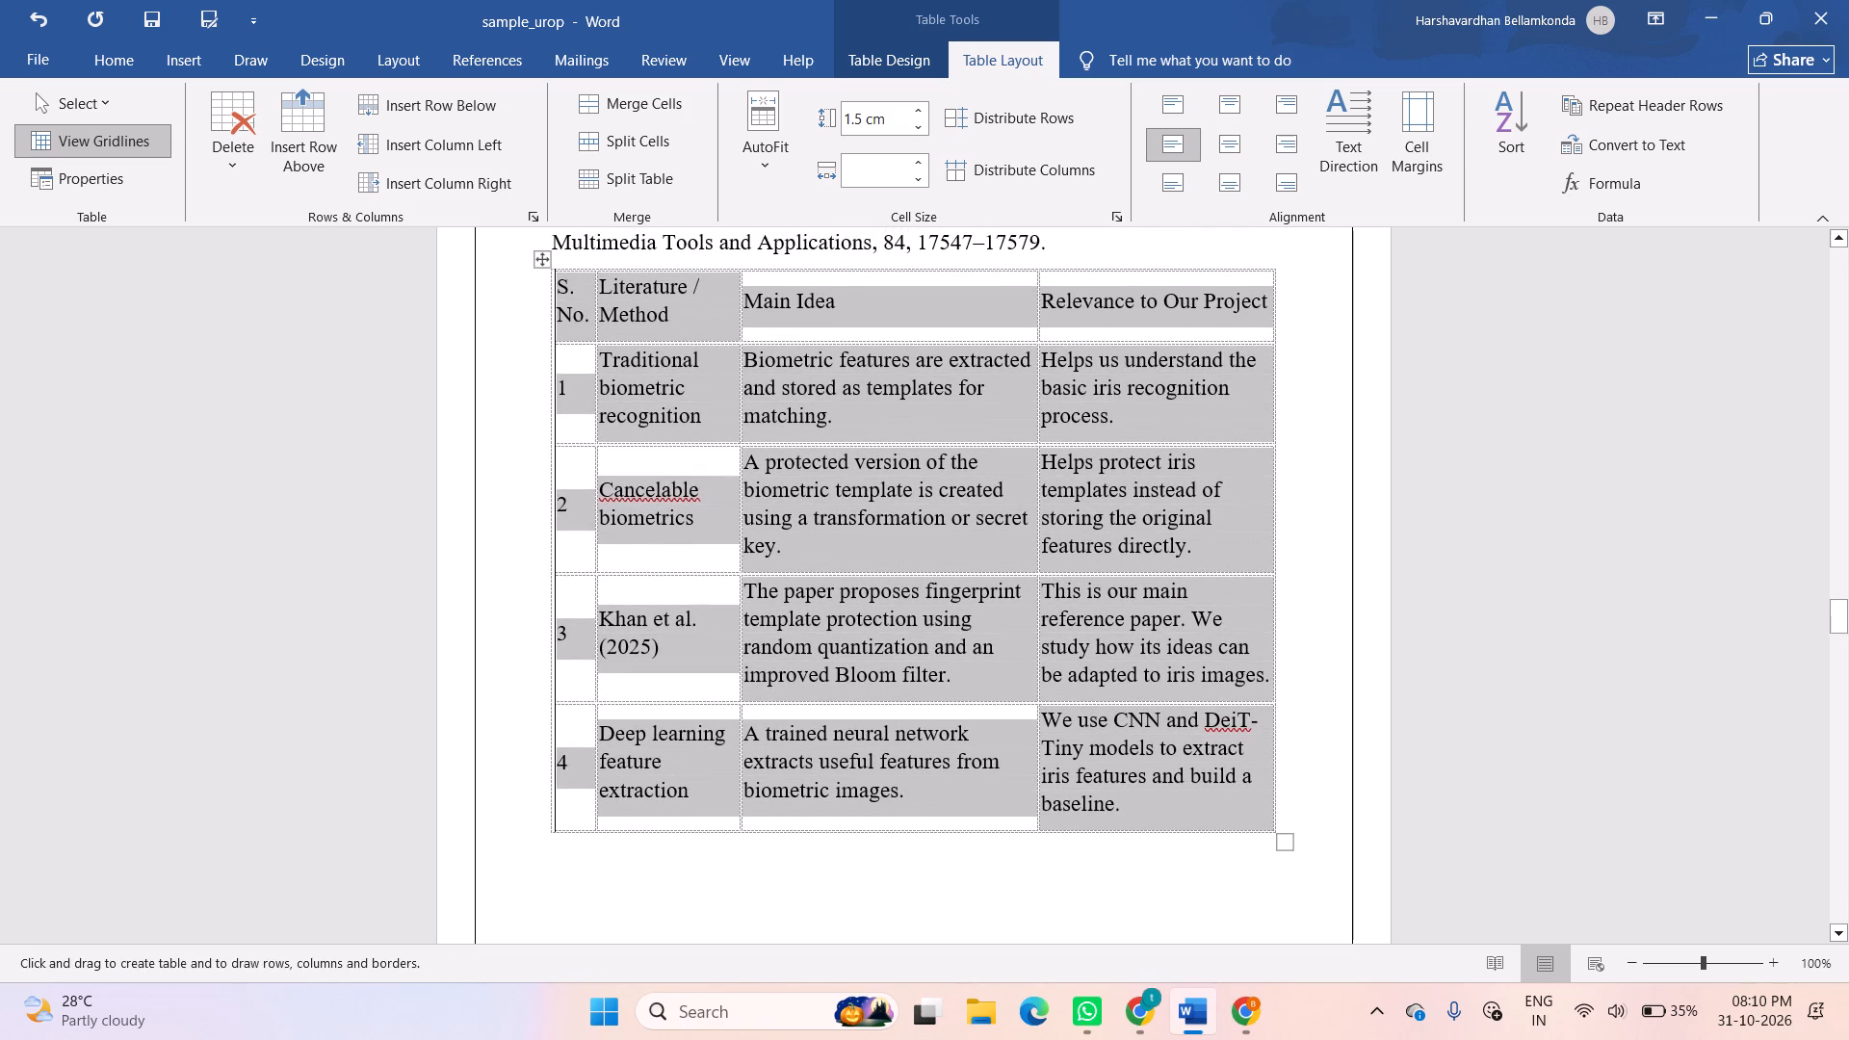
scroll(553, 302, "up", 1)
left_click_drag(560, 301, 1156, 317)
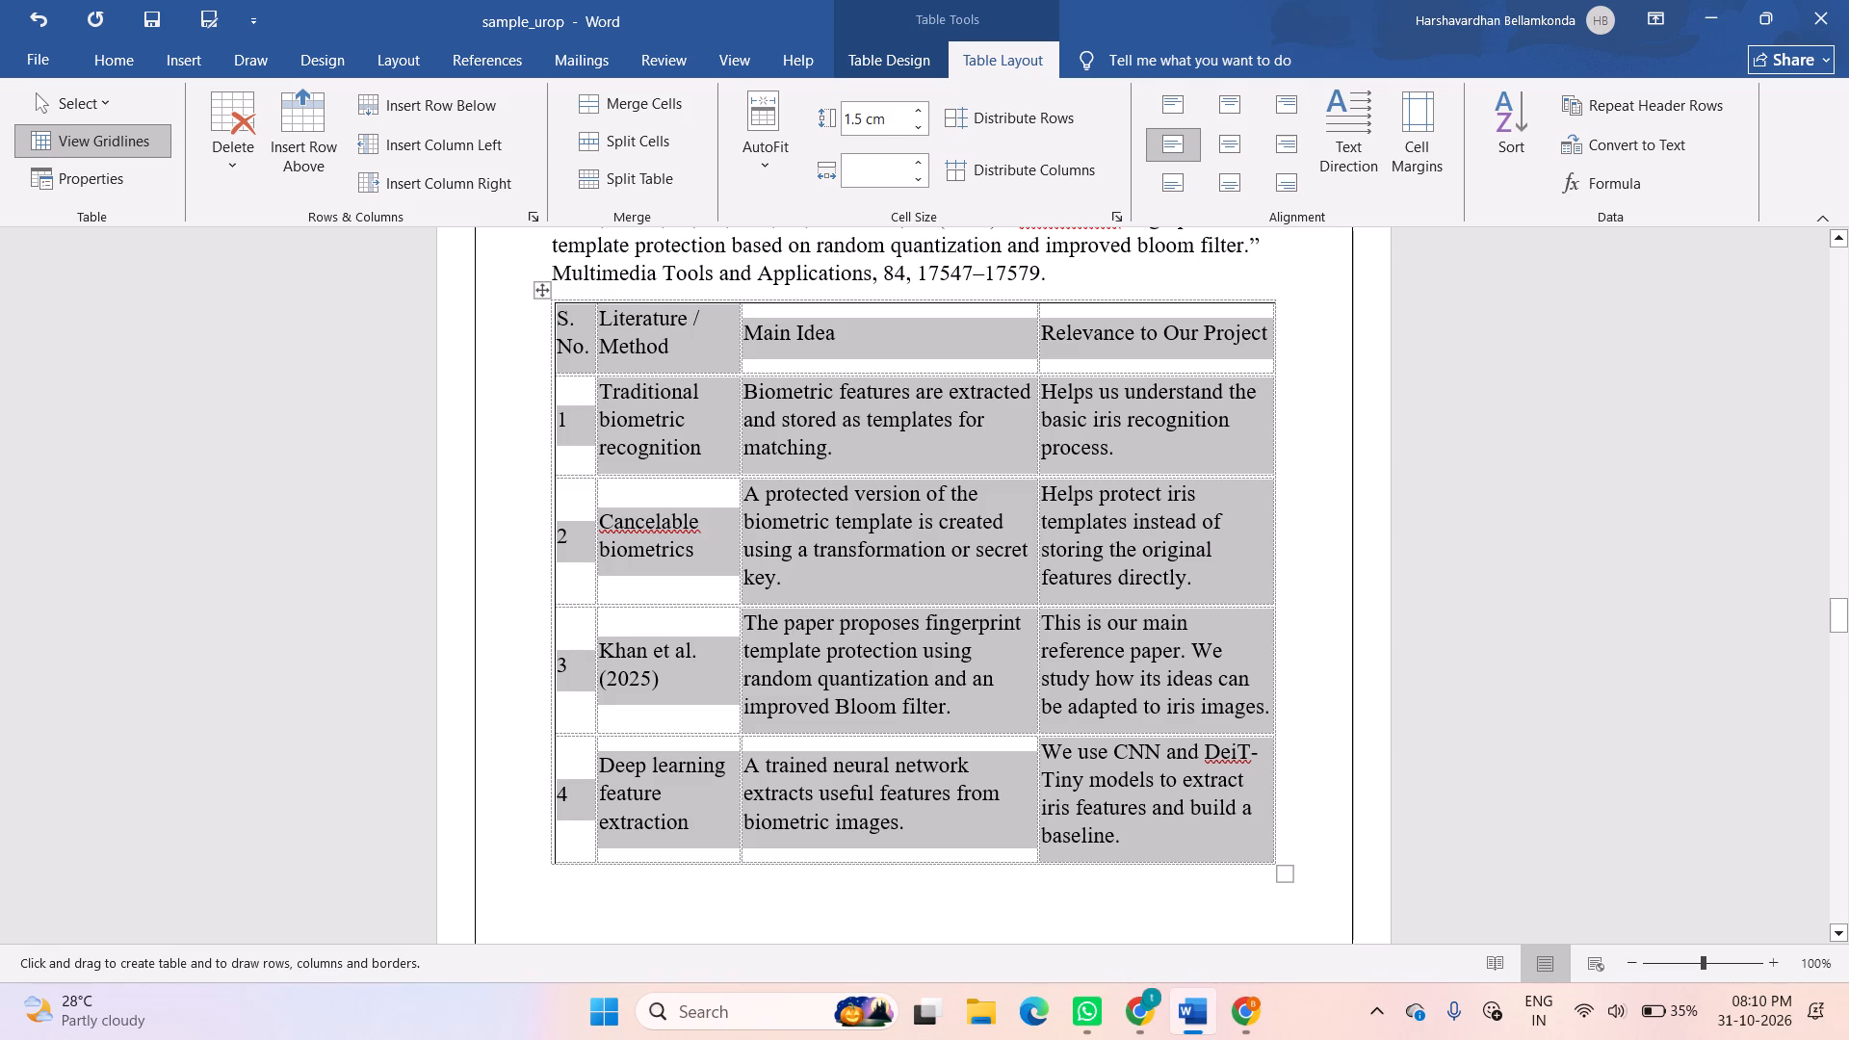
left_click_drag(1277, 305, 1272, 767)
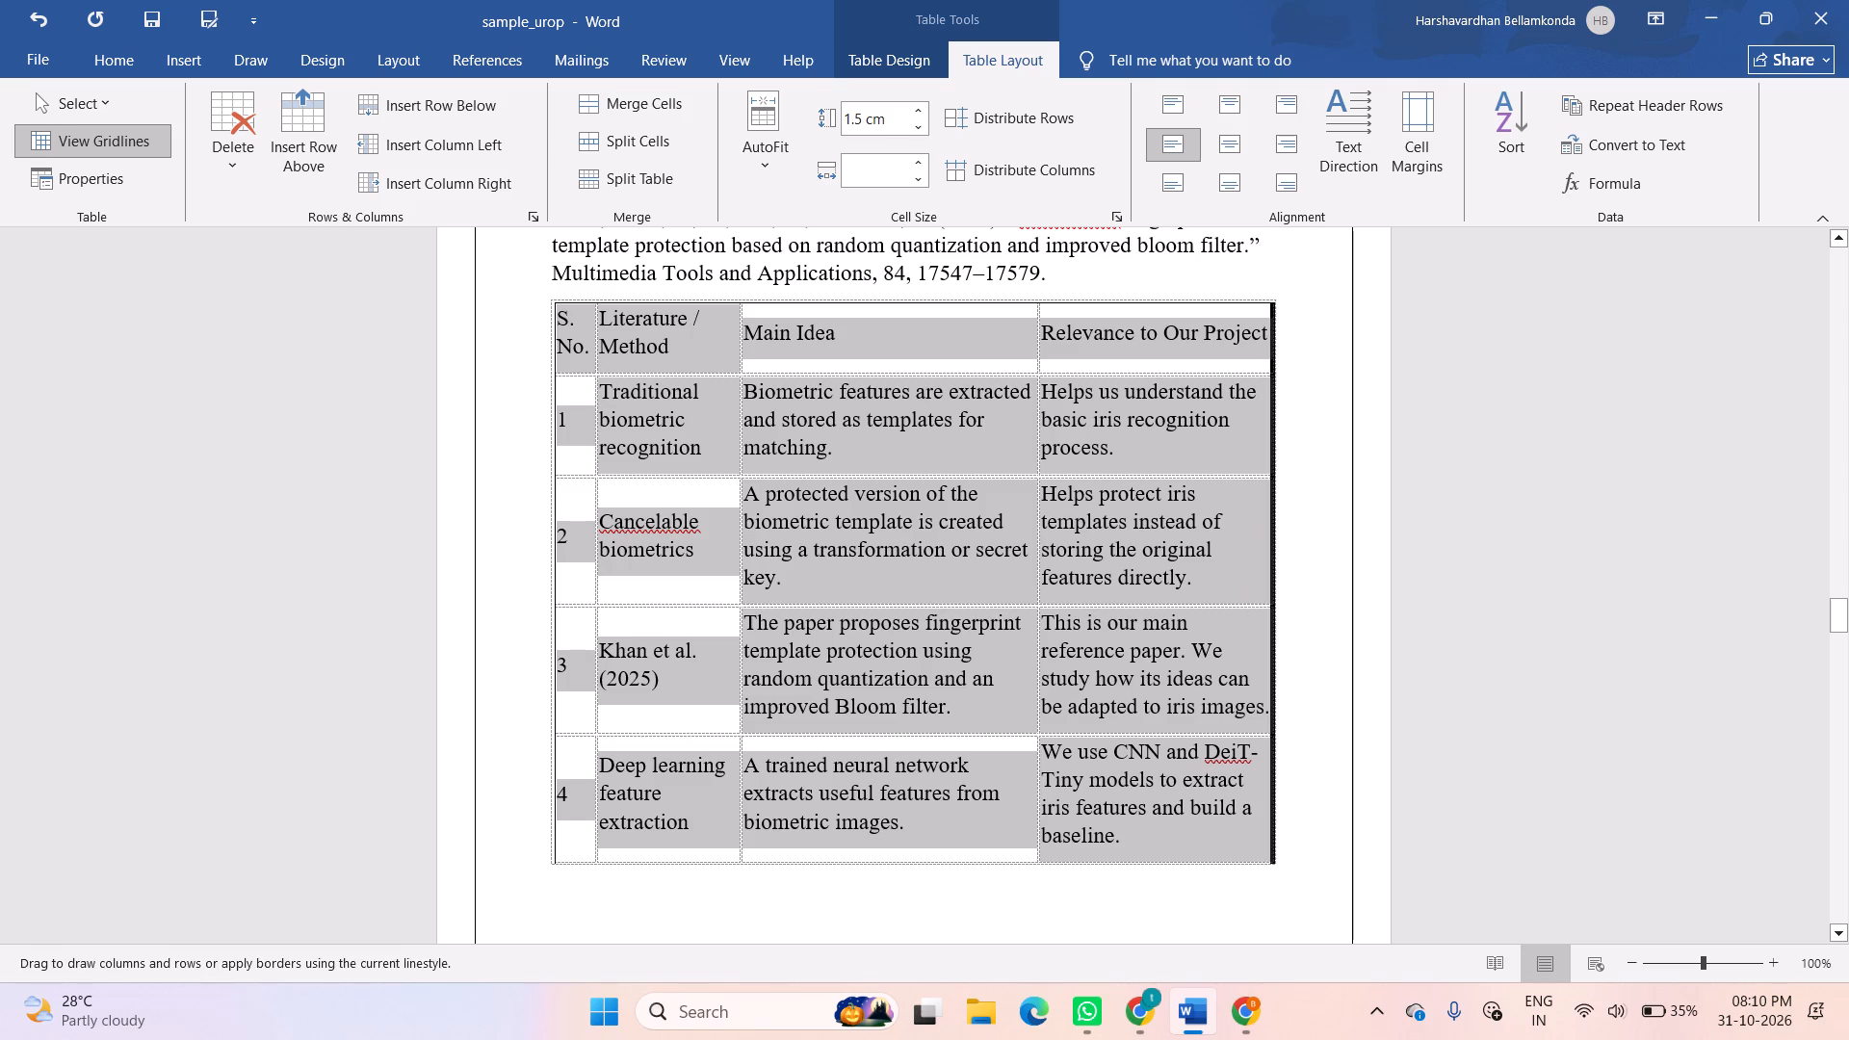
Draw solid vertical borders between all four columns of the Literature Survey table.
left_click_drag(1041, 313, 1055, 704)
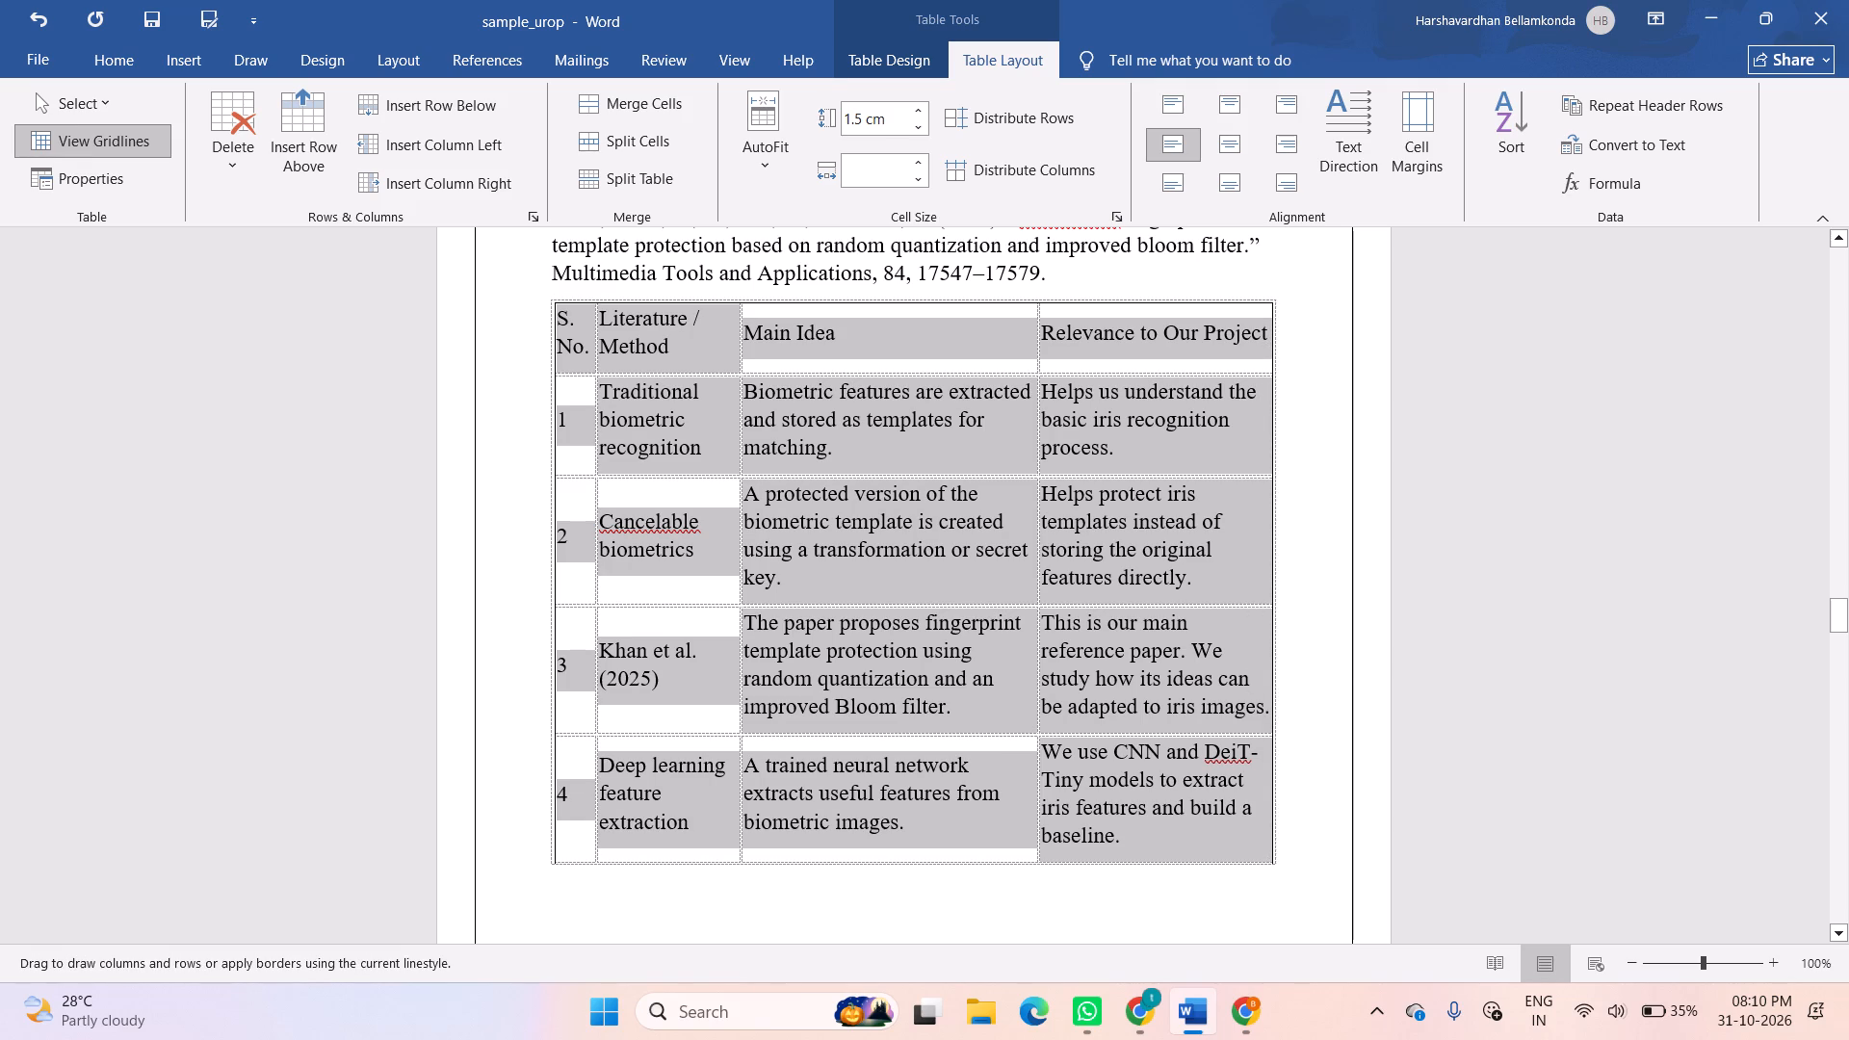
left_click_drag(1055, 704, 1051, 706)
left_click_drag(1051, 706, 1055, 803)
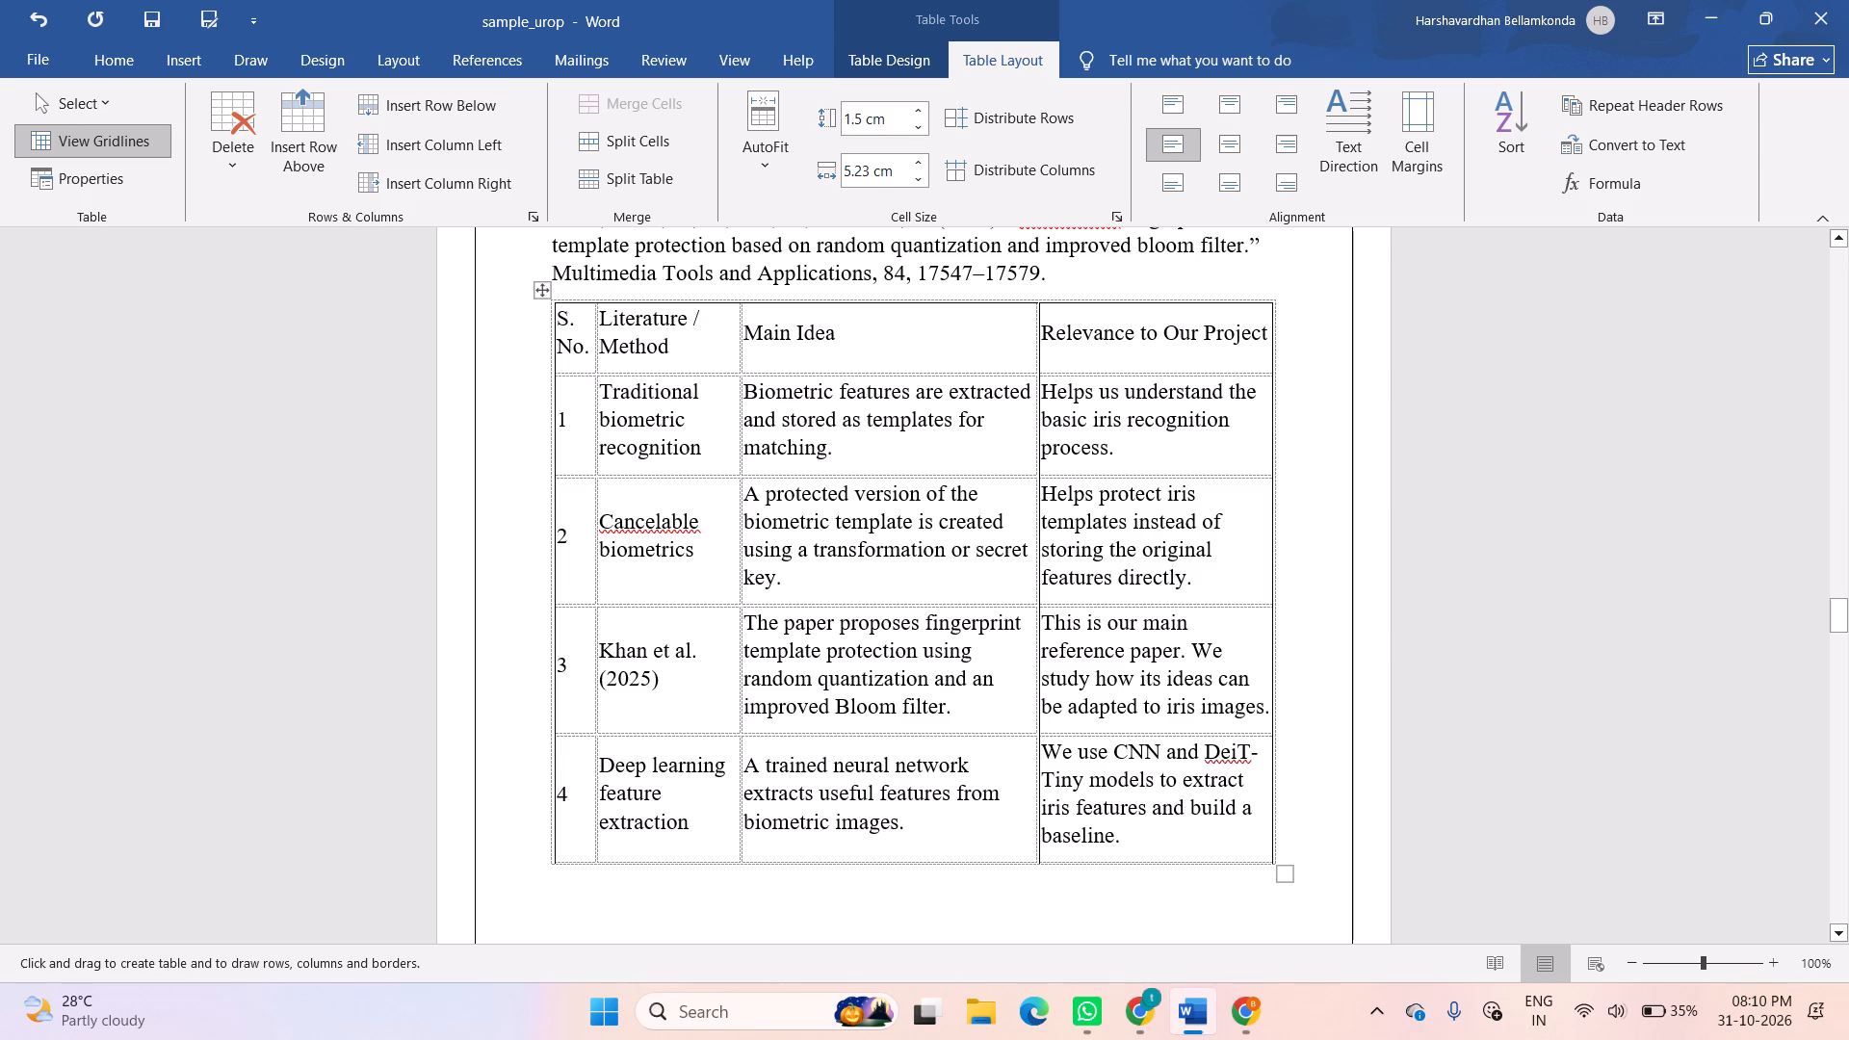
left_click_drag(740, 310, 747, 910)
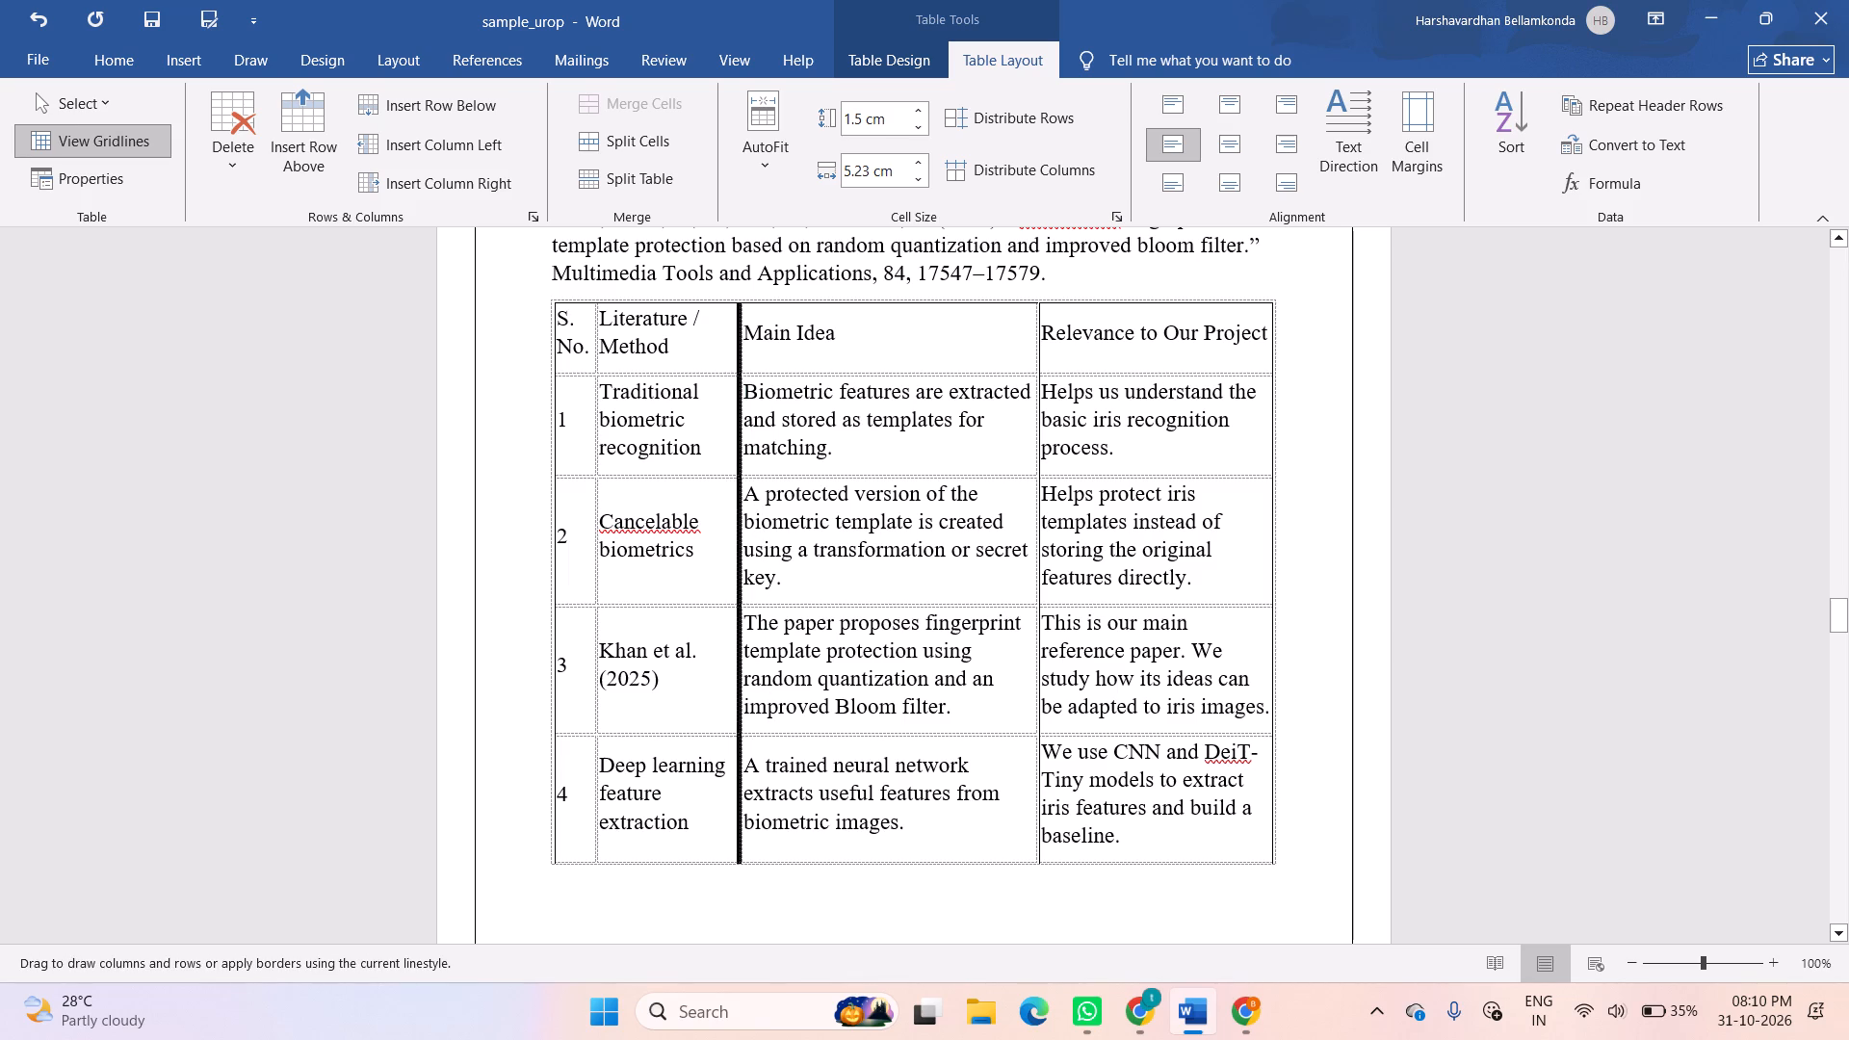
left_click_drag(598, 307, 597, 880)
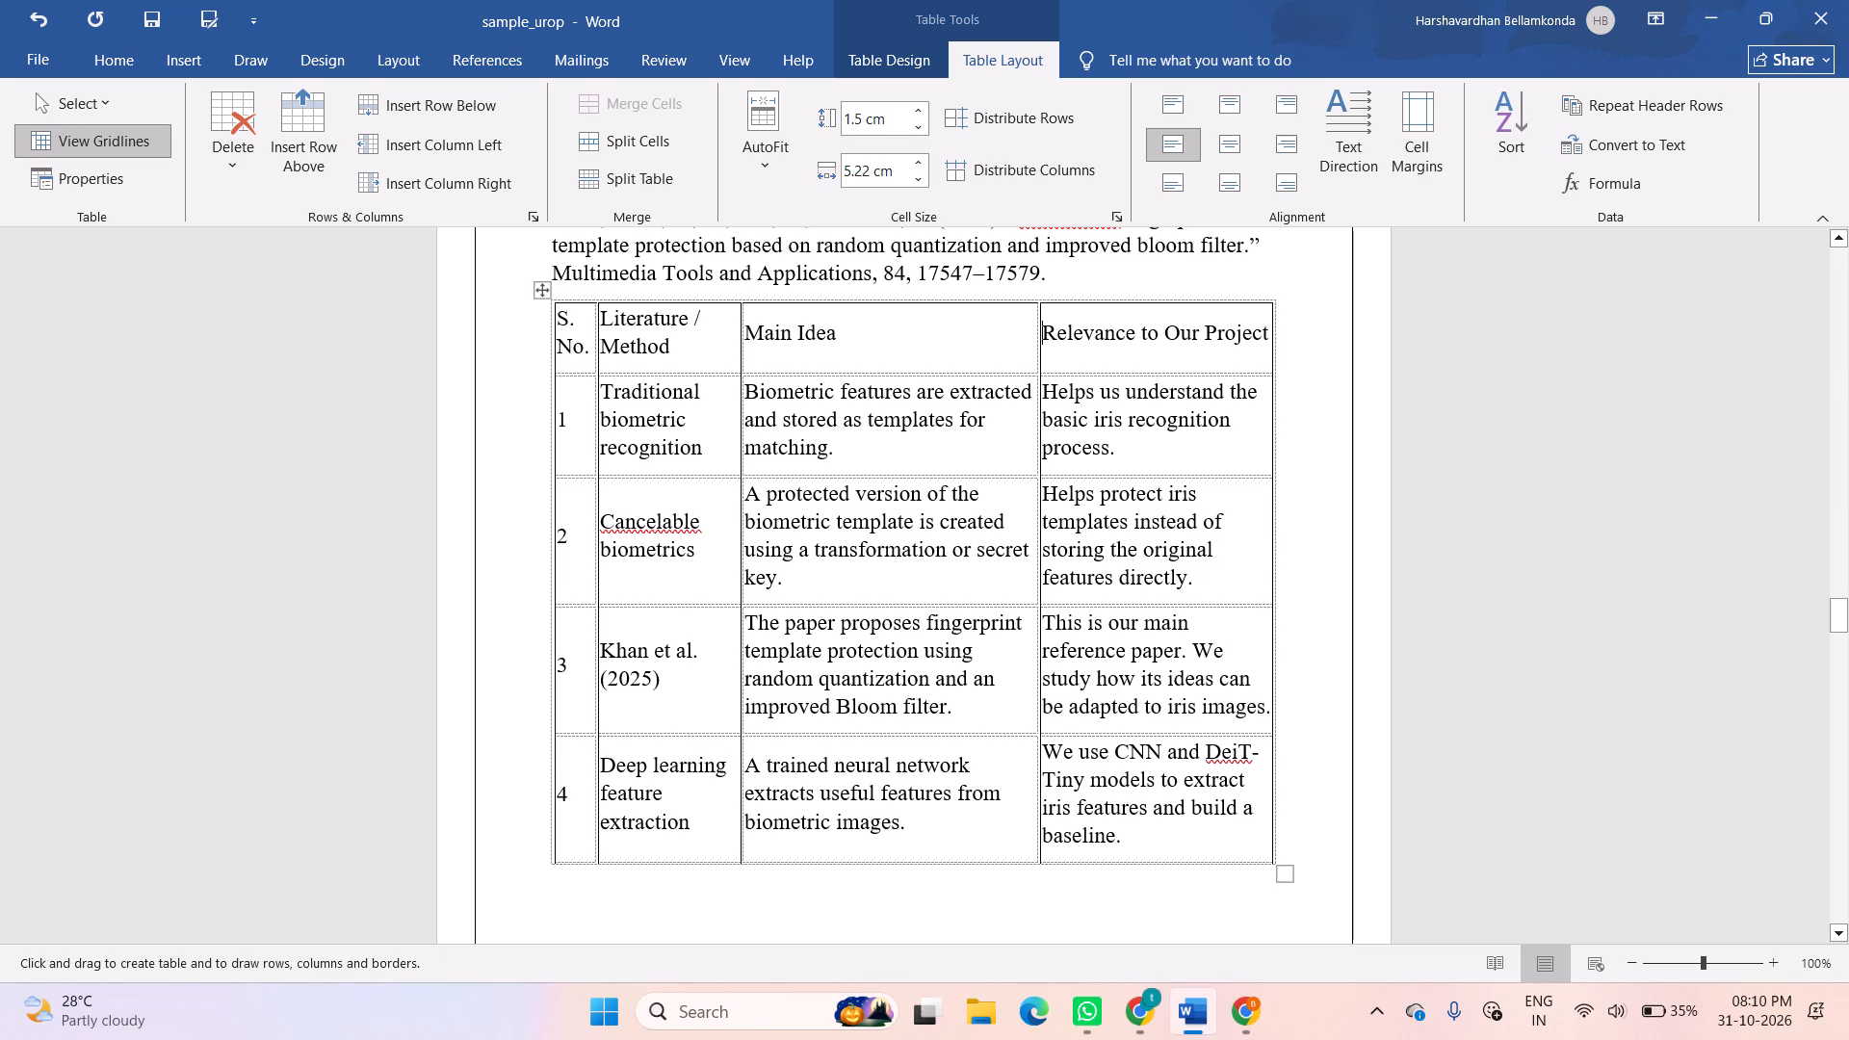
Draw a solid horizontal border below the header row of the Literature Survey table.
left_click_drag(562, 376, 1283, 371)
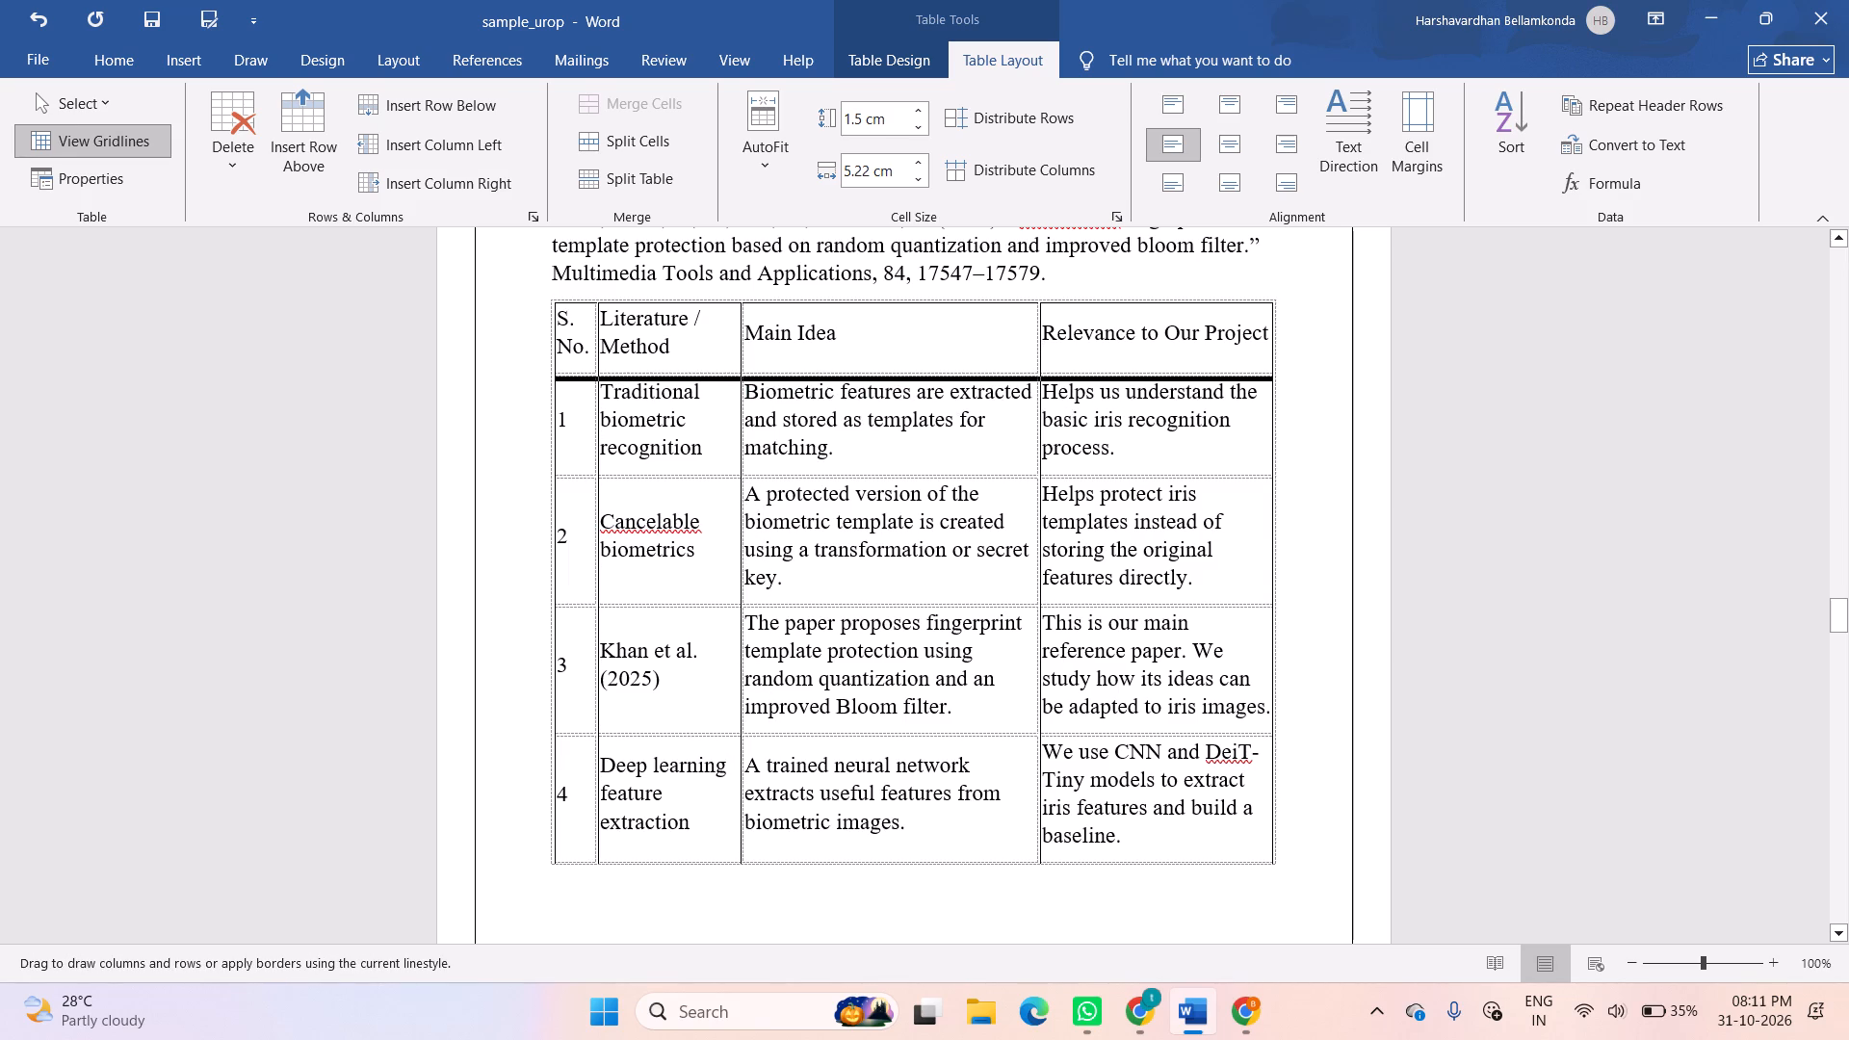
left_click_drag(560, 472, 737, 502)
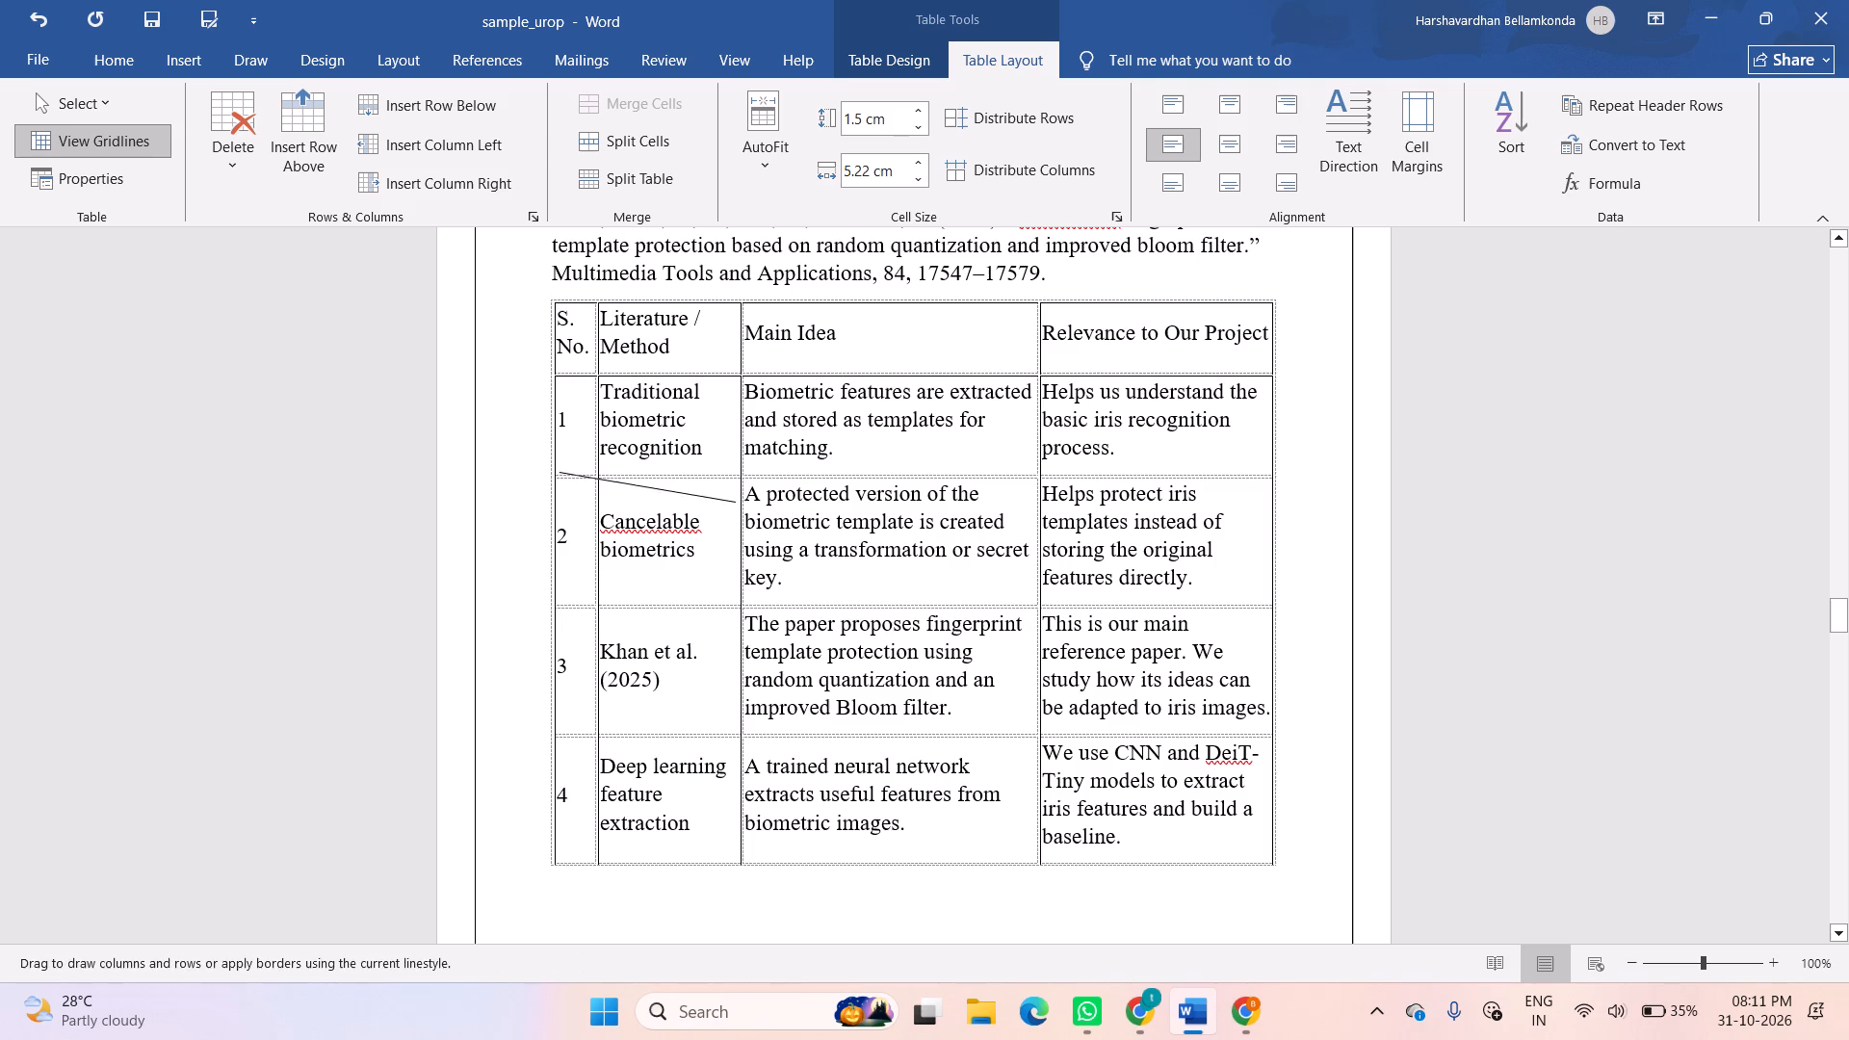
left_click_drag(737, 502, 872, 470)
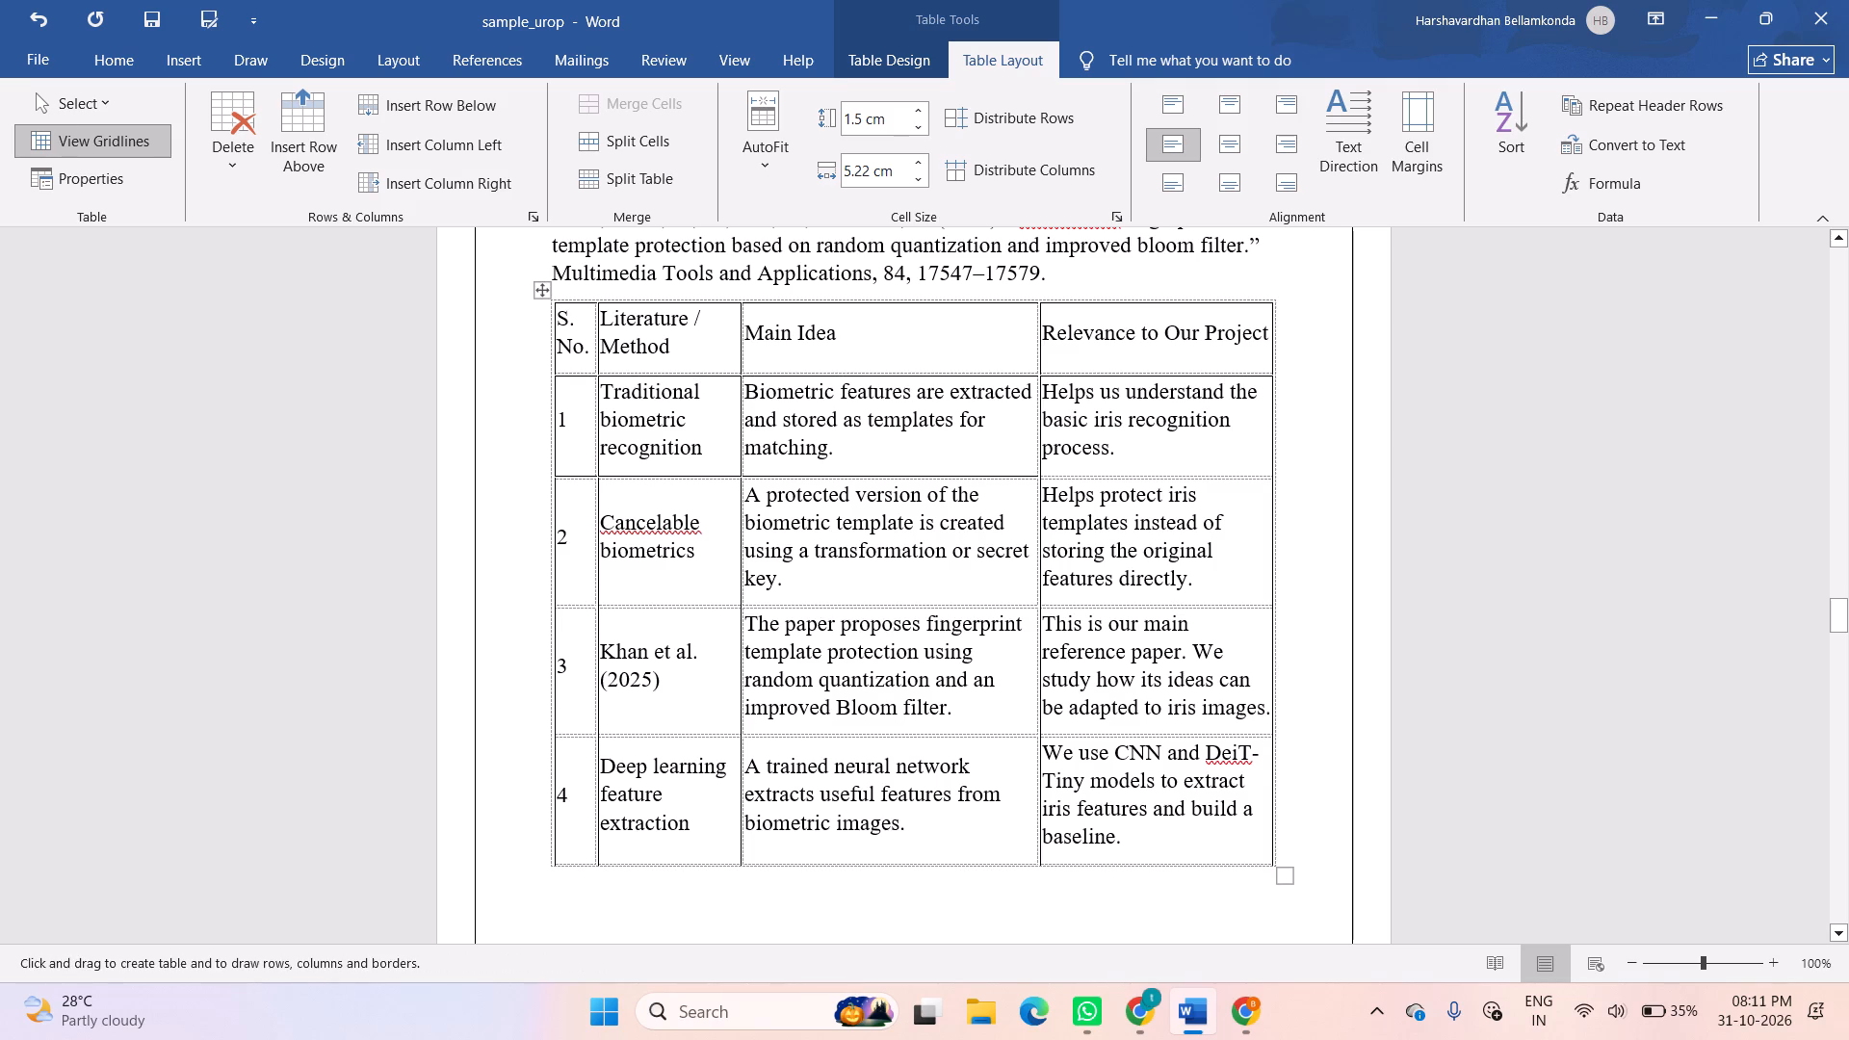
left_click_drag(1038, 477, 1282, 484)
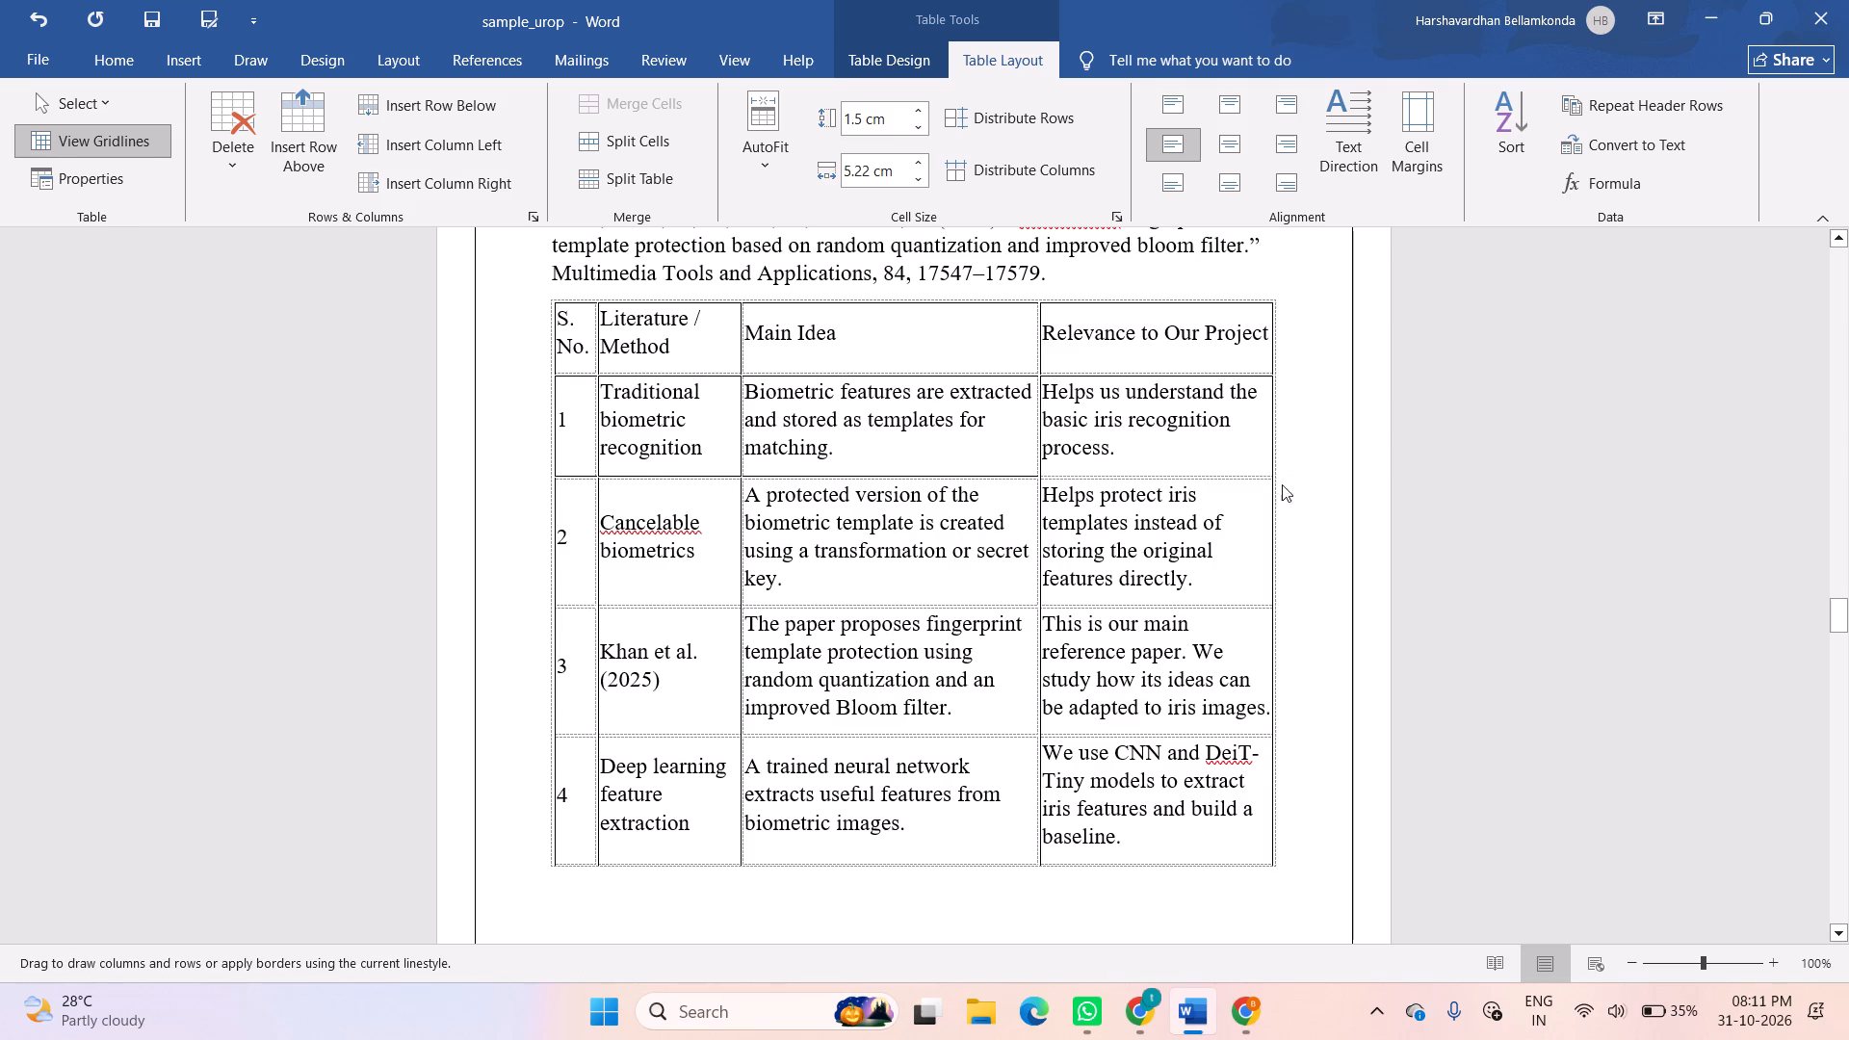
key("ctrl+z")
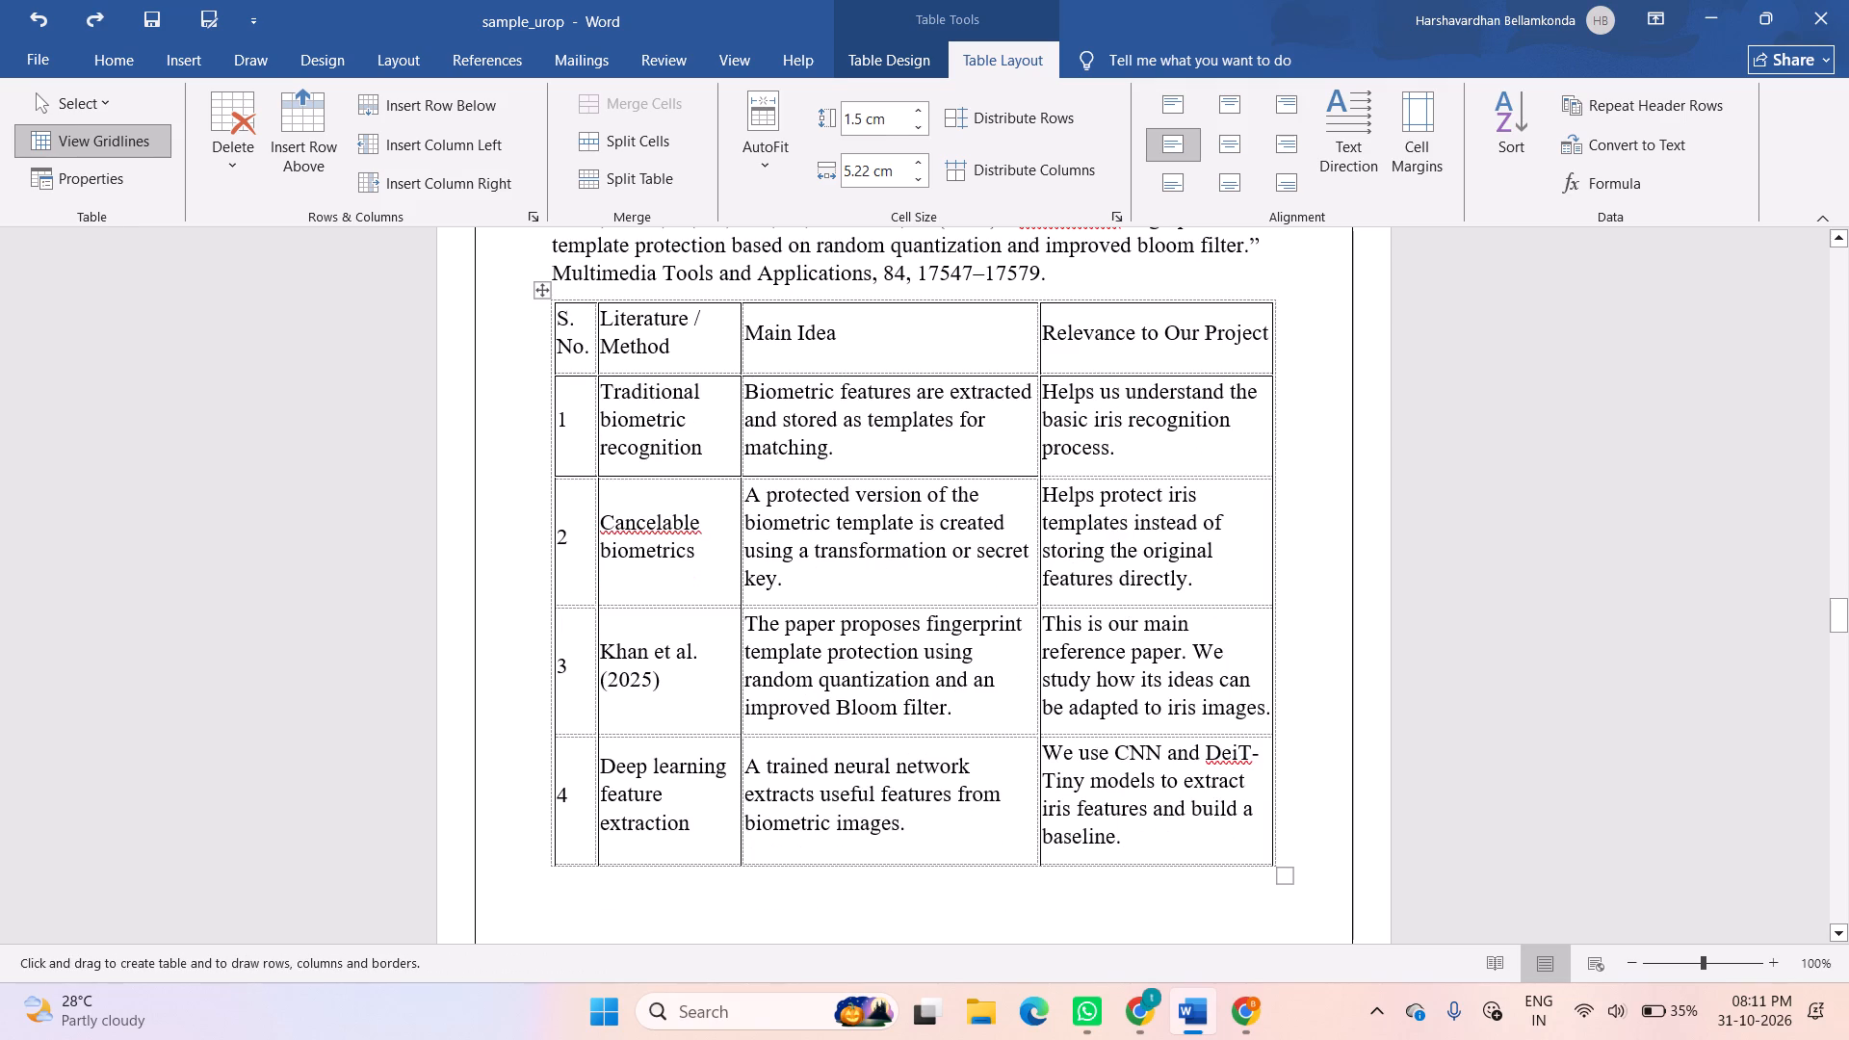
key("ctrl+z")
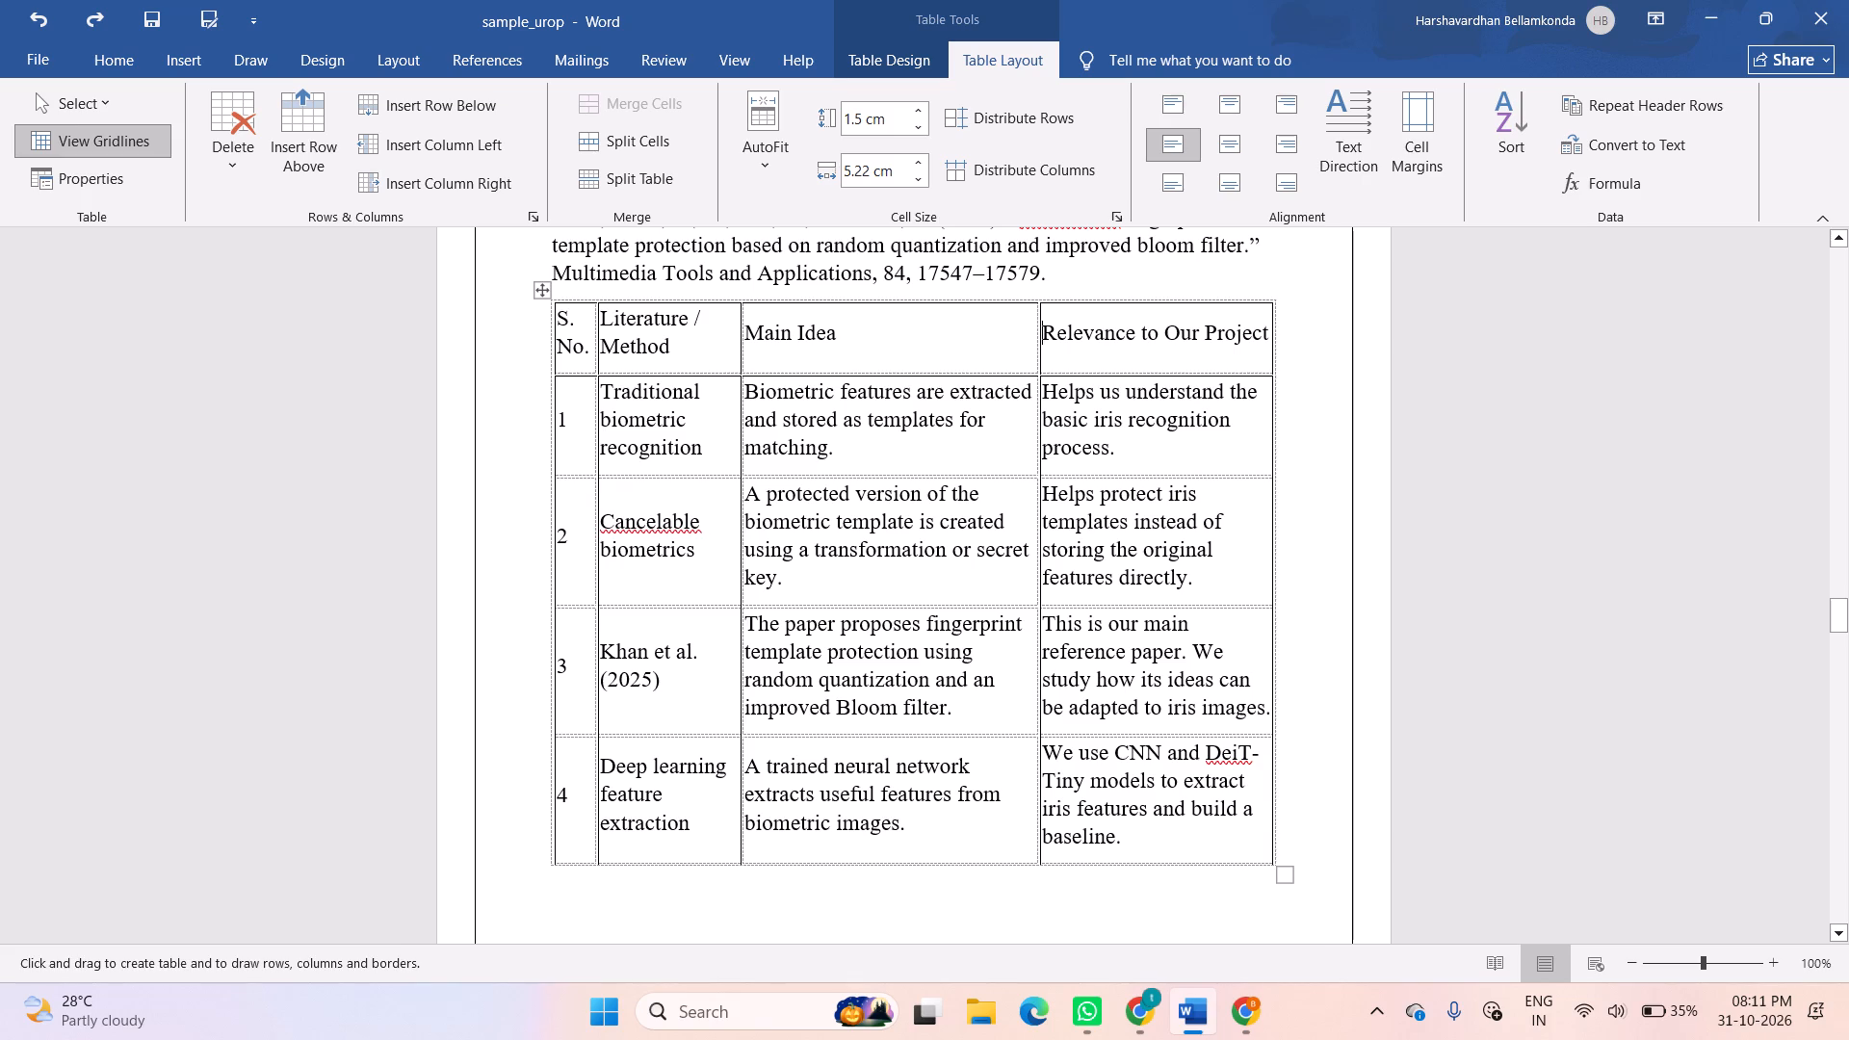
Draw solid horizontal borders below rows 1, 2 and 3 of the Literature Survey table, and stop drawing.
left_click_drag(555, 477, 1219, 474)
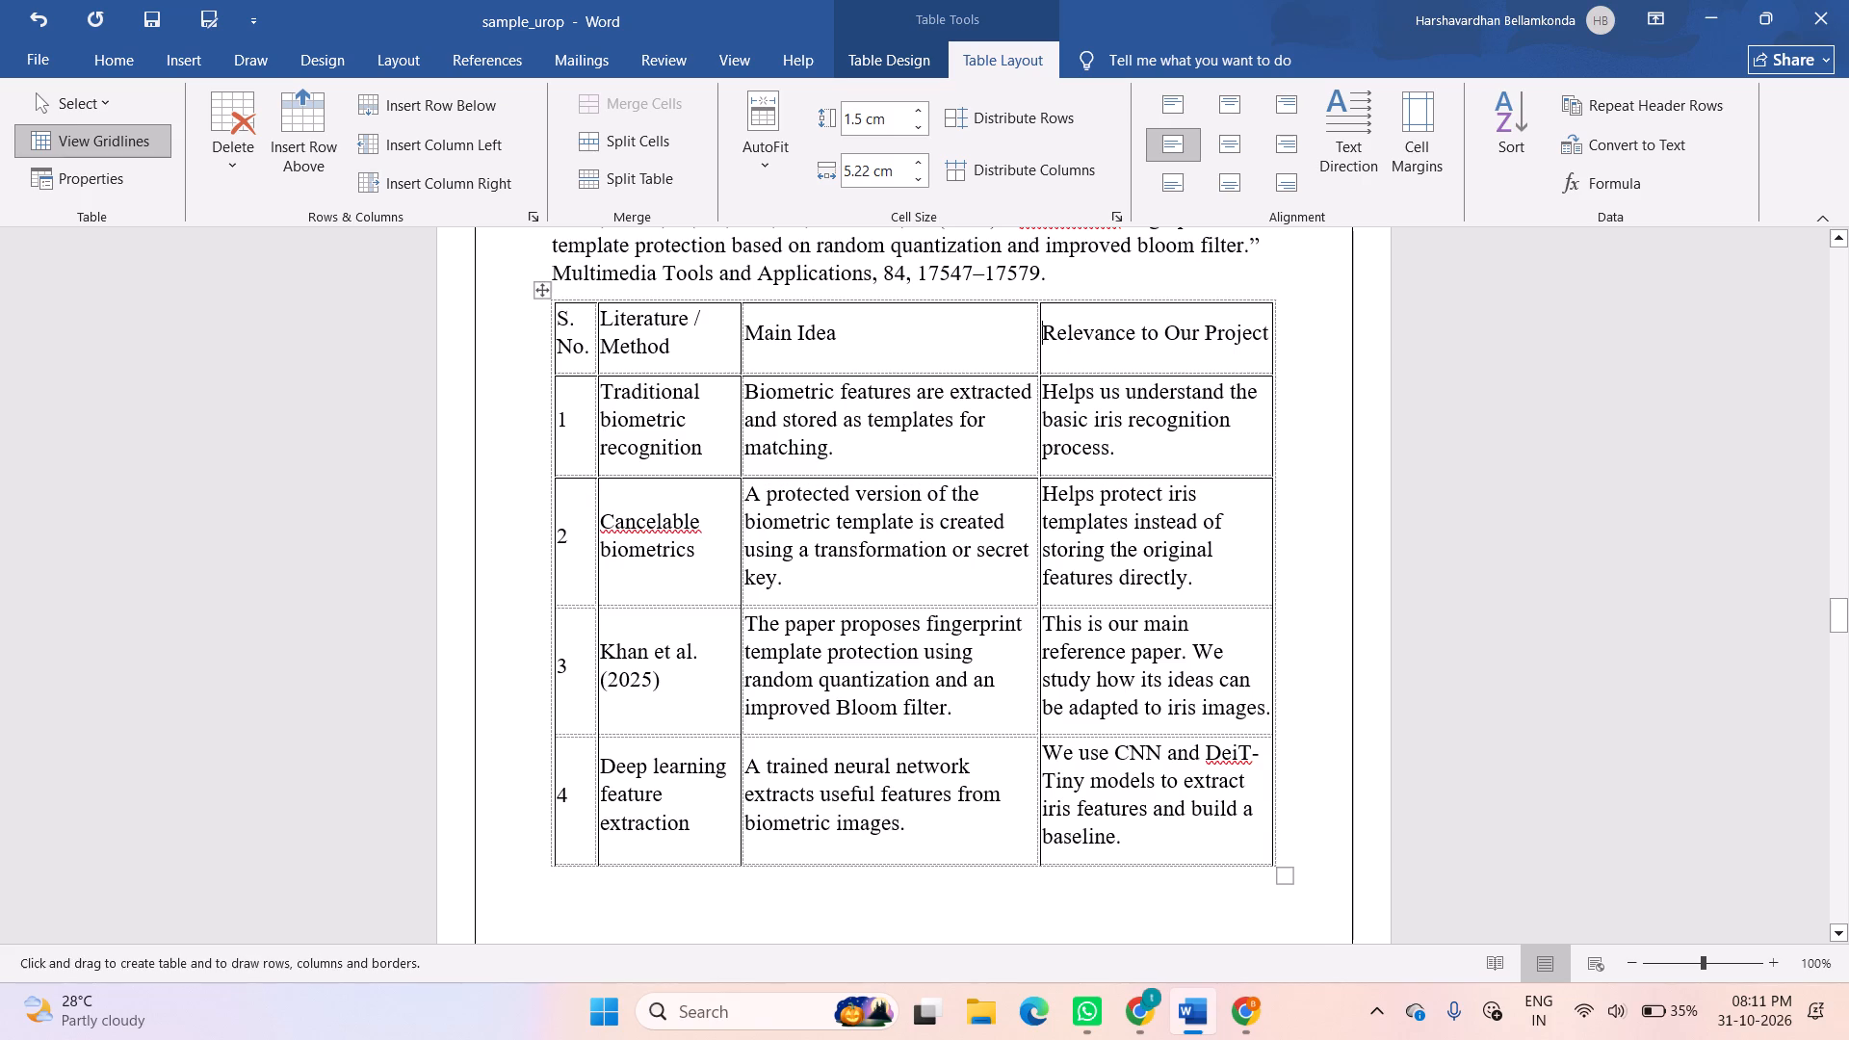
left_click_drag(557, 609, 1039, 626)
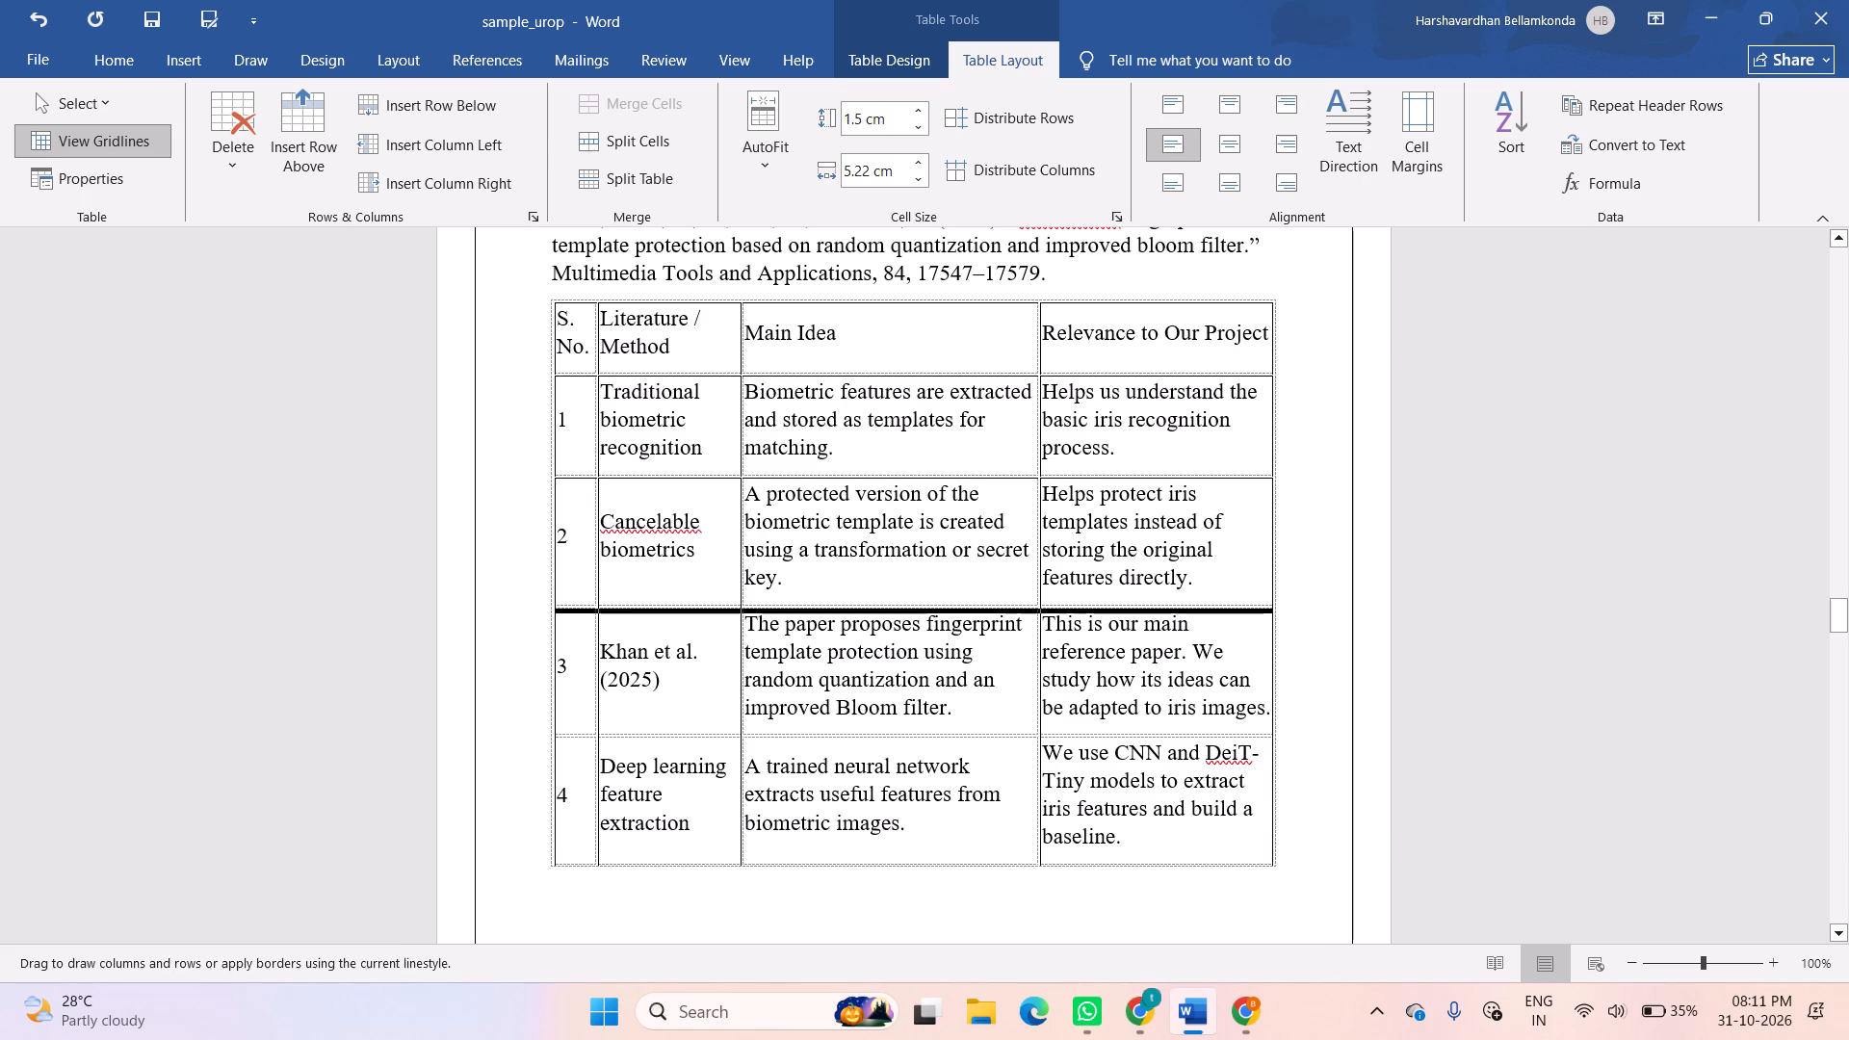
left_click_drag(1039, 626, 1187, 599)
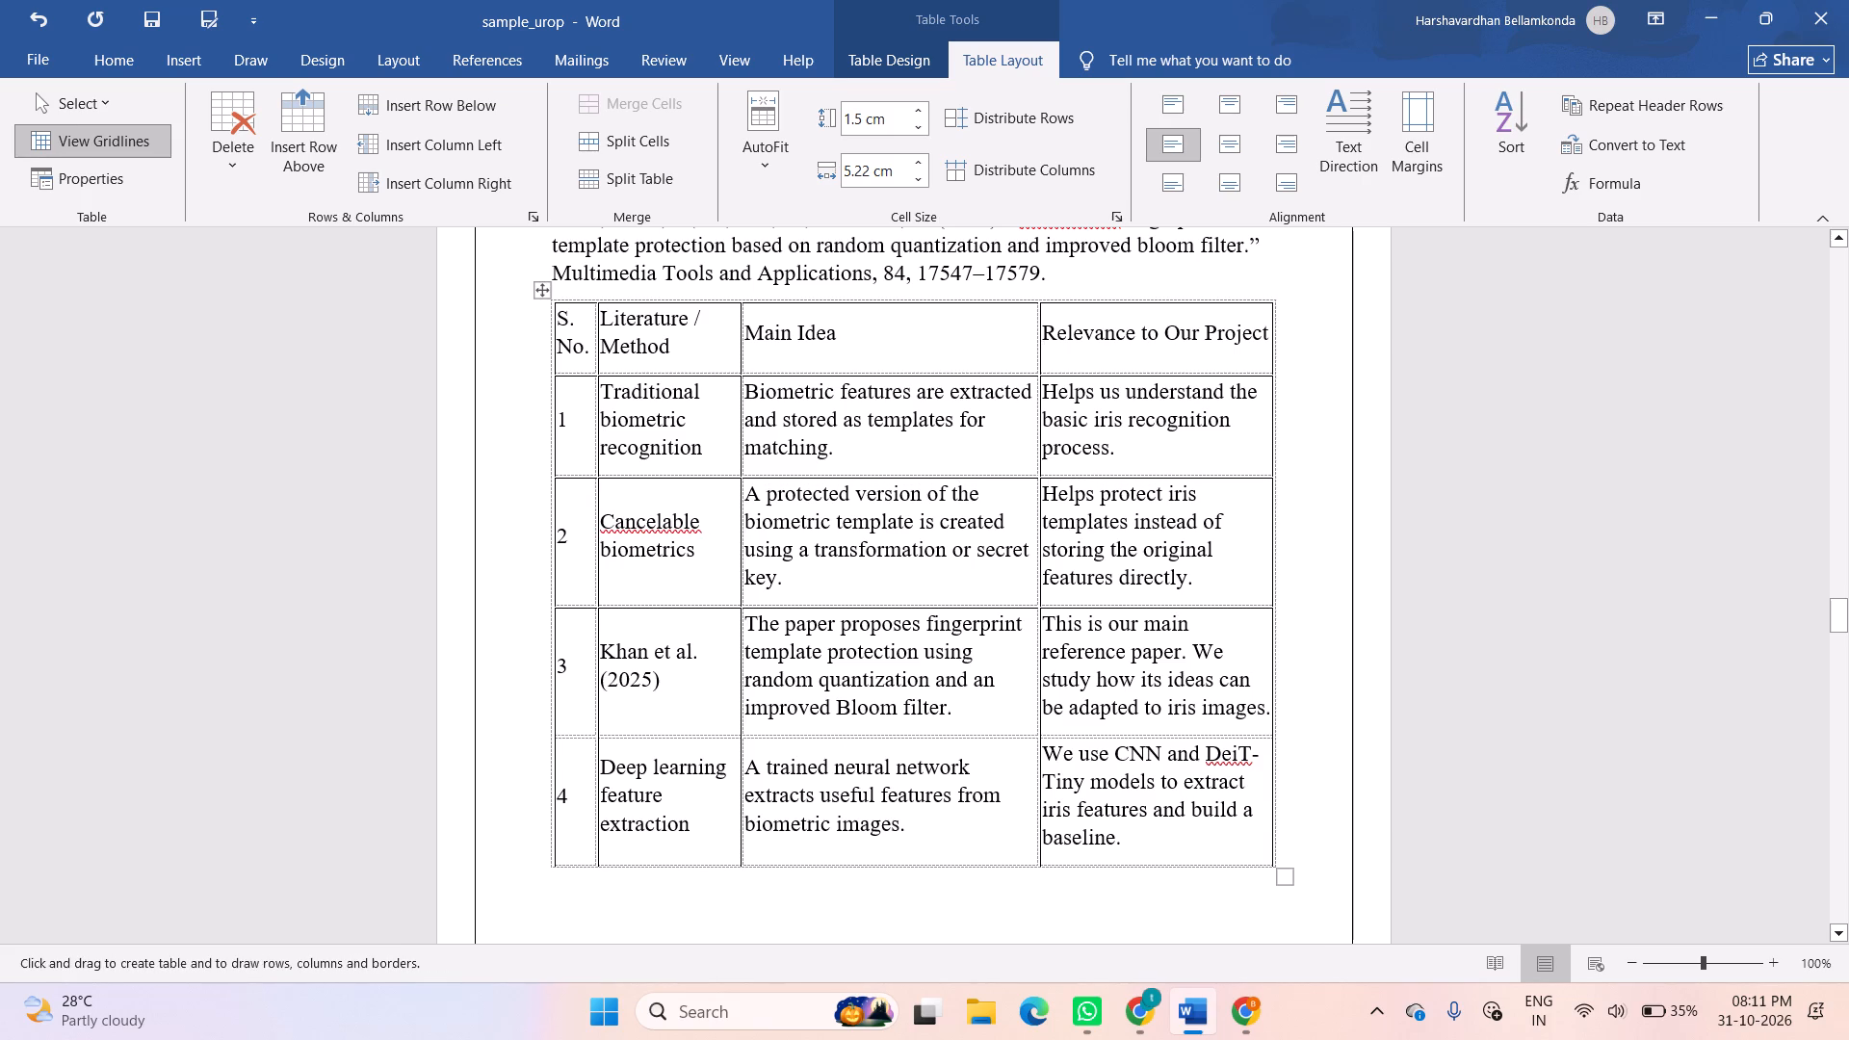
left_click_drag(557, 740, 1191, 730)
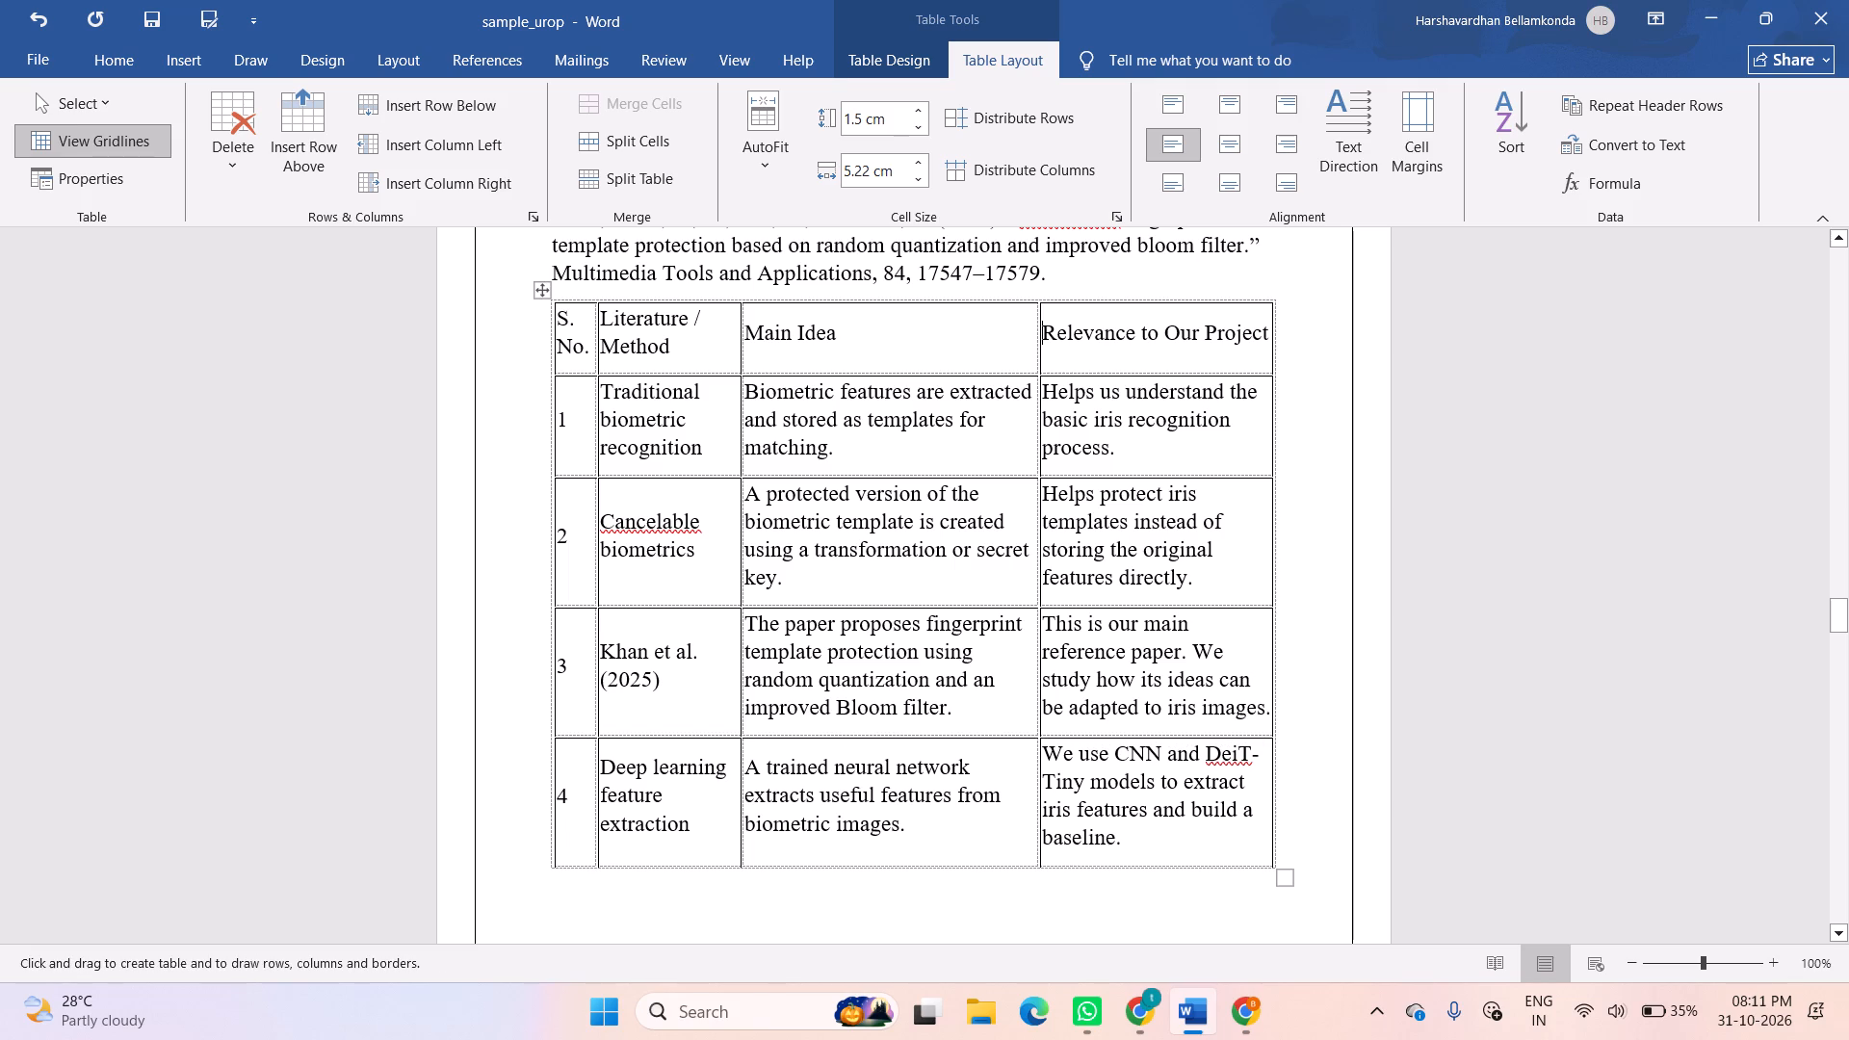
left_click(1412, 673)
left_click(1412, 673)
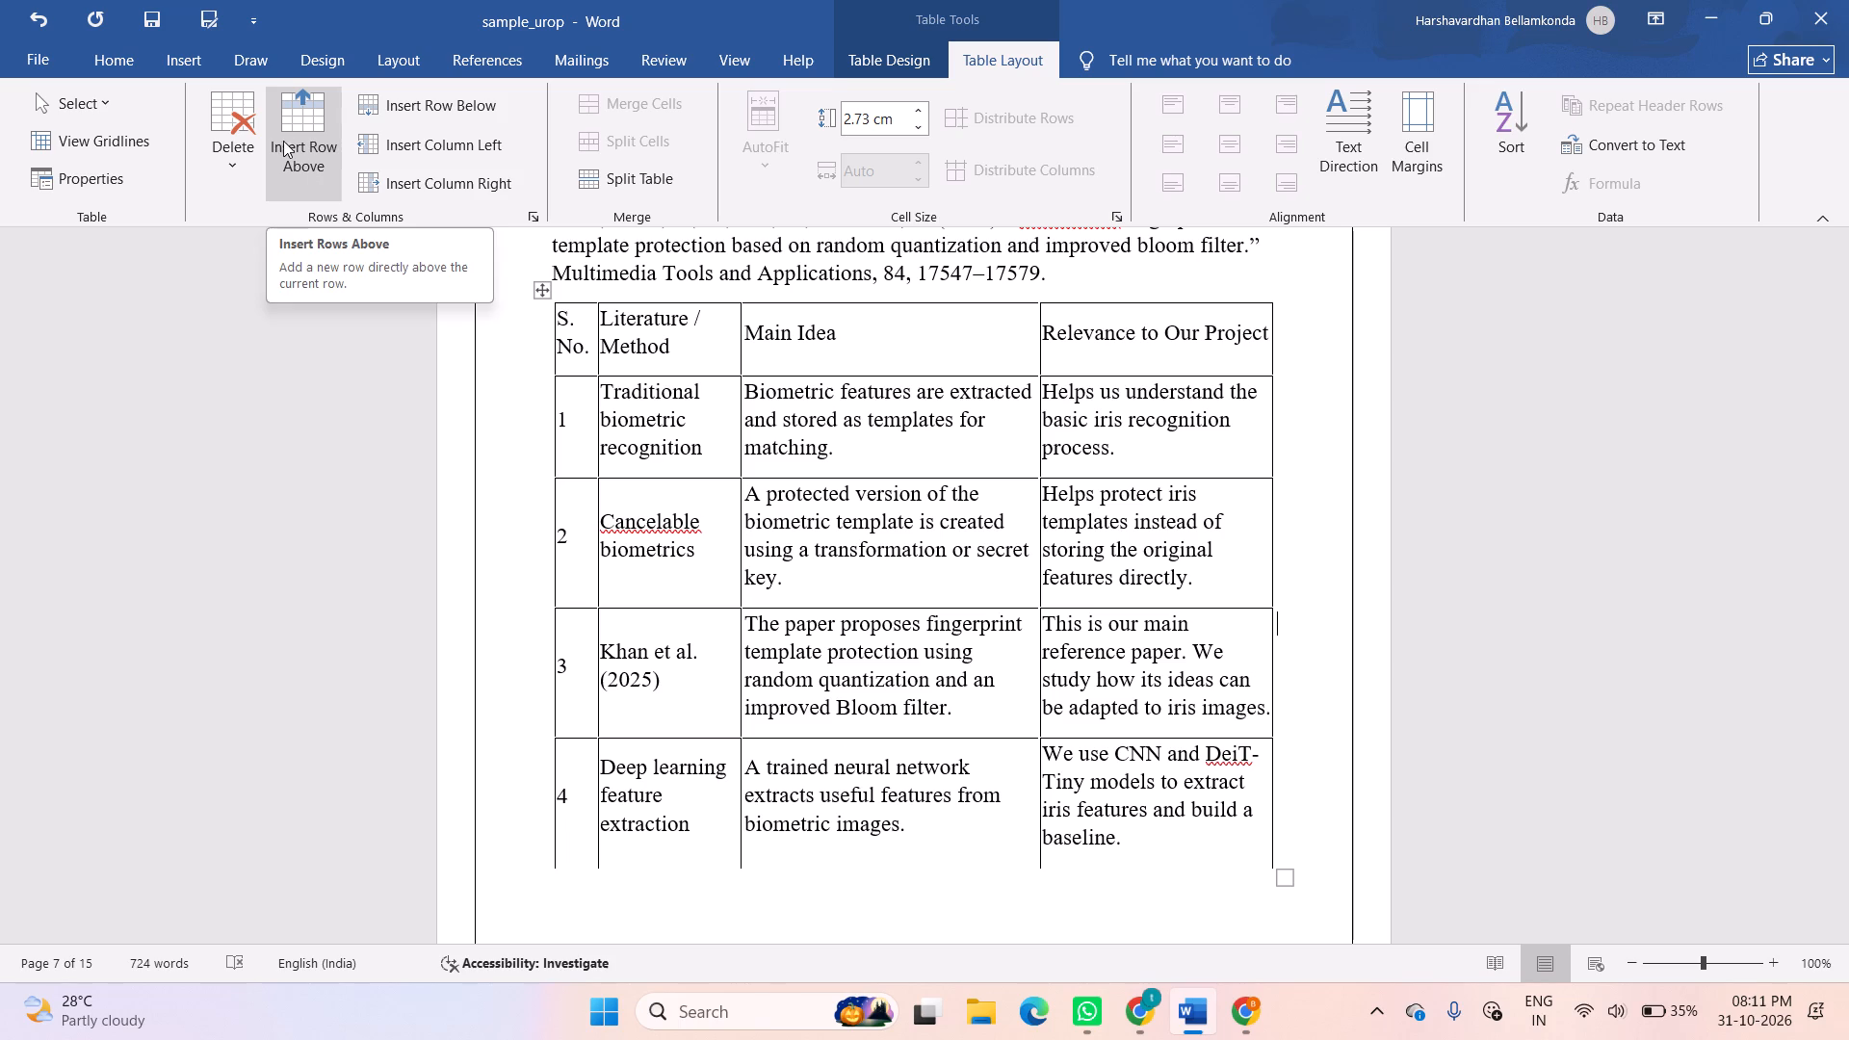
Draw a solid border along the bottom edge of the Literature Survey table with the Draw Table tool.
left_click(179, 52)
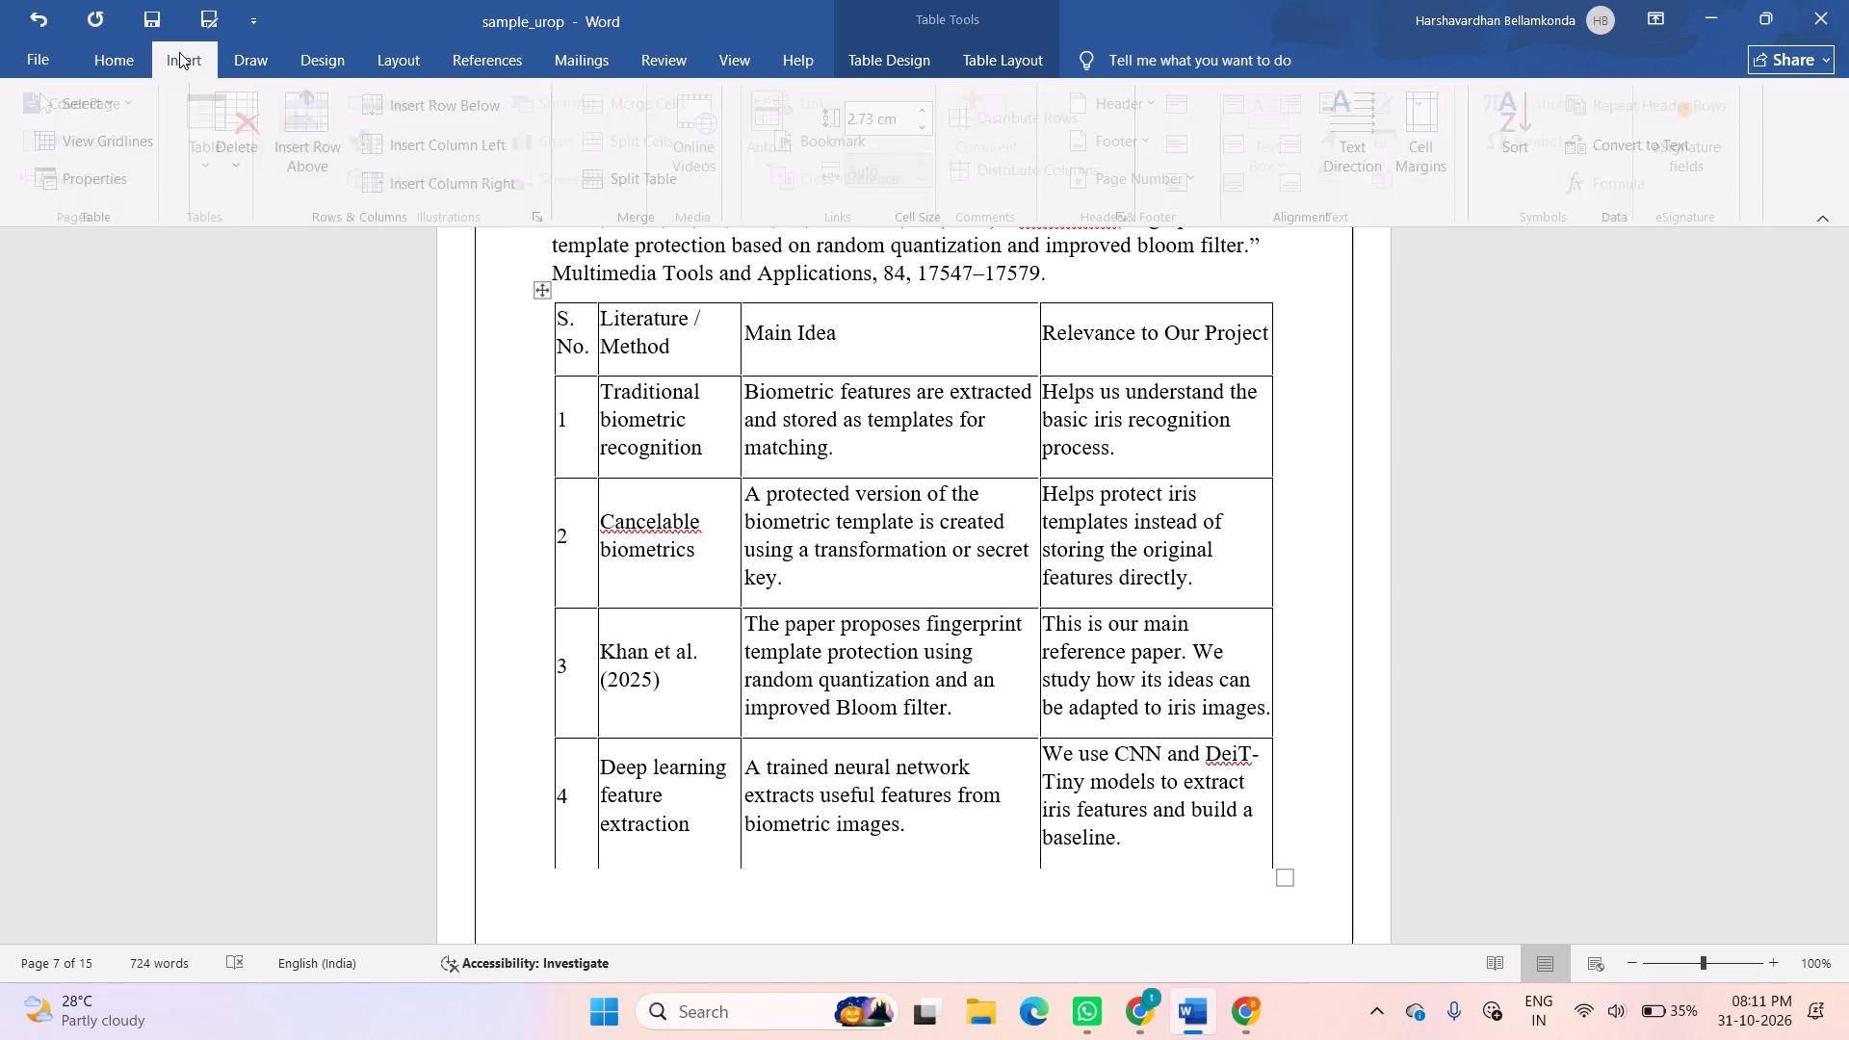
left_click(212, 170)
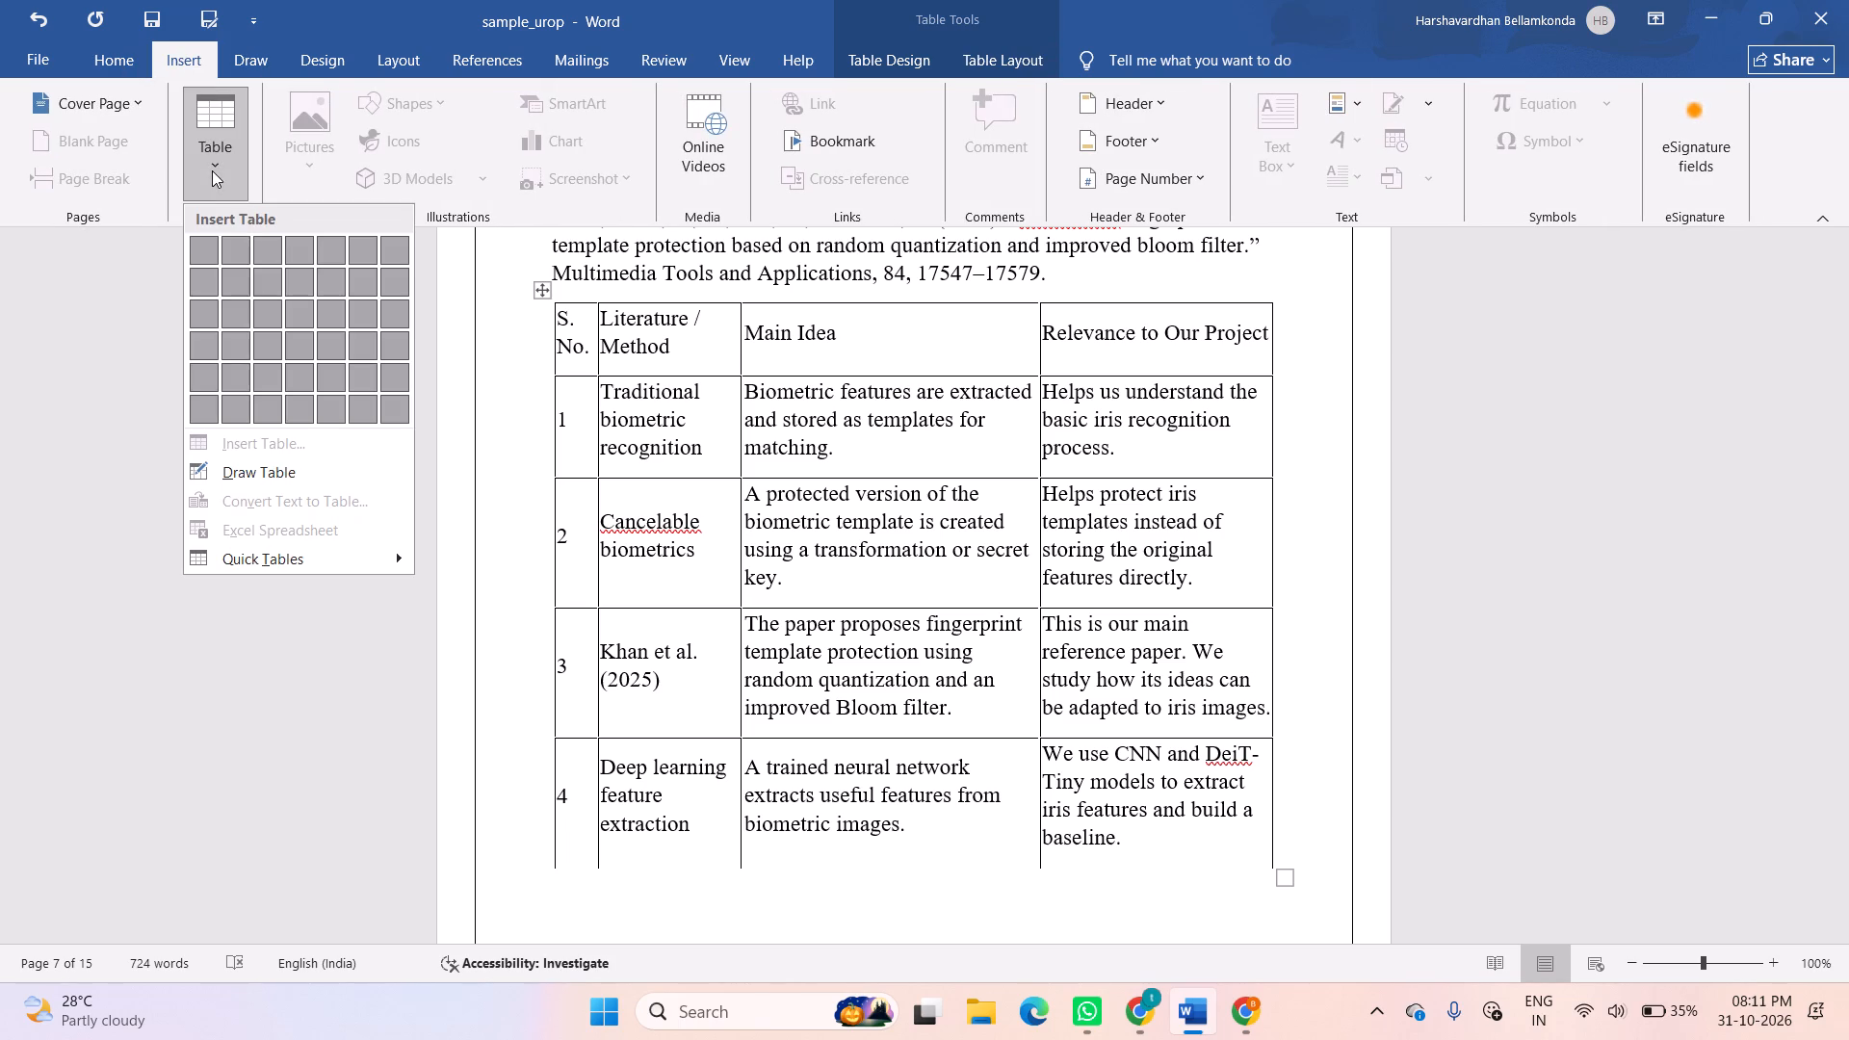
left_click(244, 469)
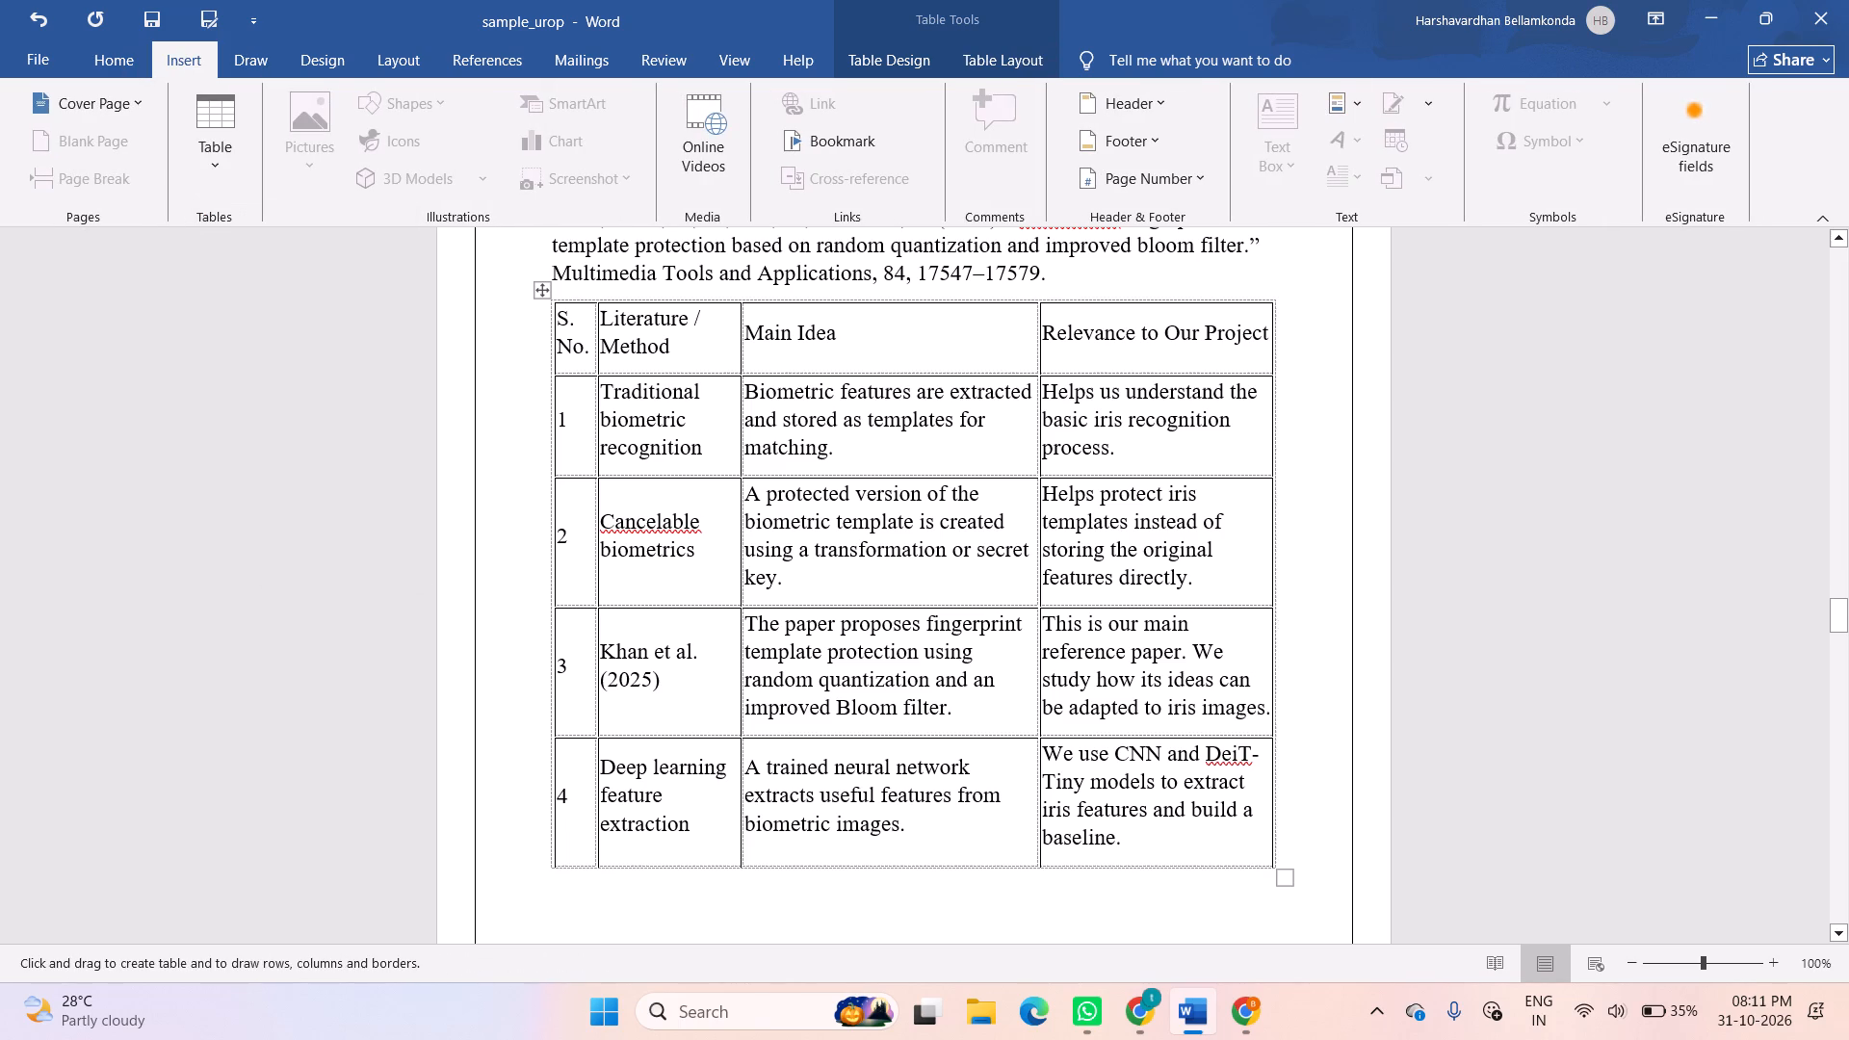
left_click_drag(552, 866, 1238, 874)
key("ctrl+z")
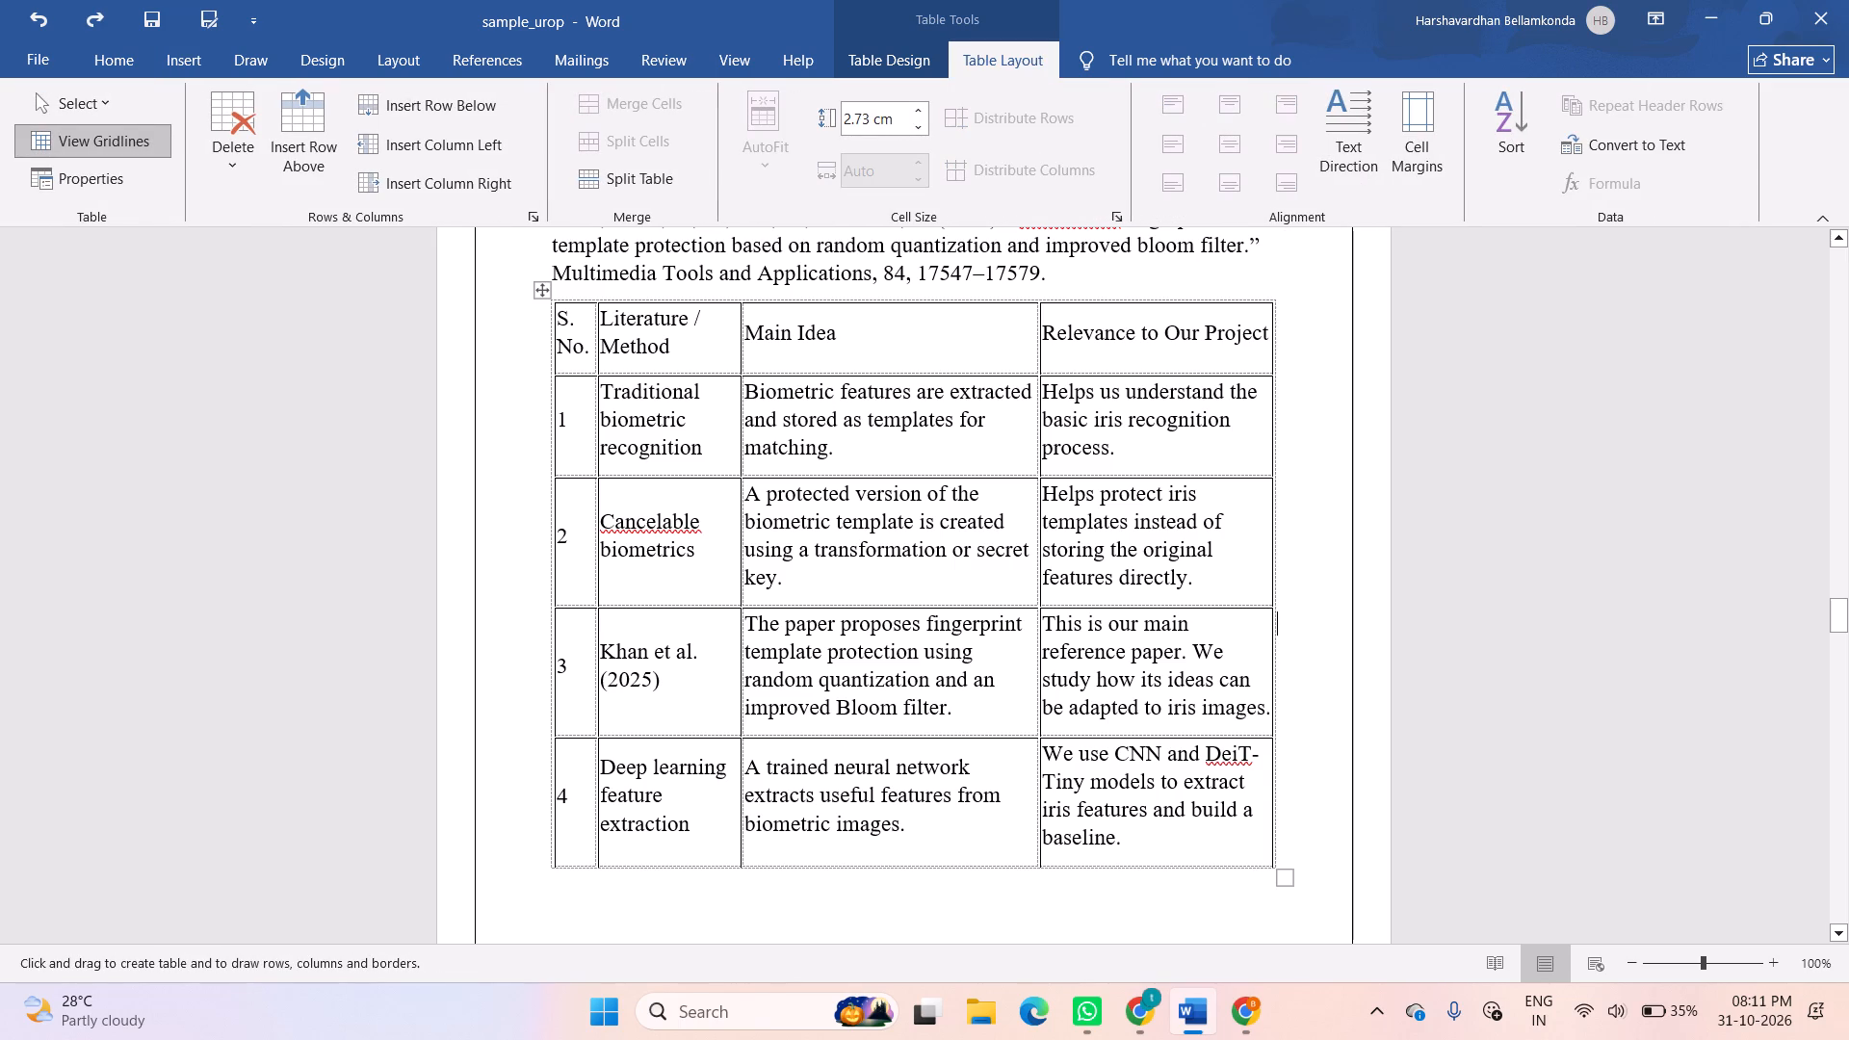
left_click_drag(556, 868, 1182, 862)
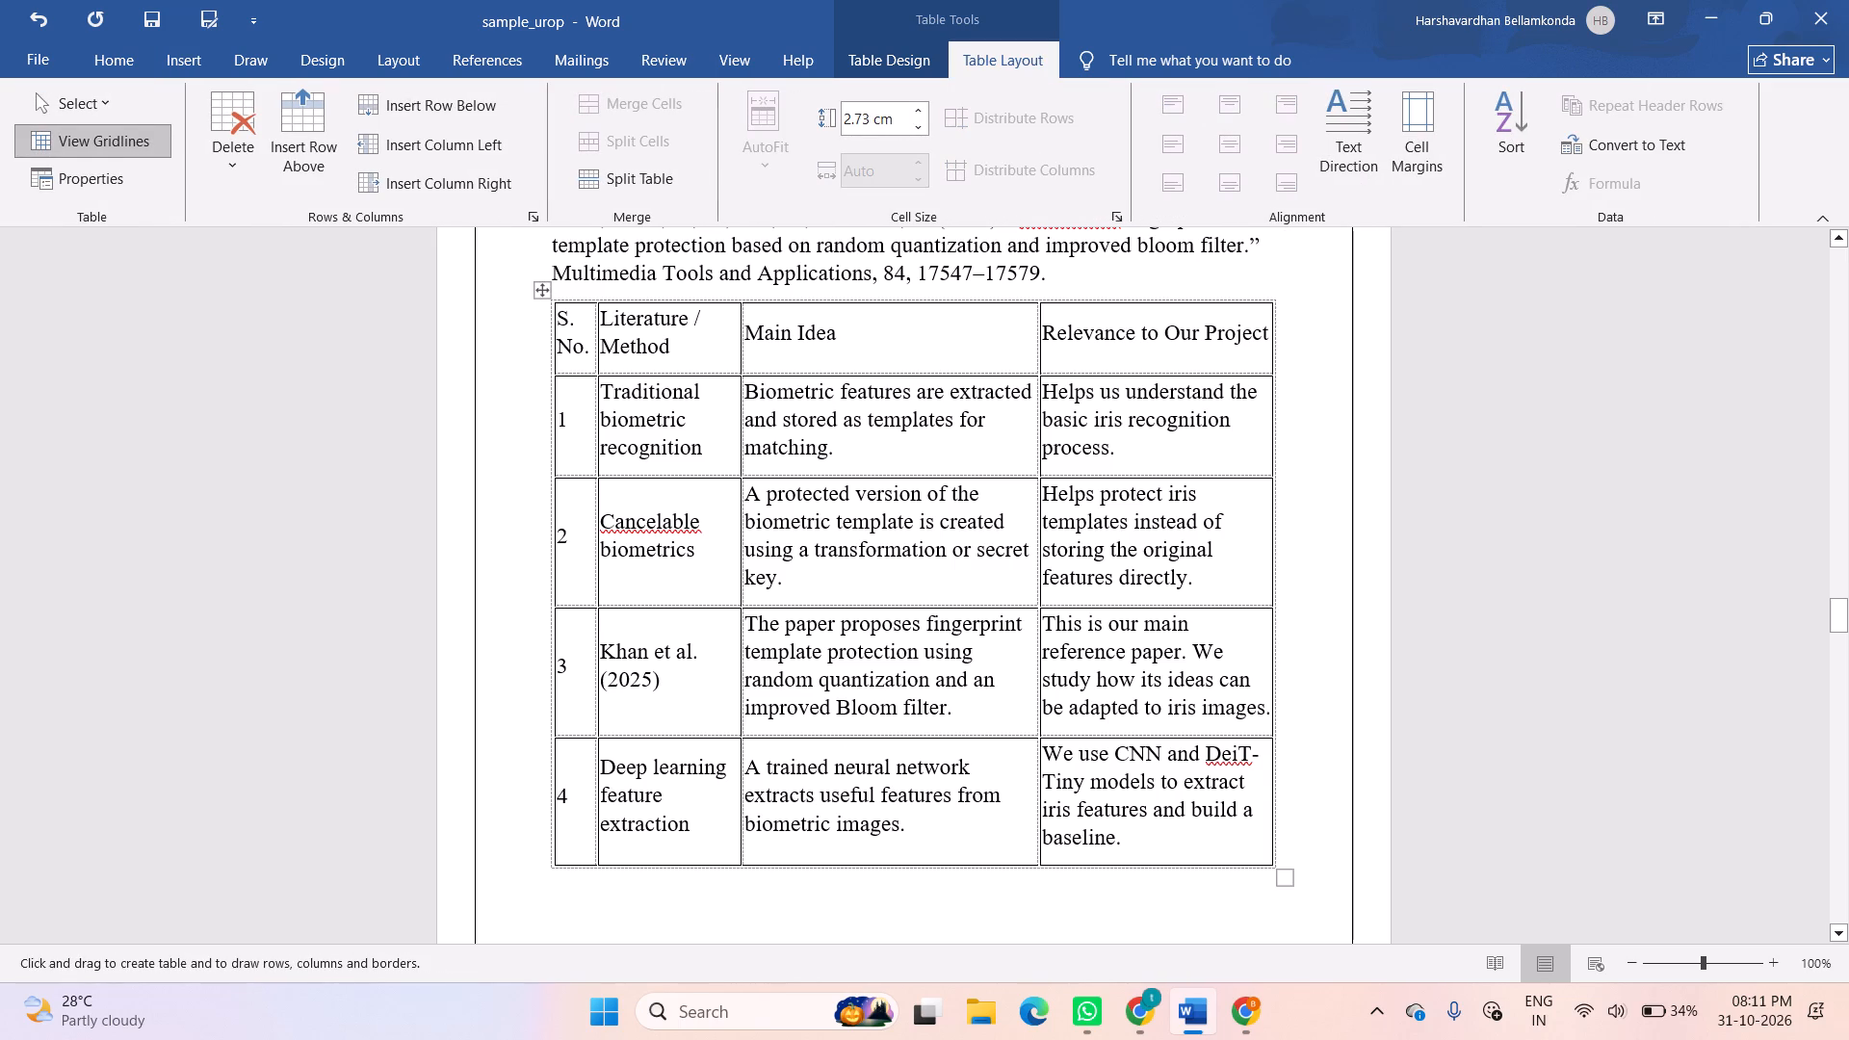
double_click(1494, 767)
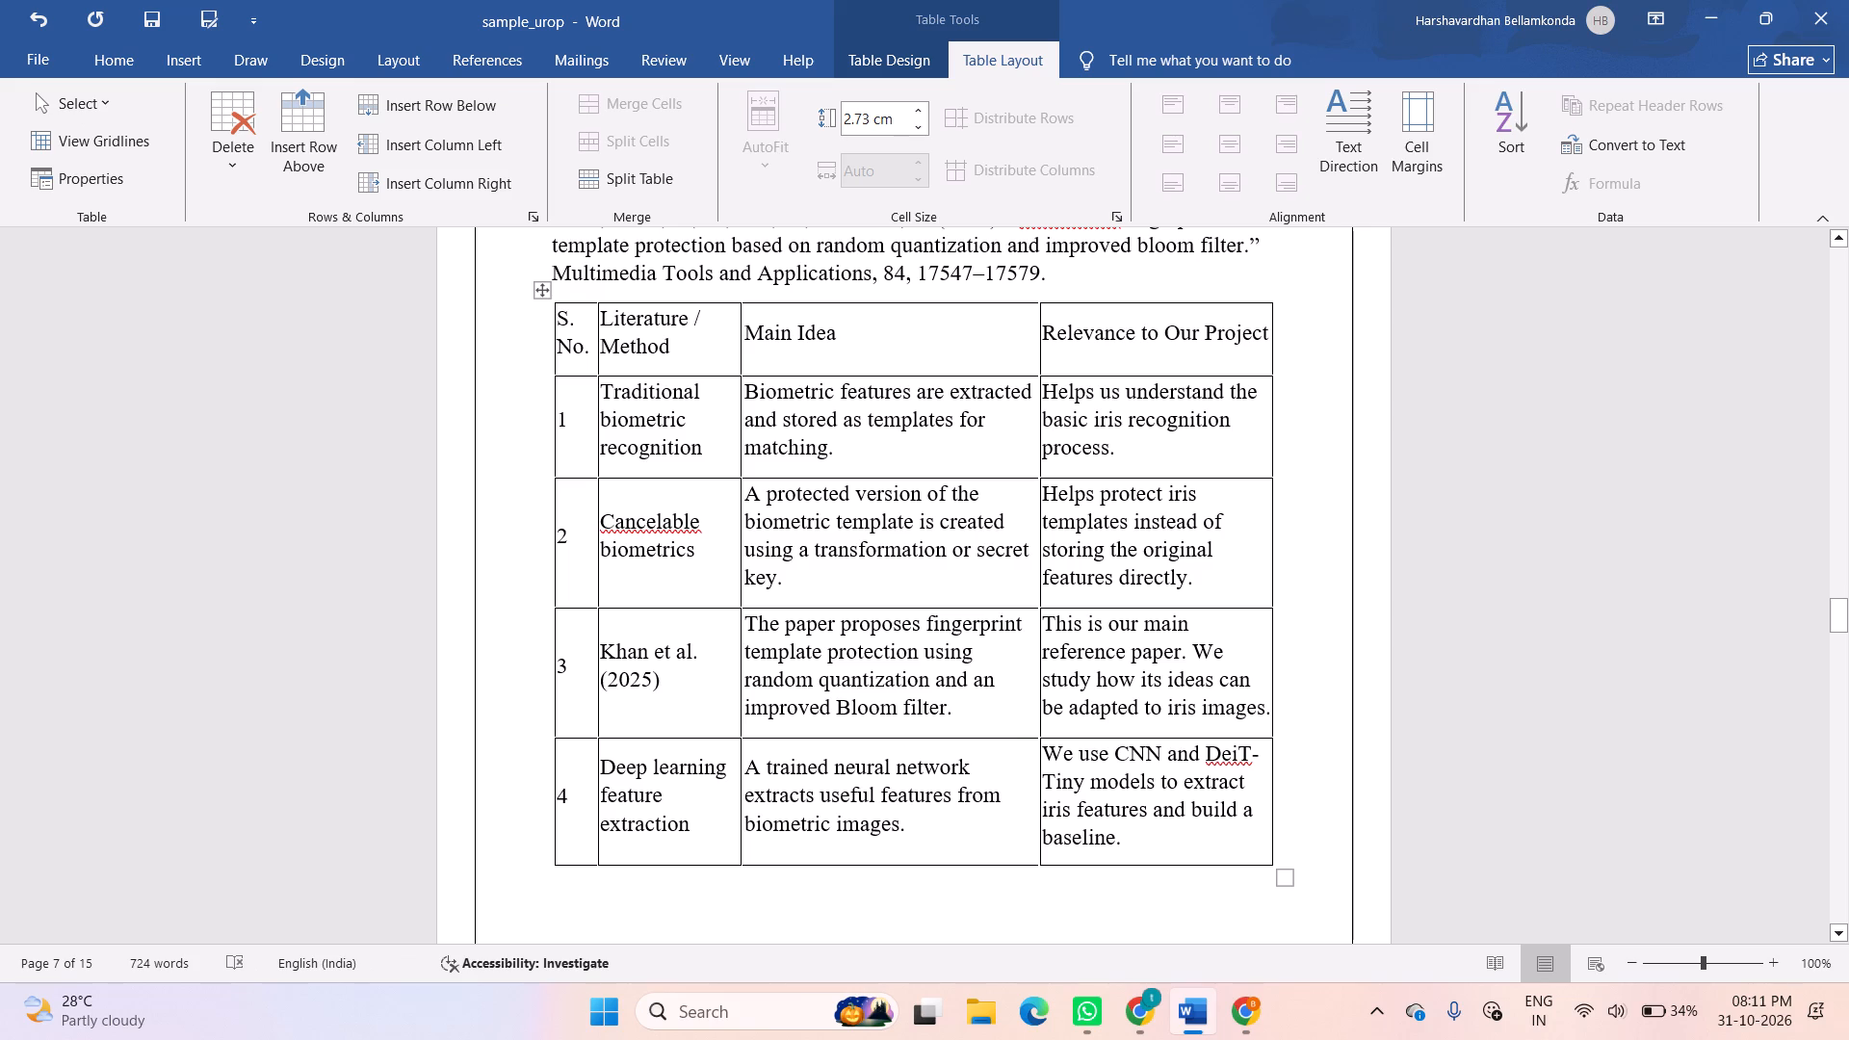
Extend the table's left and right edges outward, making the Relevance to Our Project column 6.06 cm wide, and slightly narrow the S. No. column.
left_click_drag(549, 492, 538, 490)
left_click_drag(538, 490, 528, 489)
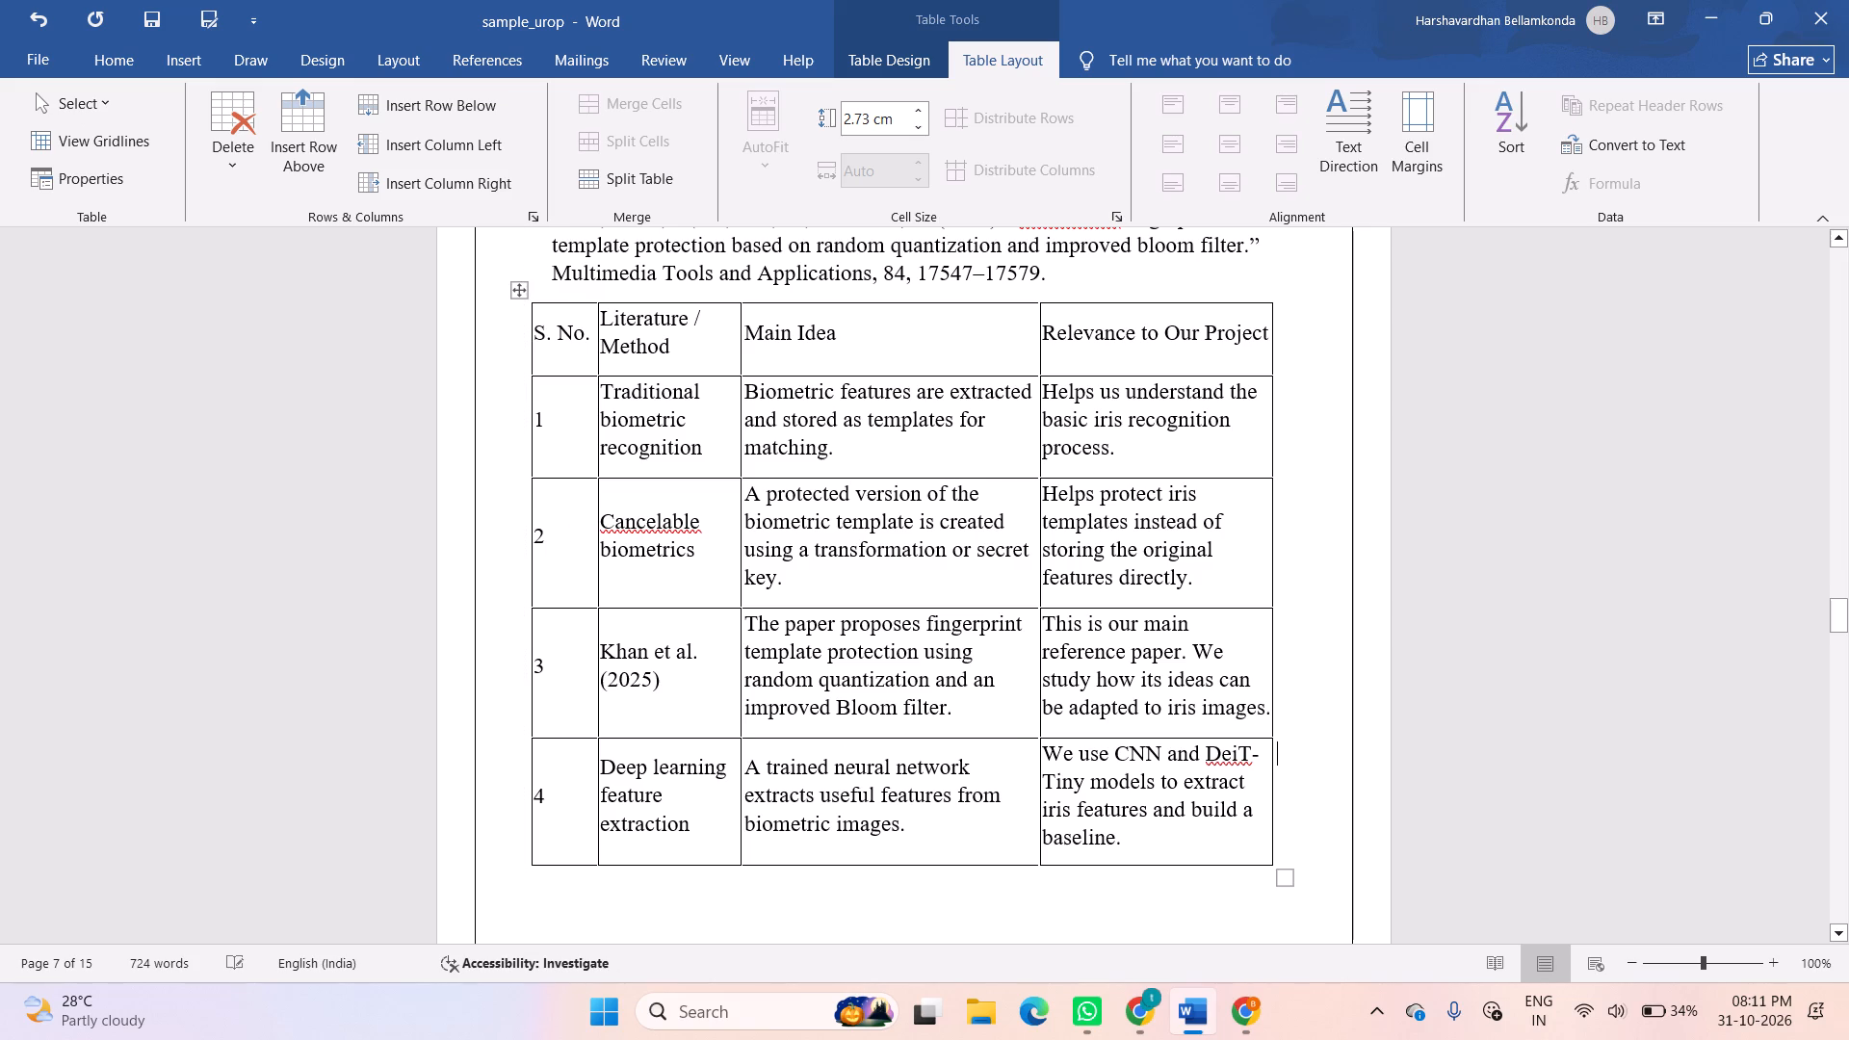
left_click(1271, 467)
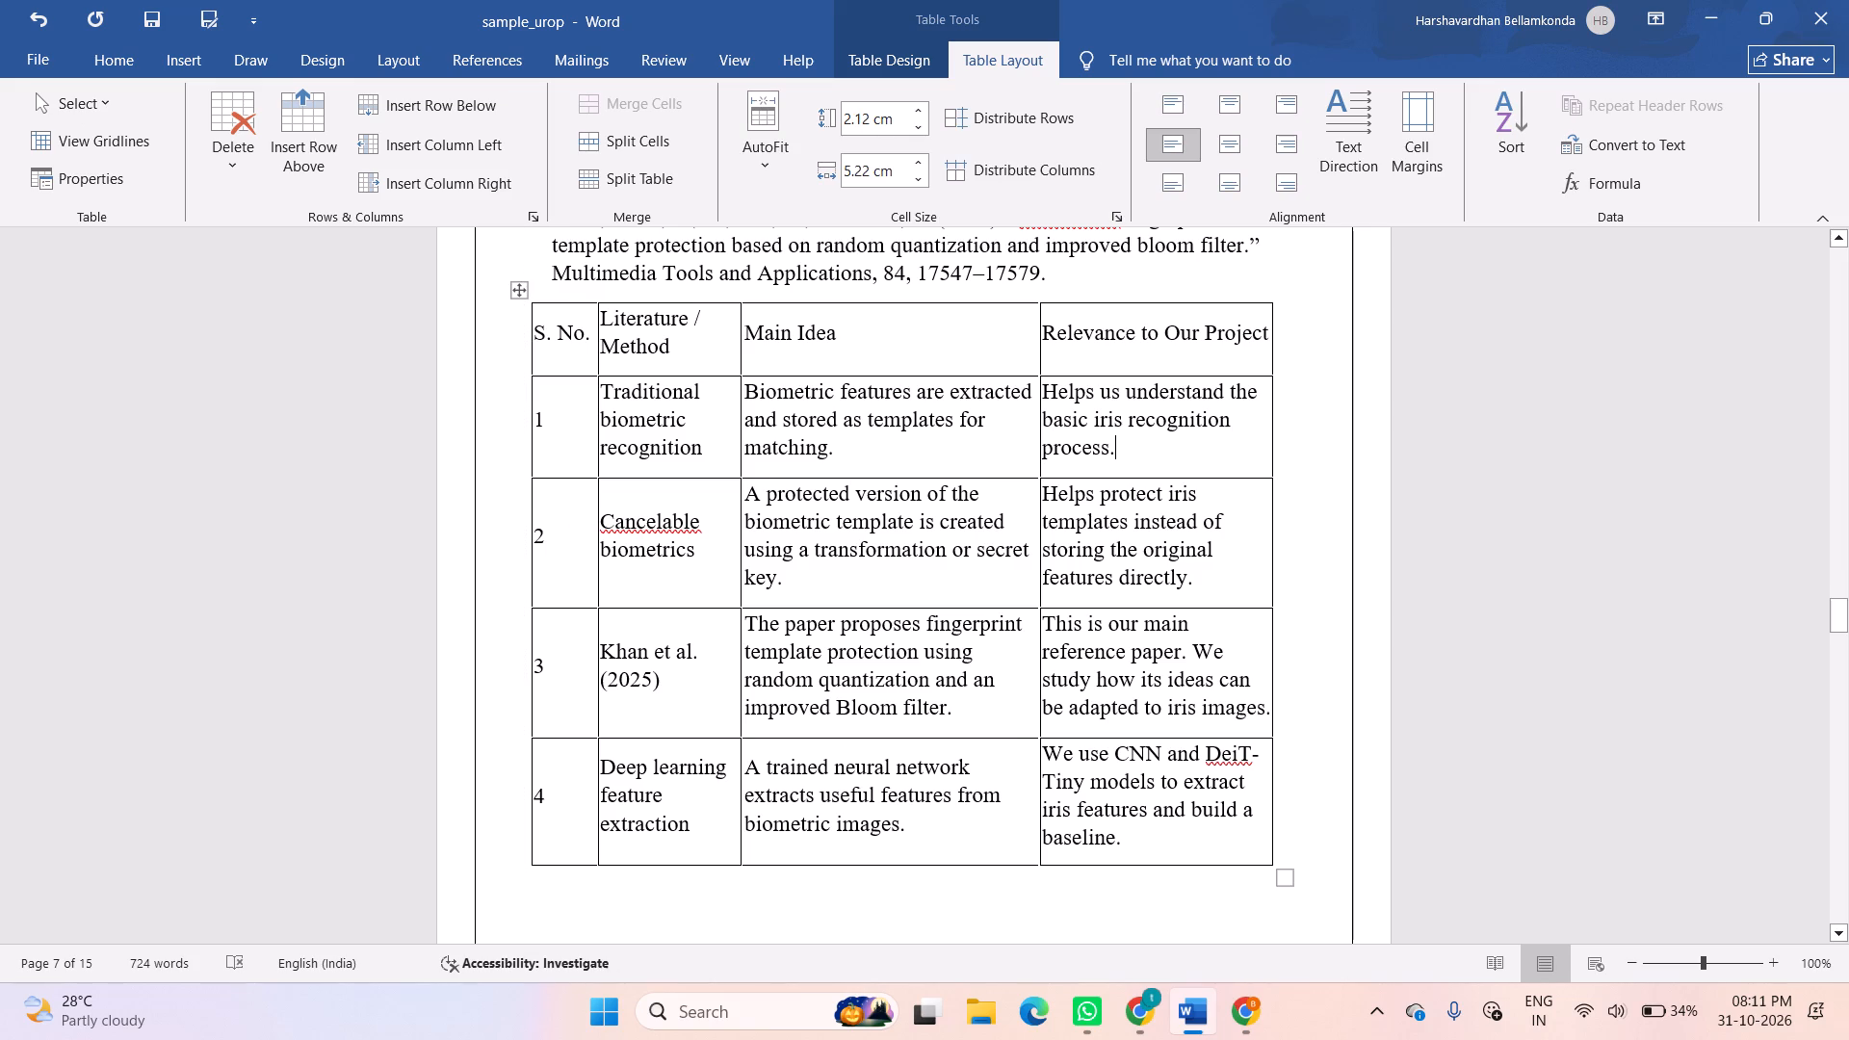
left_click_drag(1273, 464, 1318, 464)
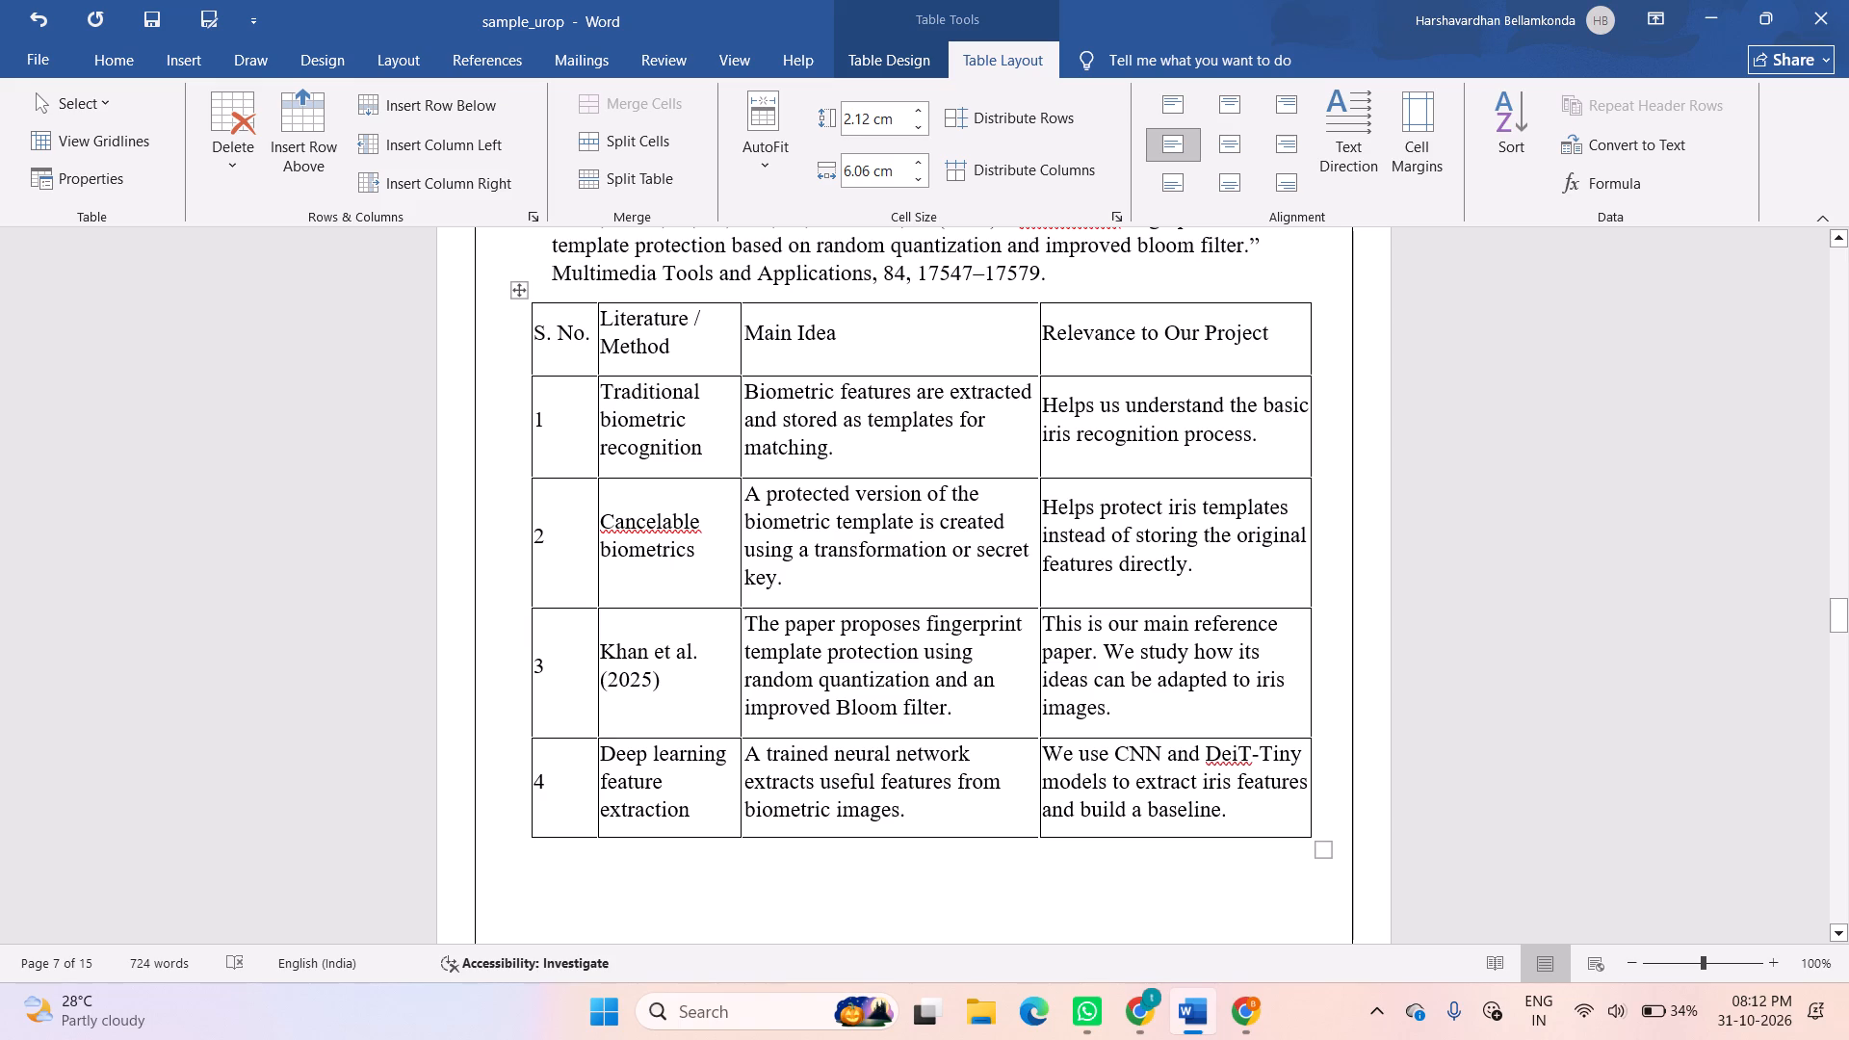
left_click(594, 389)
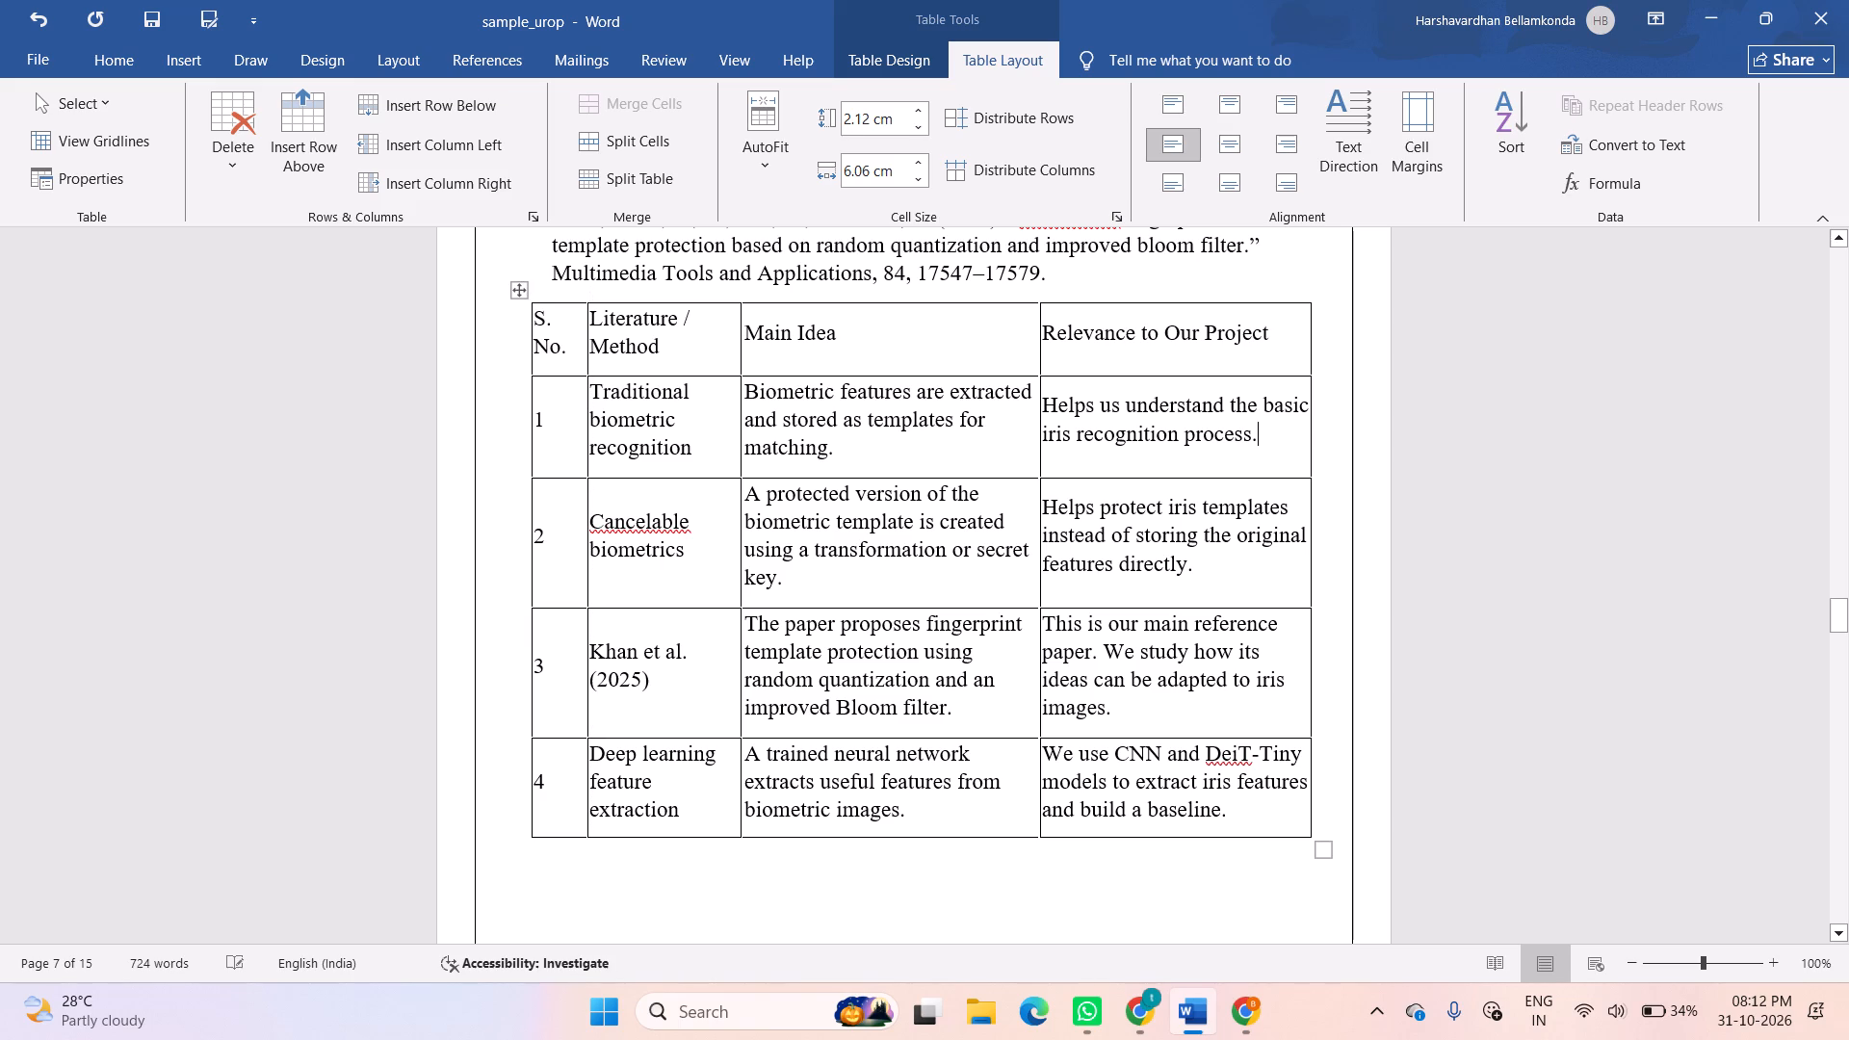
left_click(1446, 495)
scroll(1446, 495, "up", 1)
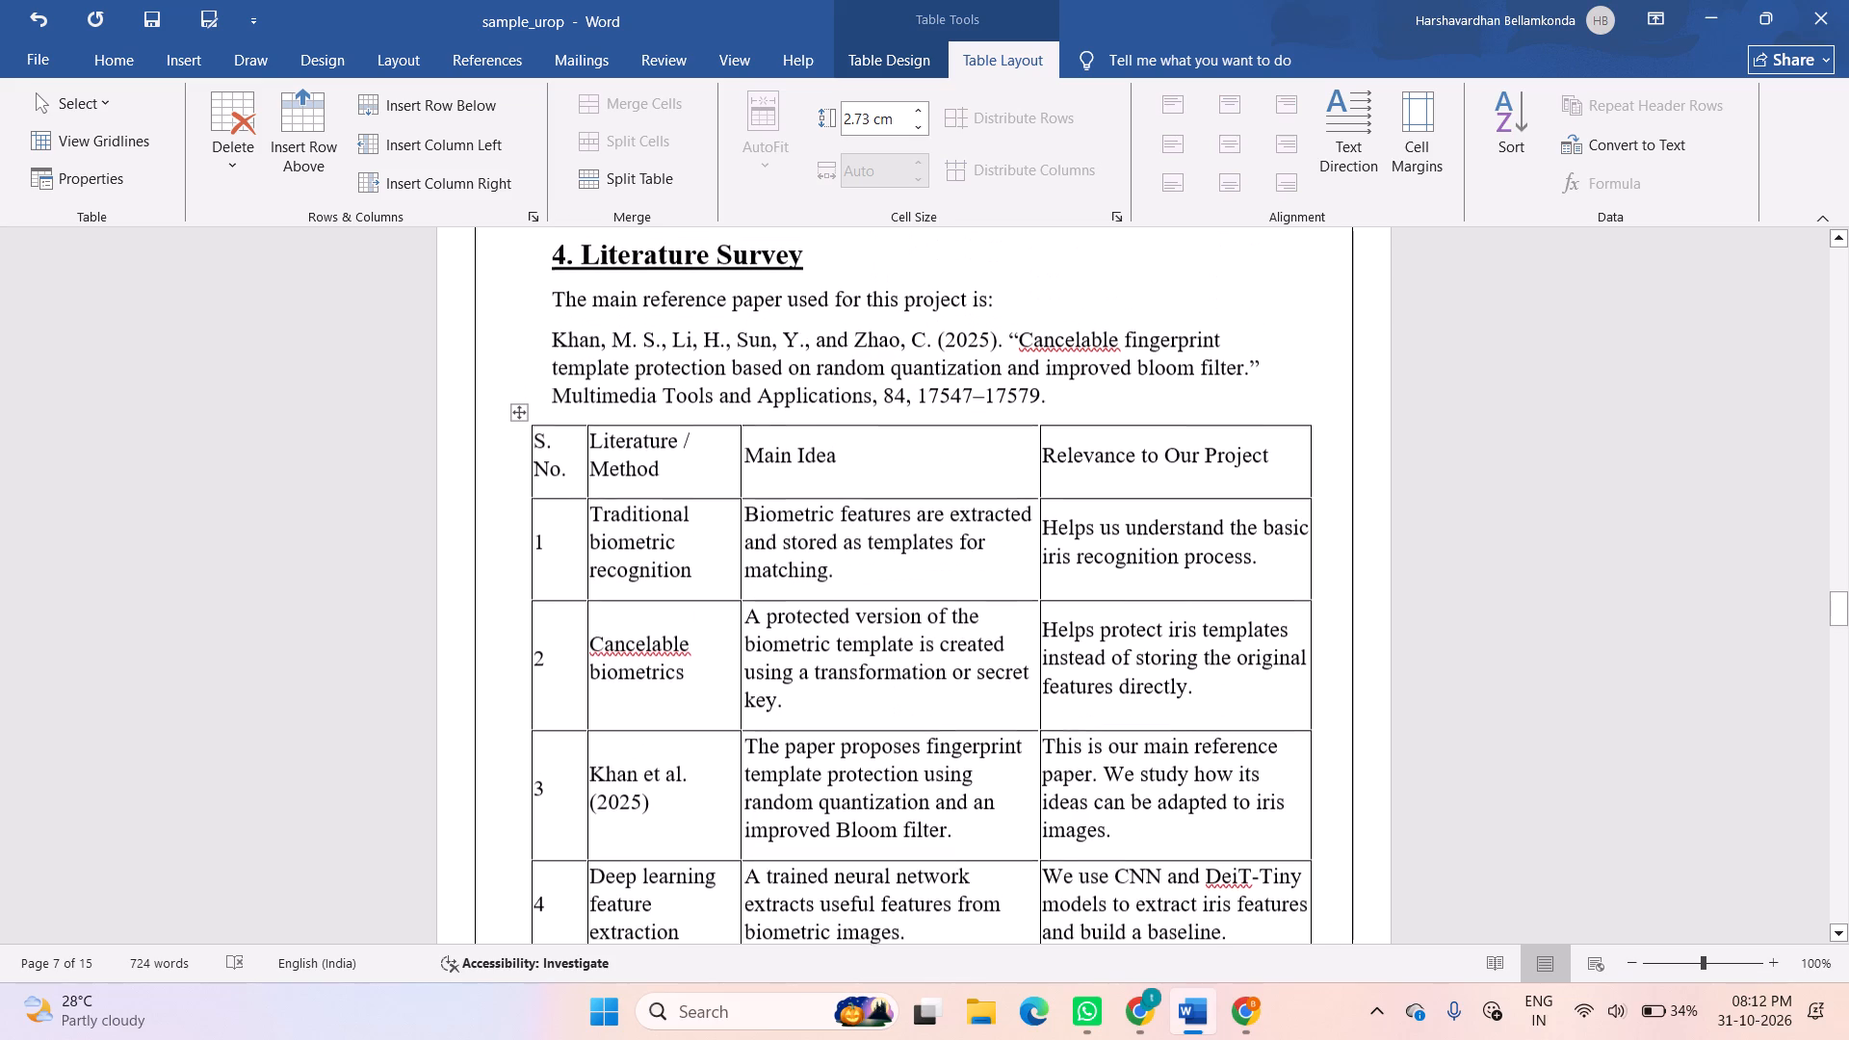
scroll(1446, 495, "up", 1)
scroll(991, 453, "up", 2)
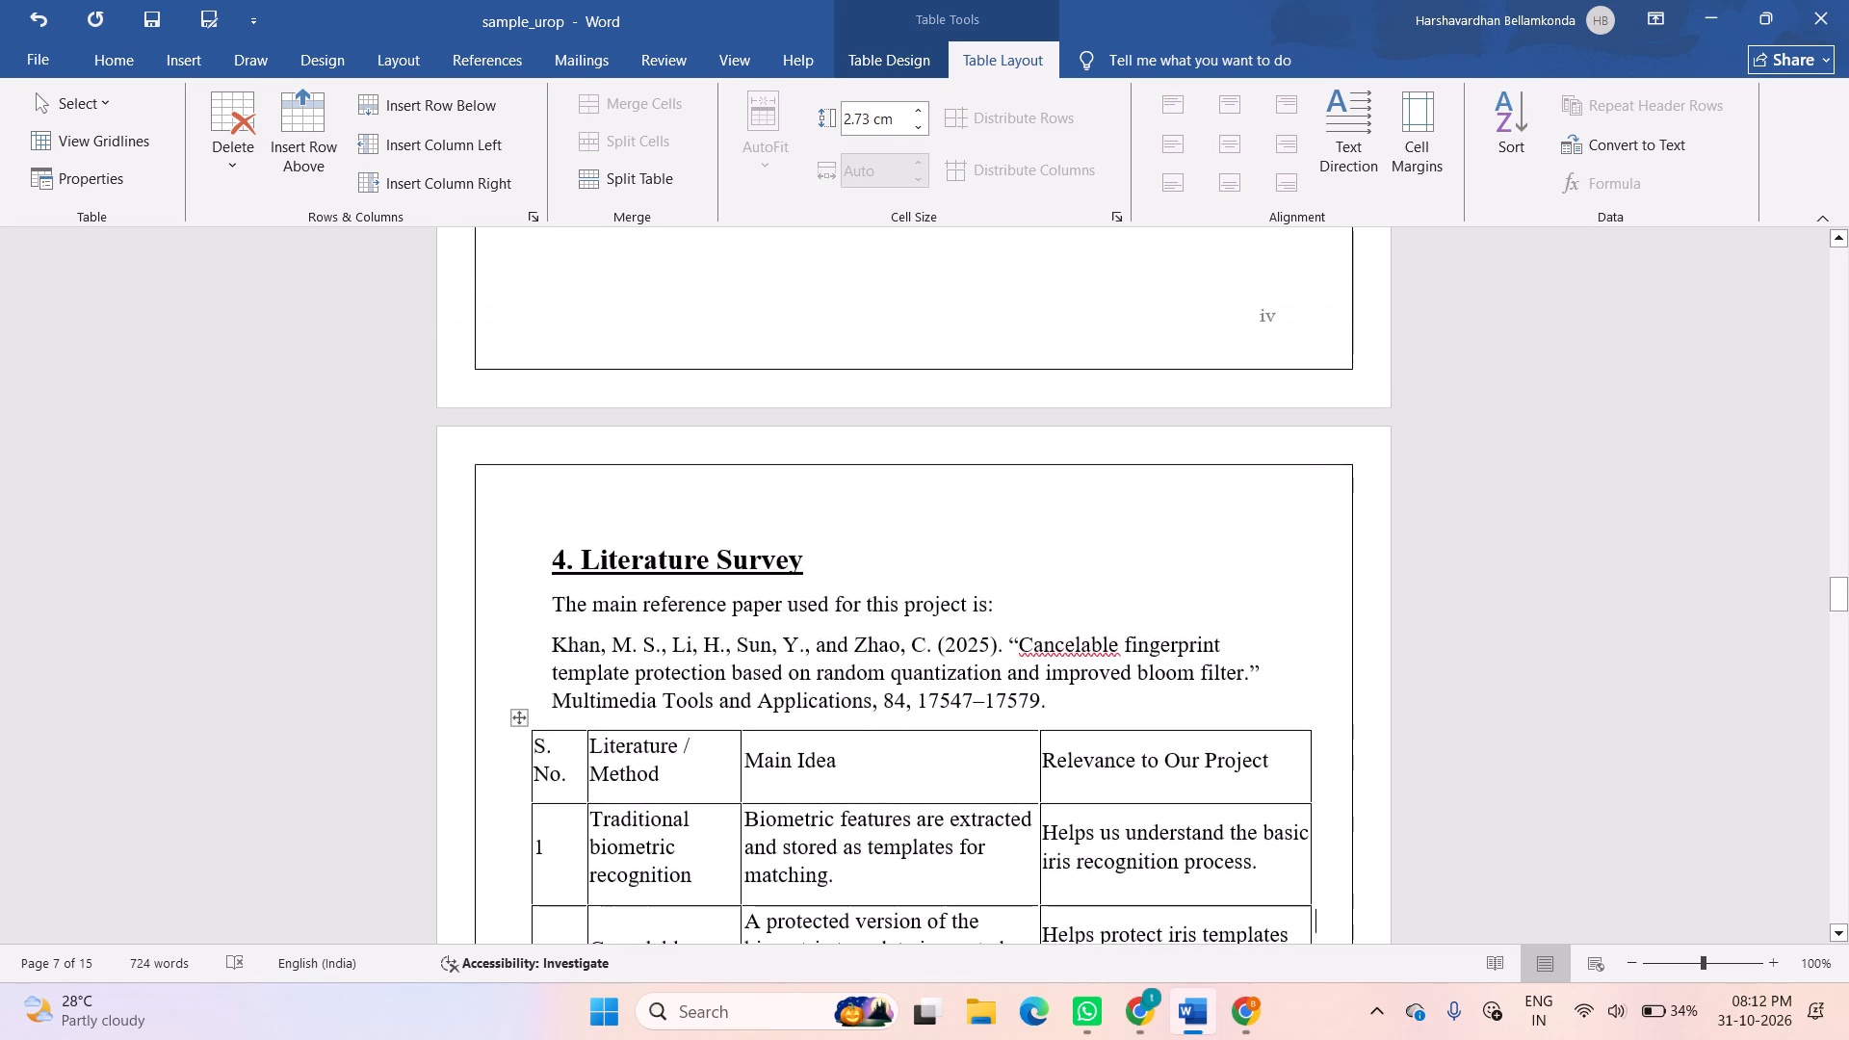
scroll(991, 453, "down", 5)
scroll(787, 415, "up", 1)
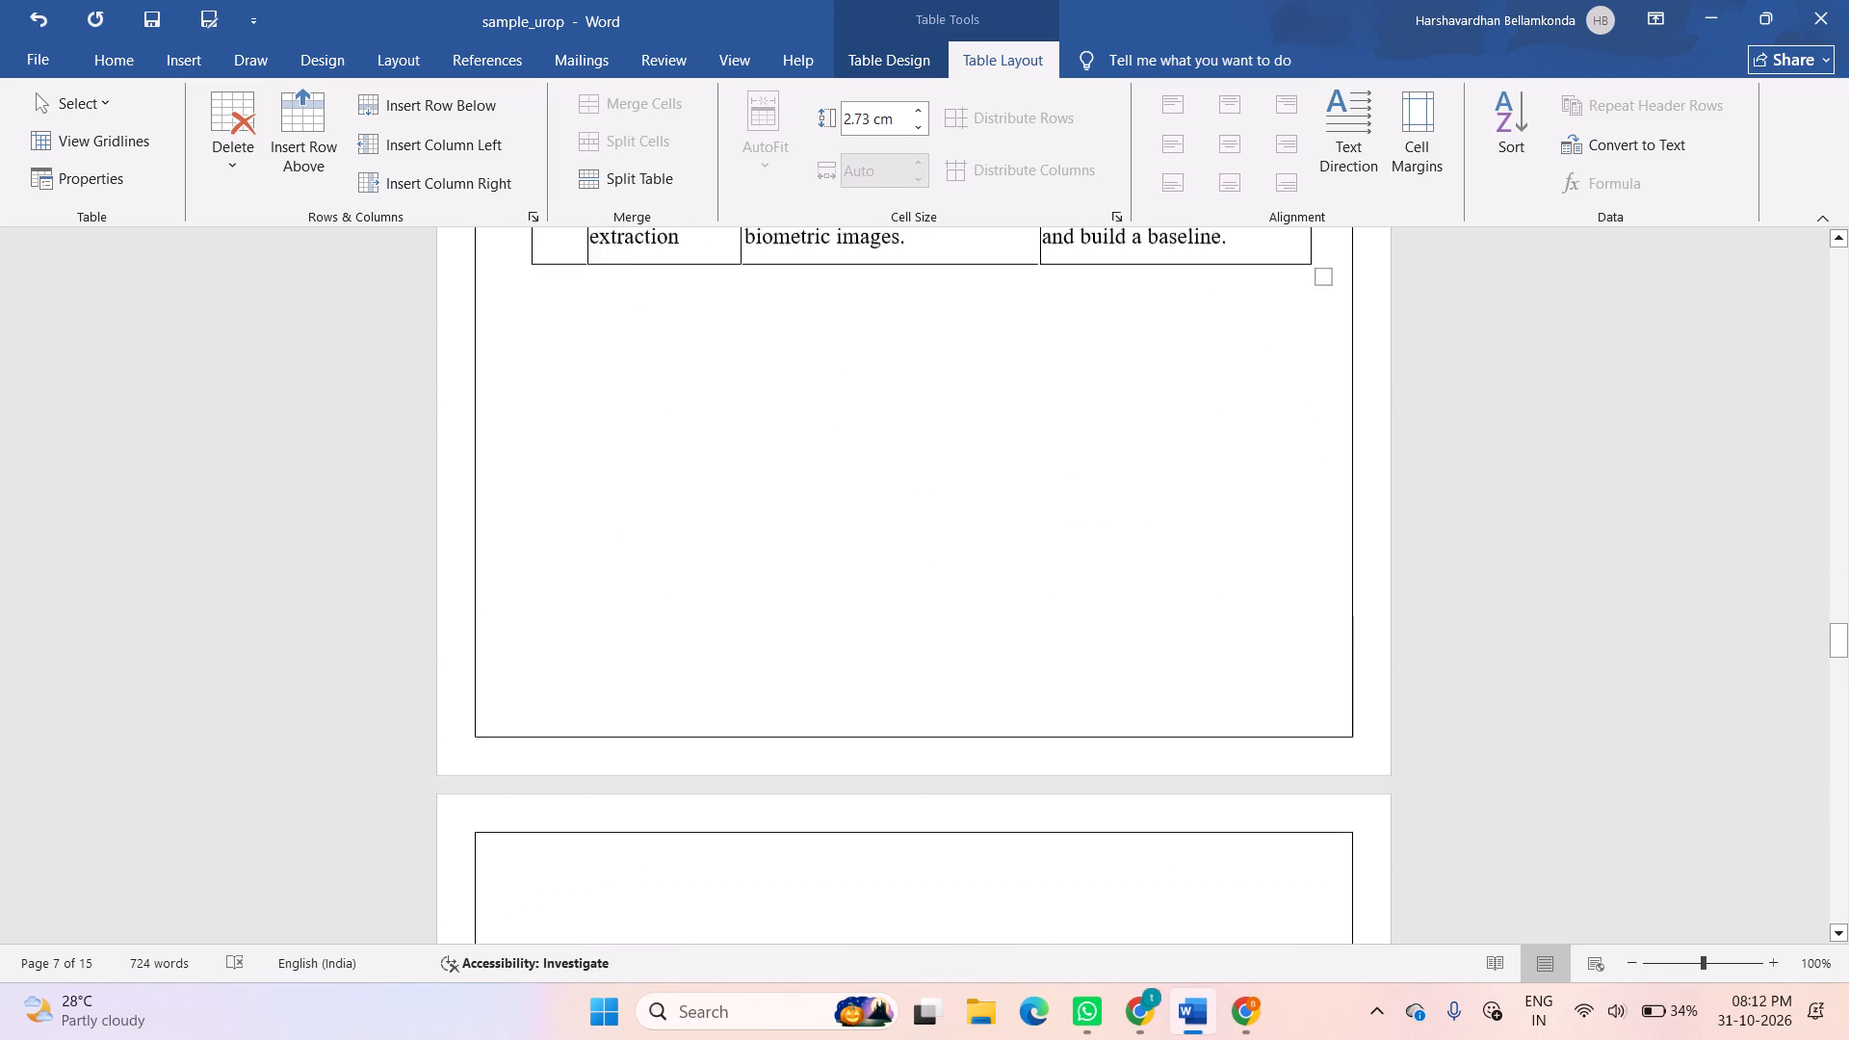
scroll(787, 415, "up", 1)
left_click(614, 429)
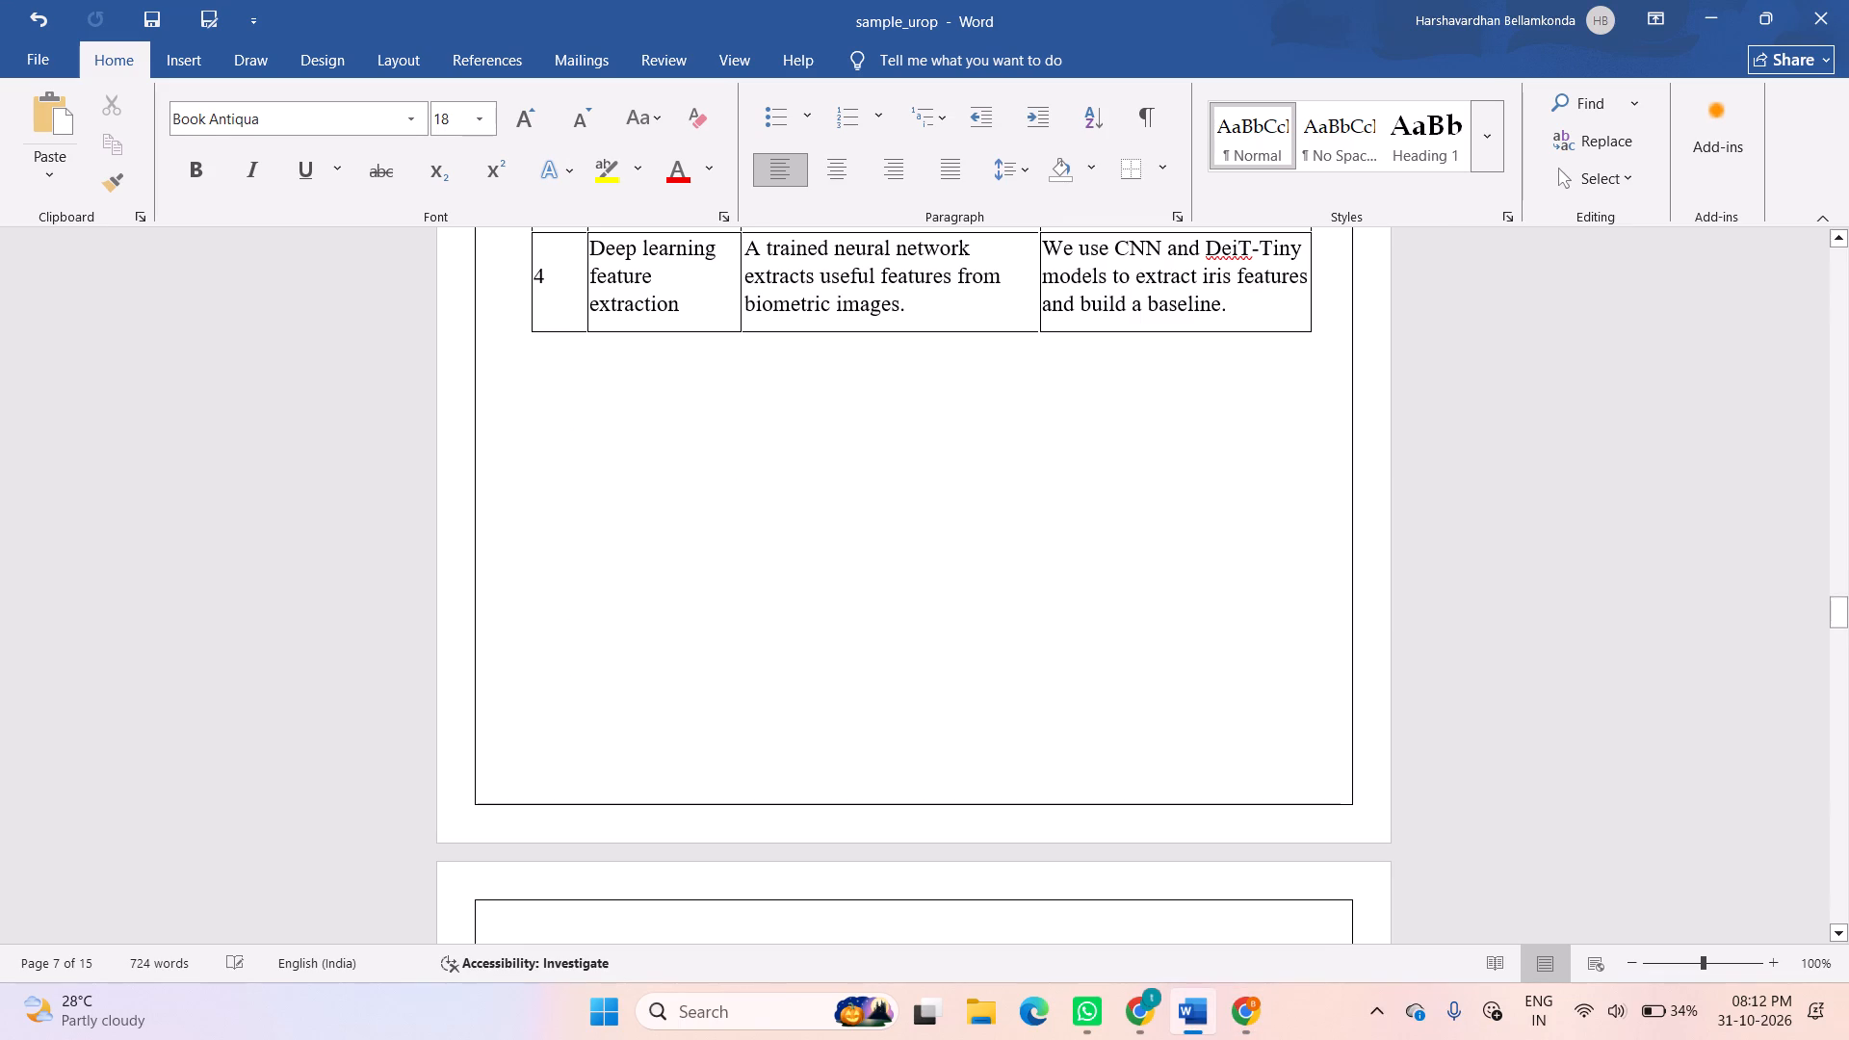
key("Return")
scroll(700, 504, "down", 2)
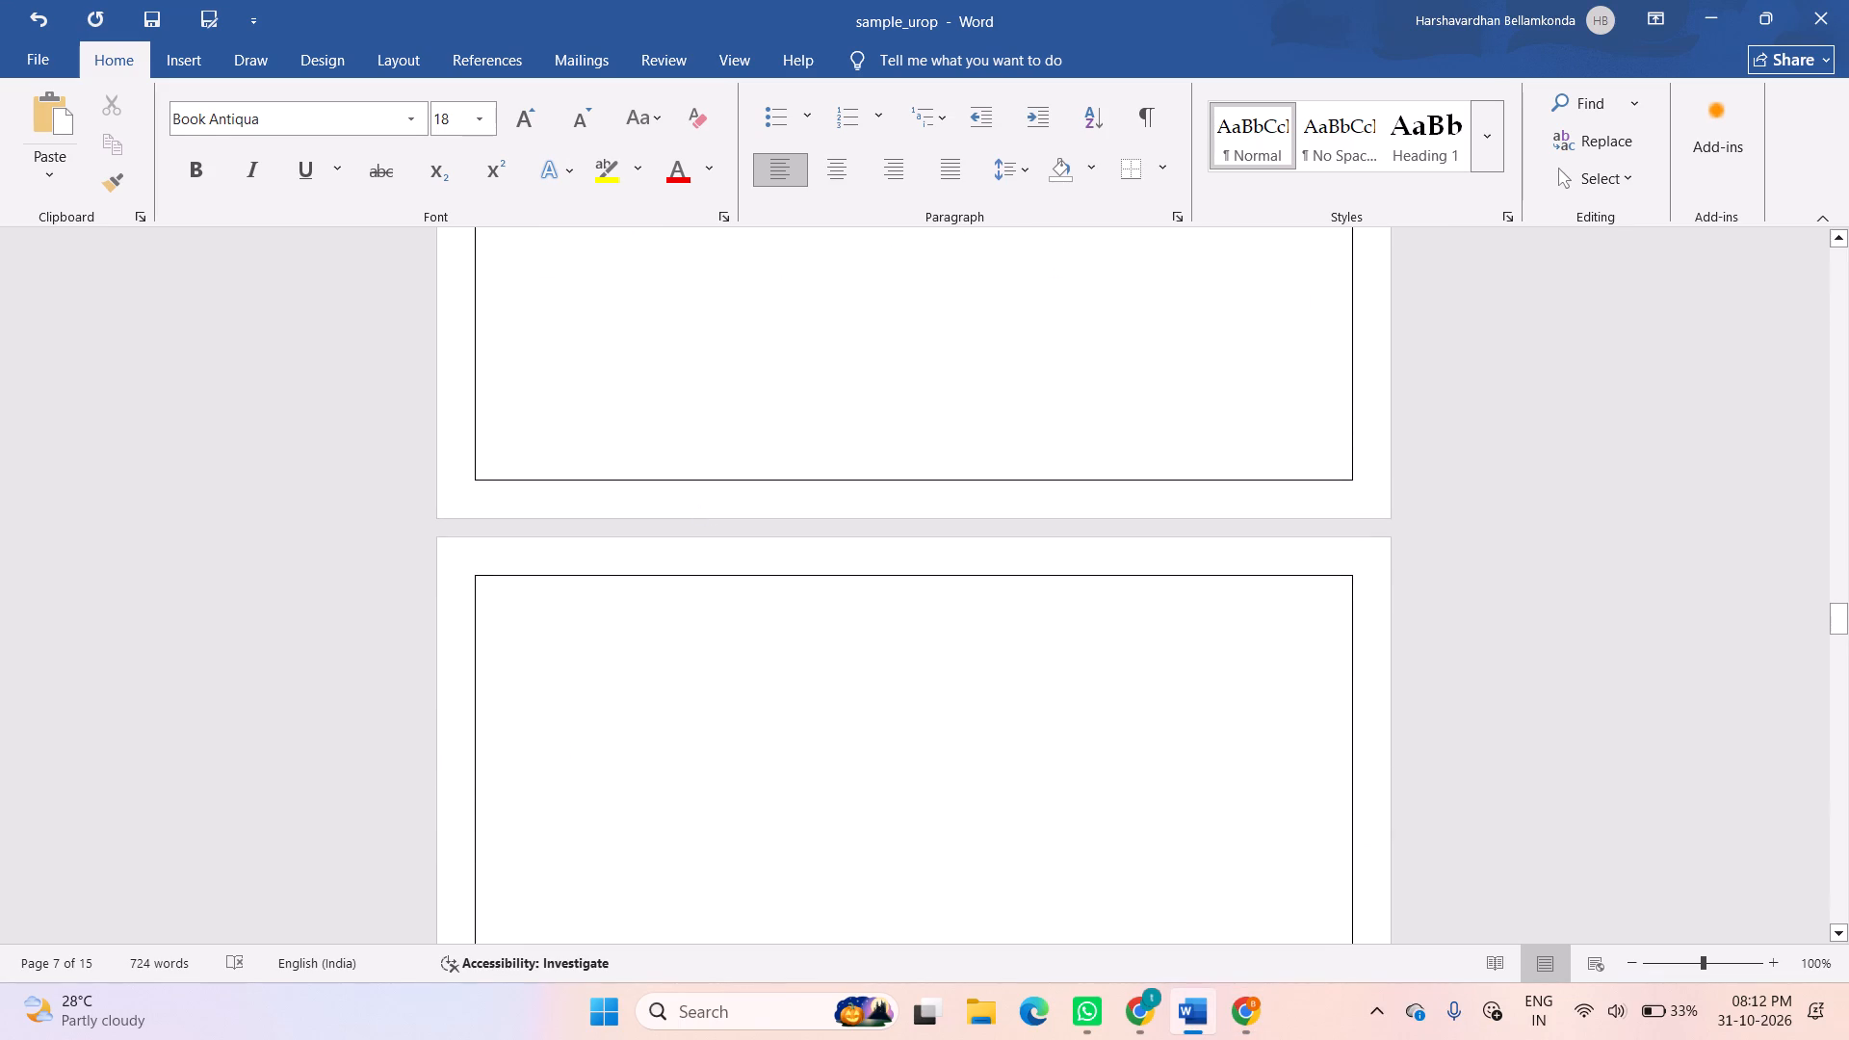
key("BackSpace")
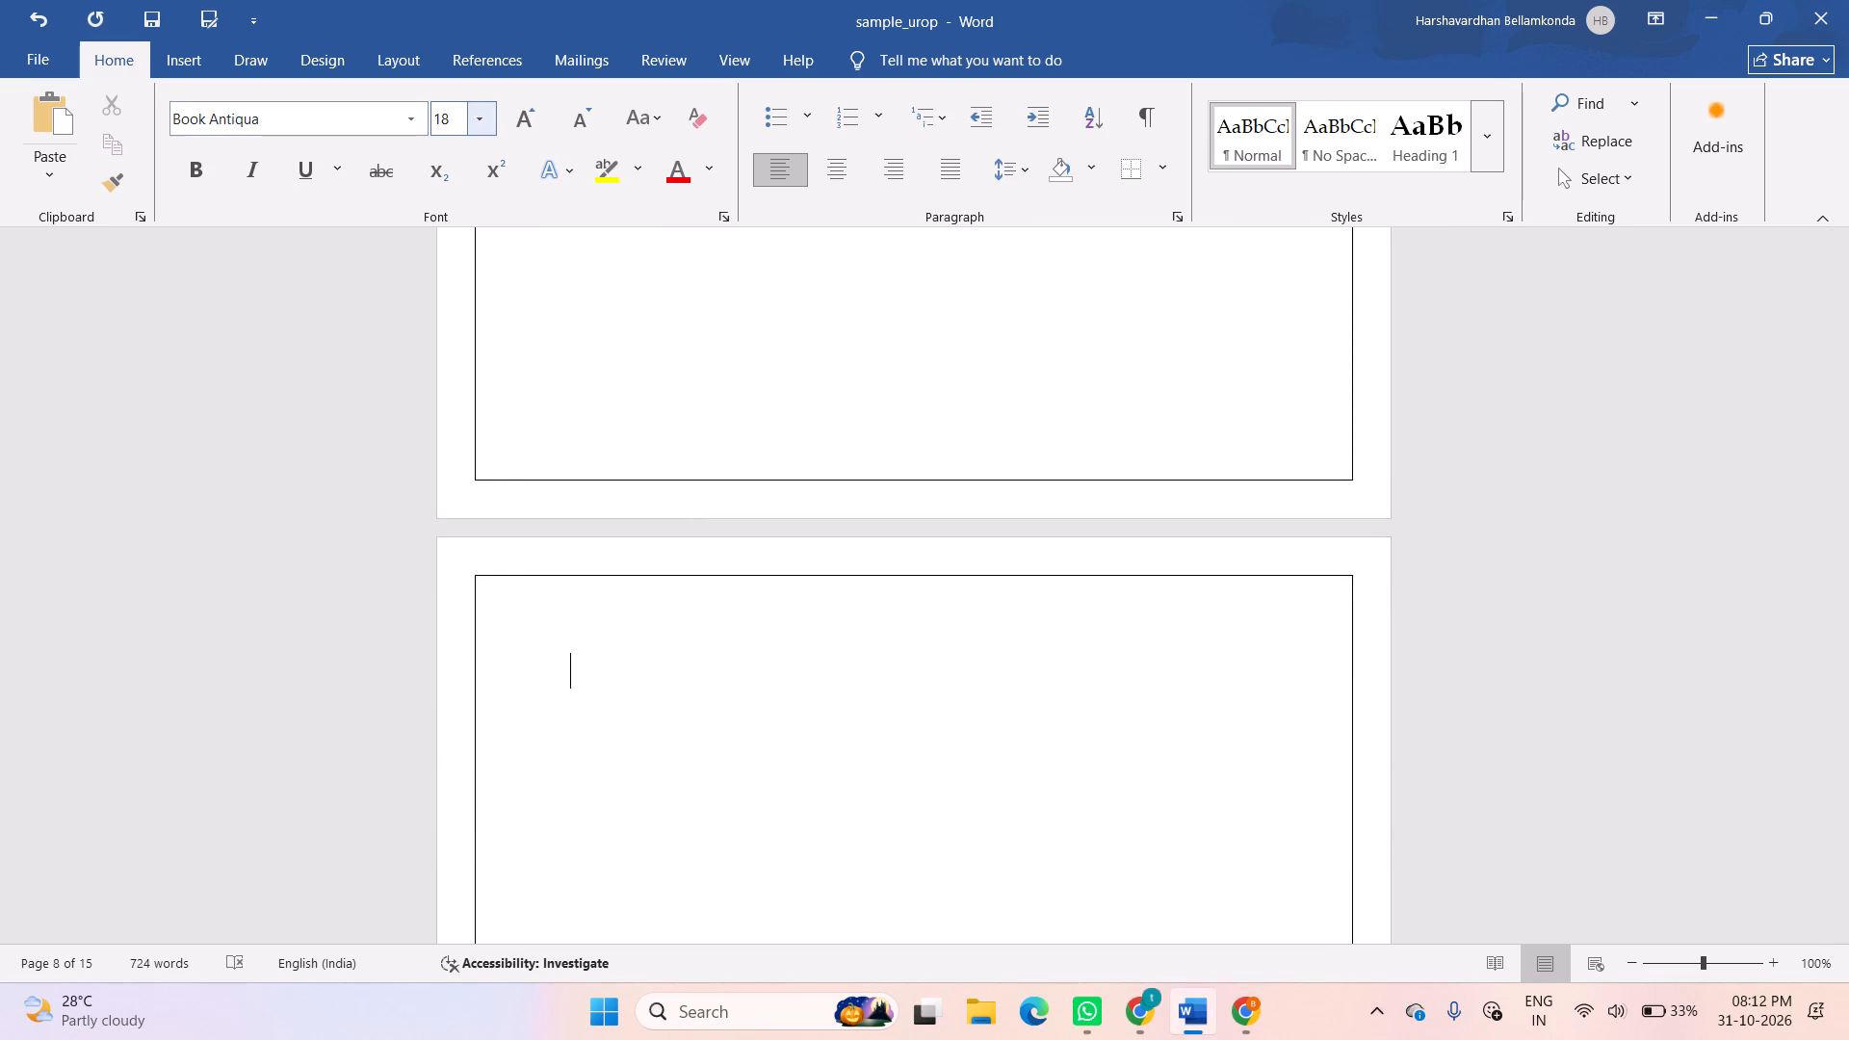
Set the font to Times New Roman 14 pt and paste the copied Methodology section at the start of the new page.
left_click(415, 114)
left_click(280, 266)
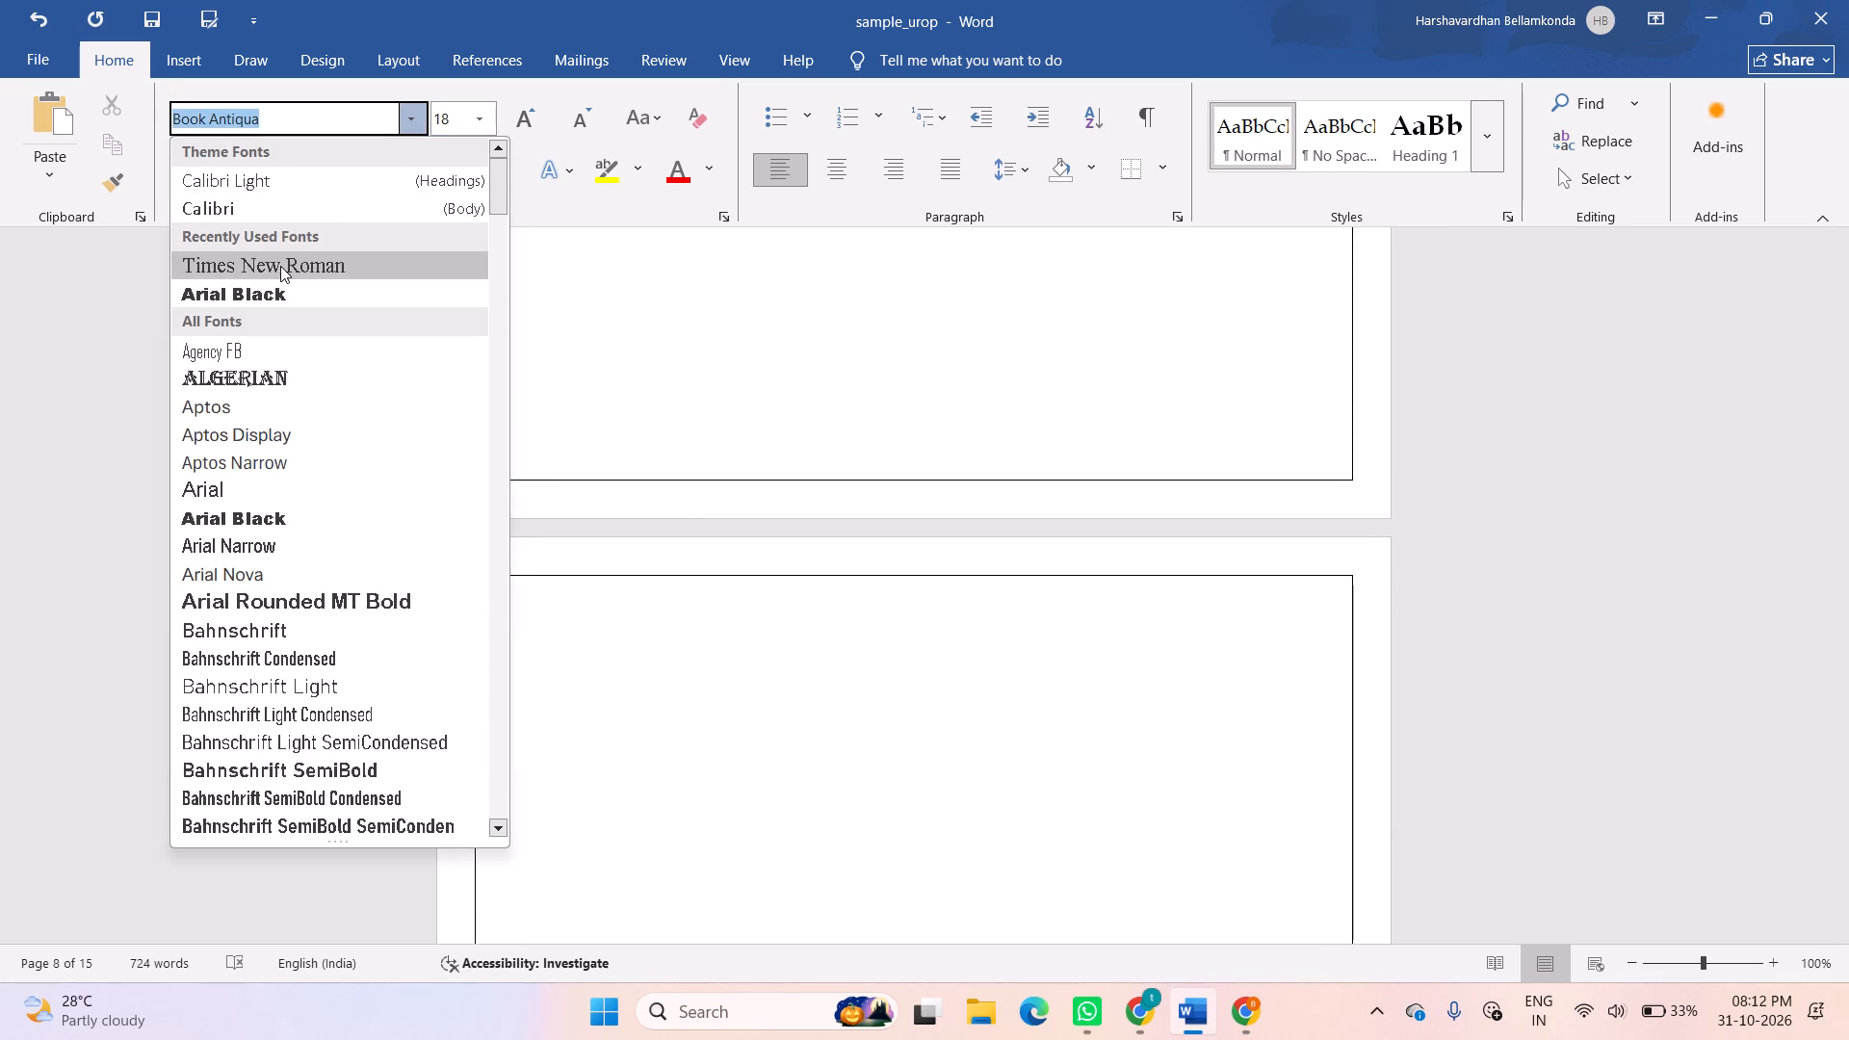
double_click(560, 117)
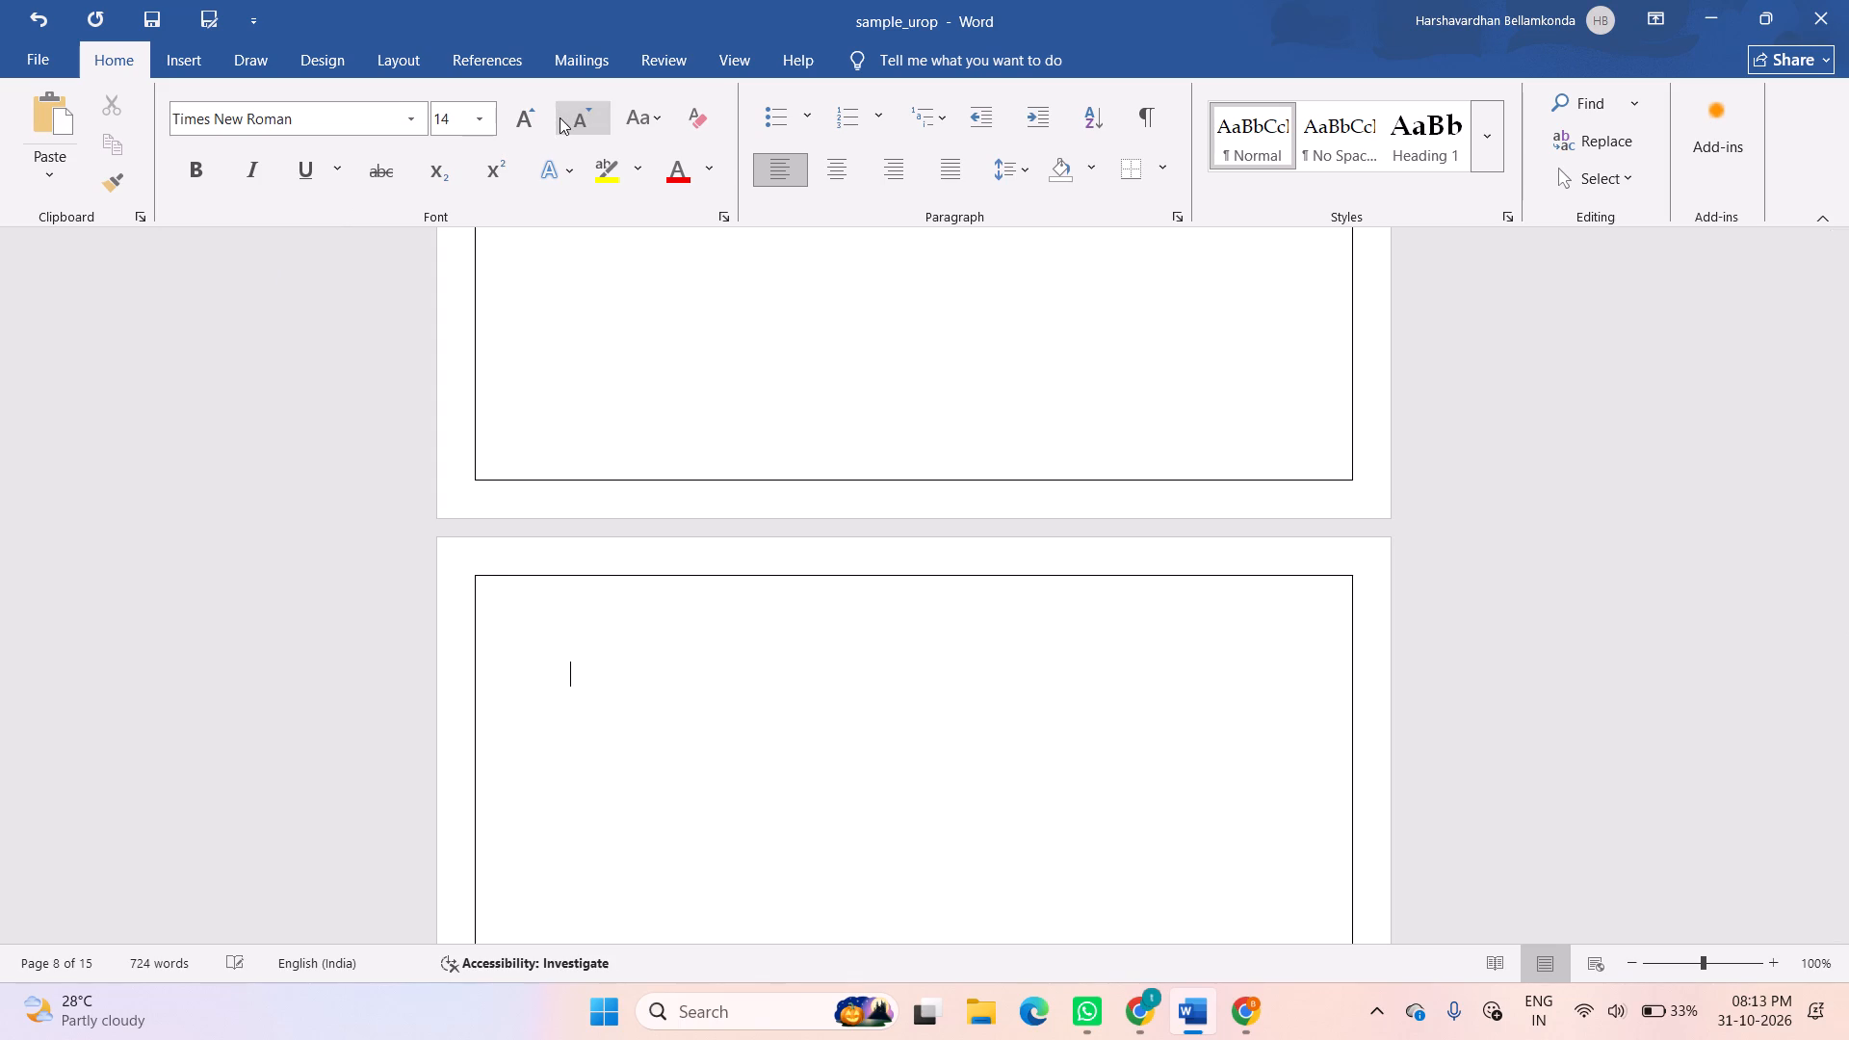
key("ctrl+v")
Remove the extra automatic number before the 5. Methodology heading and the blank space above it, keeping the heading at the page top.
scroll(666, 666, "up", 4)
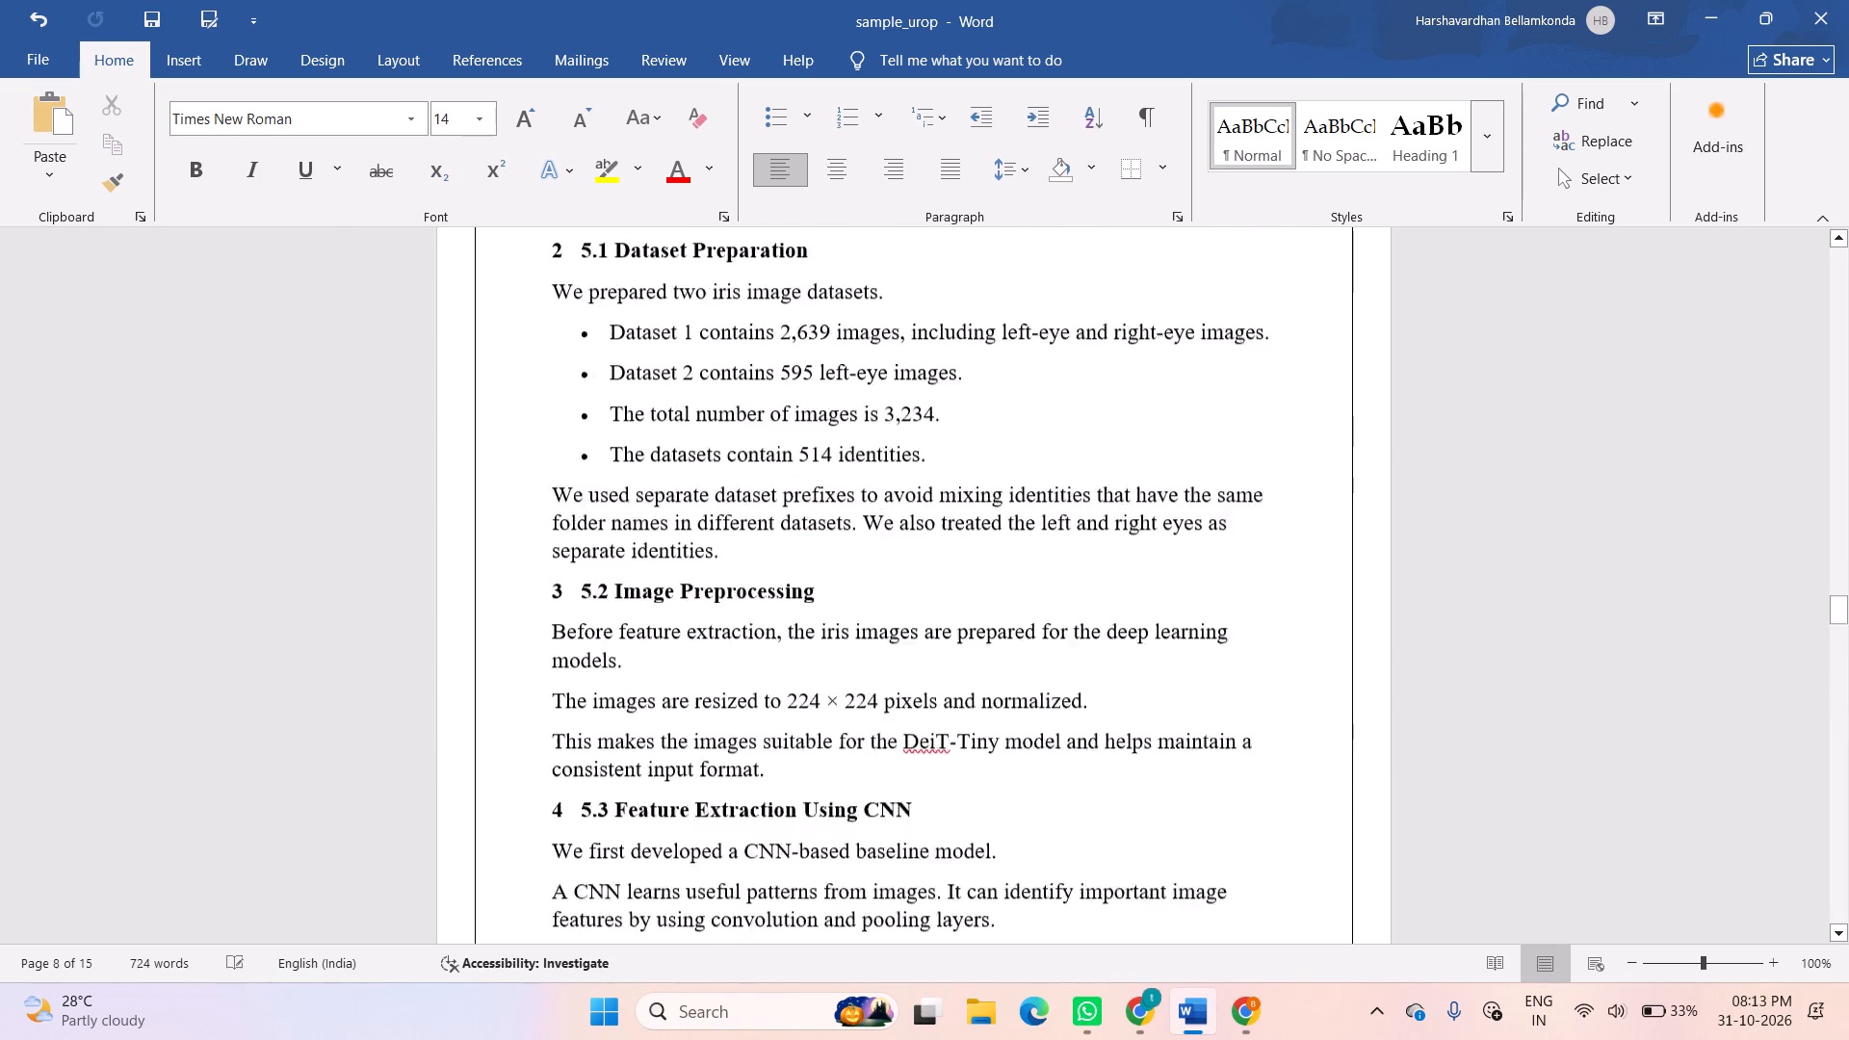
scroll(666, 666, "up", 2)
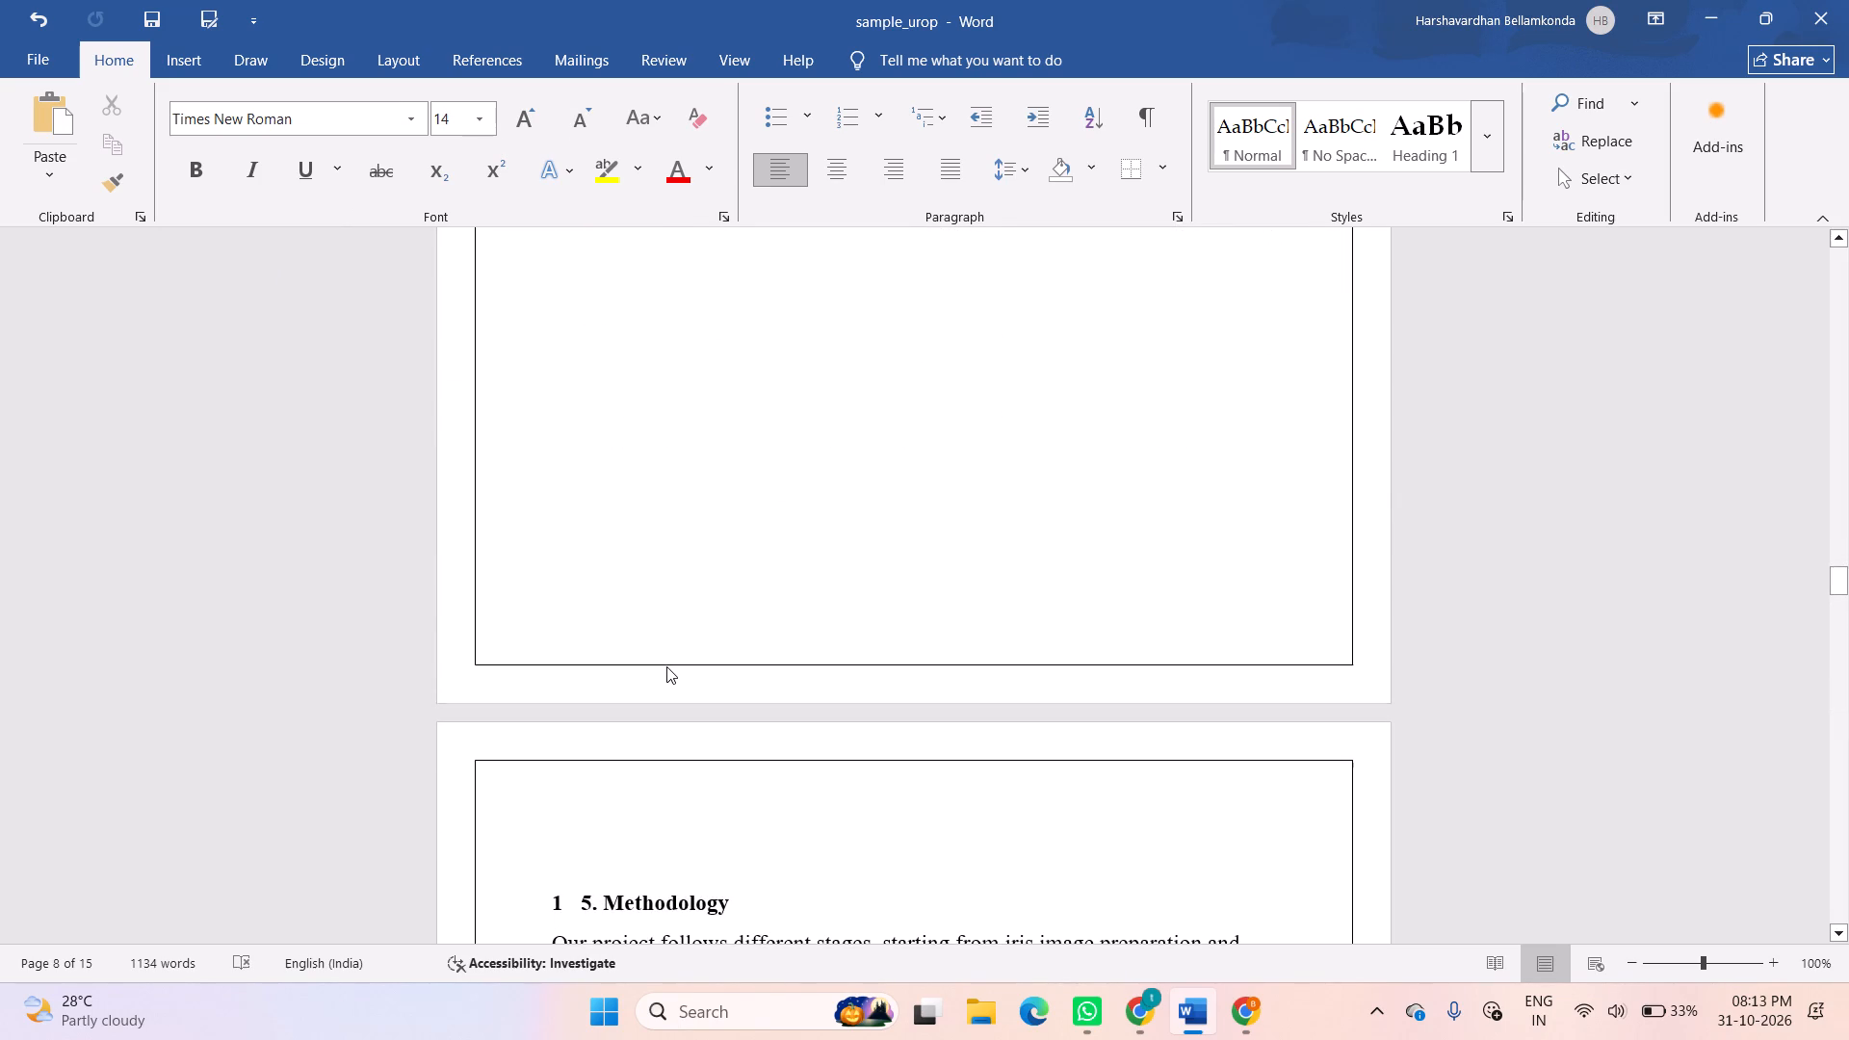
scroll(586, 762, "down", 1)
double_click(562, 686)
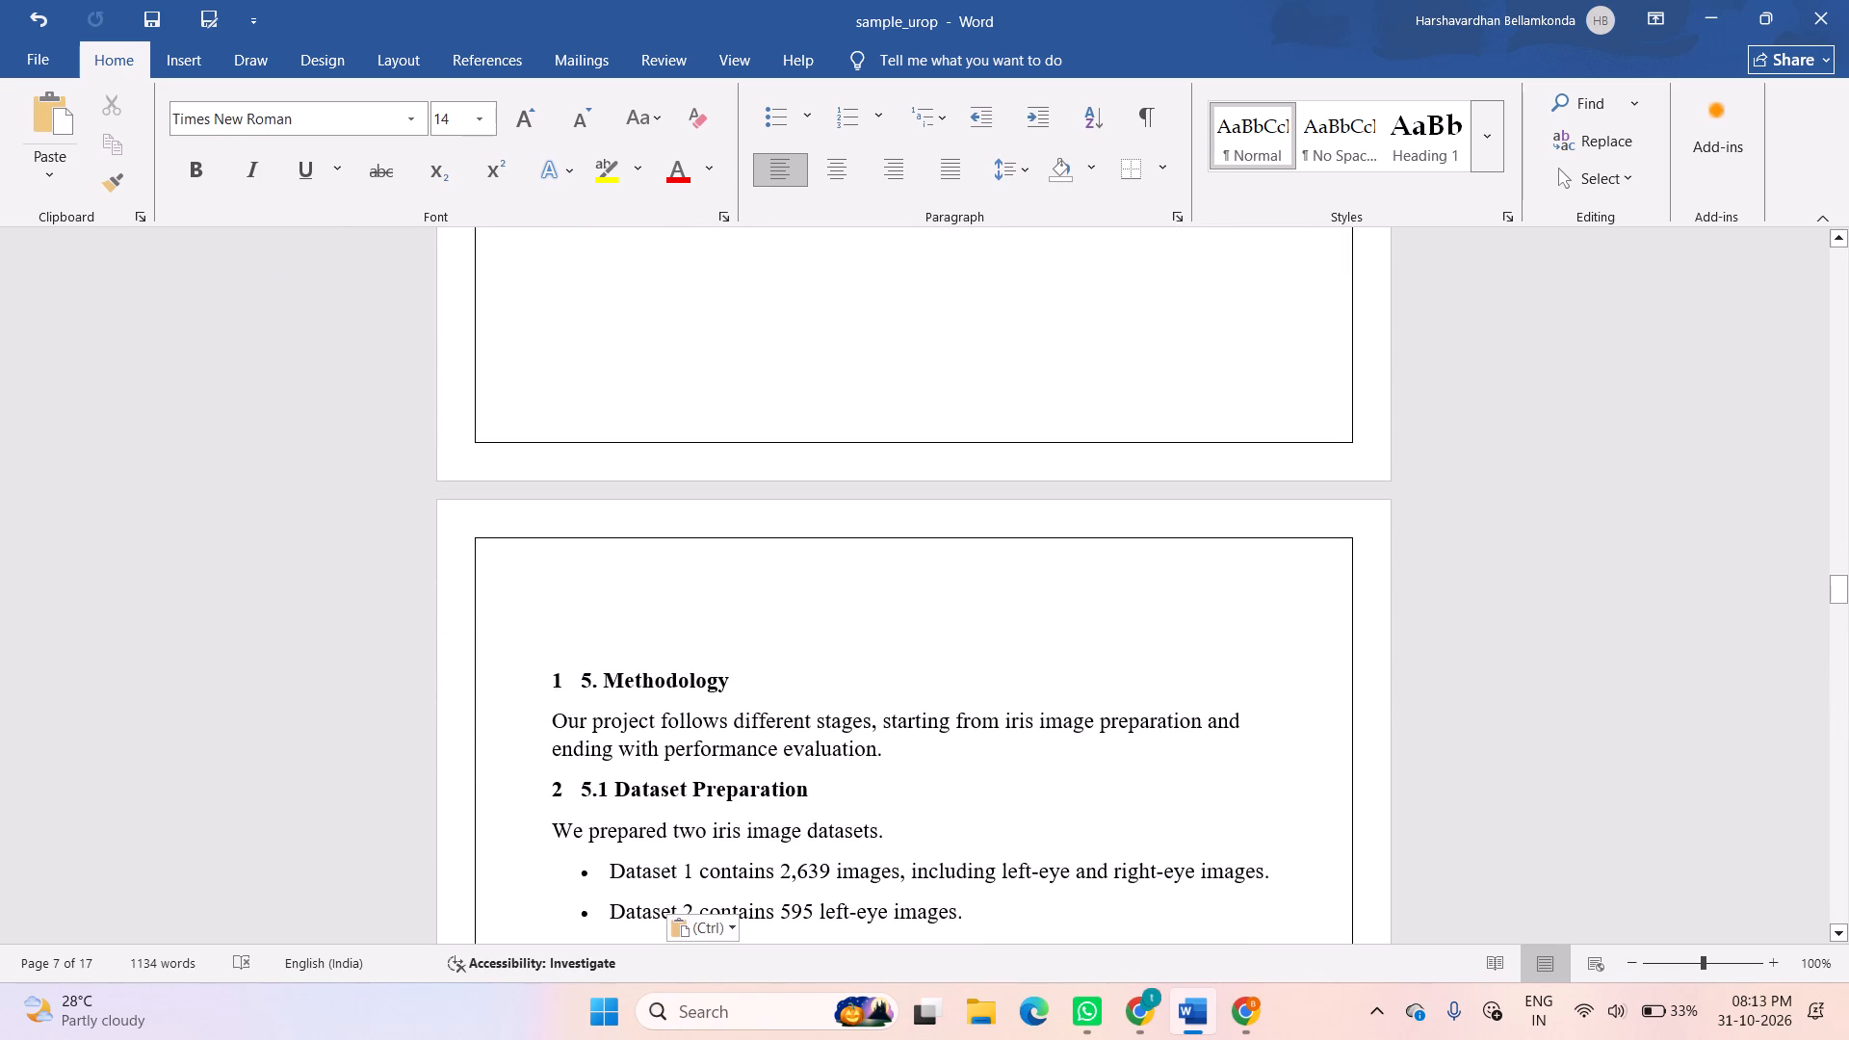
key("BackSpace")
key("BackSpace")
key("BackSpace")
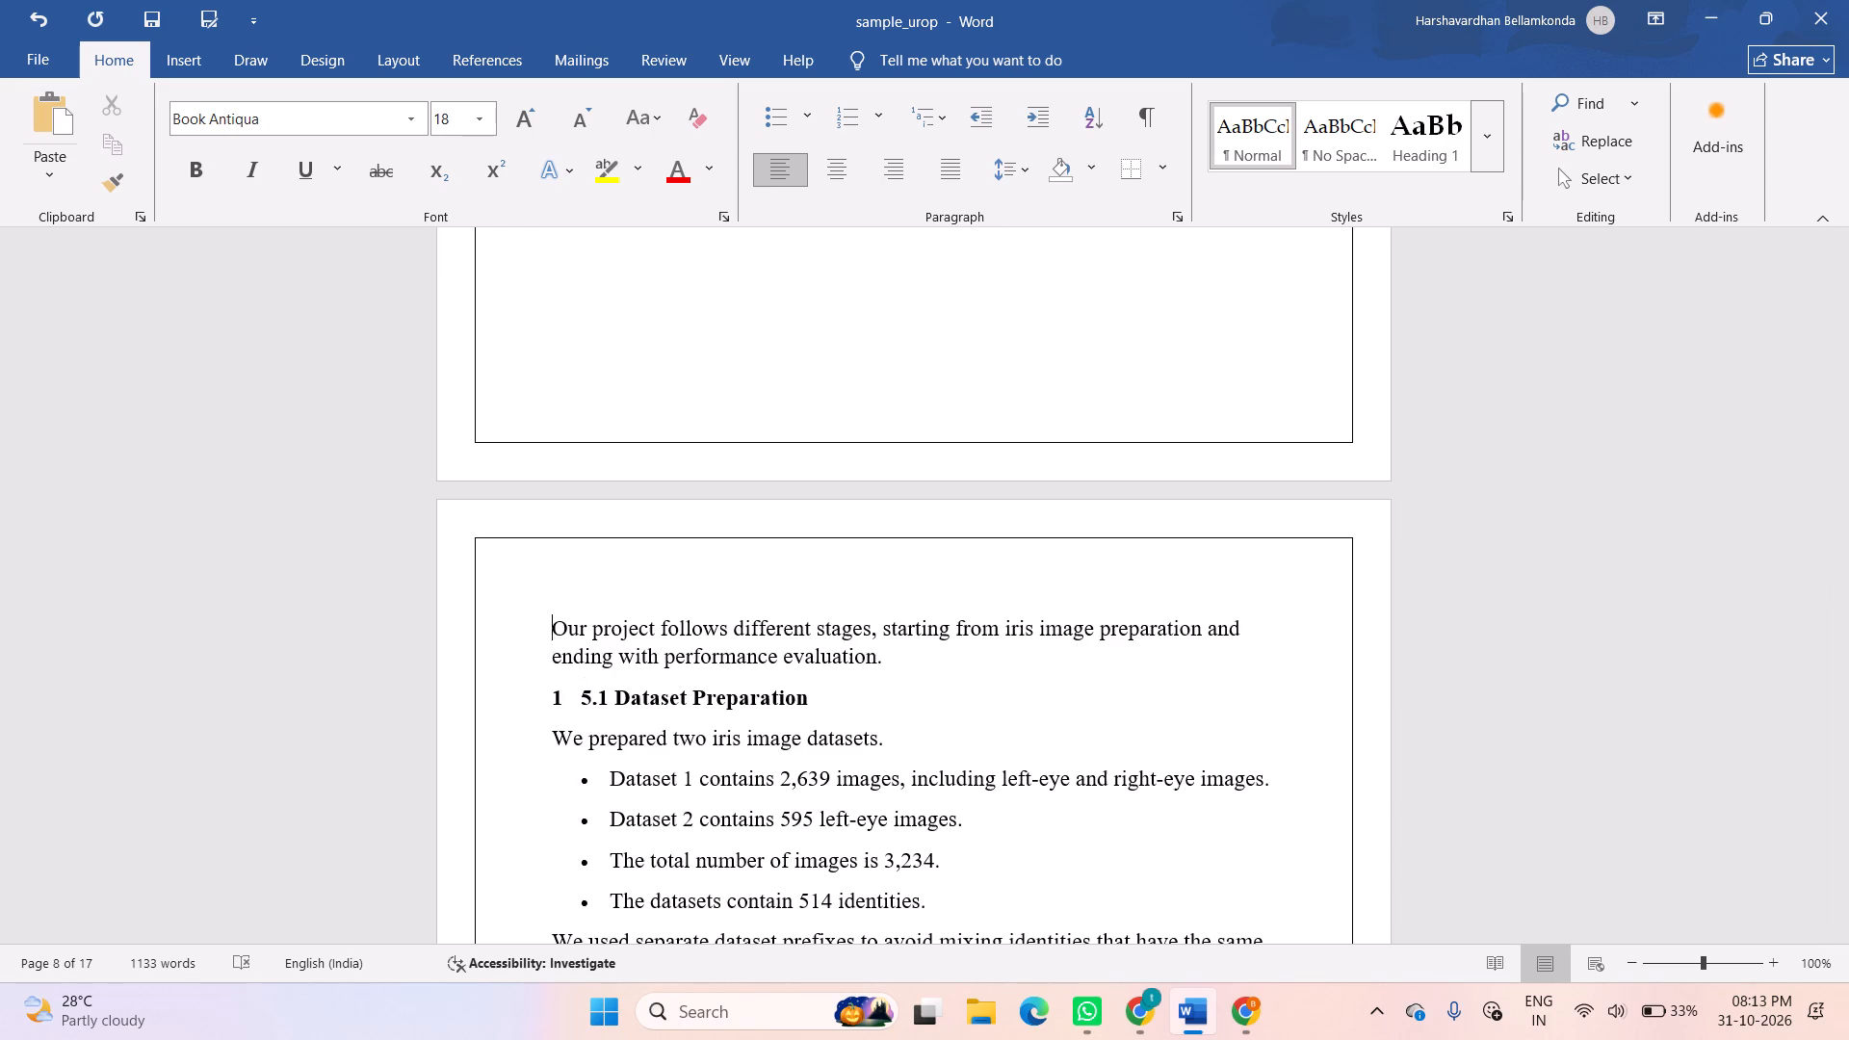
key("Return")
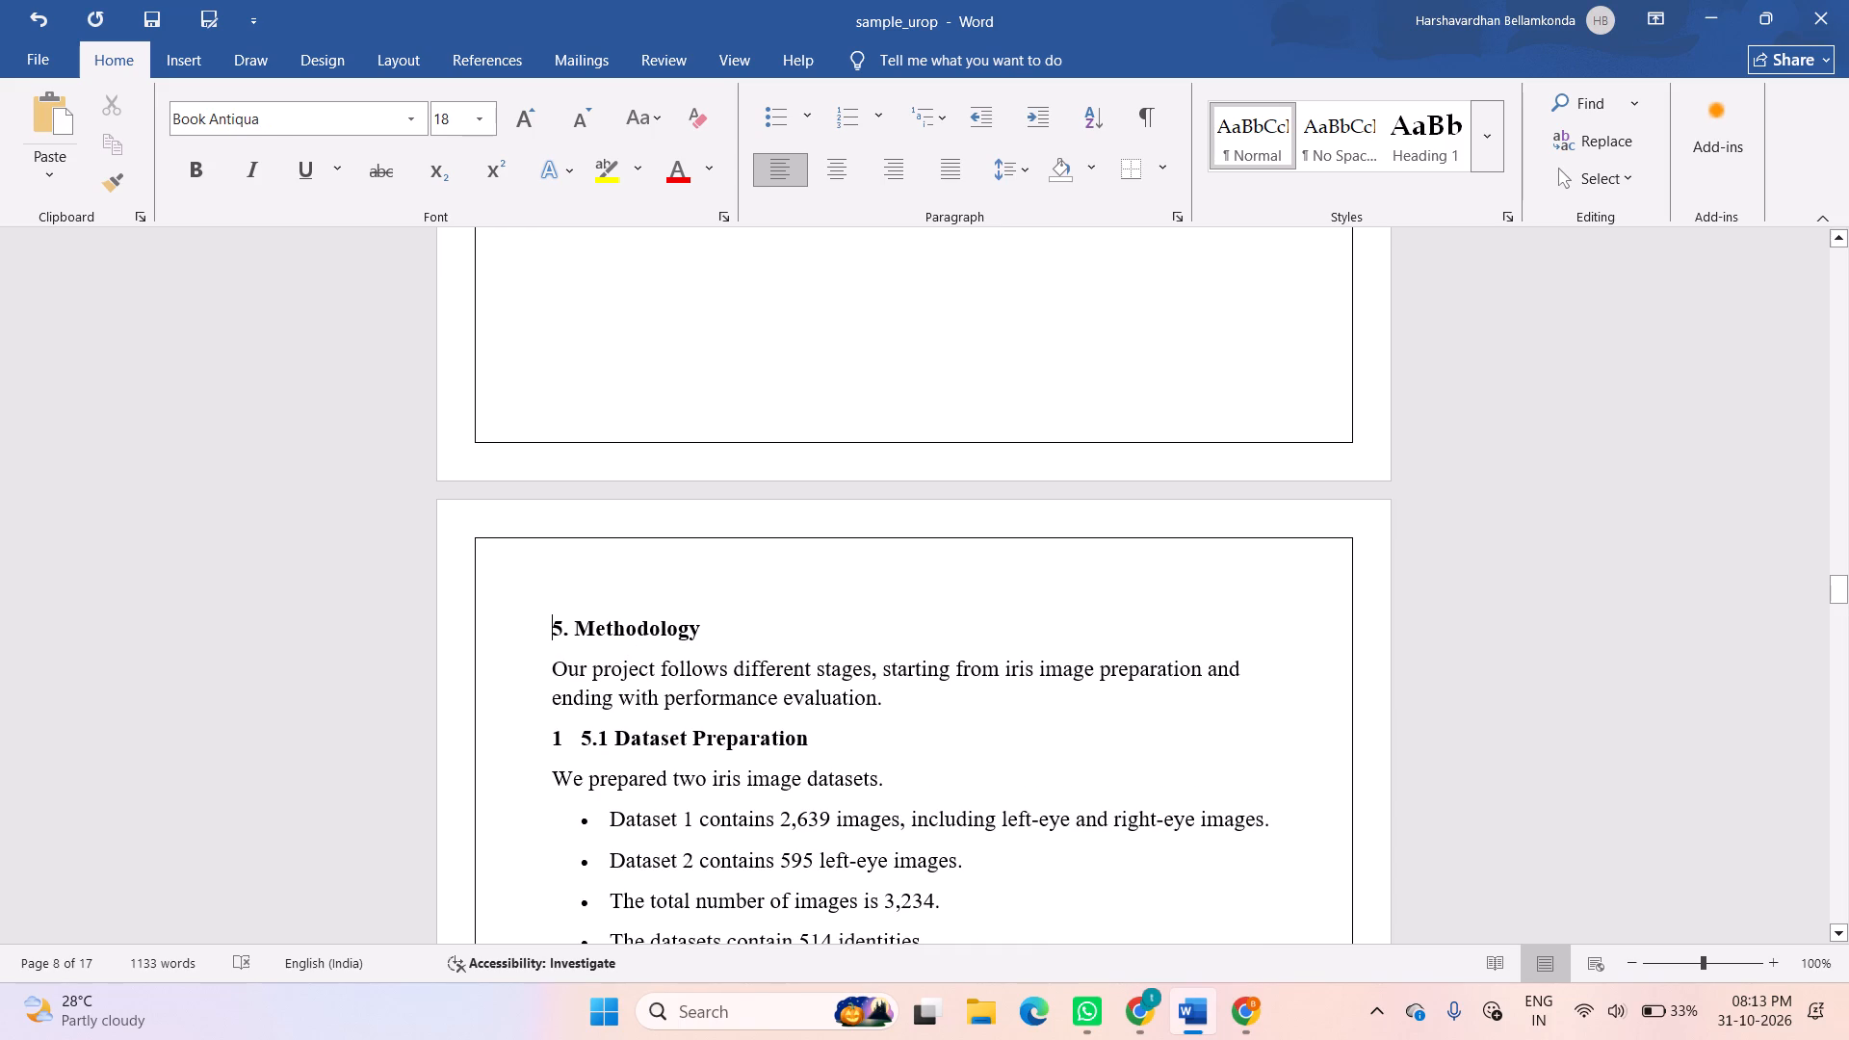
Underline the 5. Methodology heading and enlarge it to 18 pt.
left_click_drag(545, 634, 746, 643)
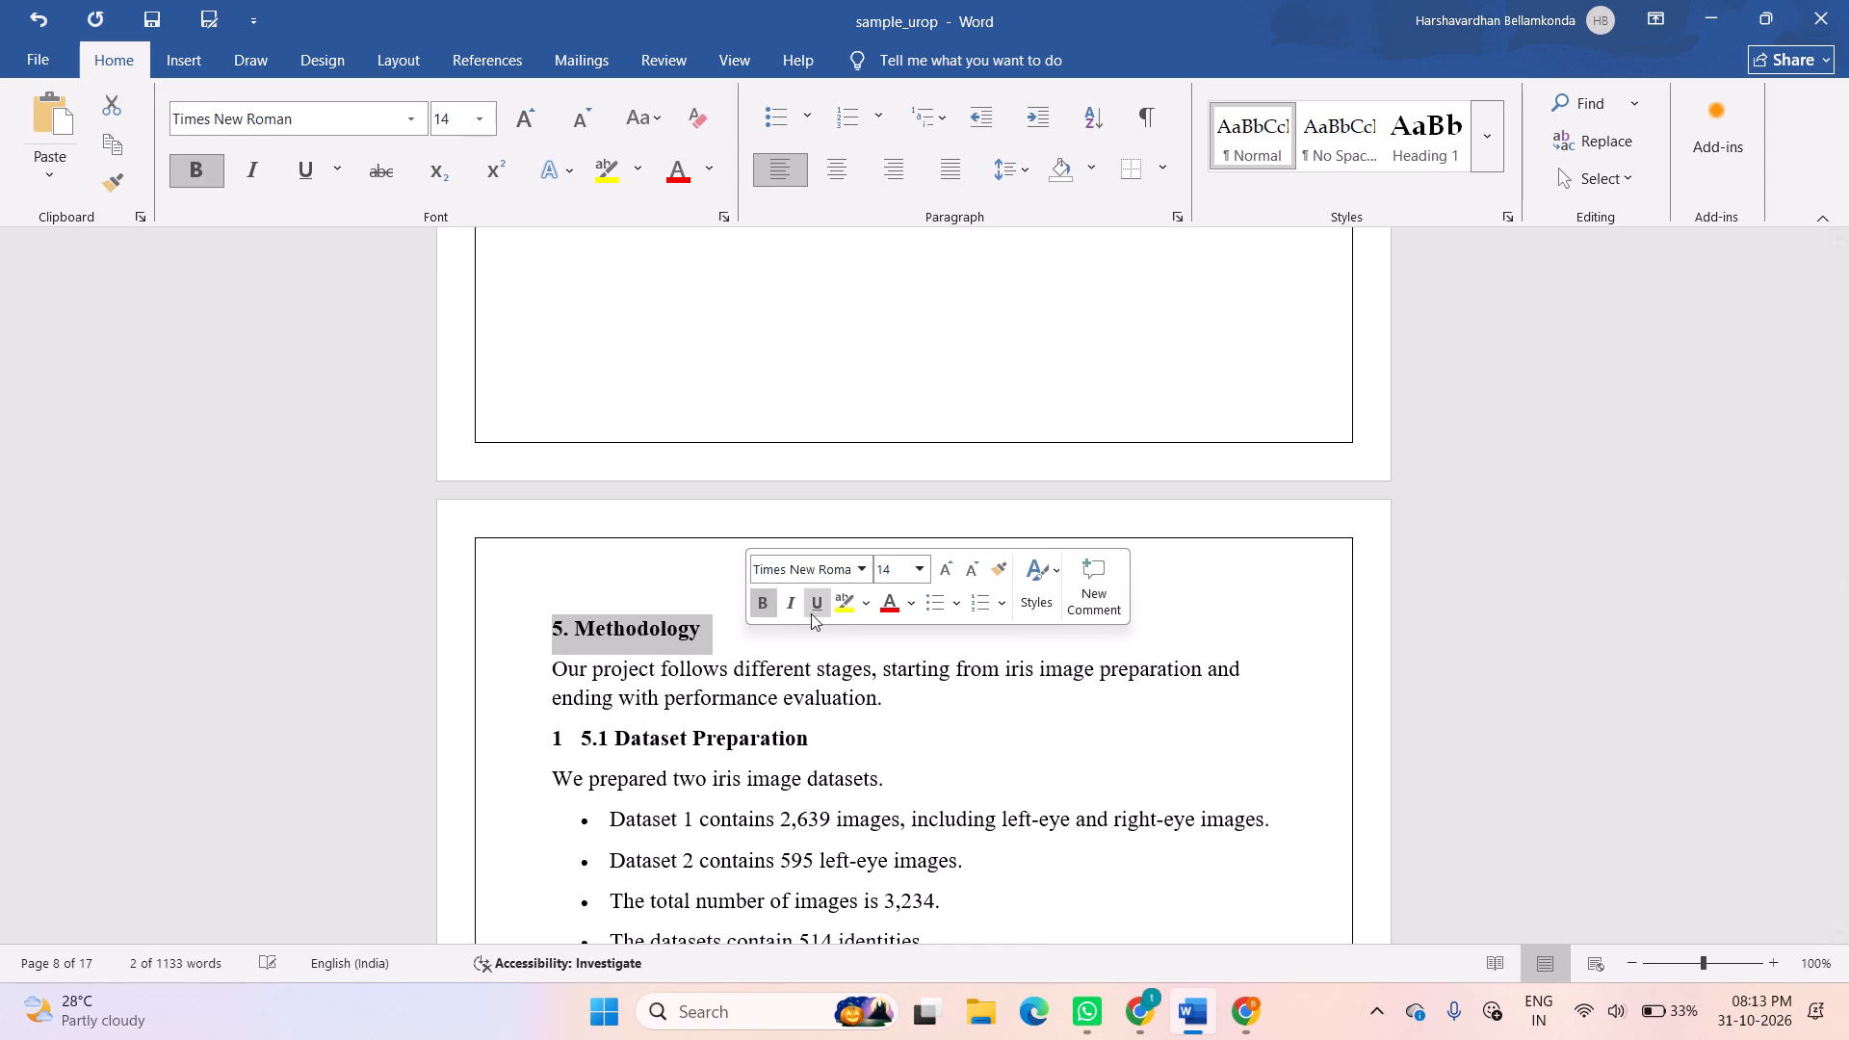
left_click(813, 612)
double_click(951, 568)
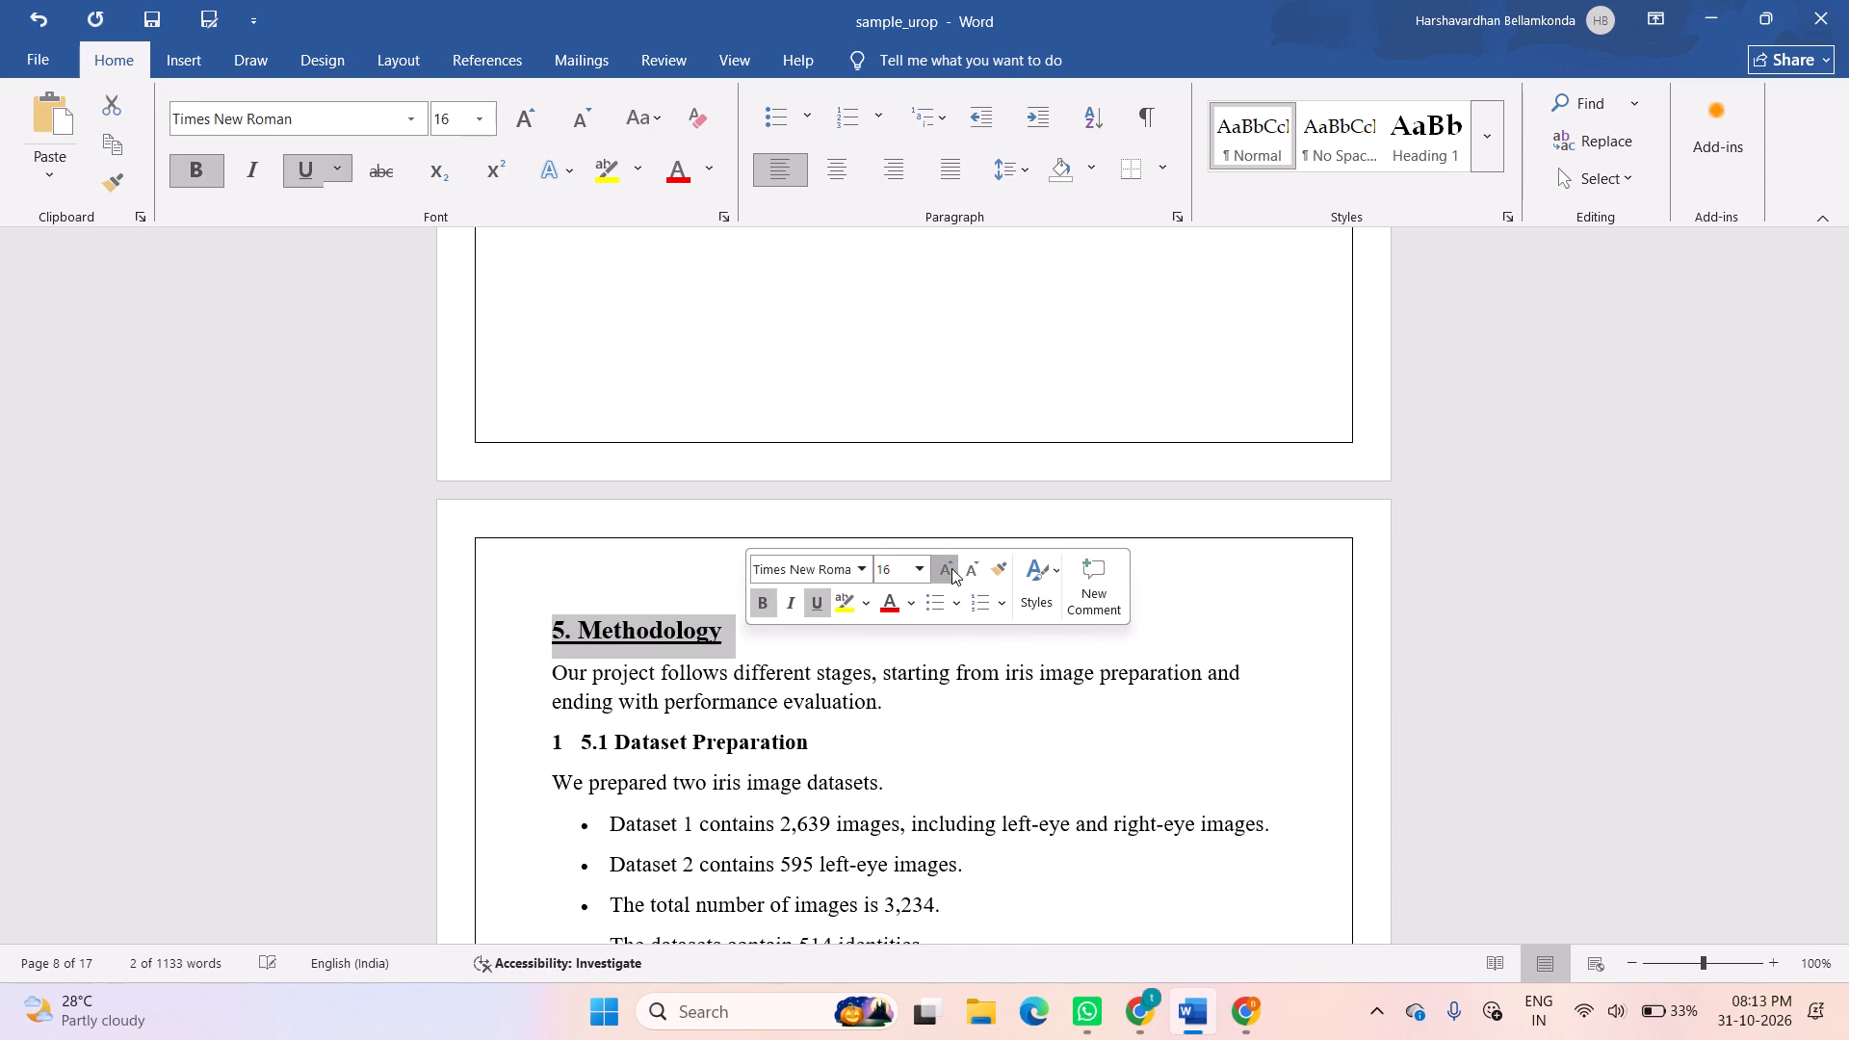
Remove the extra automatic list numbers in front of the subheadings 5.1, 5.2, 5.3, 5.4 and 5.5.
double_click(555, 740)
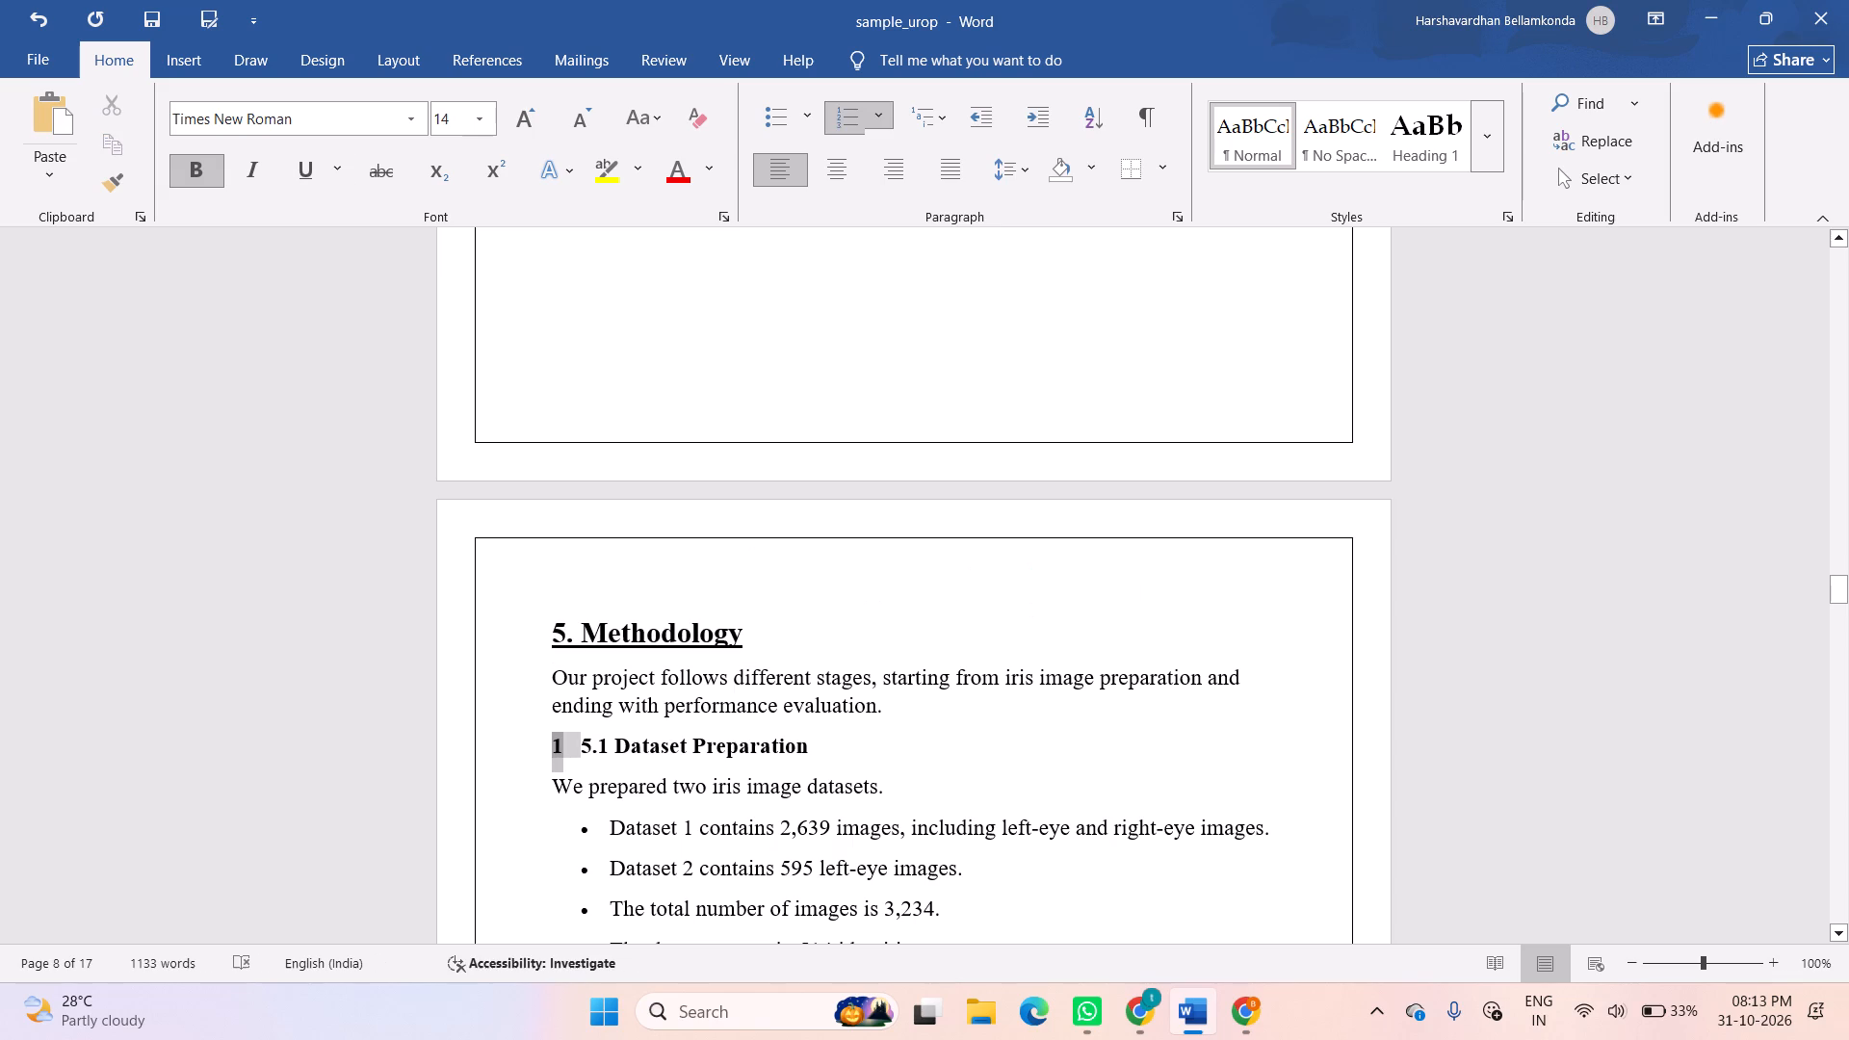
key("BackSpace")
scroll(555, 740, "down", 3)
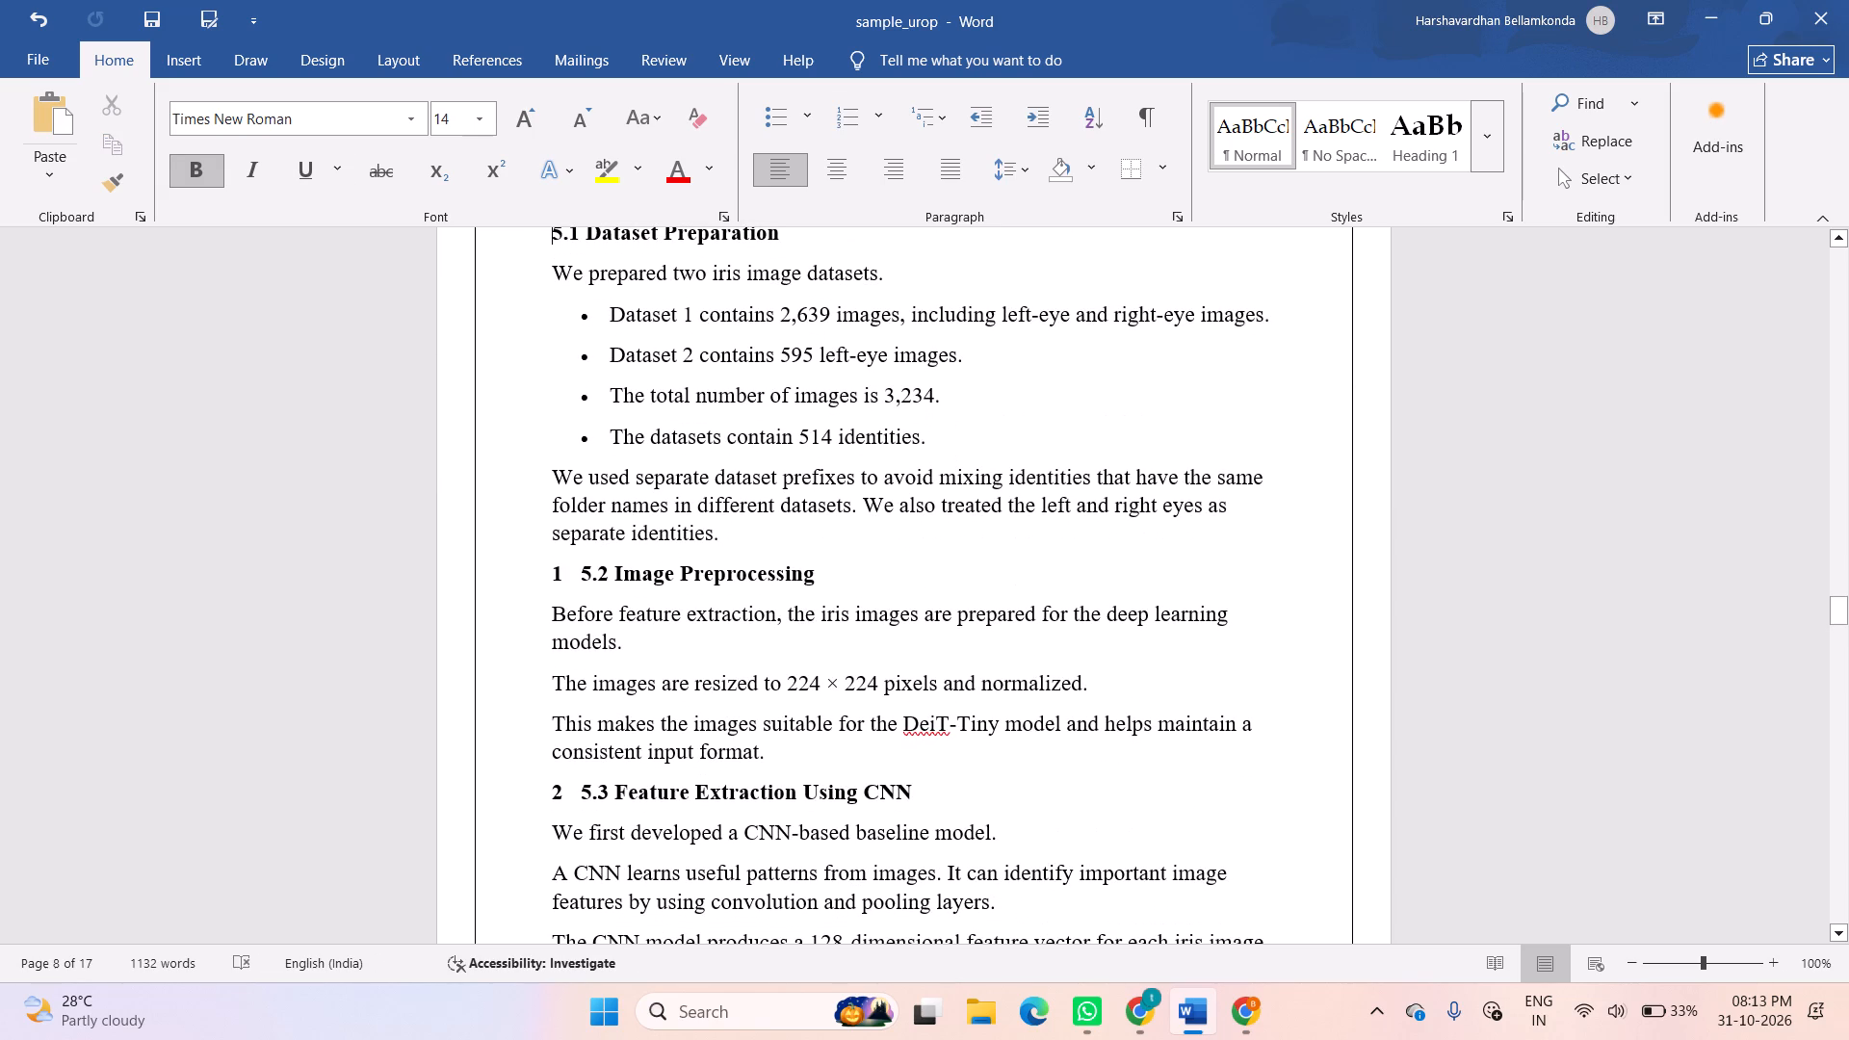
double_click(557, 574)
key("BackSpace")
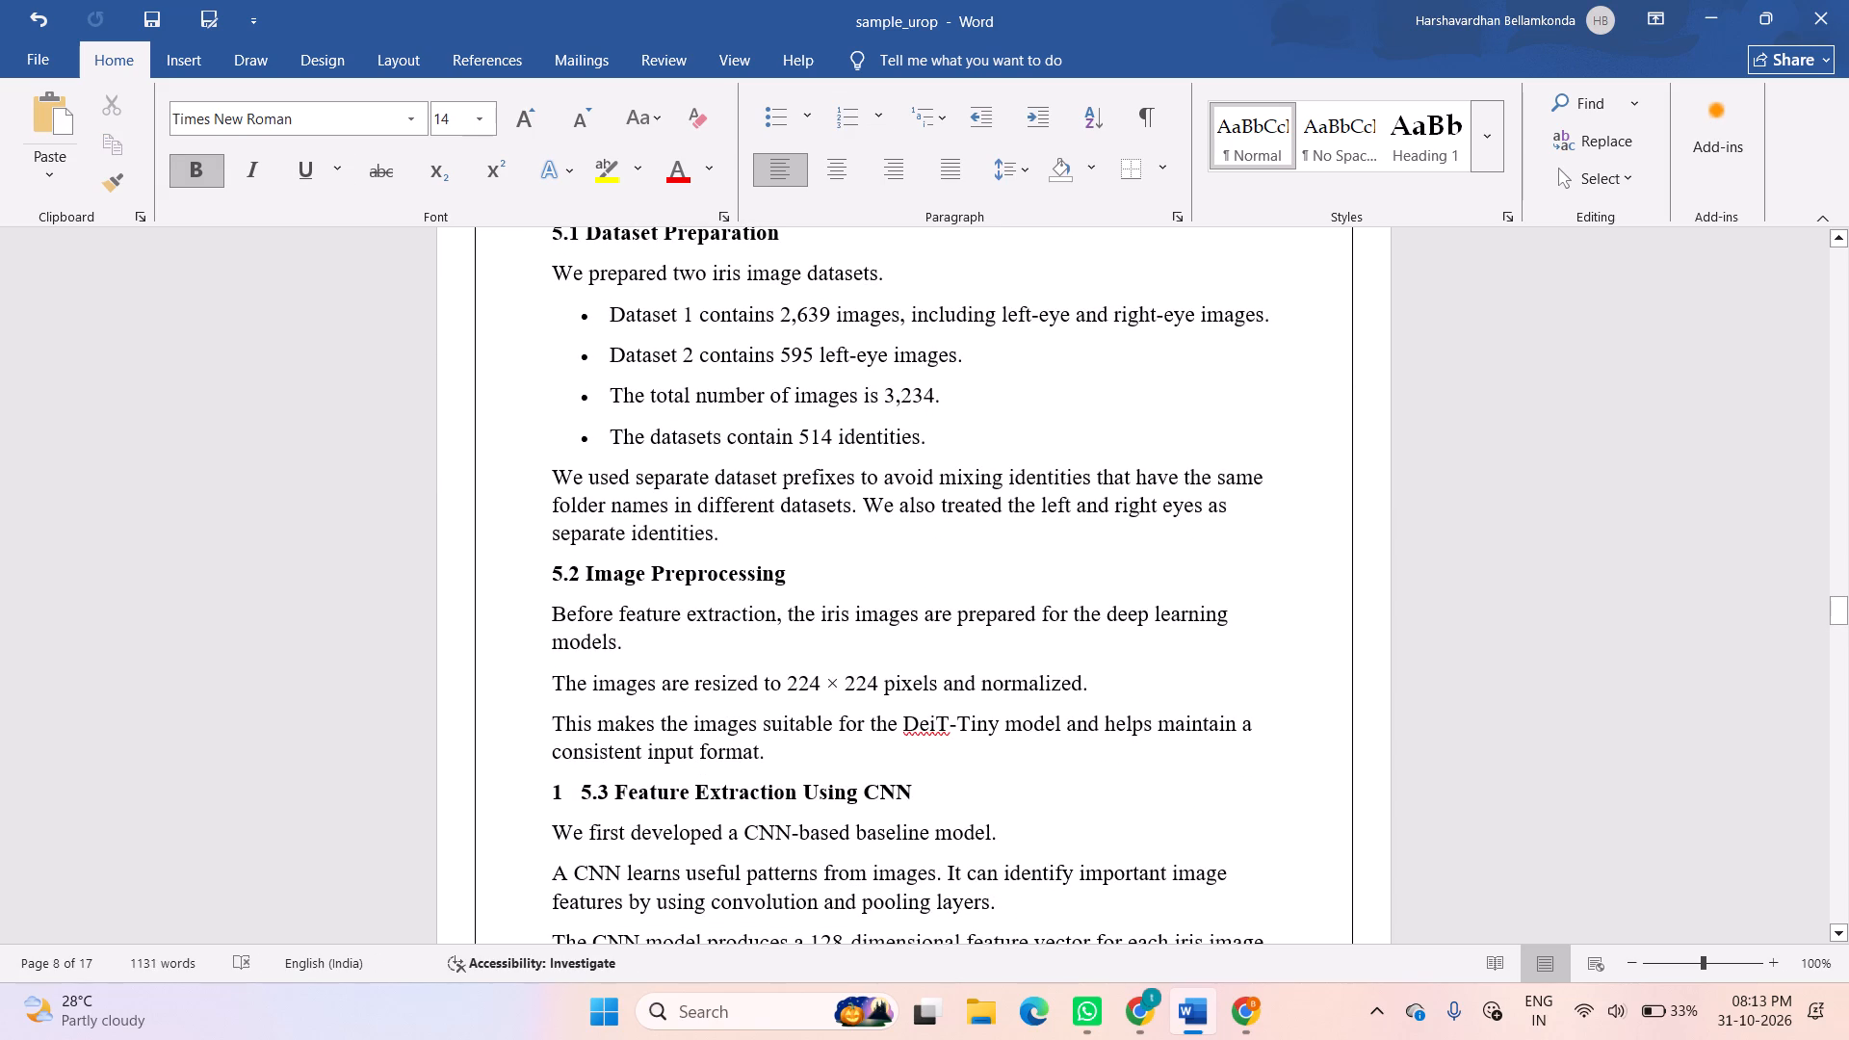
double_click(554, 796)
key("BackSpace")
scroll(554, 796, "down", 2)
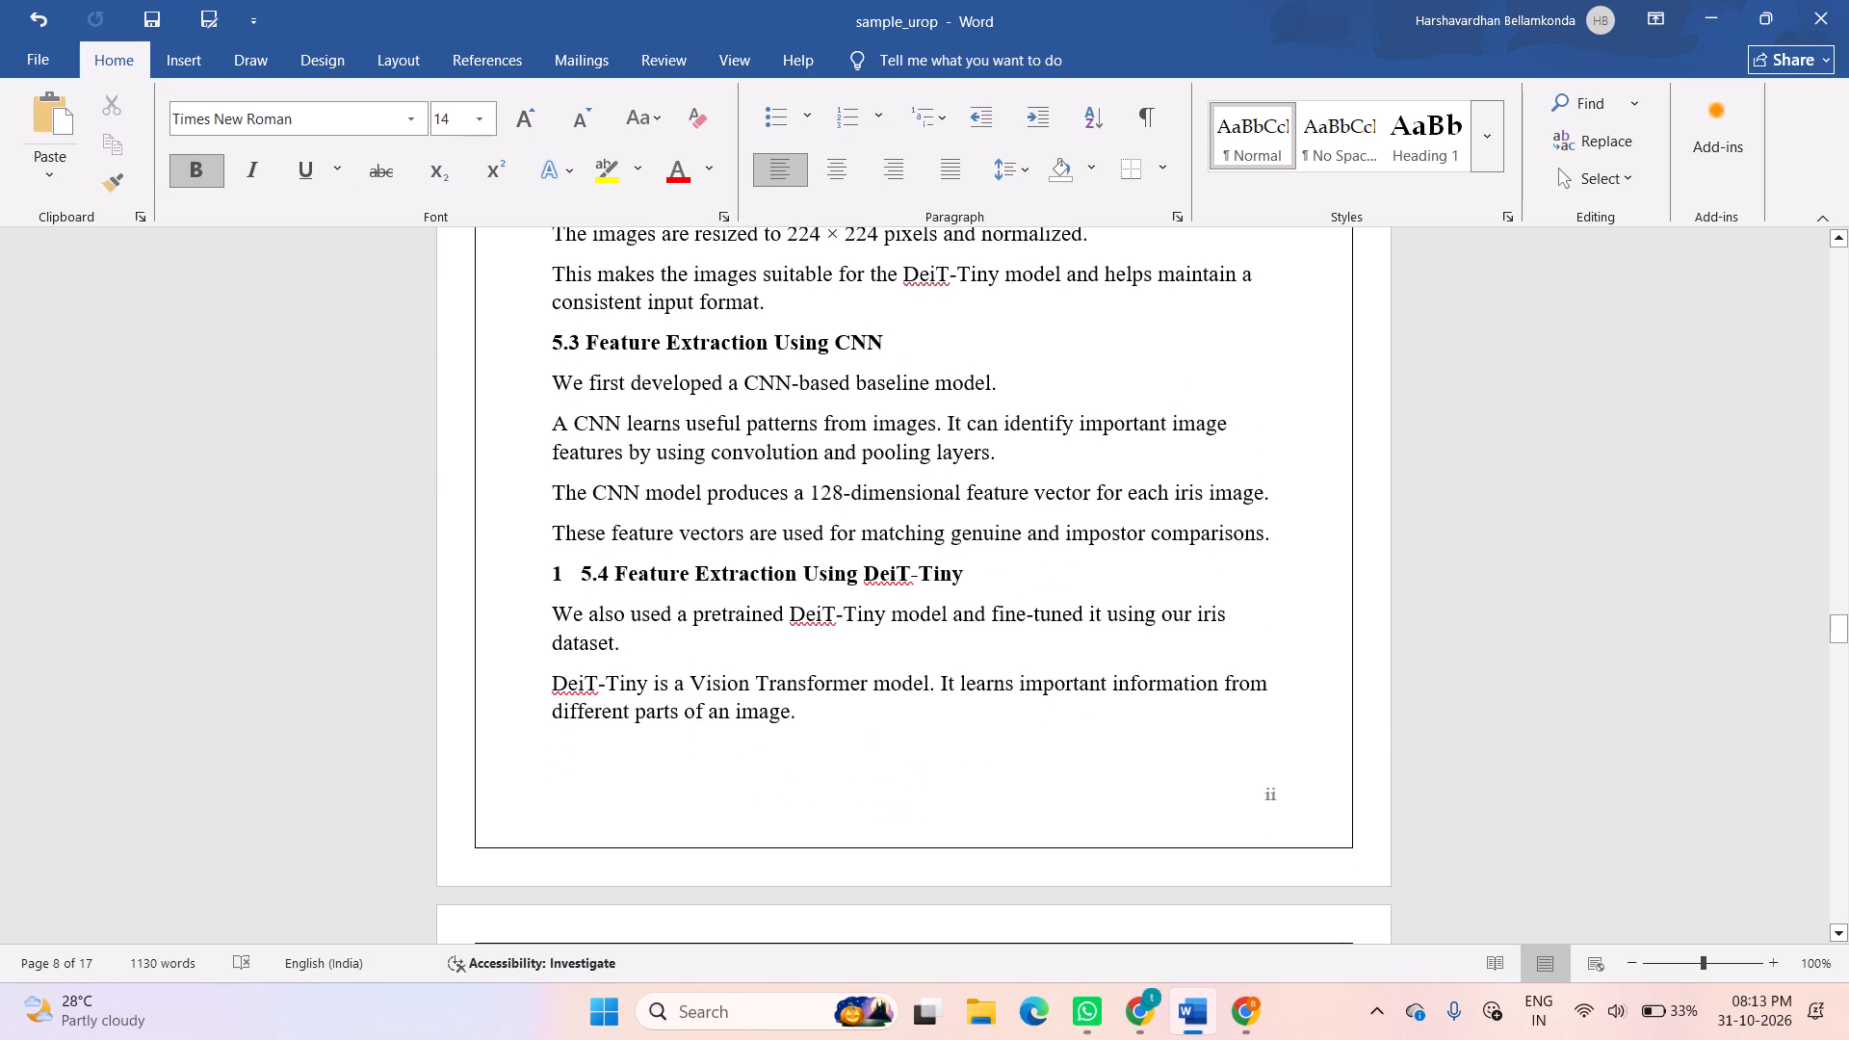
double_click(558, 574)
key("BackSpace")
scroll(558, 574, "down", 2)
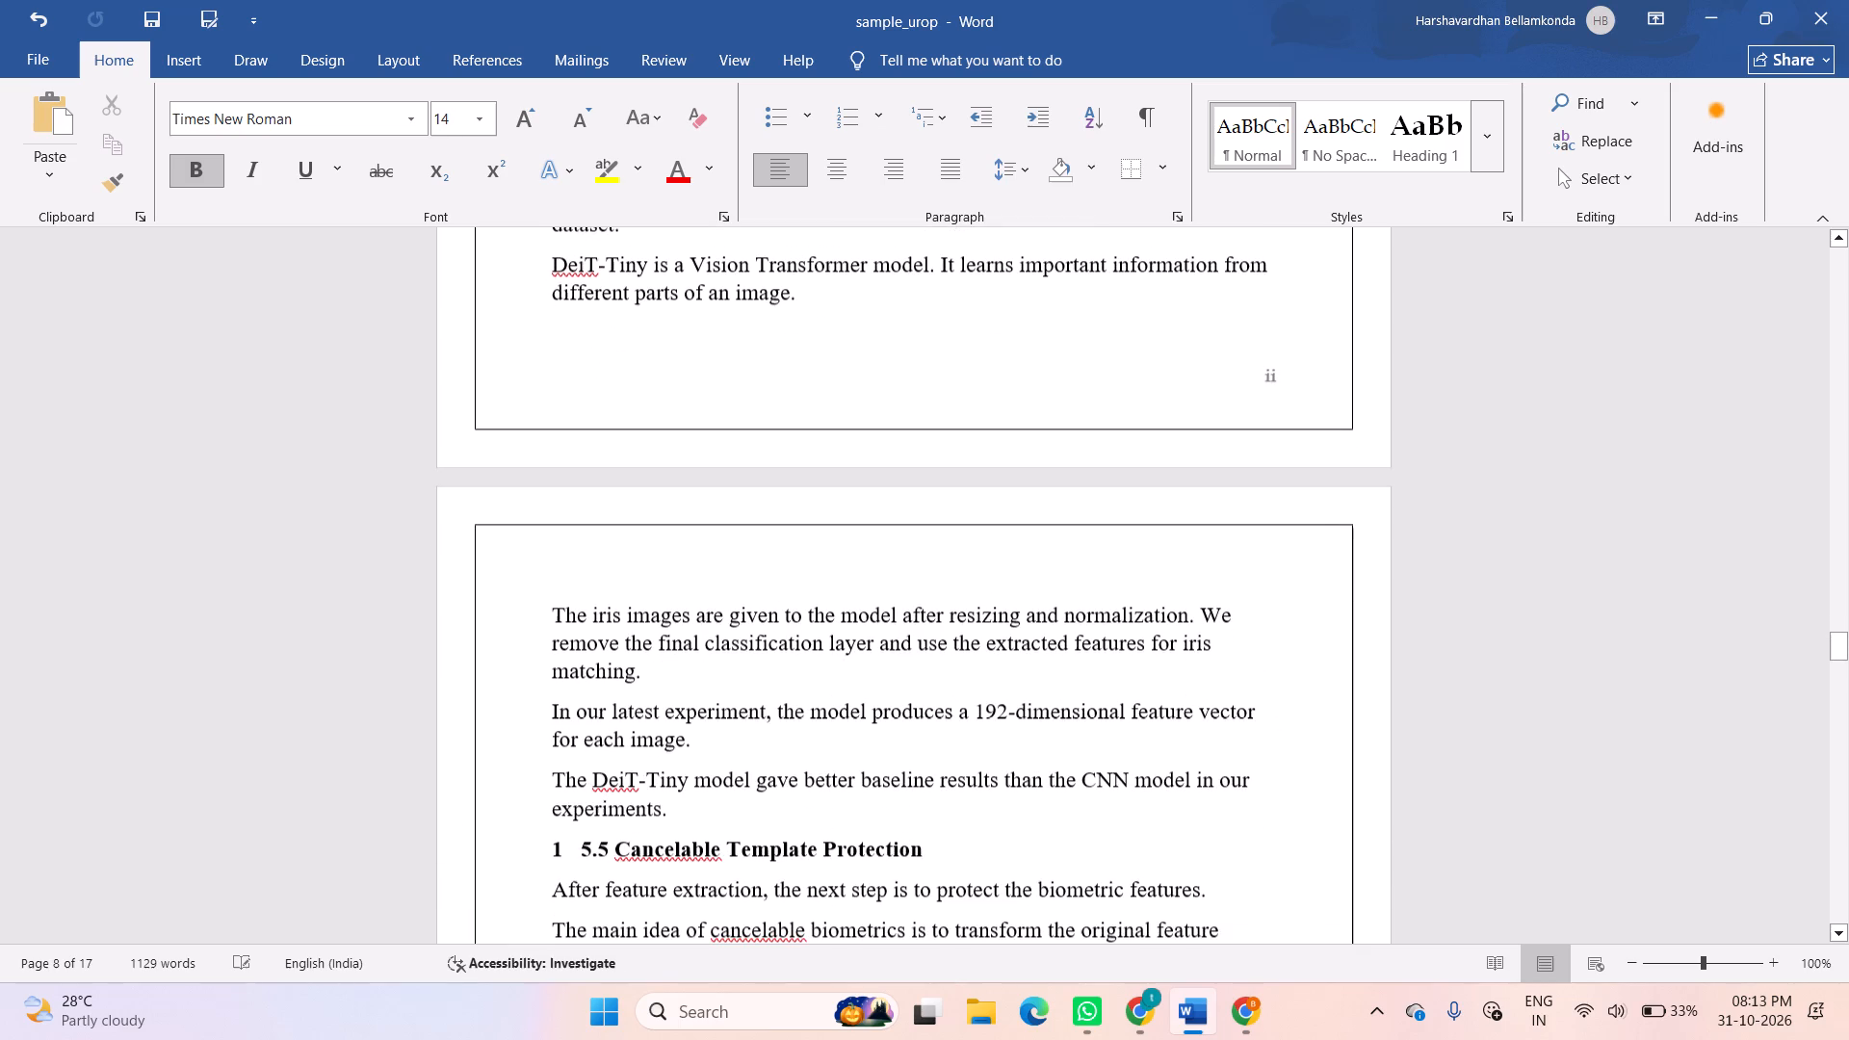
double_click(553, 848)
key("BackSpace")
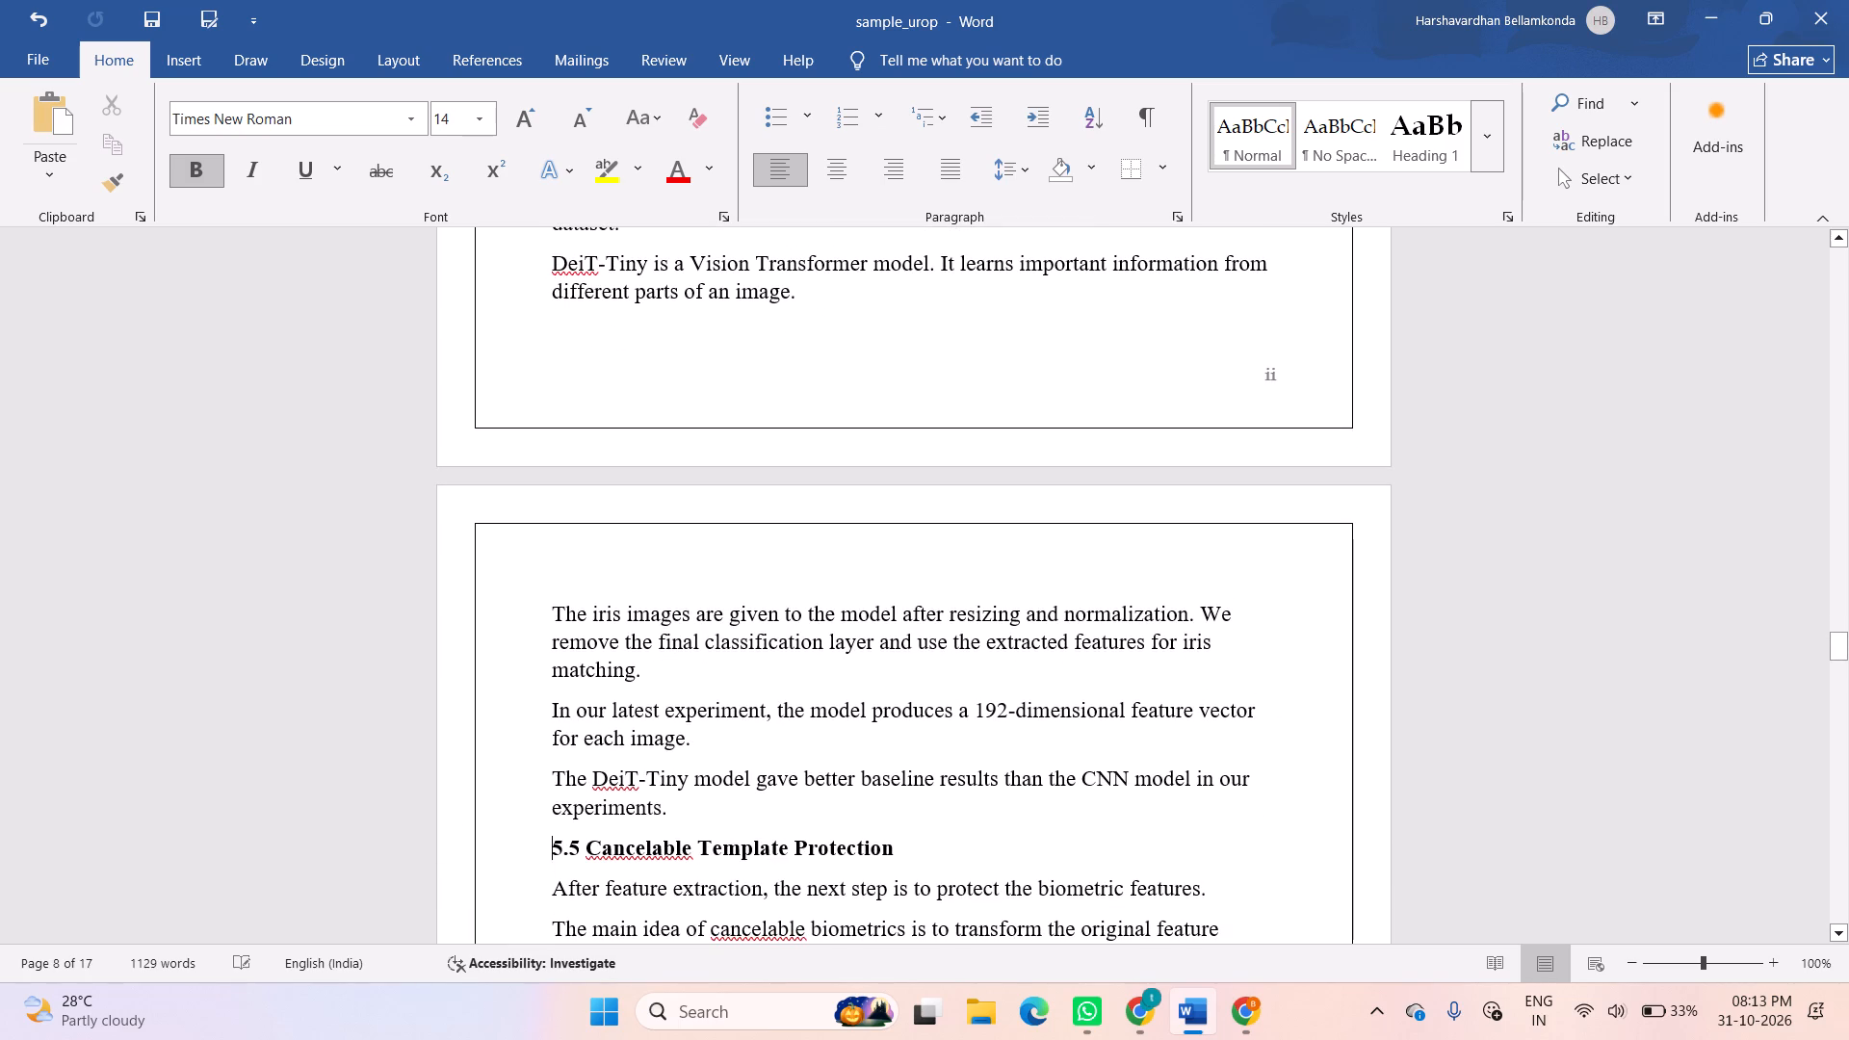
Insert a blank line above the 5.2 Image Preprocessing and 5.1 Dataset Preparation subheadings in the Methodology section.
scroll(553, 848, "down", 2)
scroll(567, 617, "up", 5)
scroll(567, 617, "down", 3)
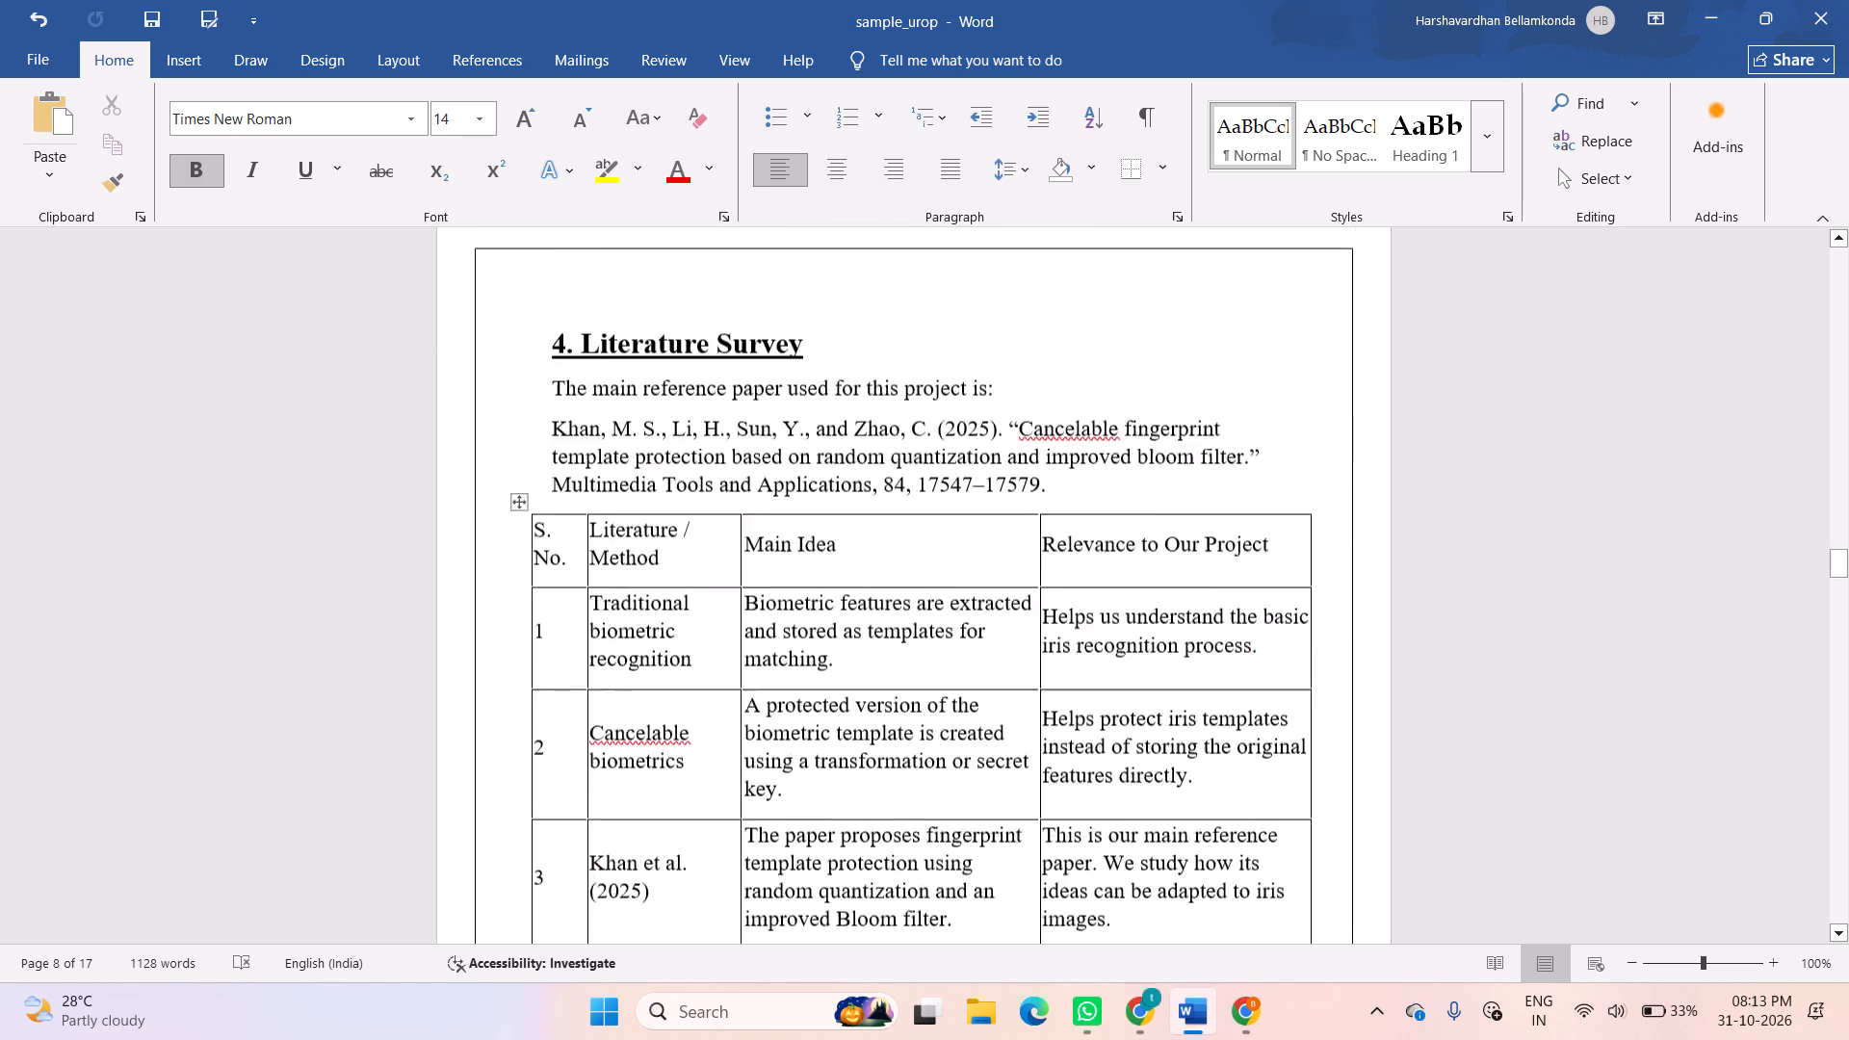
scroll(567, 617, "down", 3)
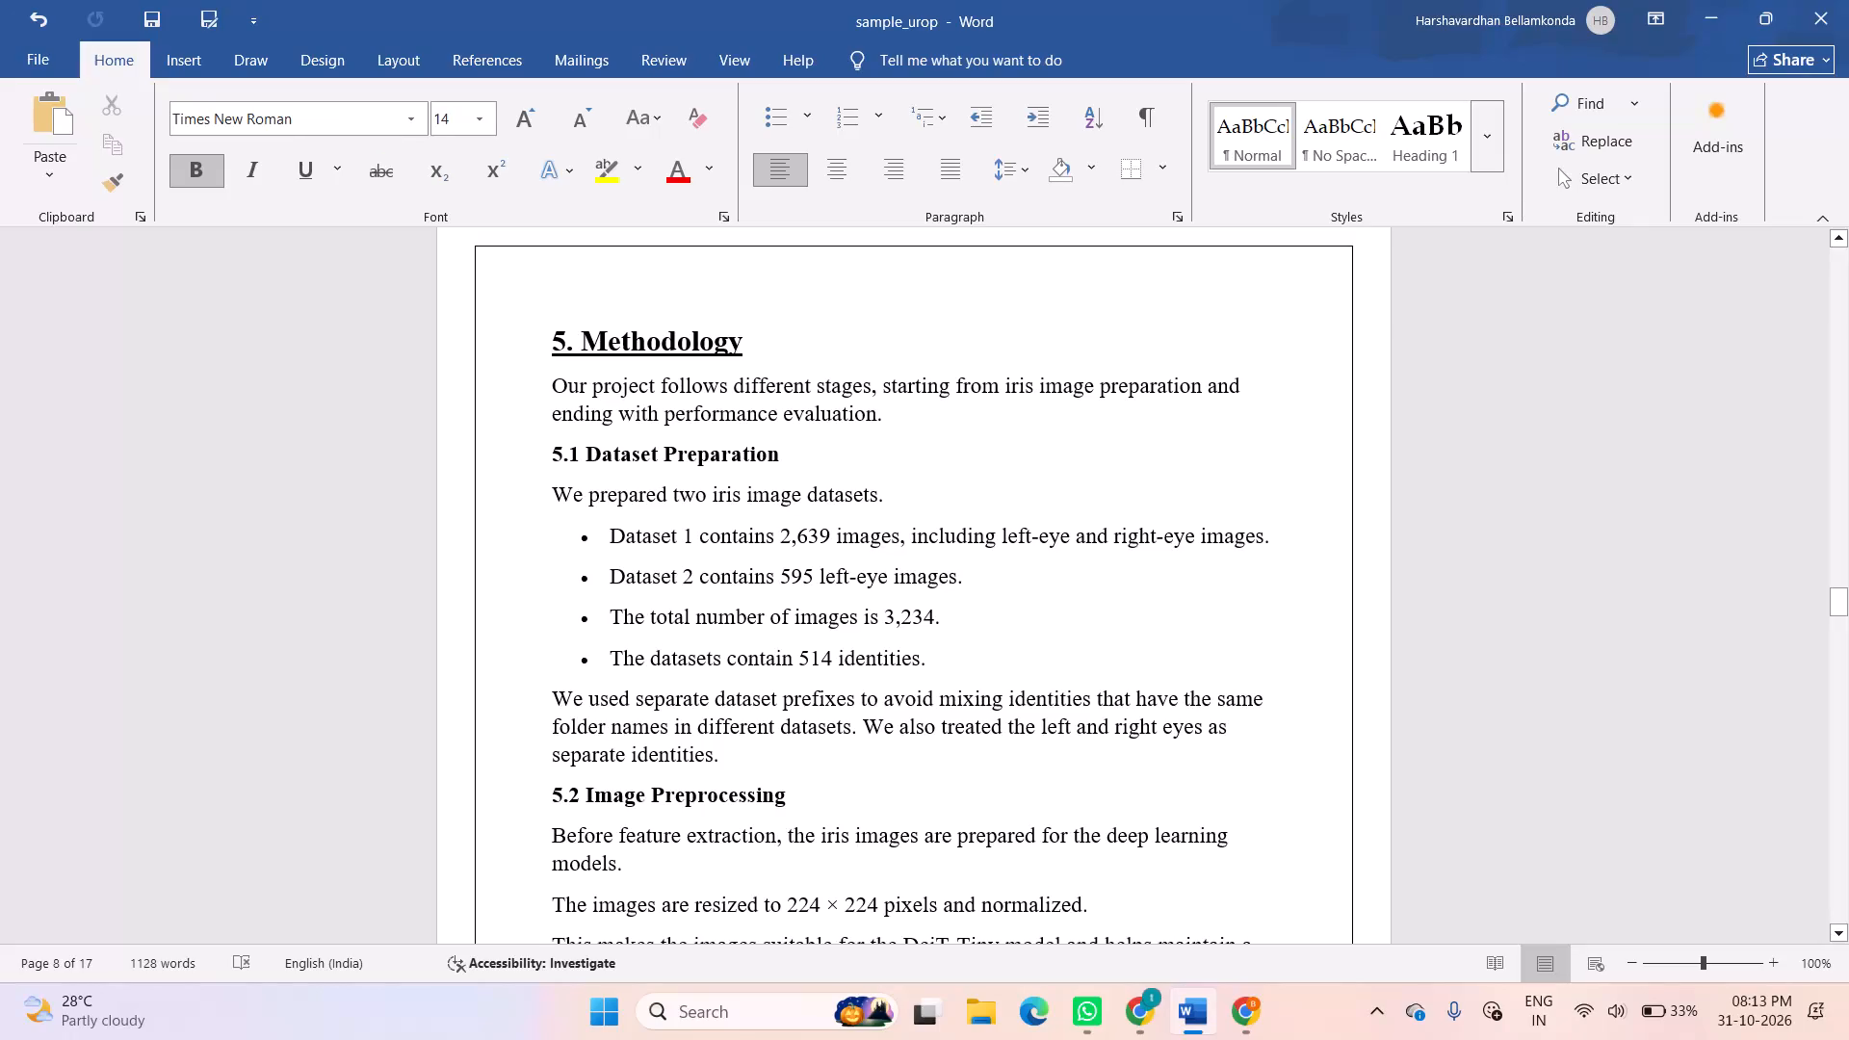
left_click(550, 797)
key("Return")
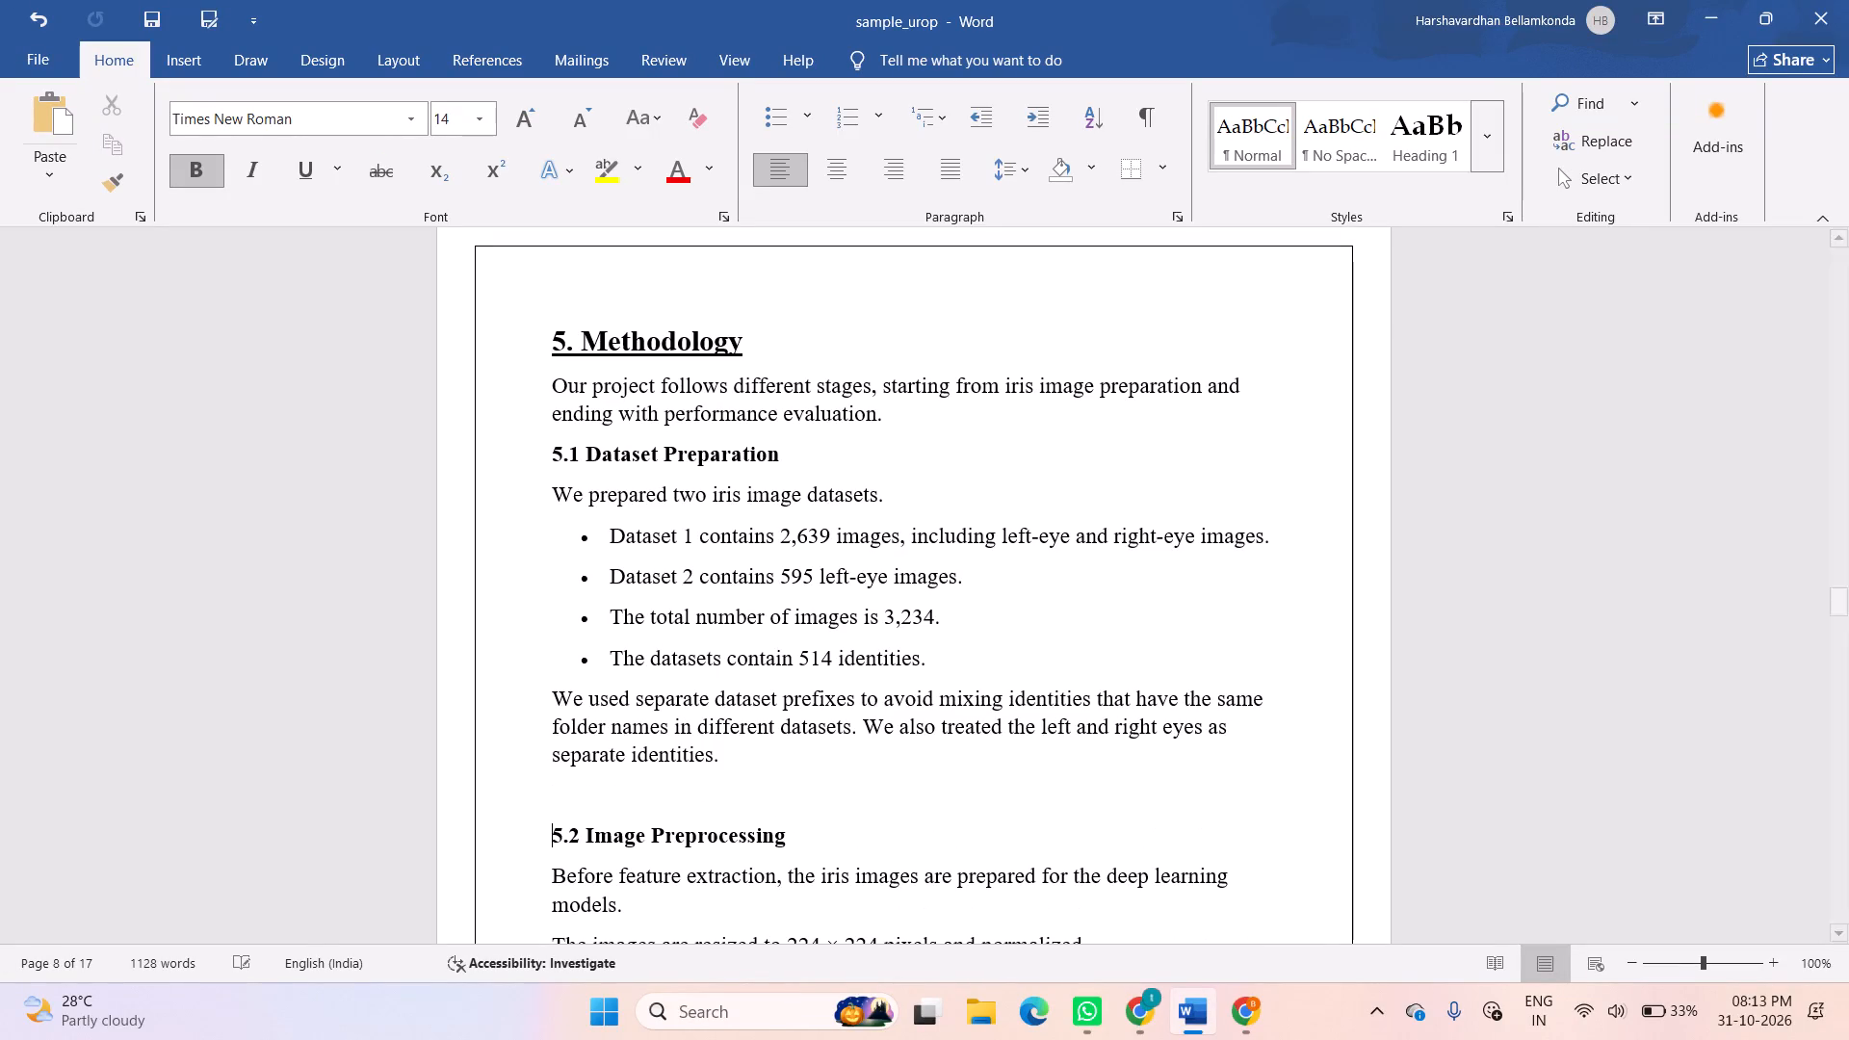
left_click(552, 450)
key("Return")
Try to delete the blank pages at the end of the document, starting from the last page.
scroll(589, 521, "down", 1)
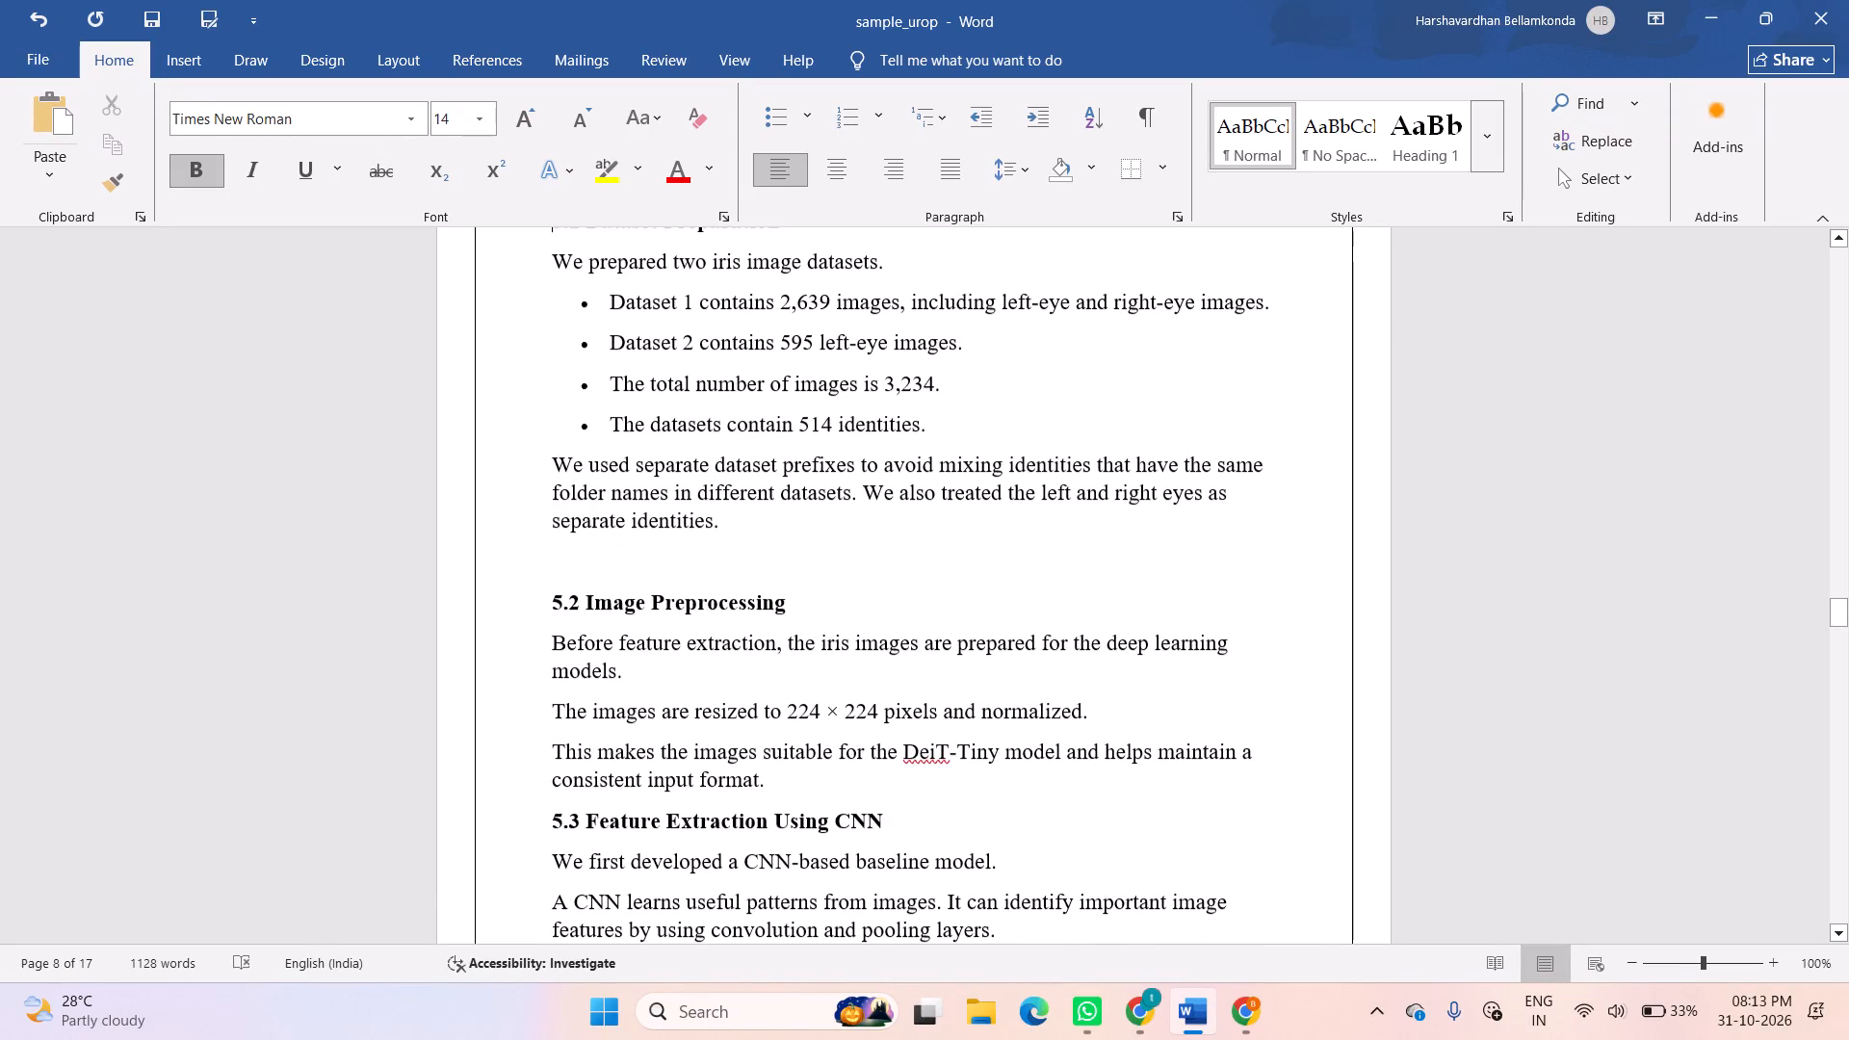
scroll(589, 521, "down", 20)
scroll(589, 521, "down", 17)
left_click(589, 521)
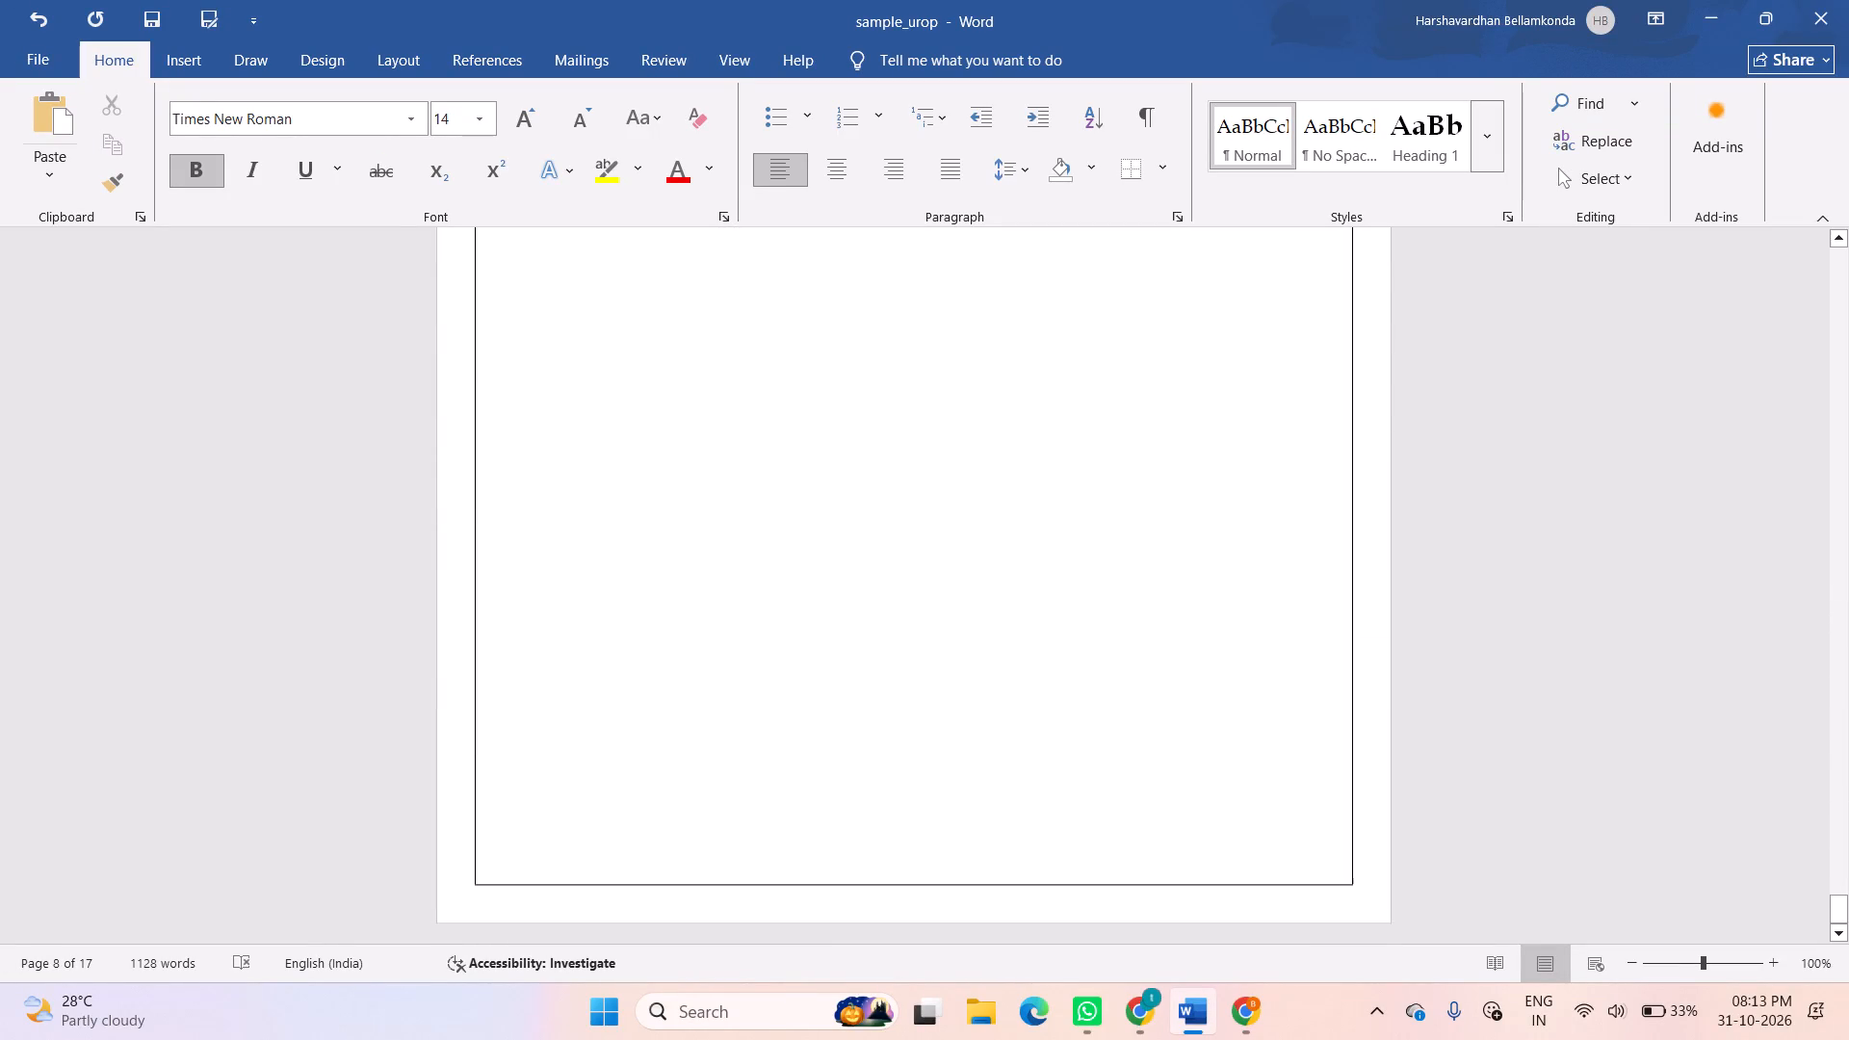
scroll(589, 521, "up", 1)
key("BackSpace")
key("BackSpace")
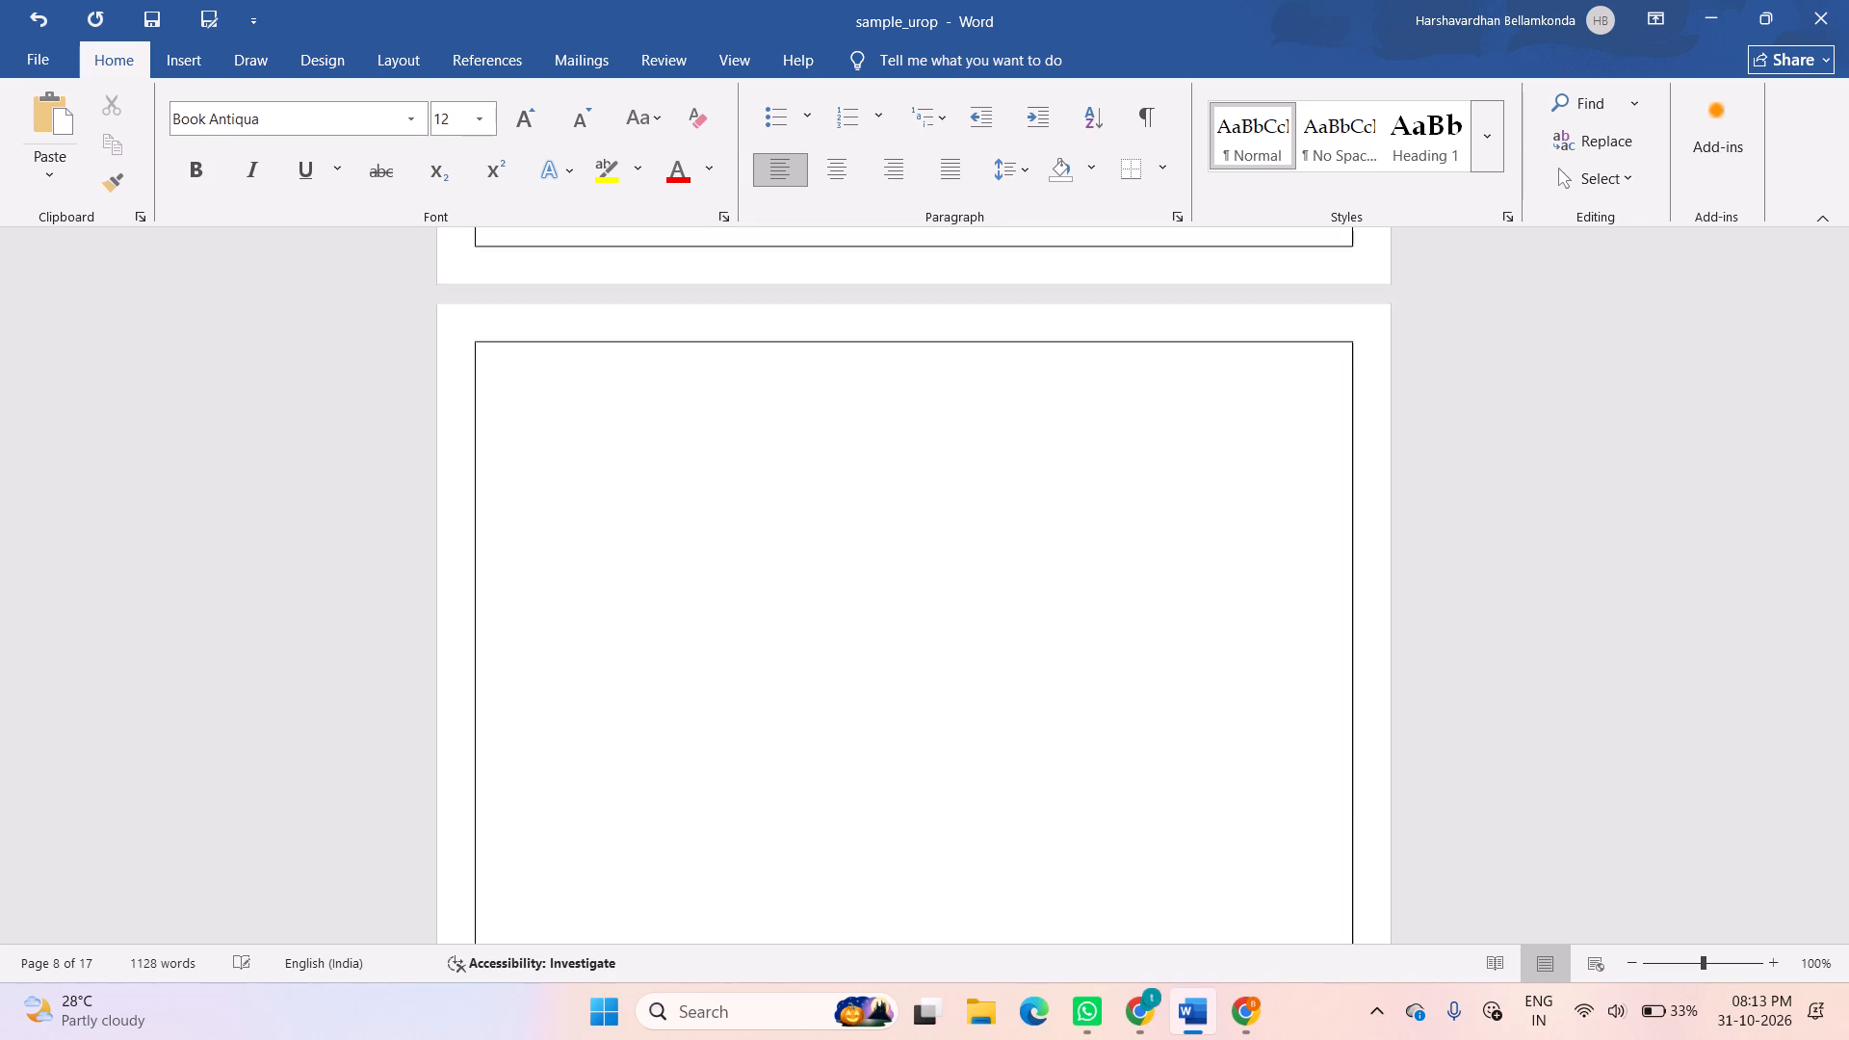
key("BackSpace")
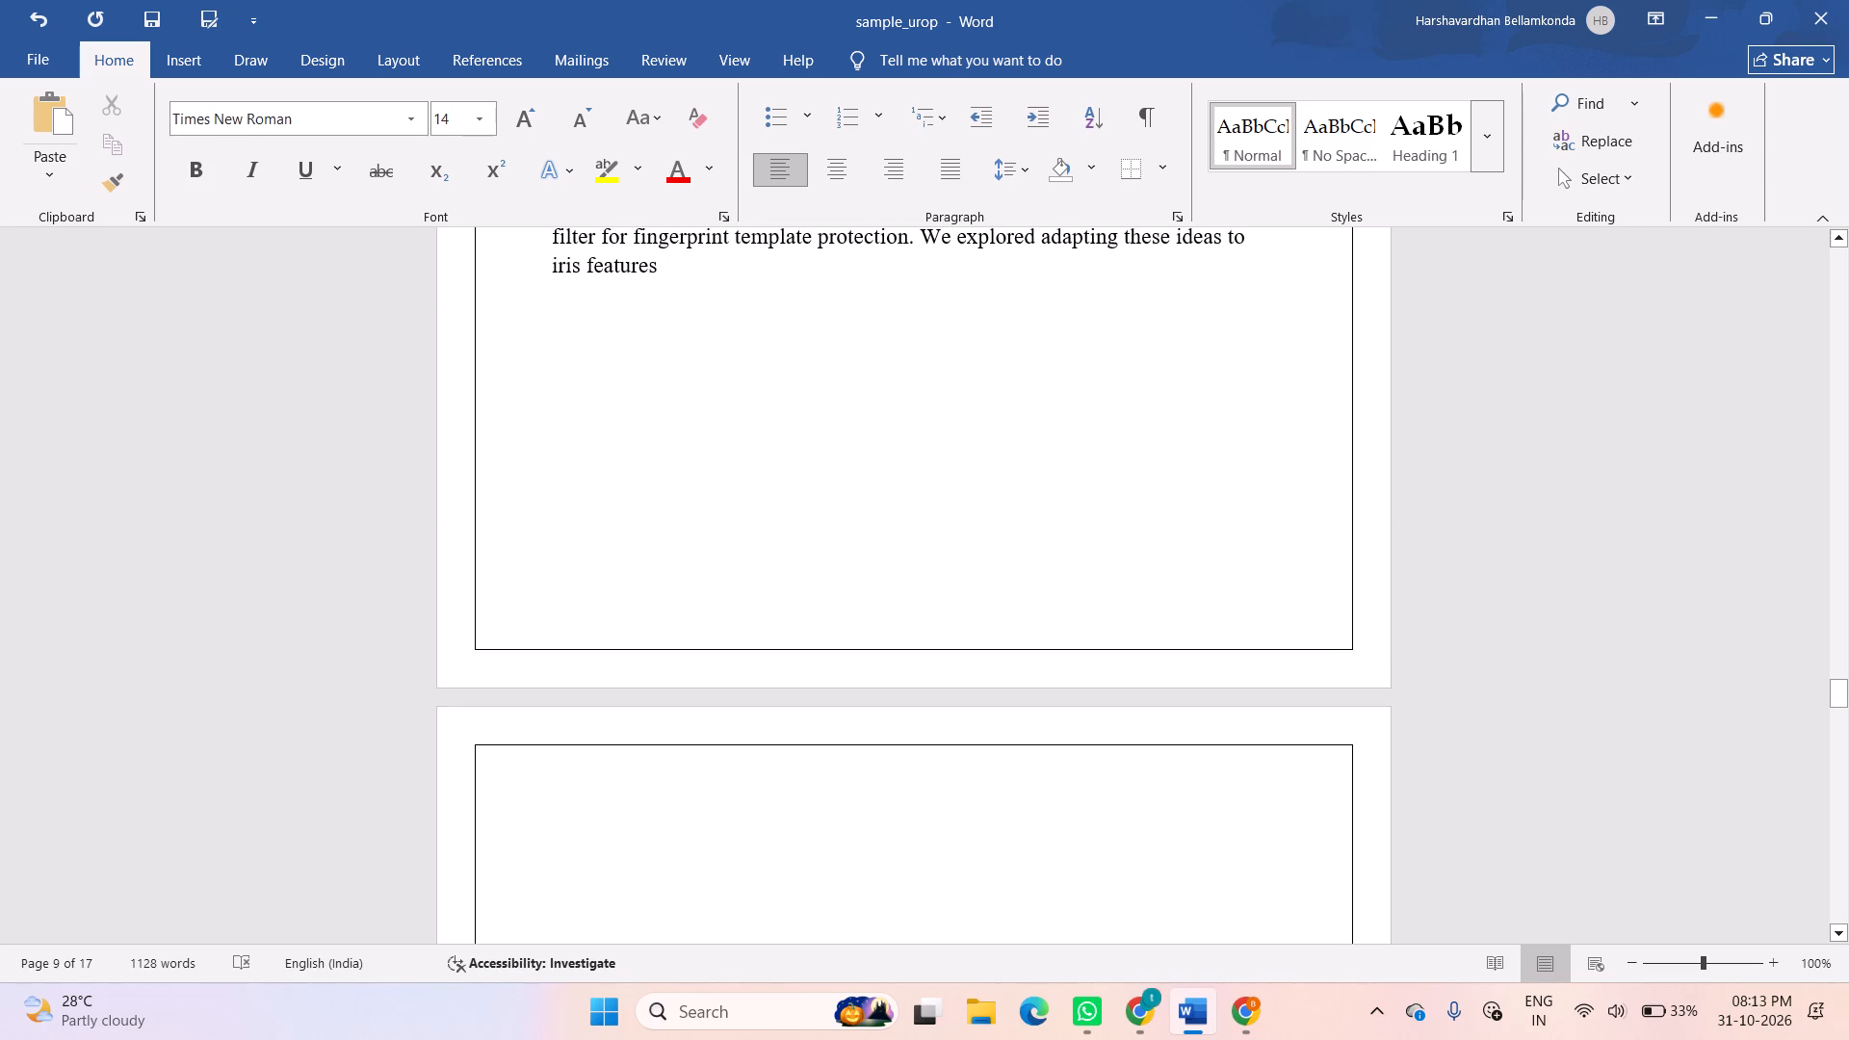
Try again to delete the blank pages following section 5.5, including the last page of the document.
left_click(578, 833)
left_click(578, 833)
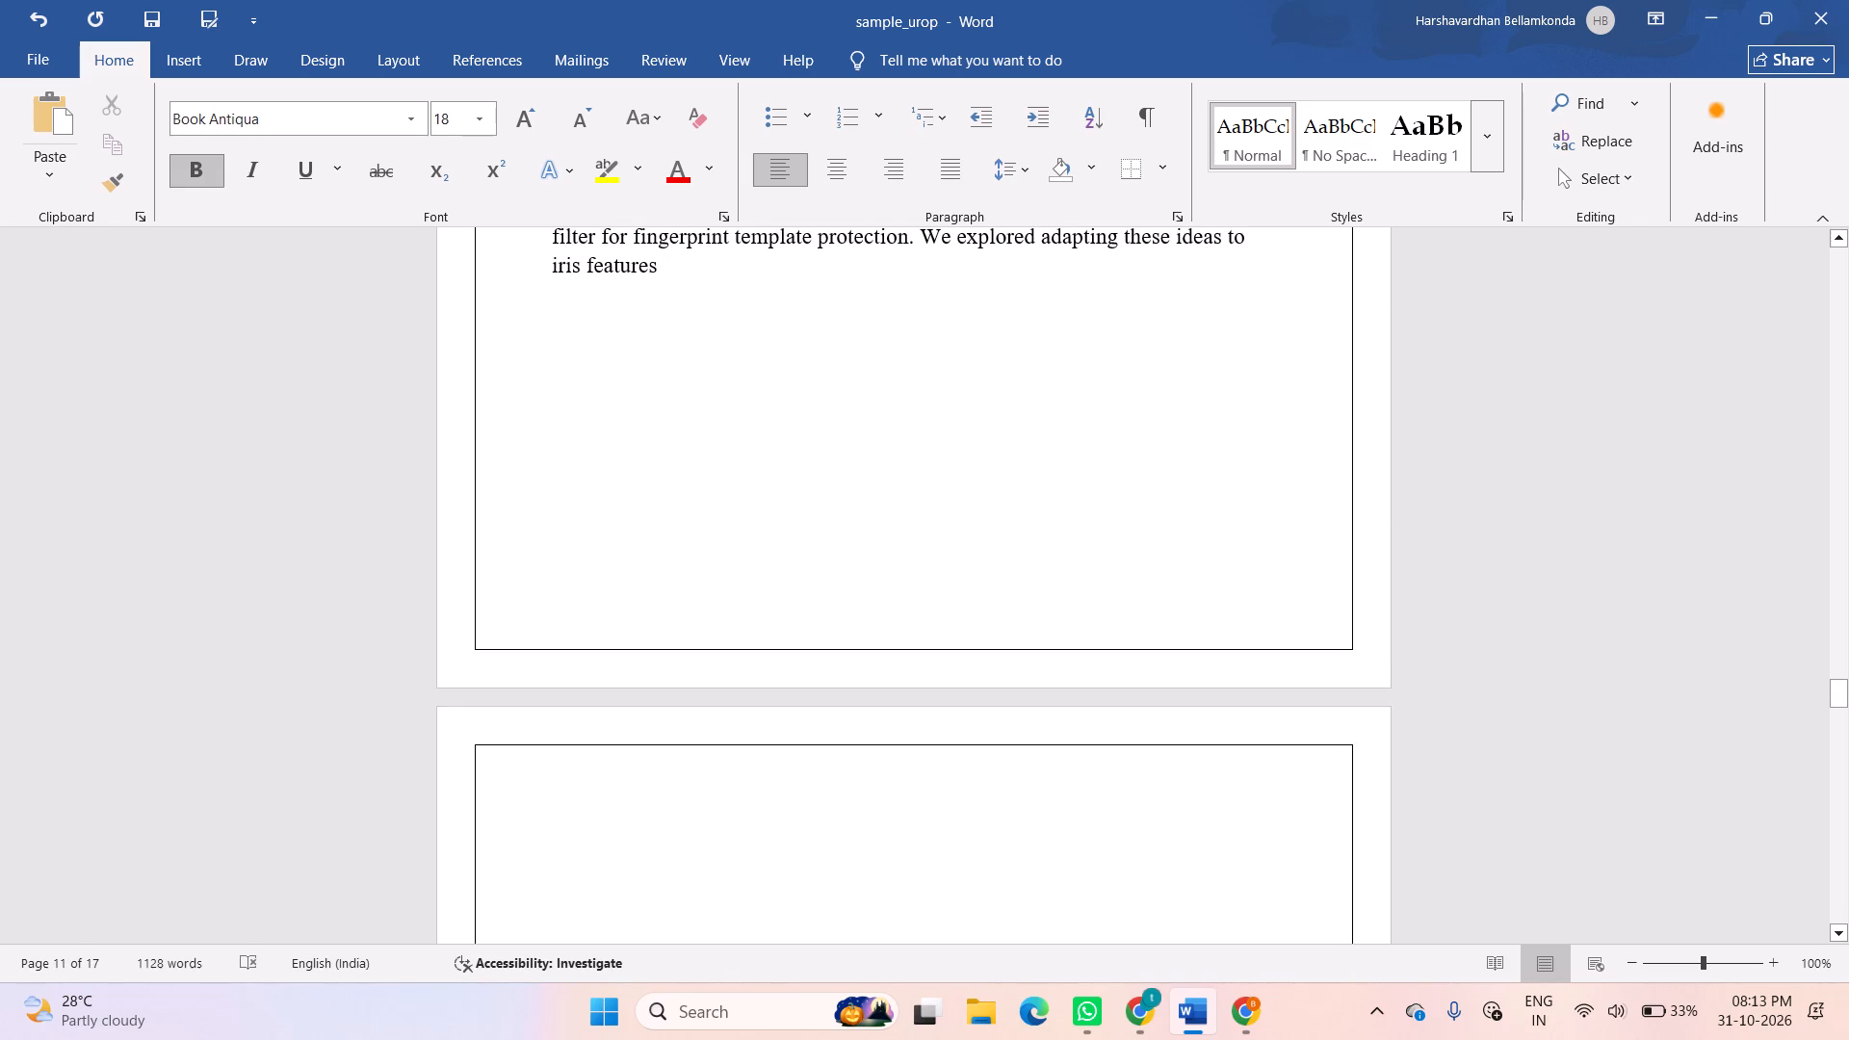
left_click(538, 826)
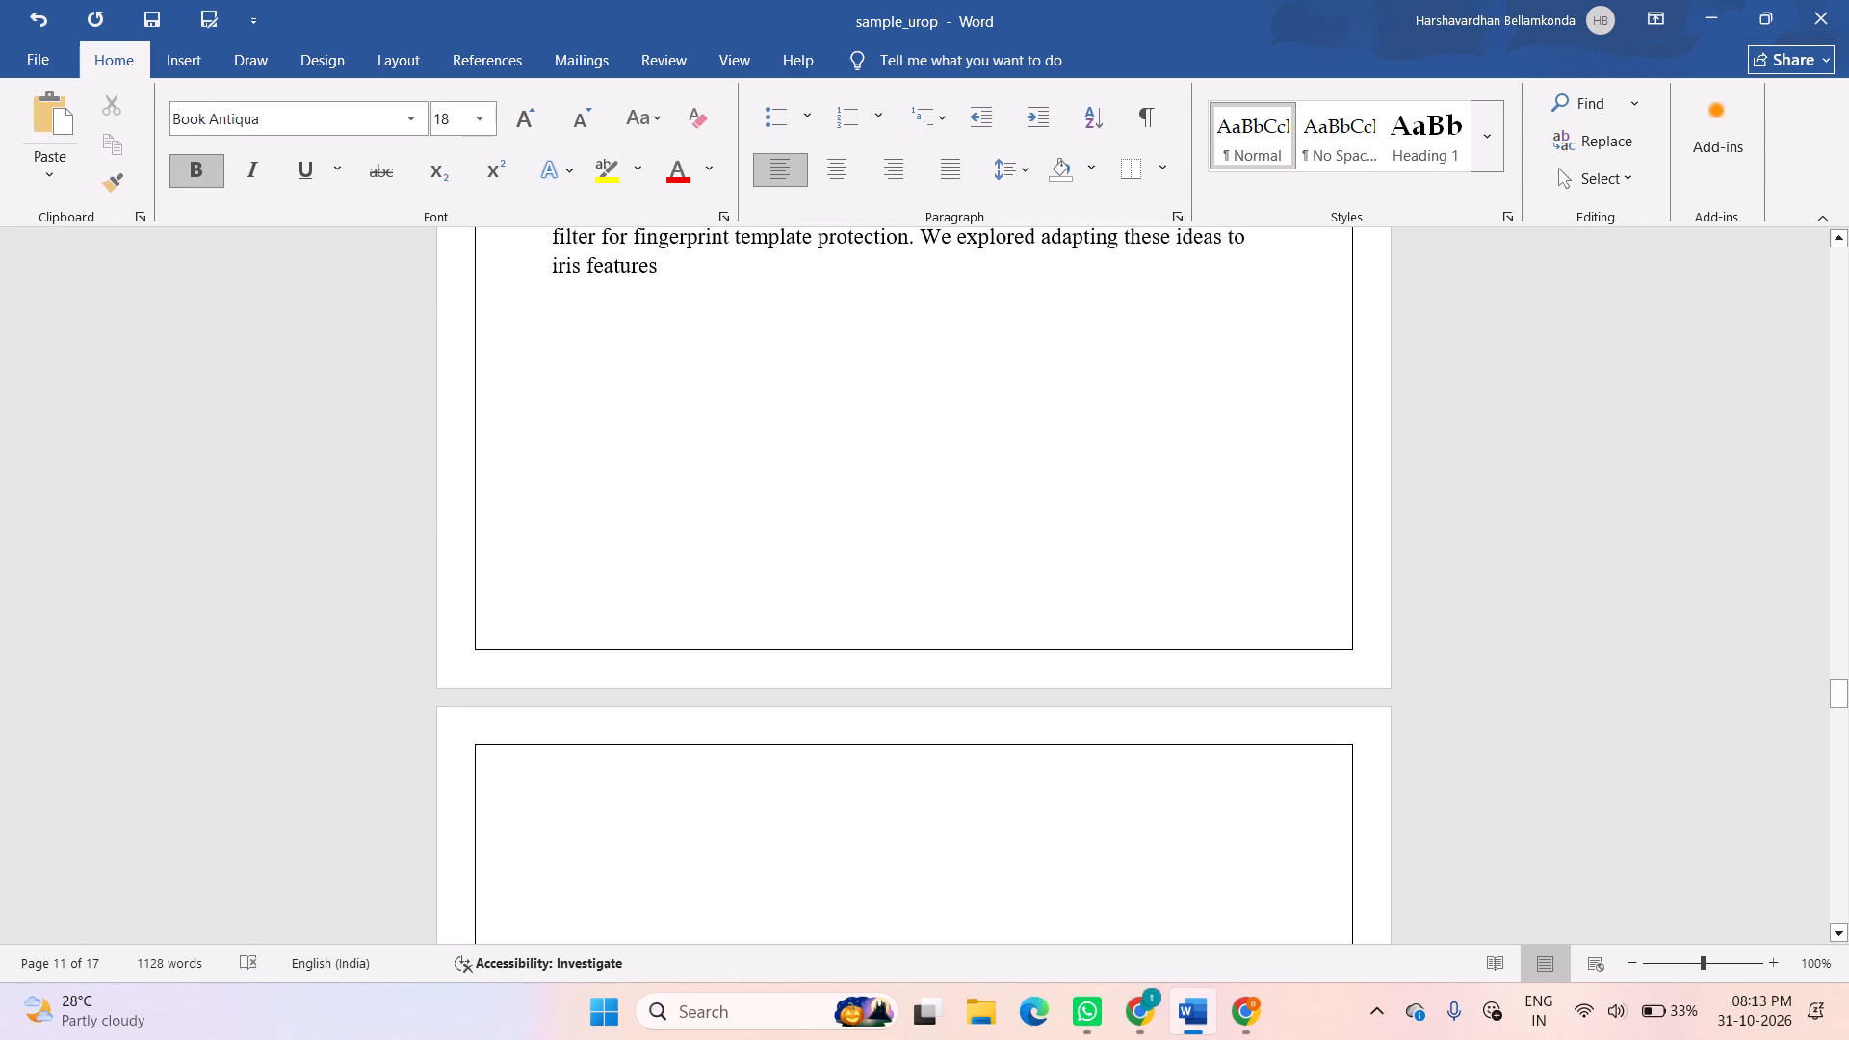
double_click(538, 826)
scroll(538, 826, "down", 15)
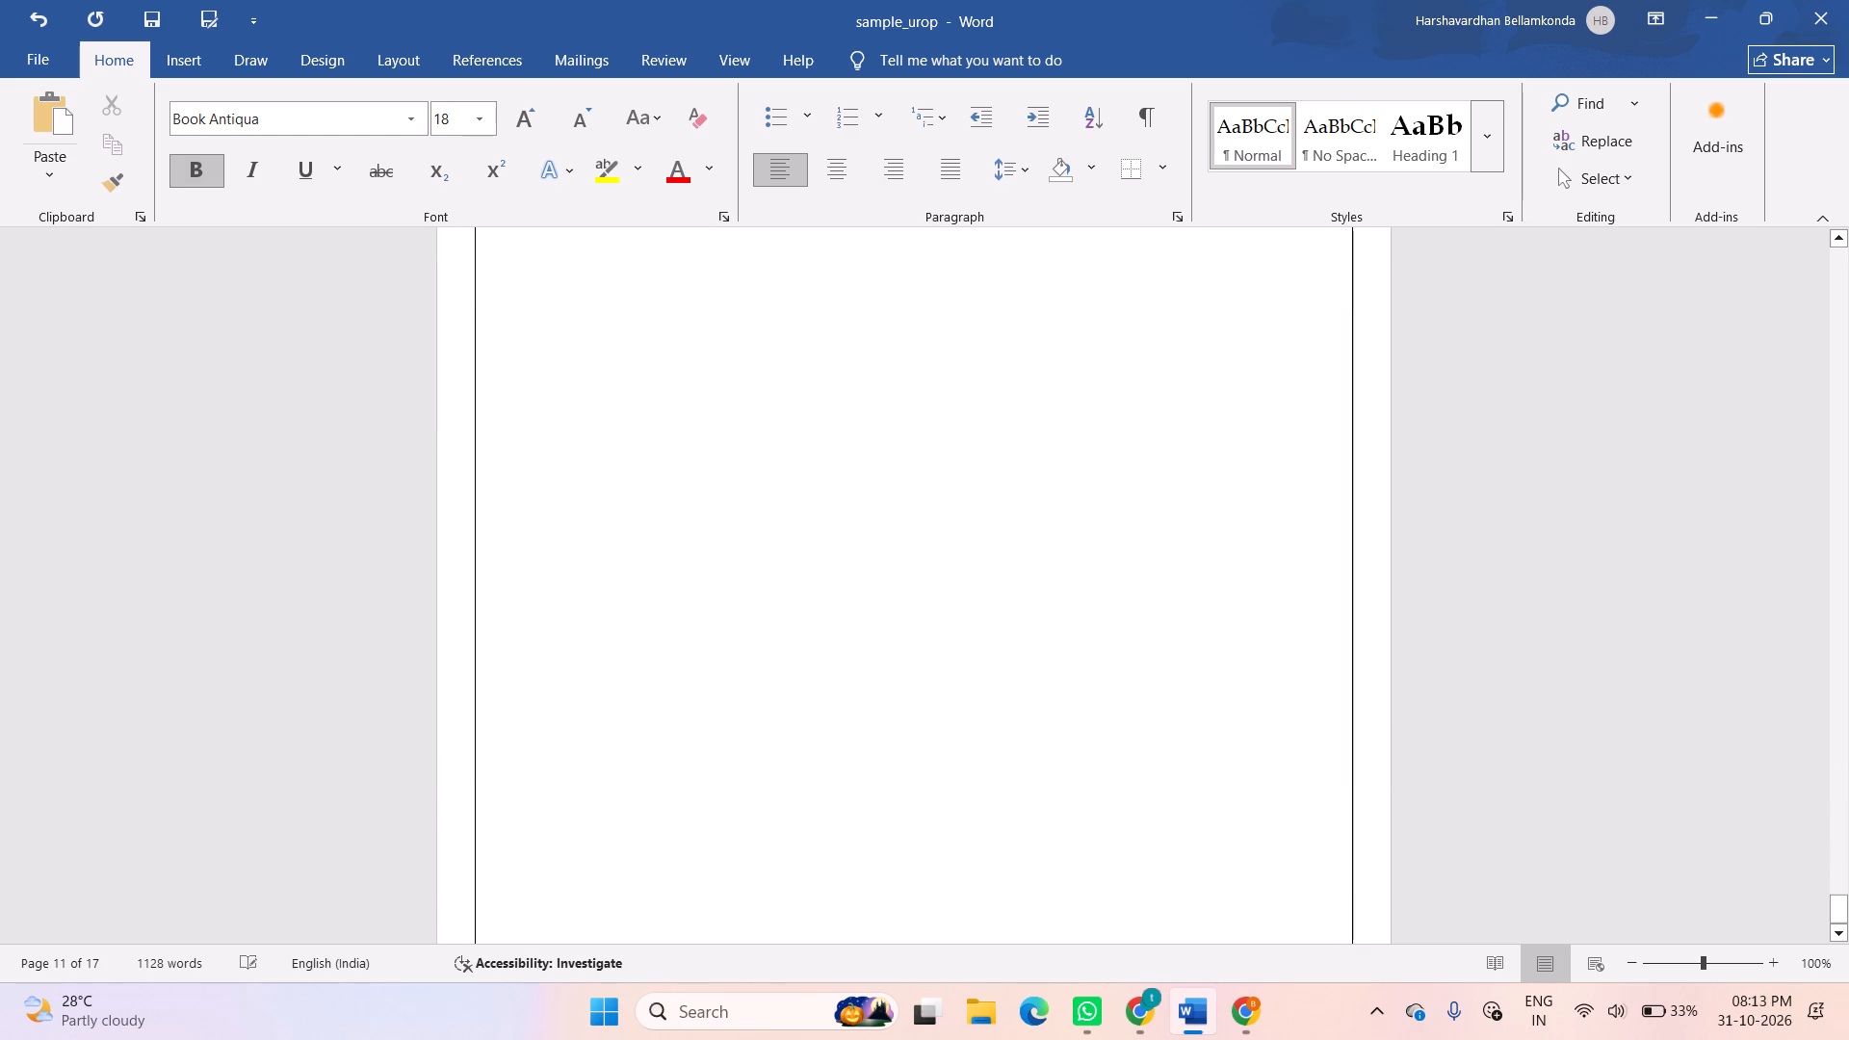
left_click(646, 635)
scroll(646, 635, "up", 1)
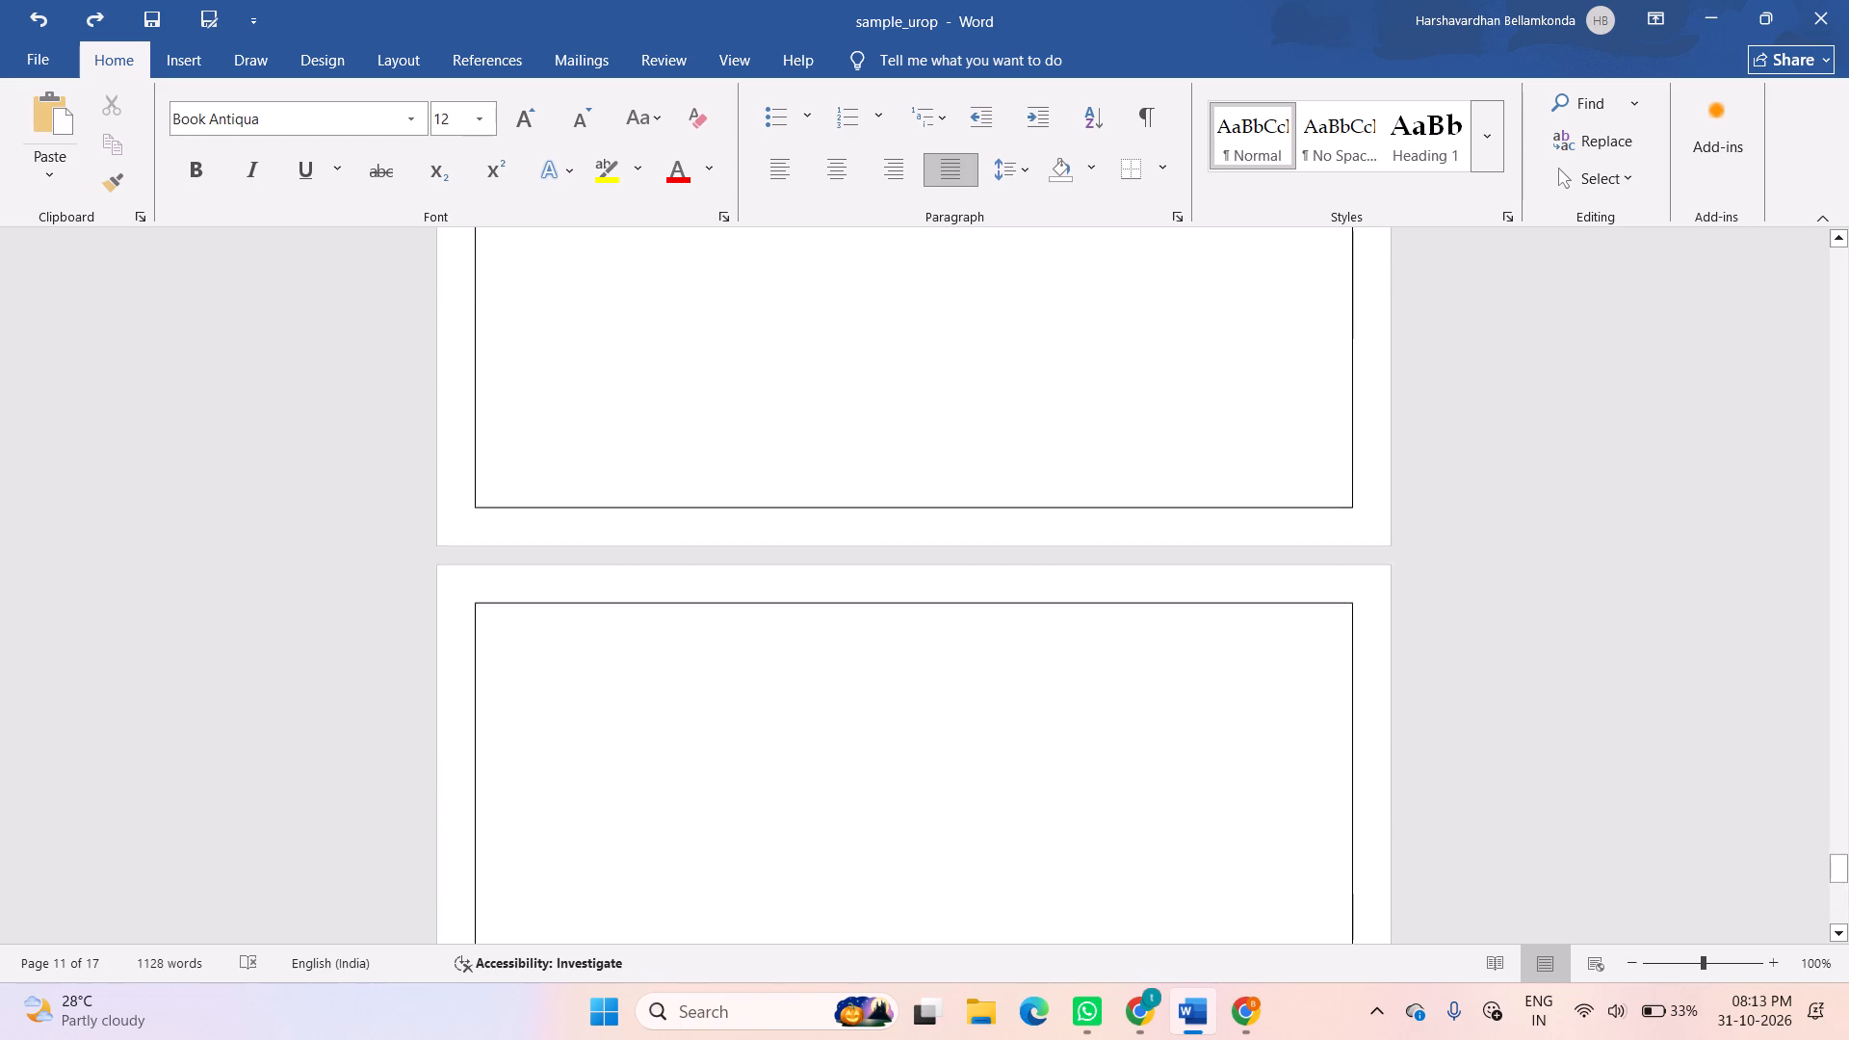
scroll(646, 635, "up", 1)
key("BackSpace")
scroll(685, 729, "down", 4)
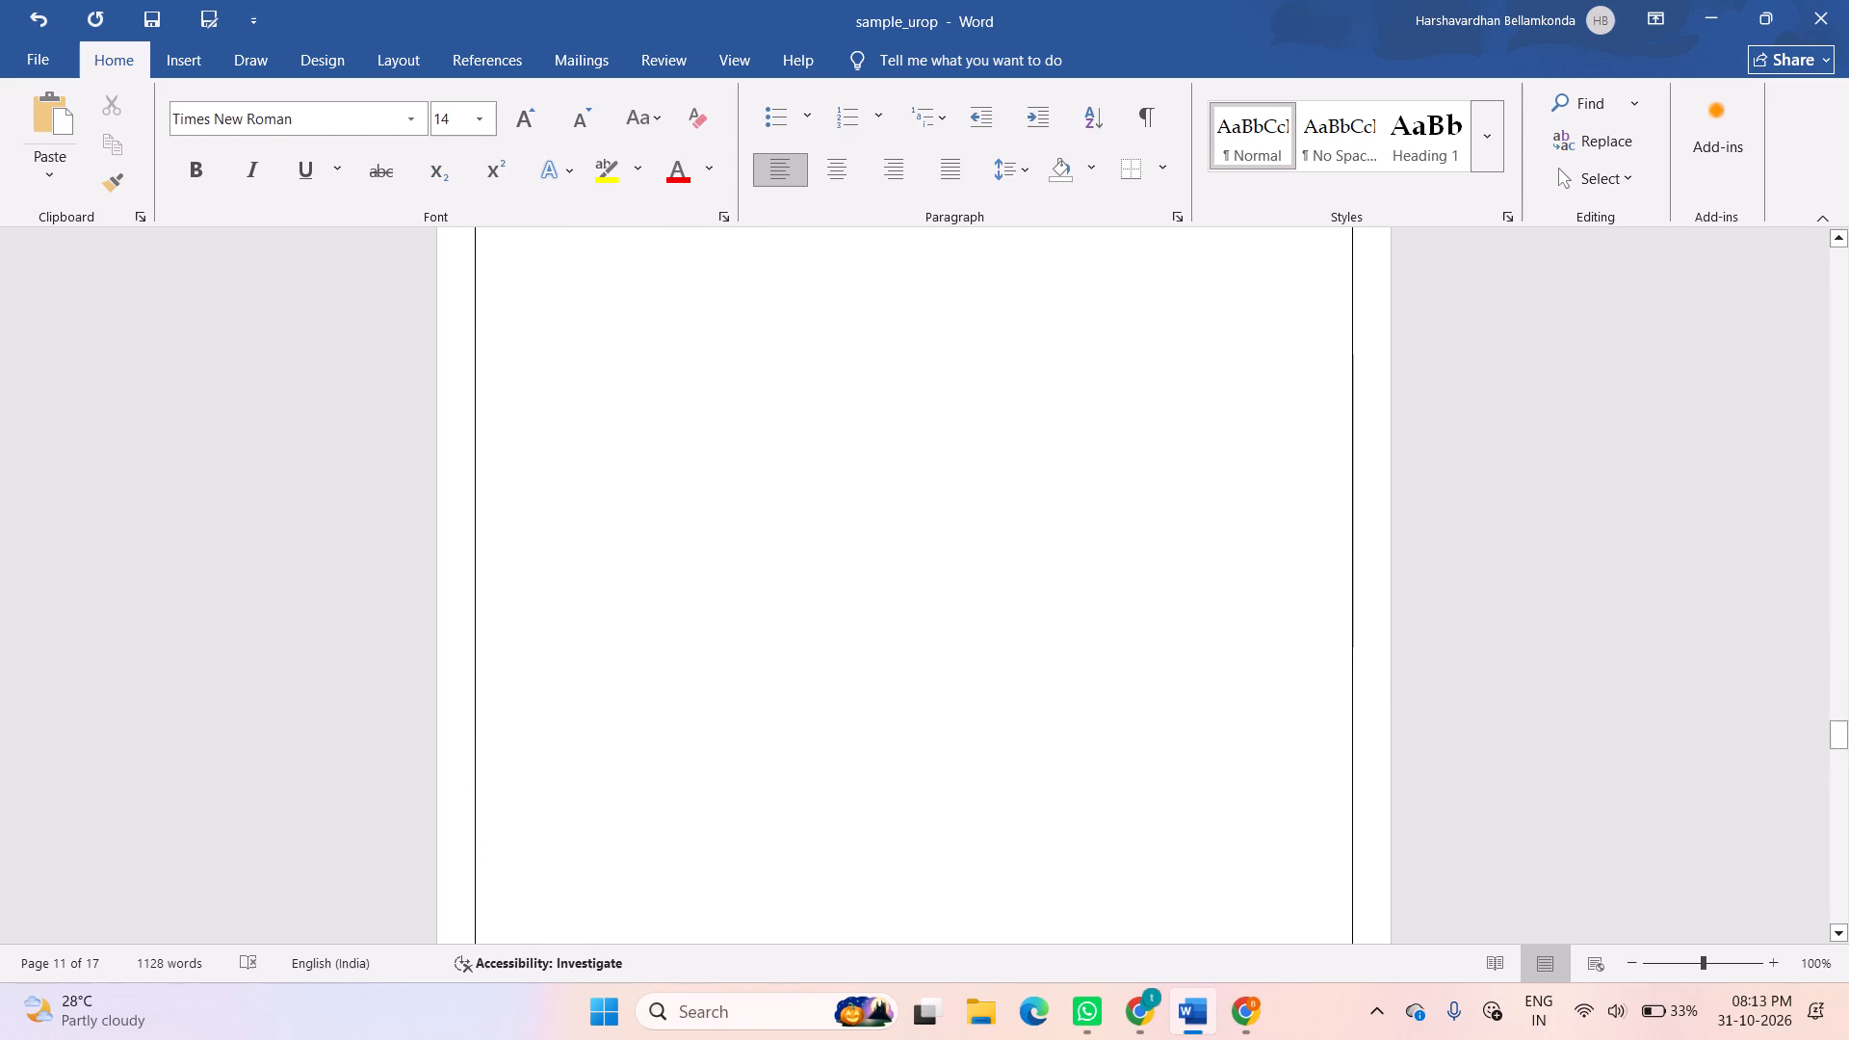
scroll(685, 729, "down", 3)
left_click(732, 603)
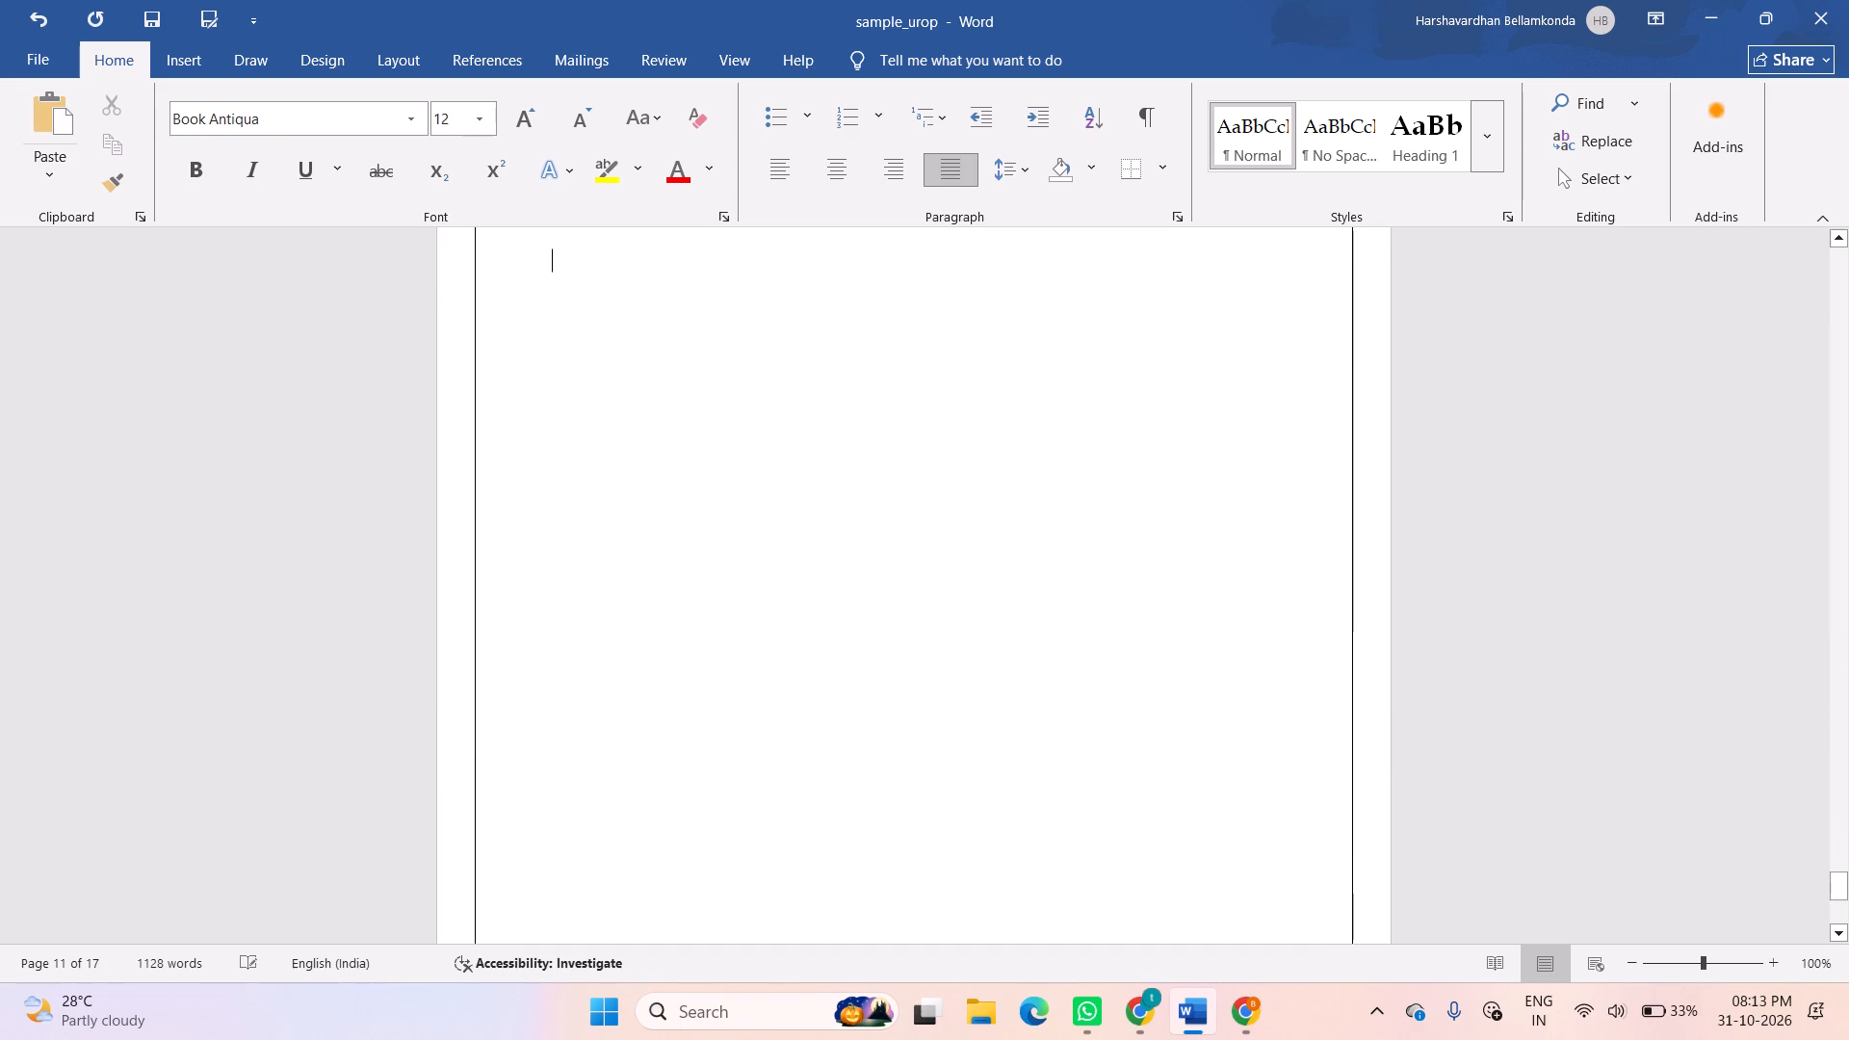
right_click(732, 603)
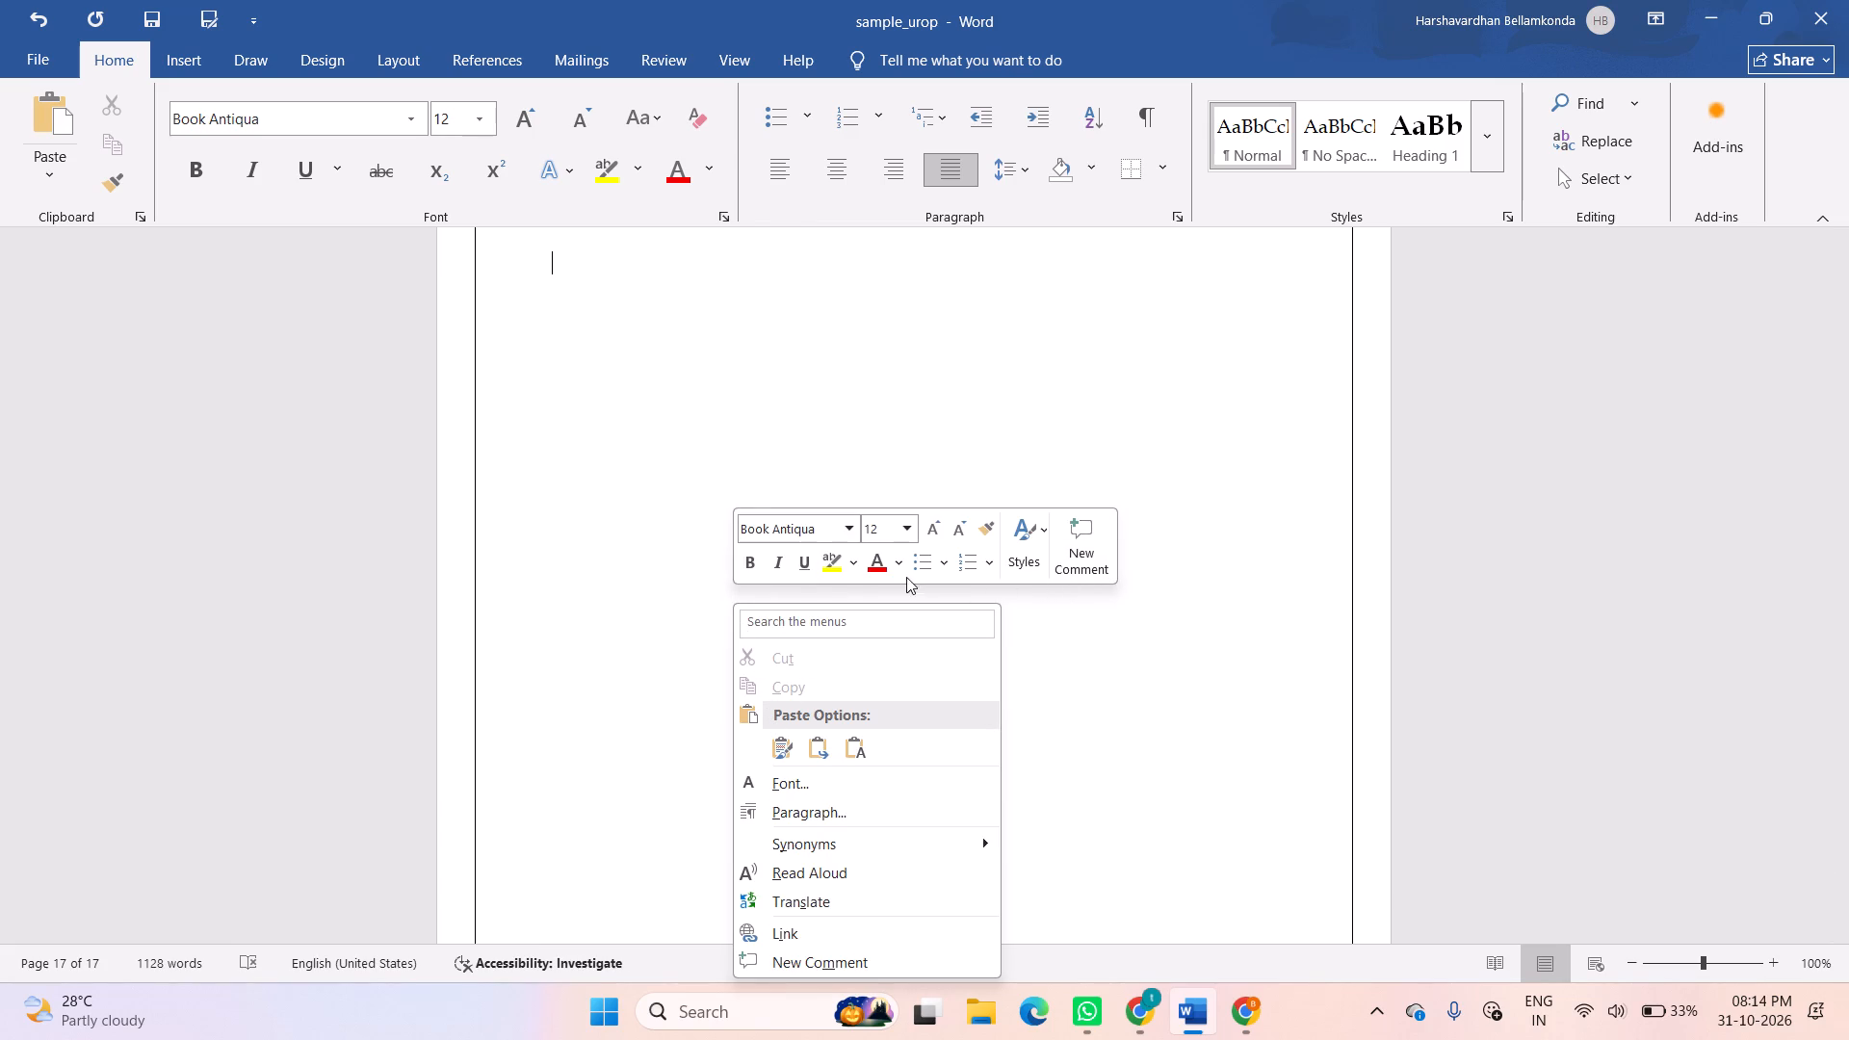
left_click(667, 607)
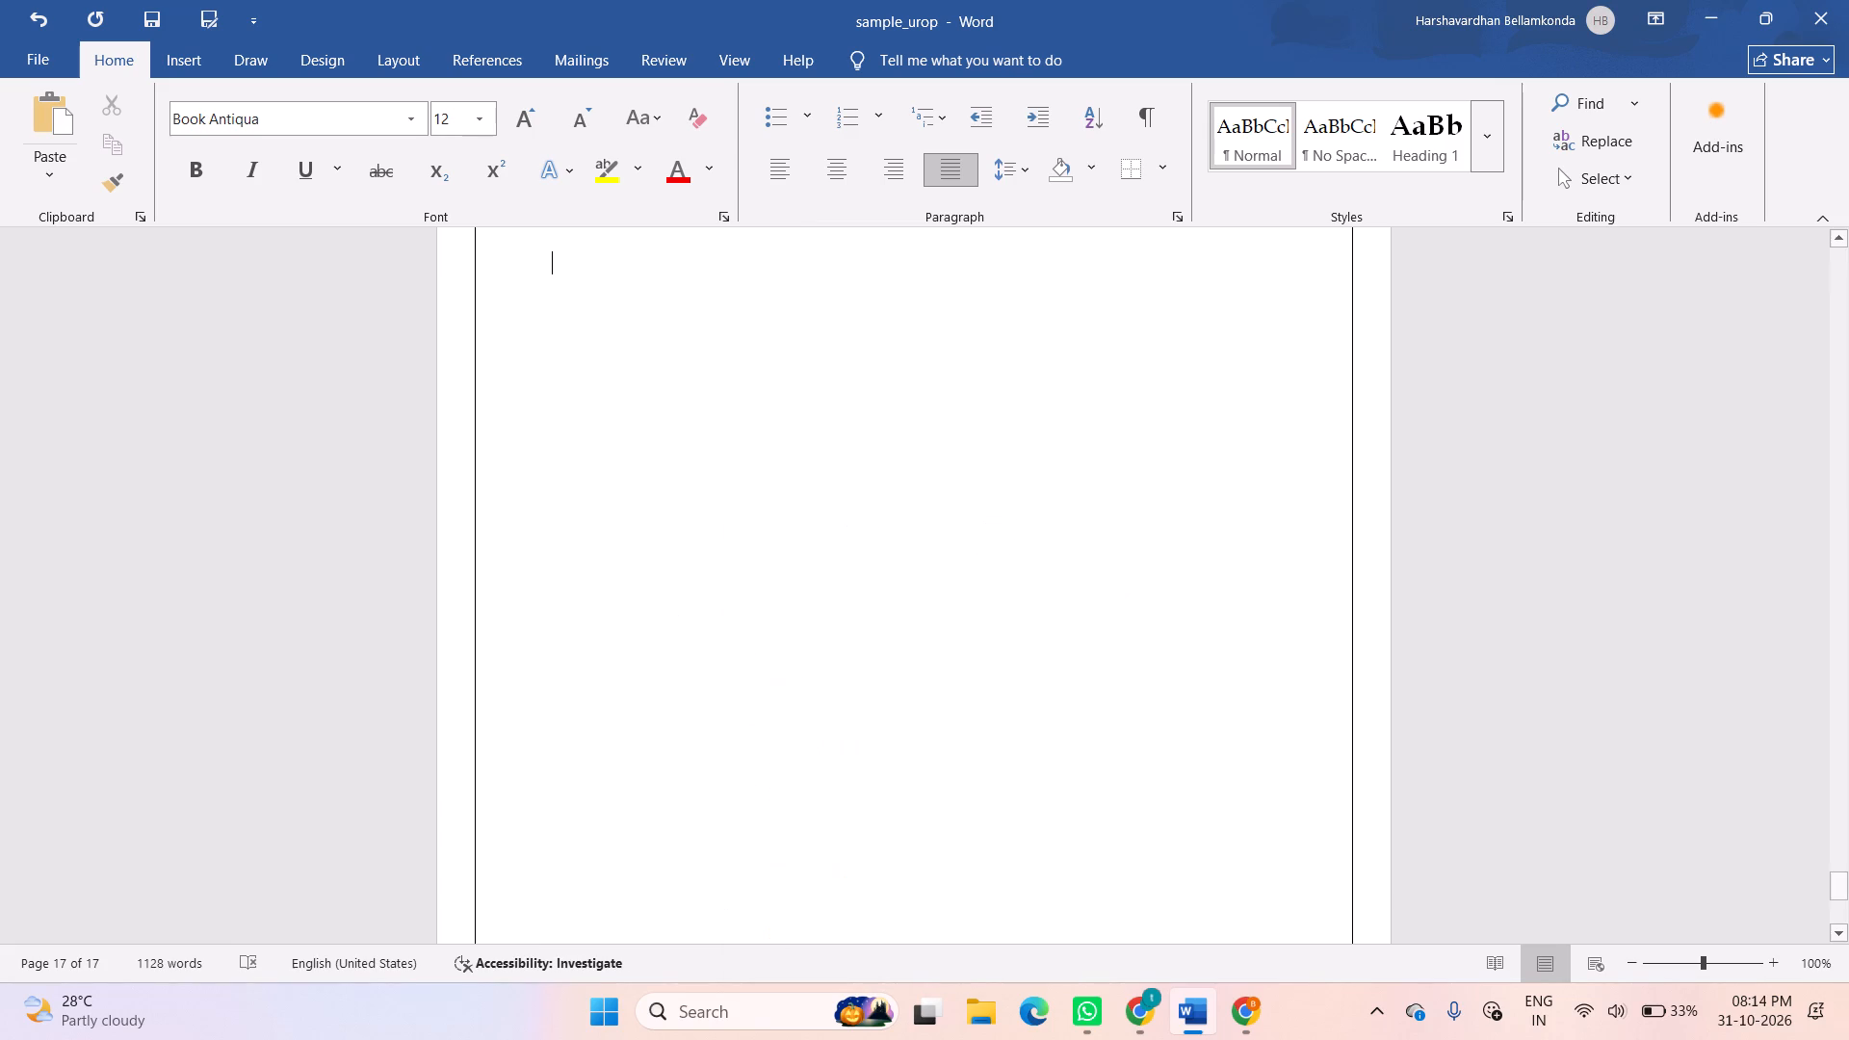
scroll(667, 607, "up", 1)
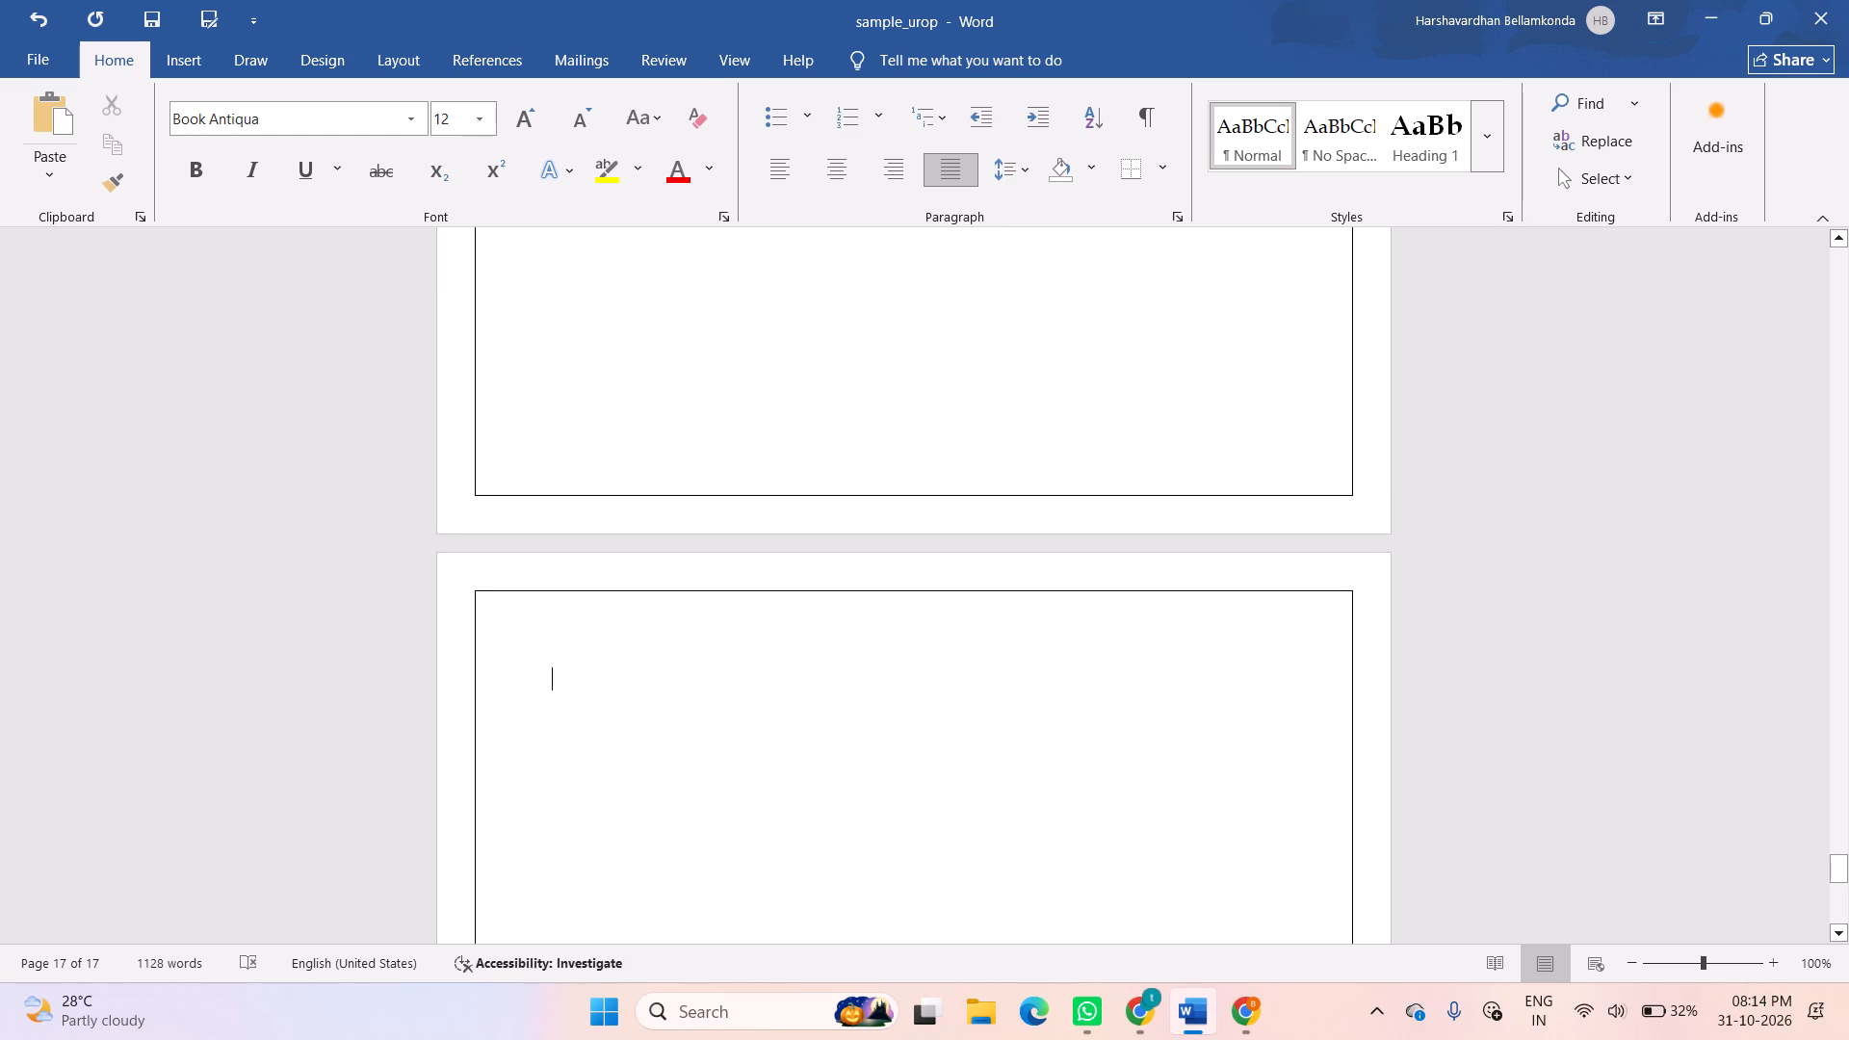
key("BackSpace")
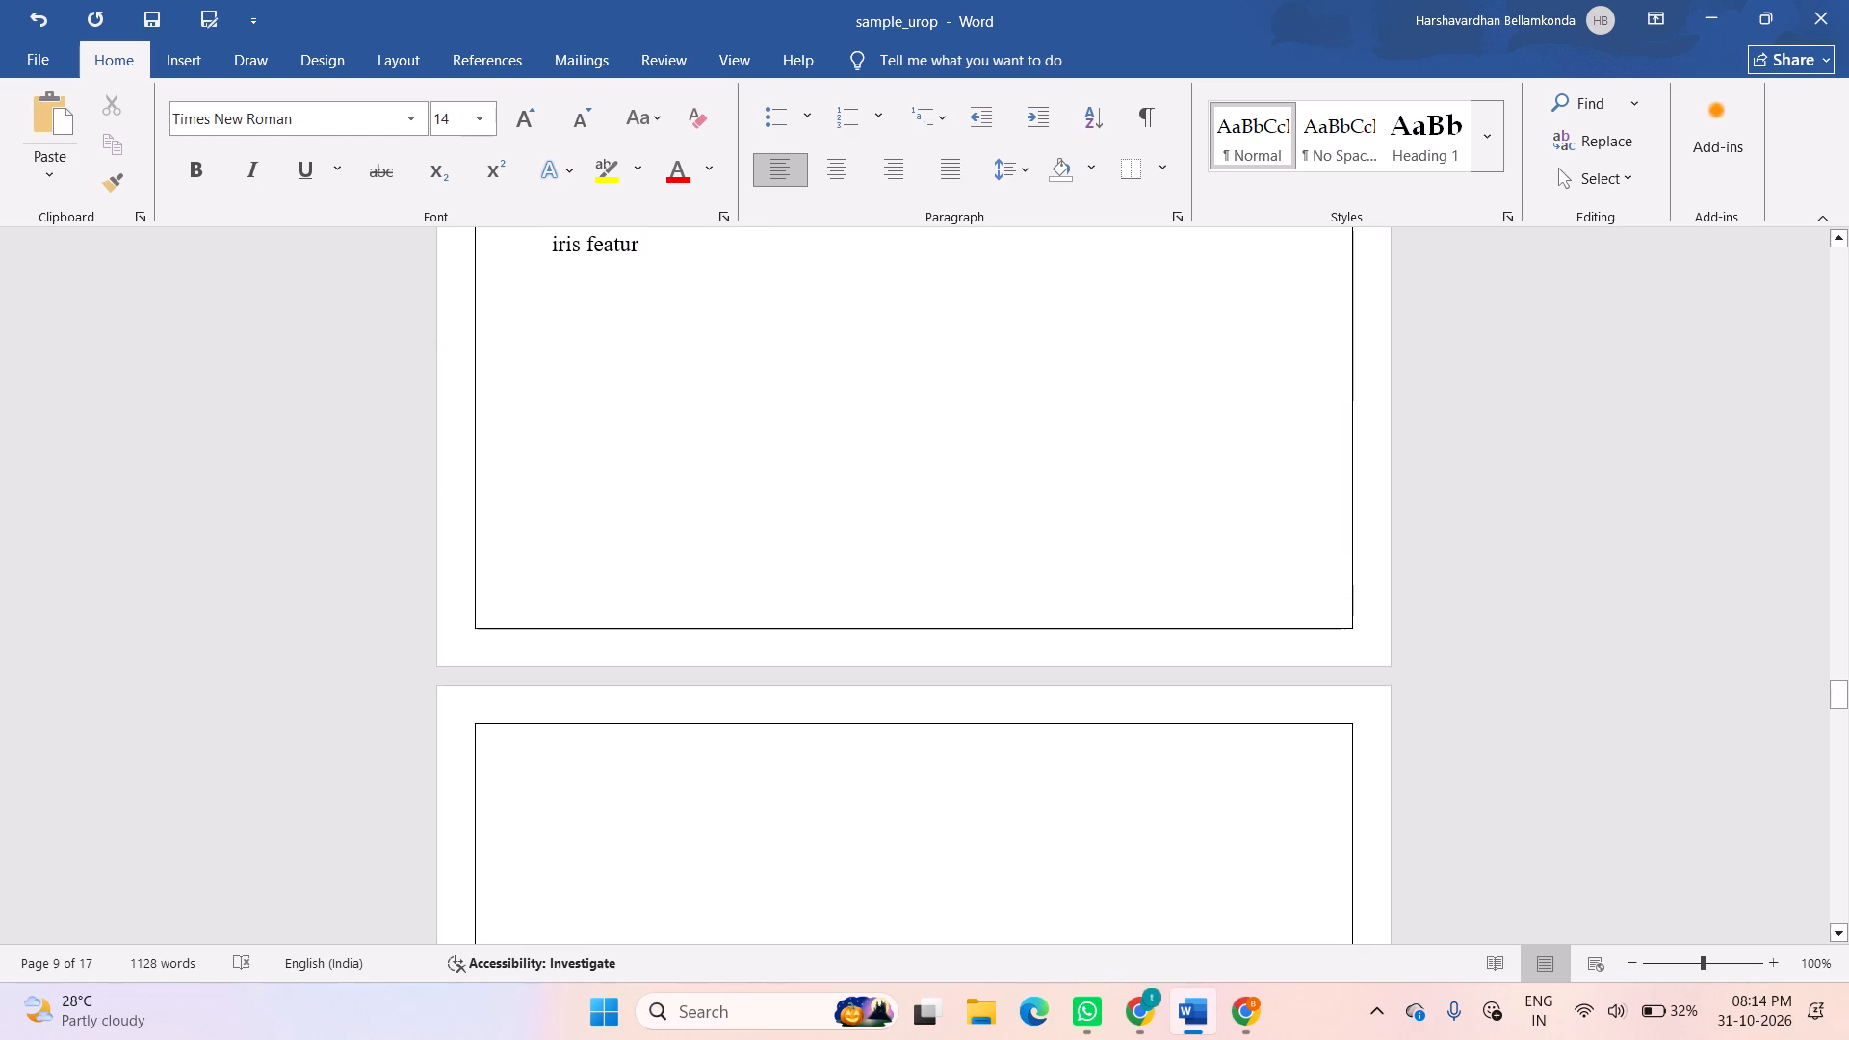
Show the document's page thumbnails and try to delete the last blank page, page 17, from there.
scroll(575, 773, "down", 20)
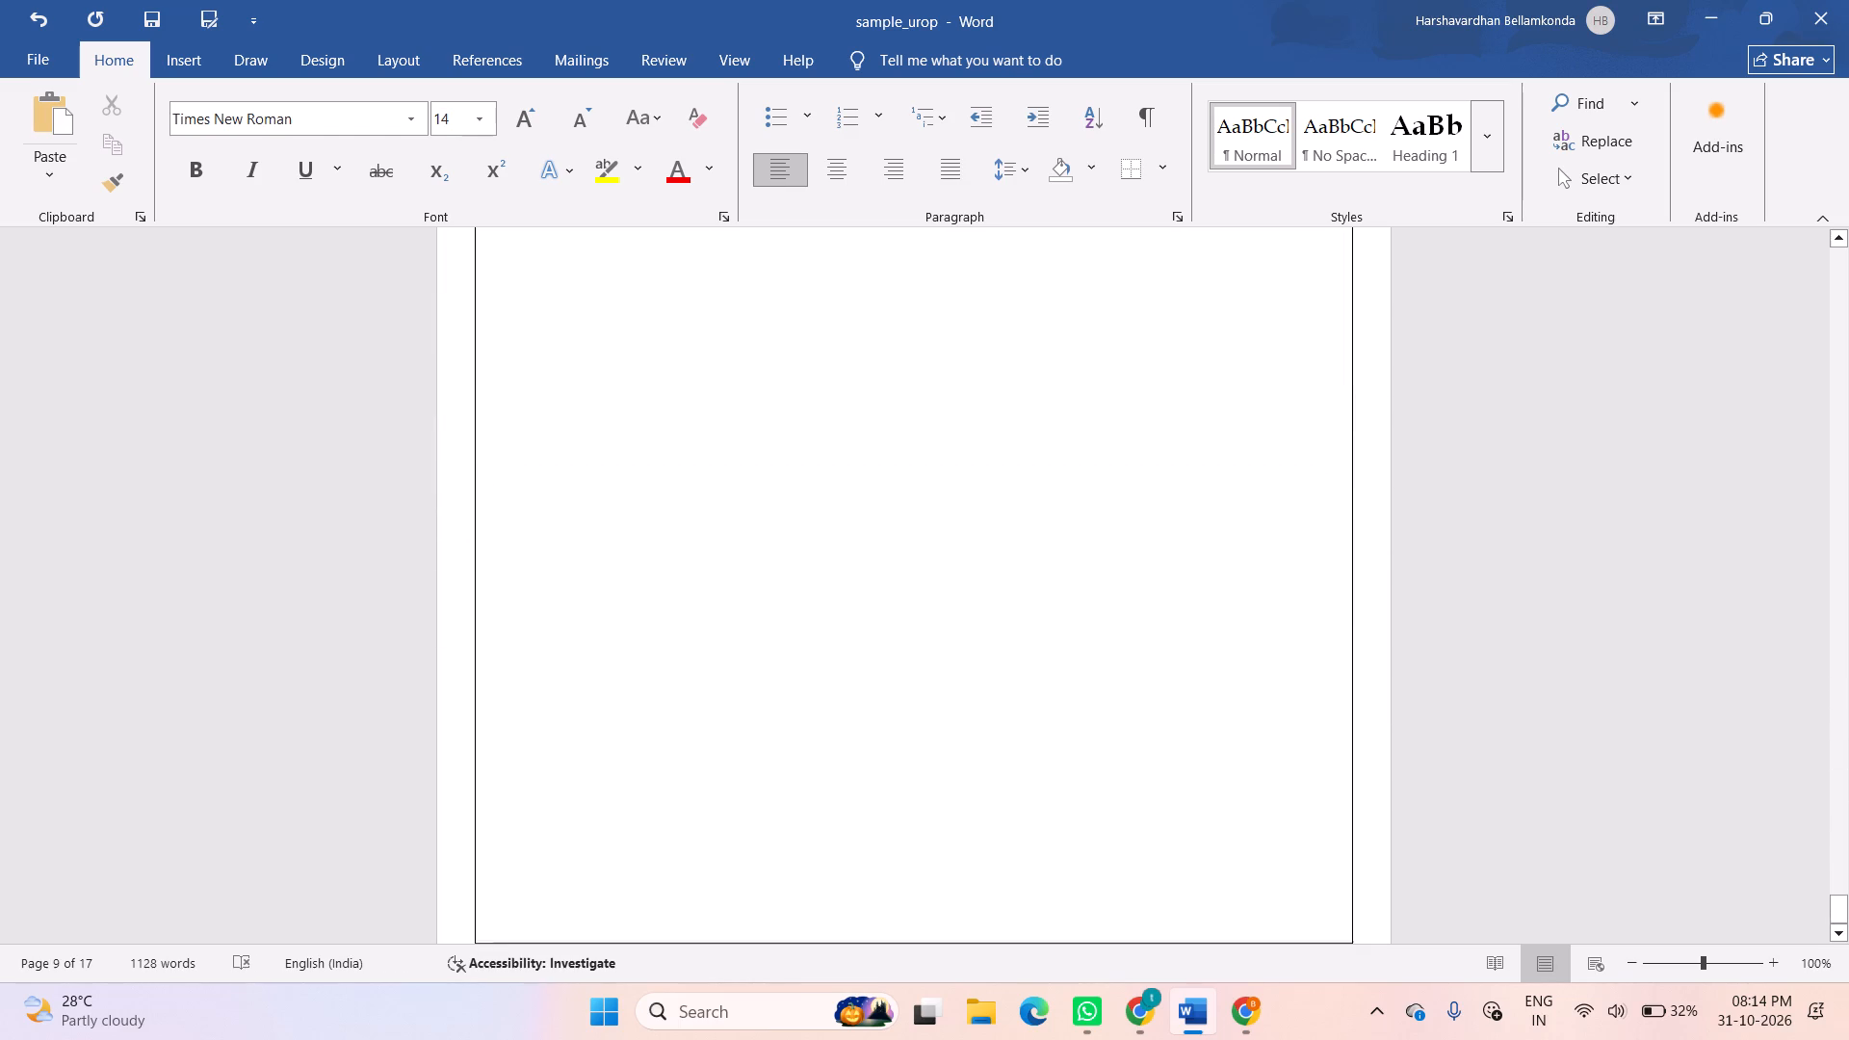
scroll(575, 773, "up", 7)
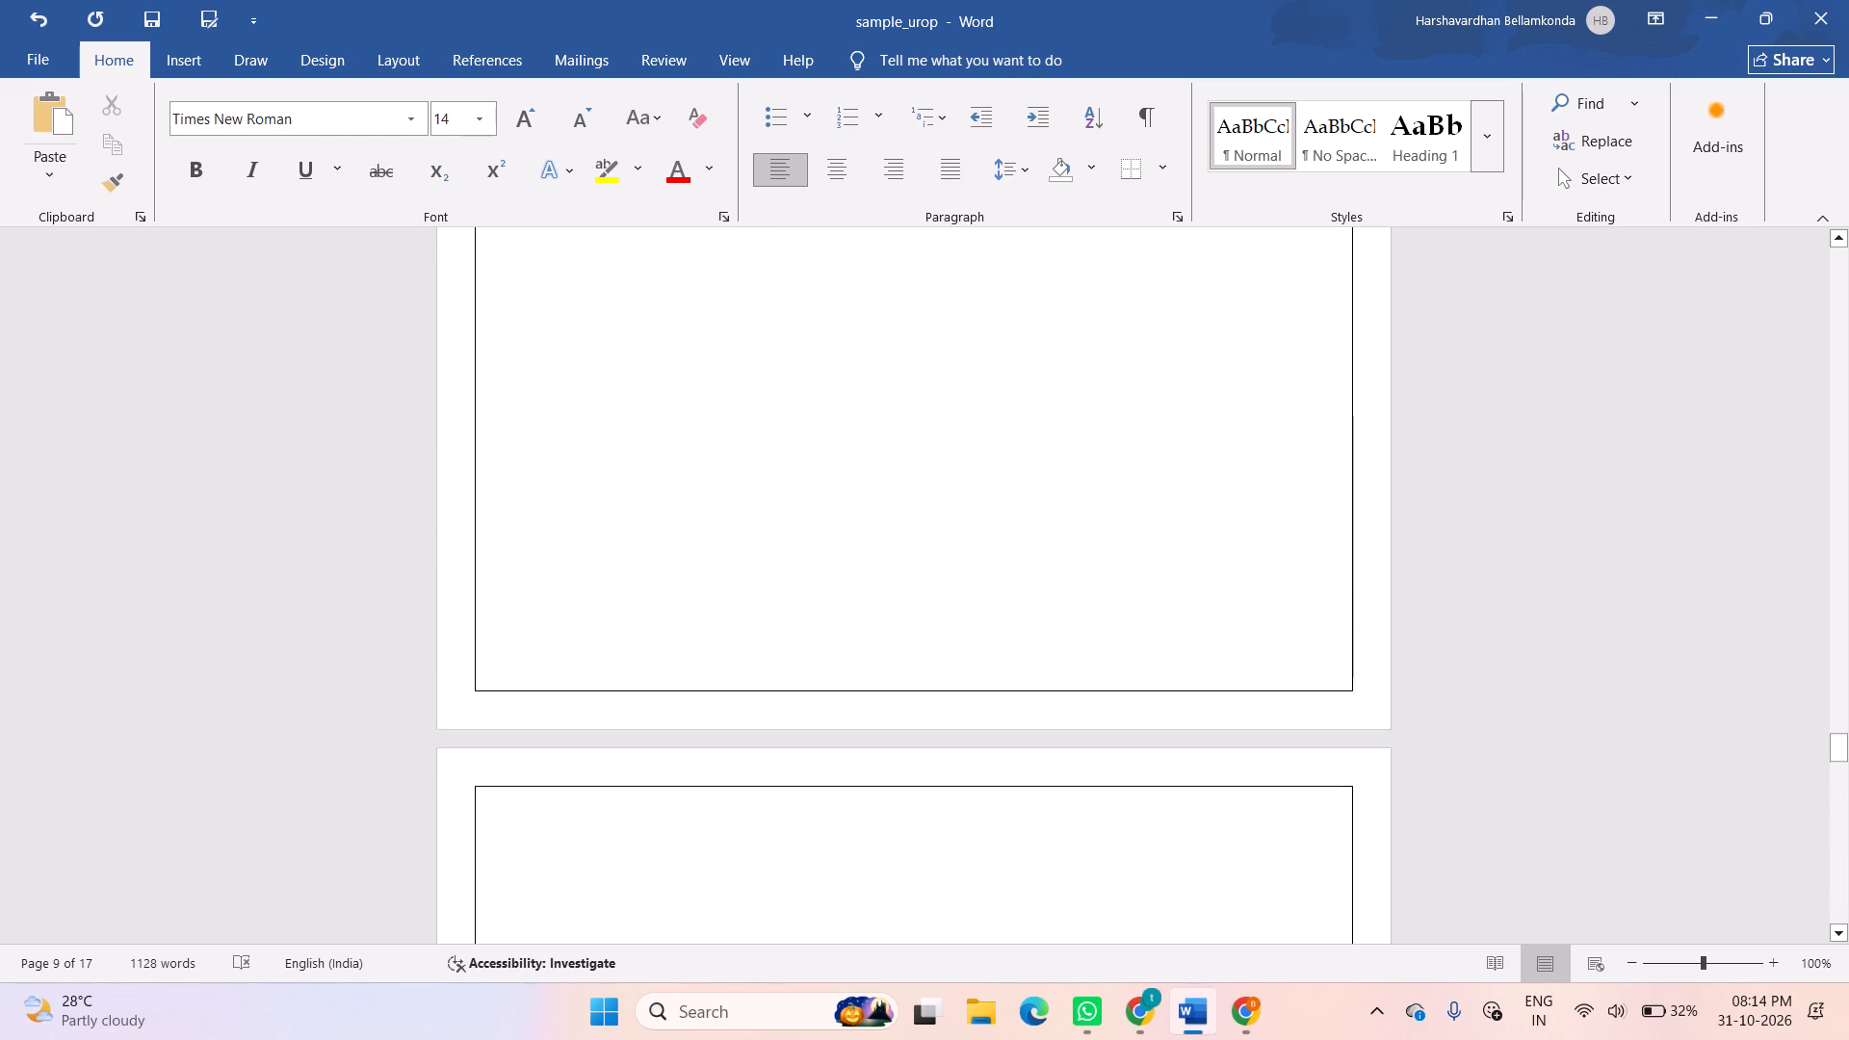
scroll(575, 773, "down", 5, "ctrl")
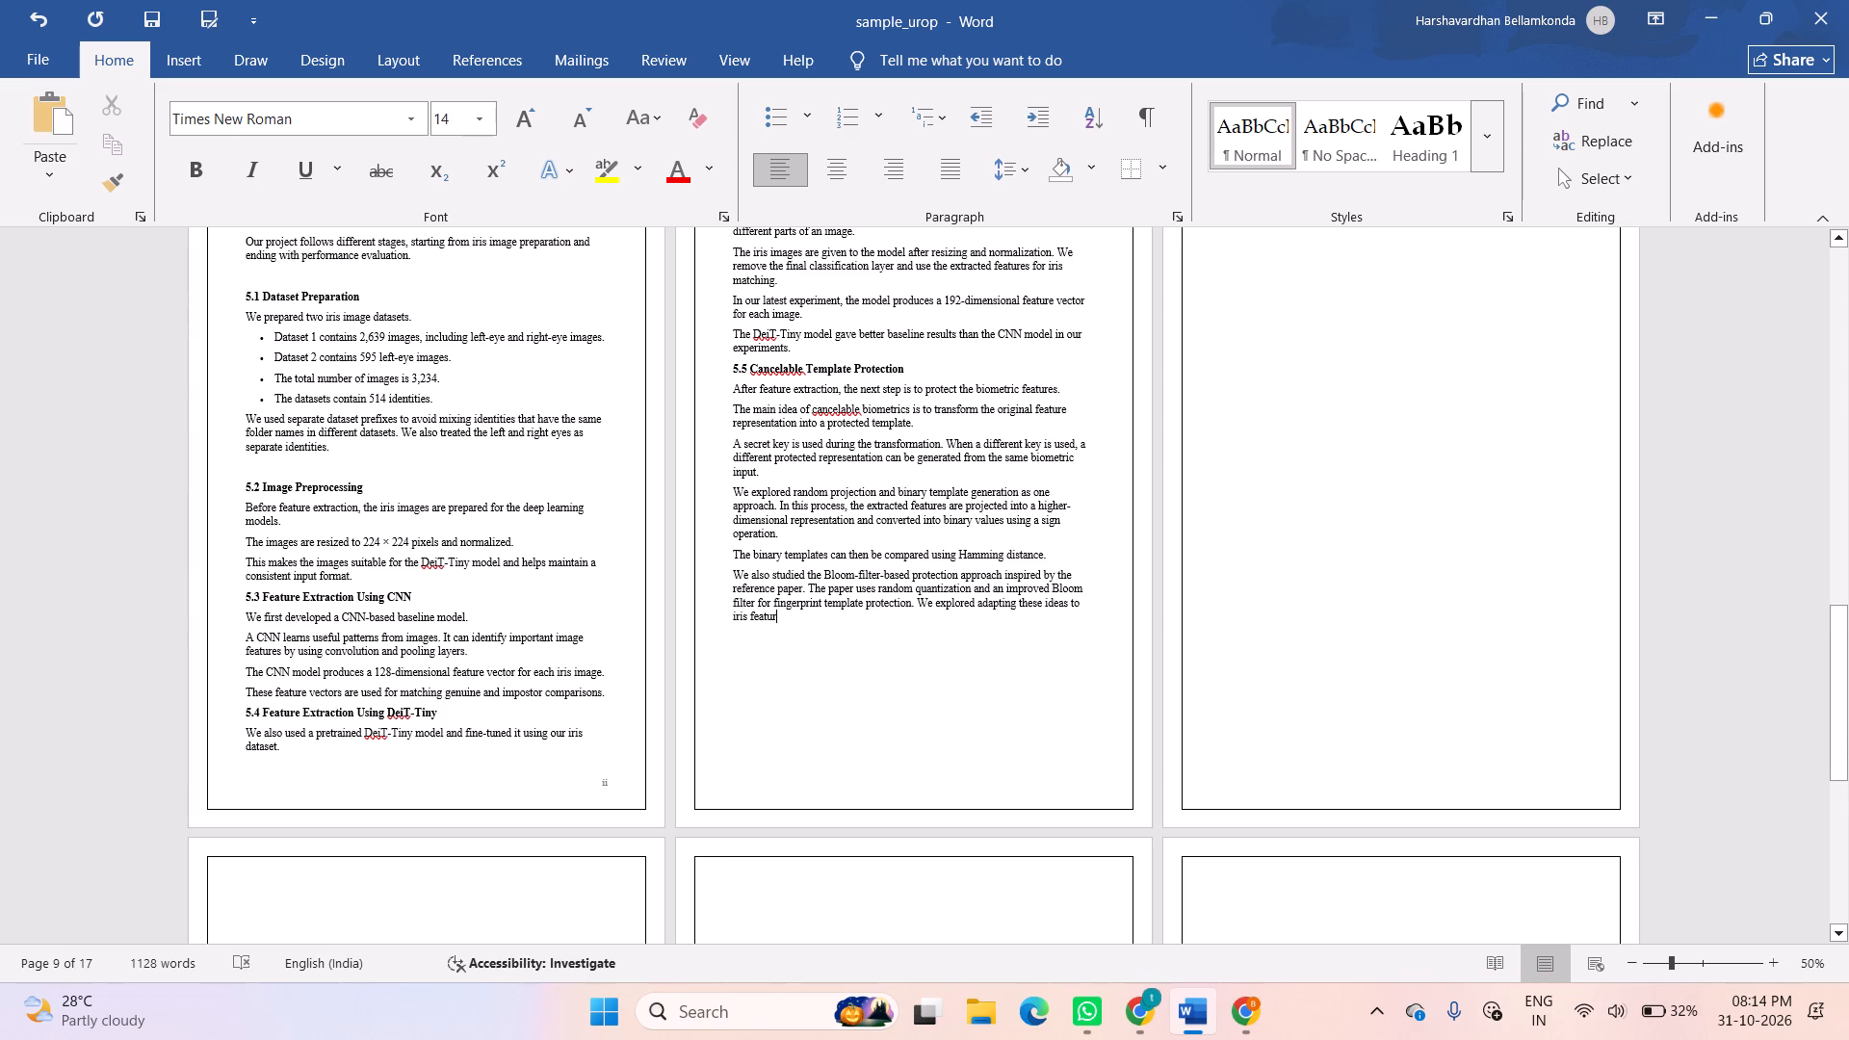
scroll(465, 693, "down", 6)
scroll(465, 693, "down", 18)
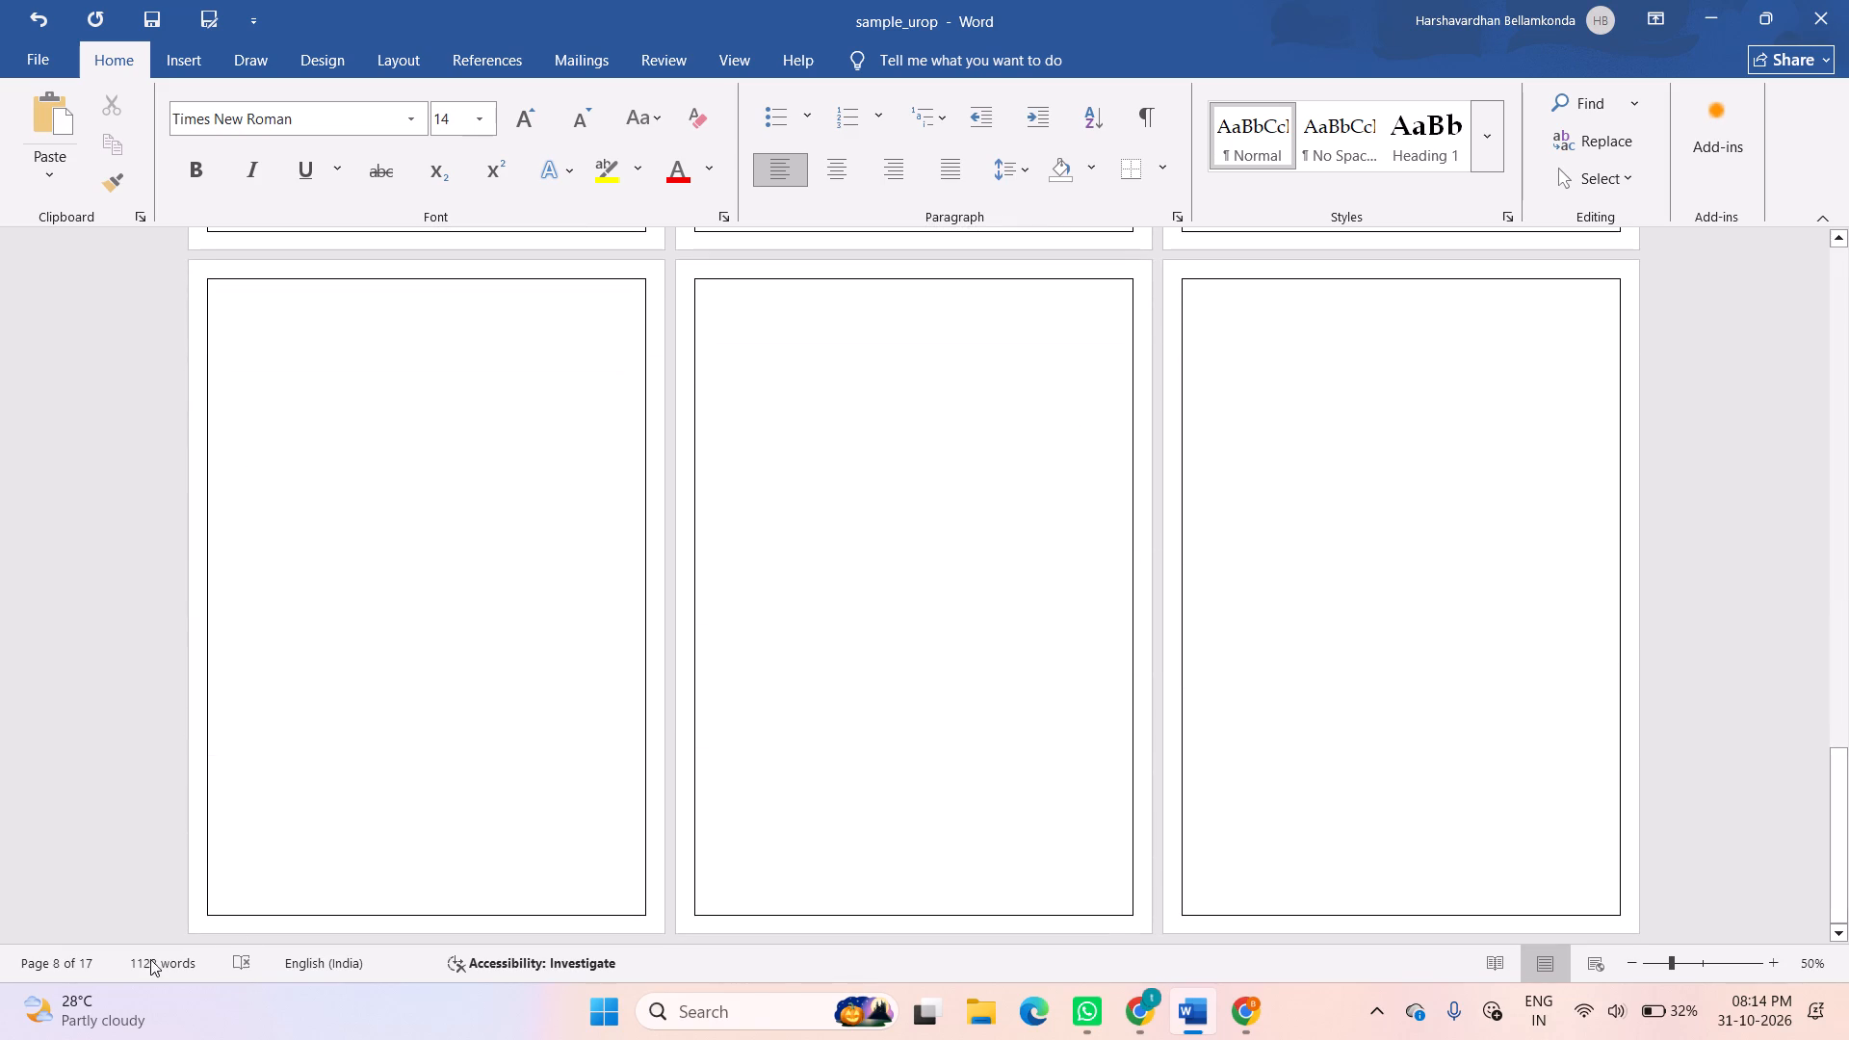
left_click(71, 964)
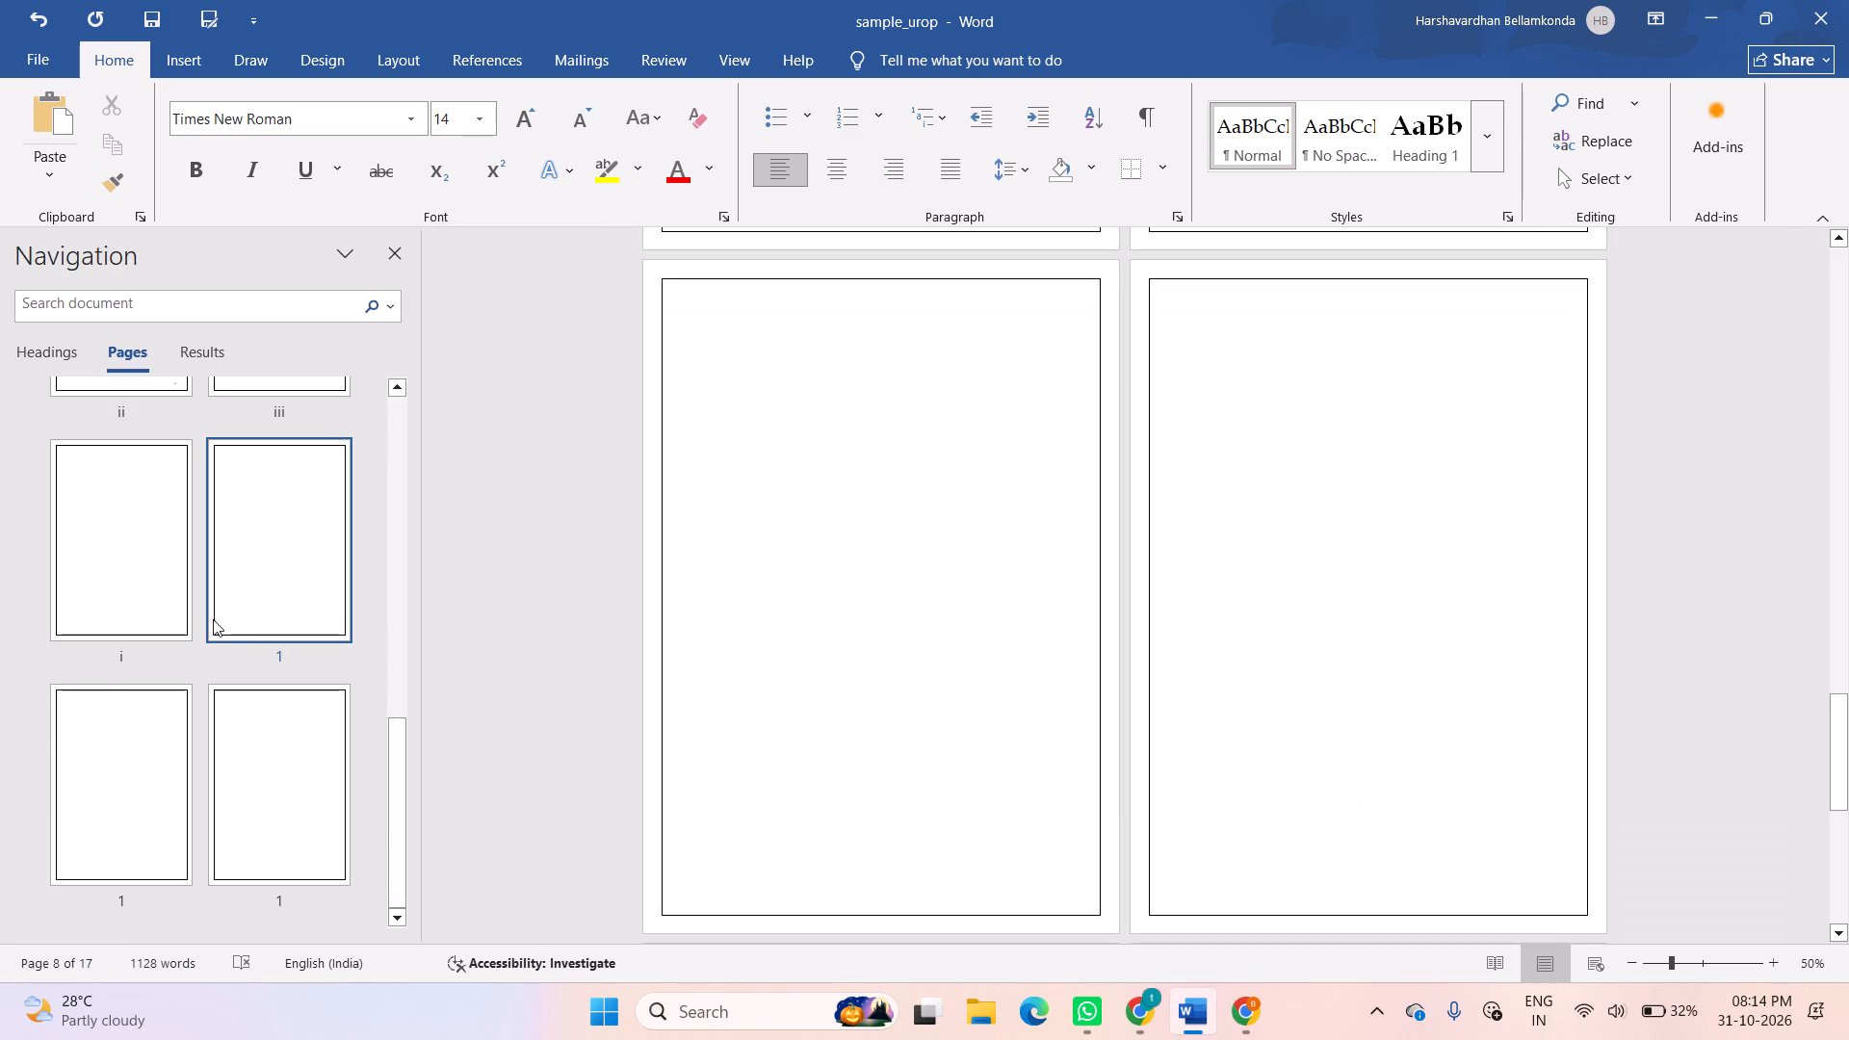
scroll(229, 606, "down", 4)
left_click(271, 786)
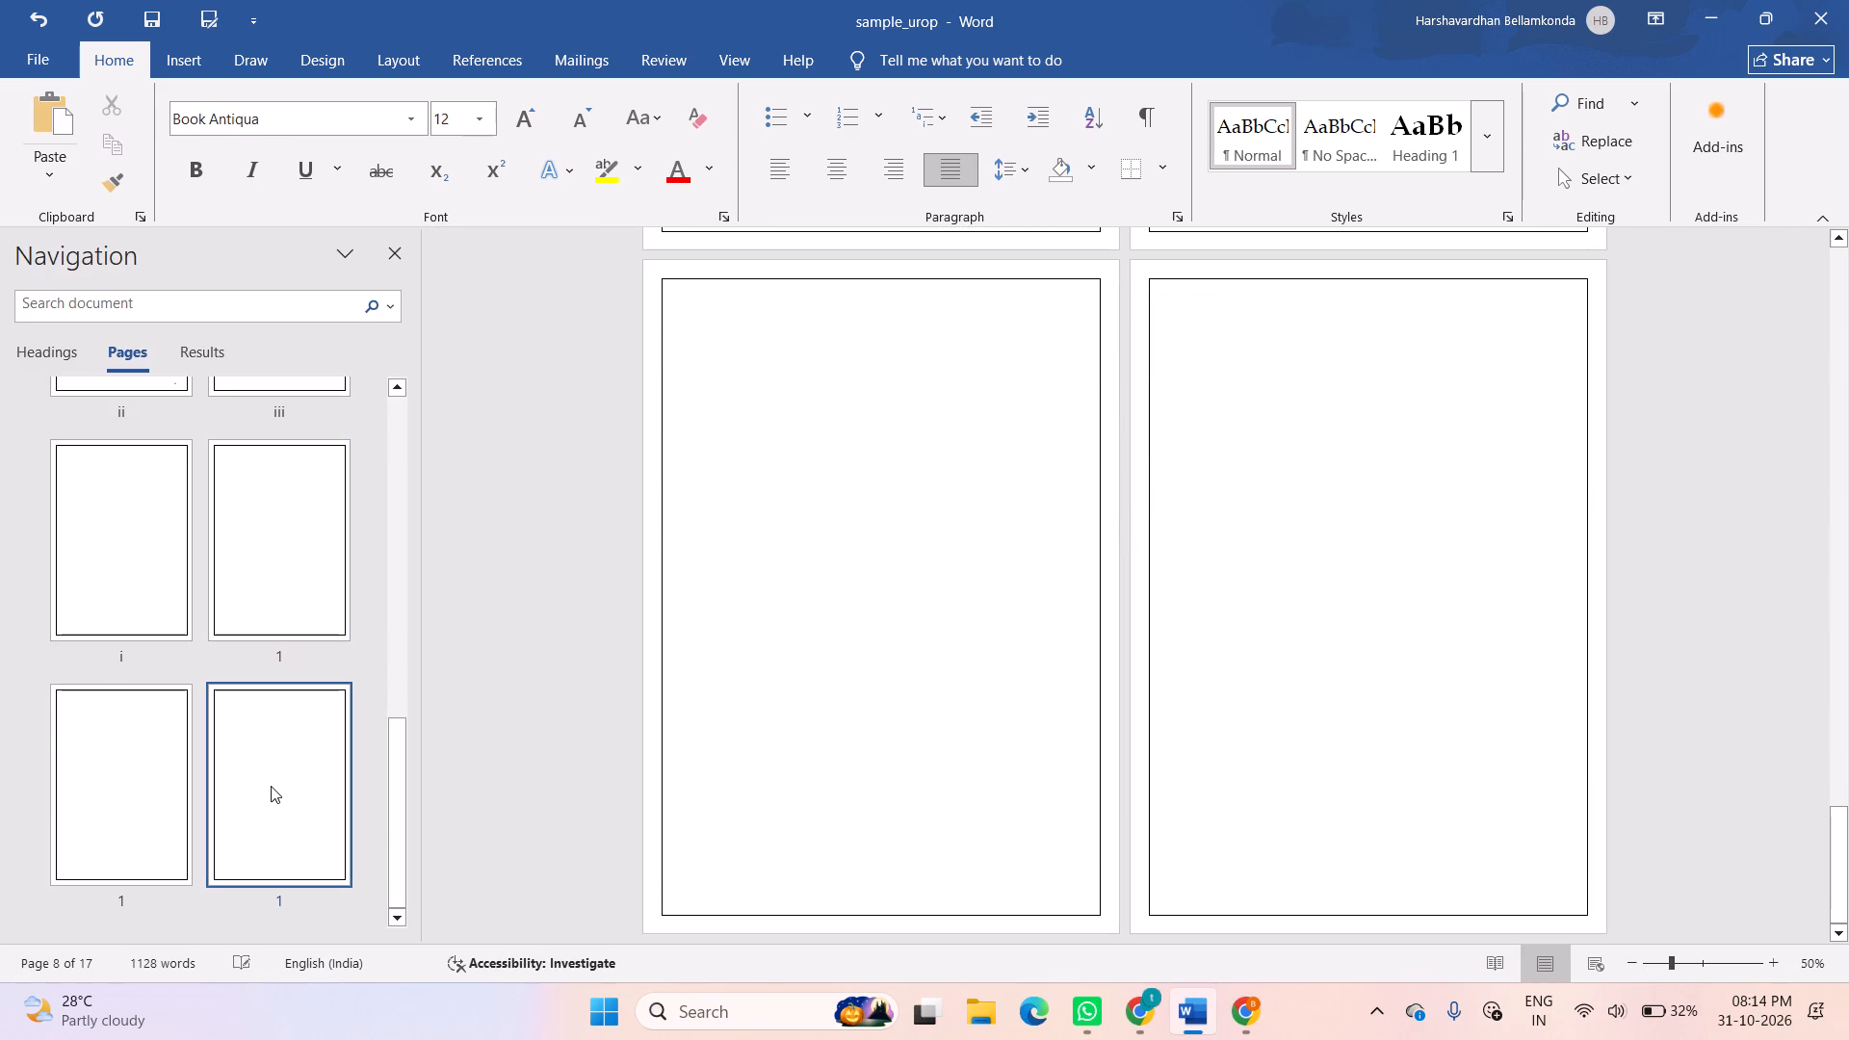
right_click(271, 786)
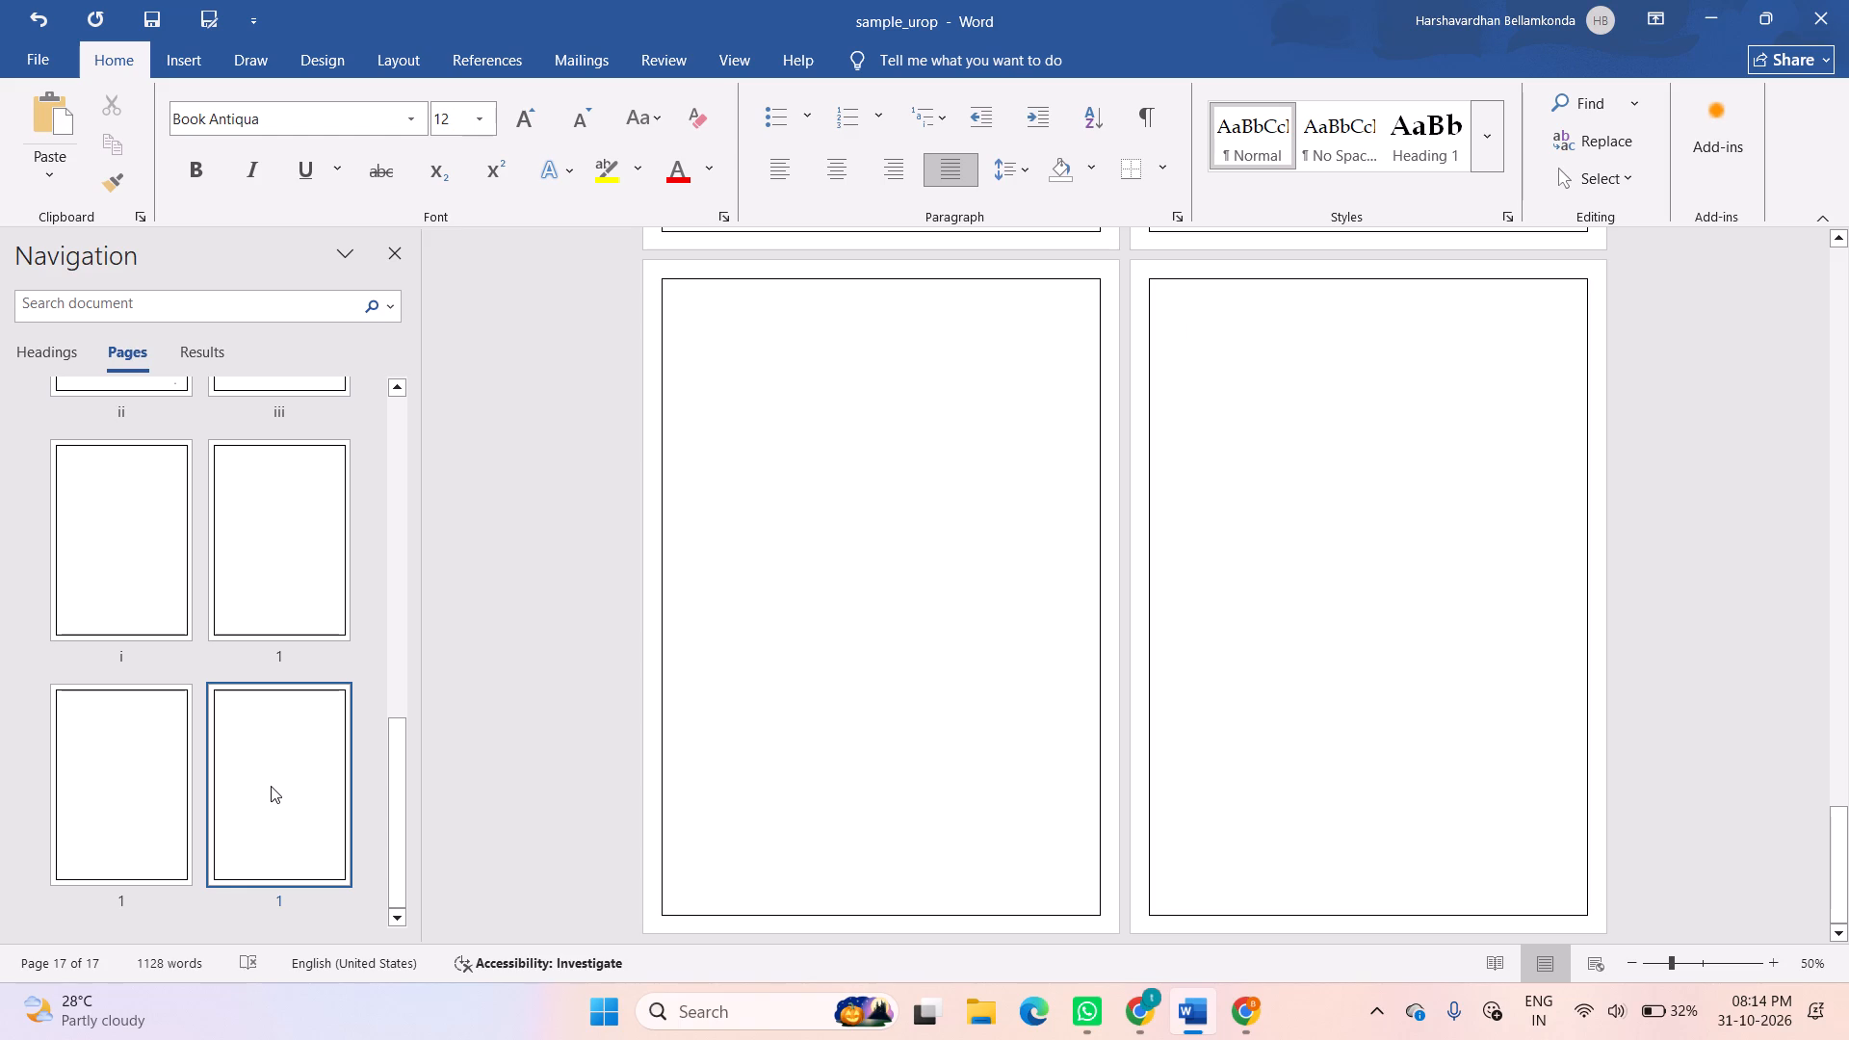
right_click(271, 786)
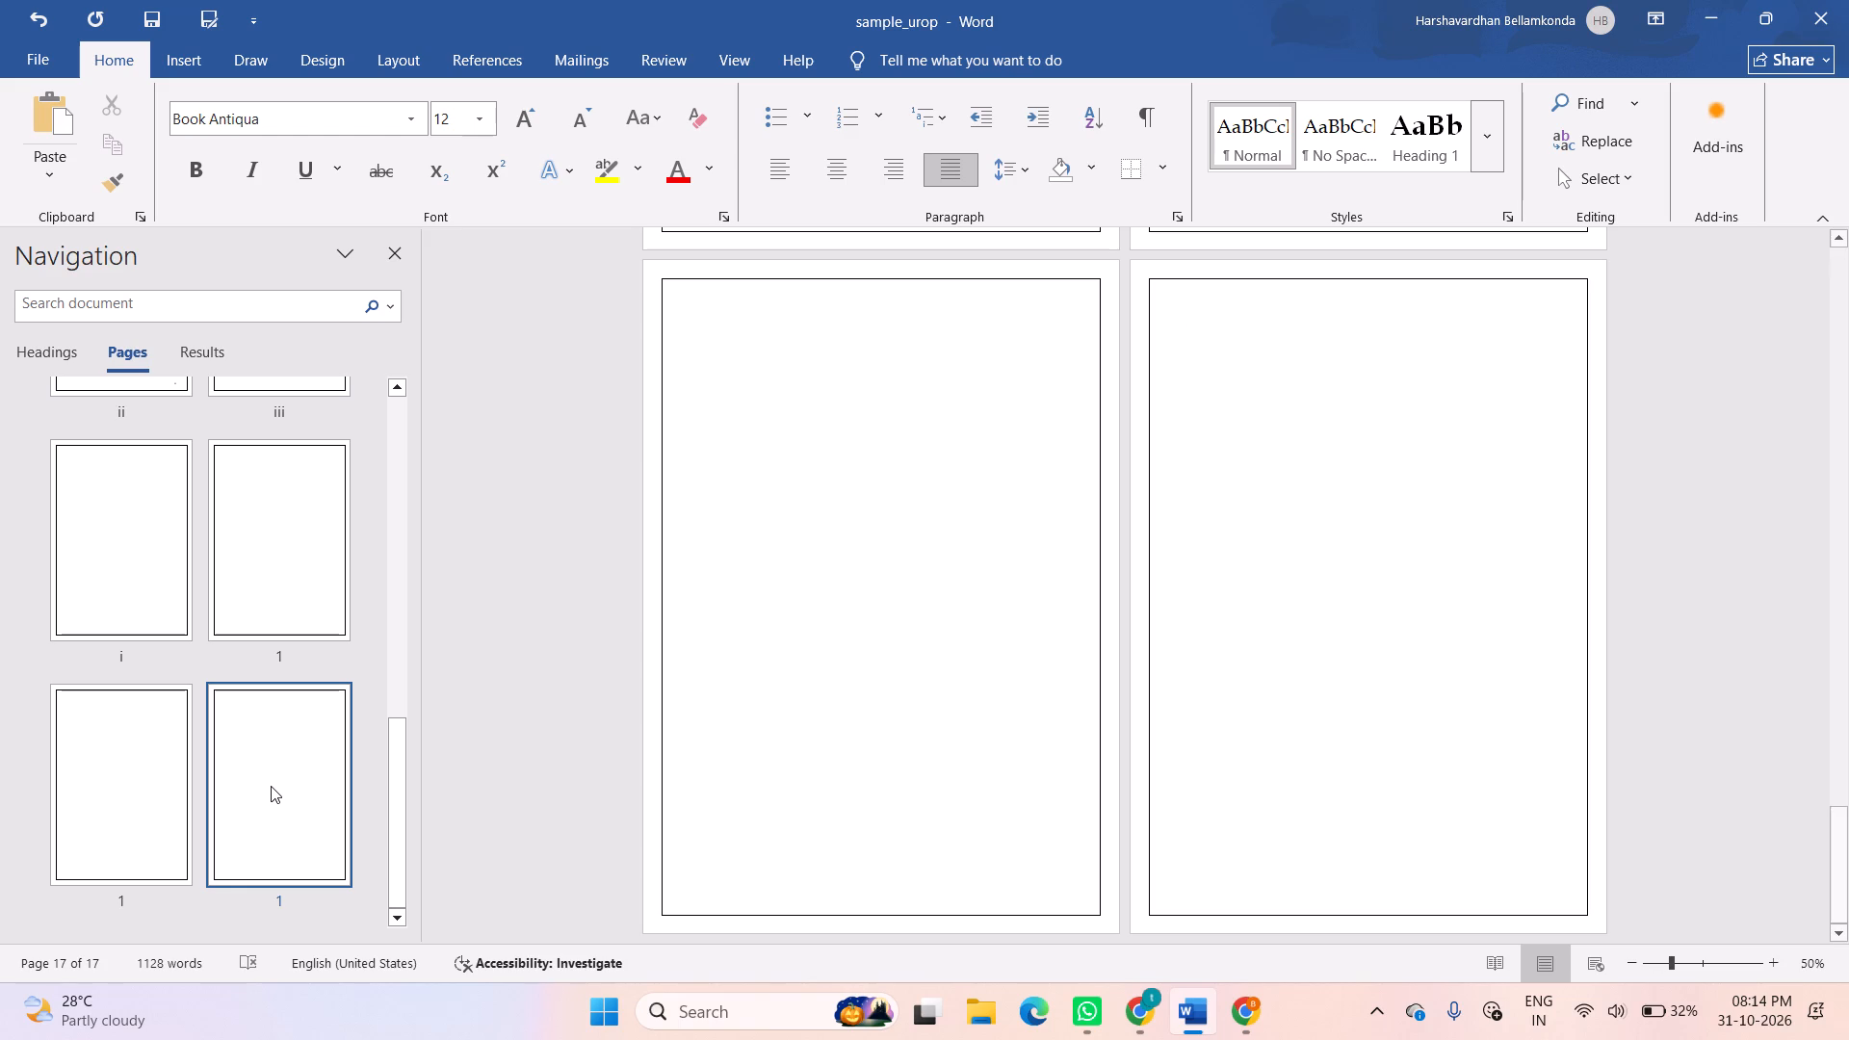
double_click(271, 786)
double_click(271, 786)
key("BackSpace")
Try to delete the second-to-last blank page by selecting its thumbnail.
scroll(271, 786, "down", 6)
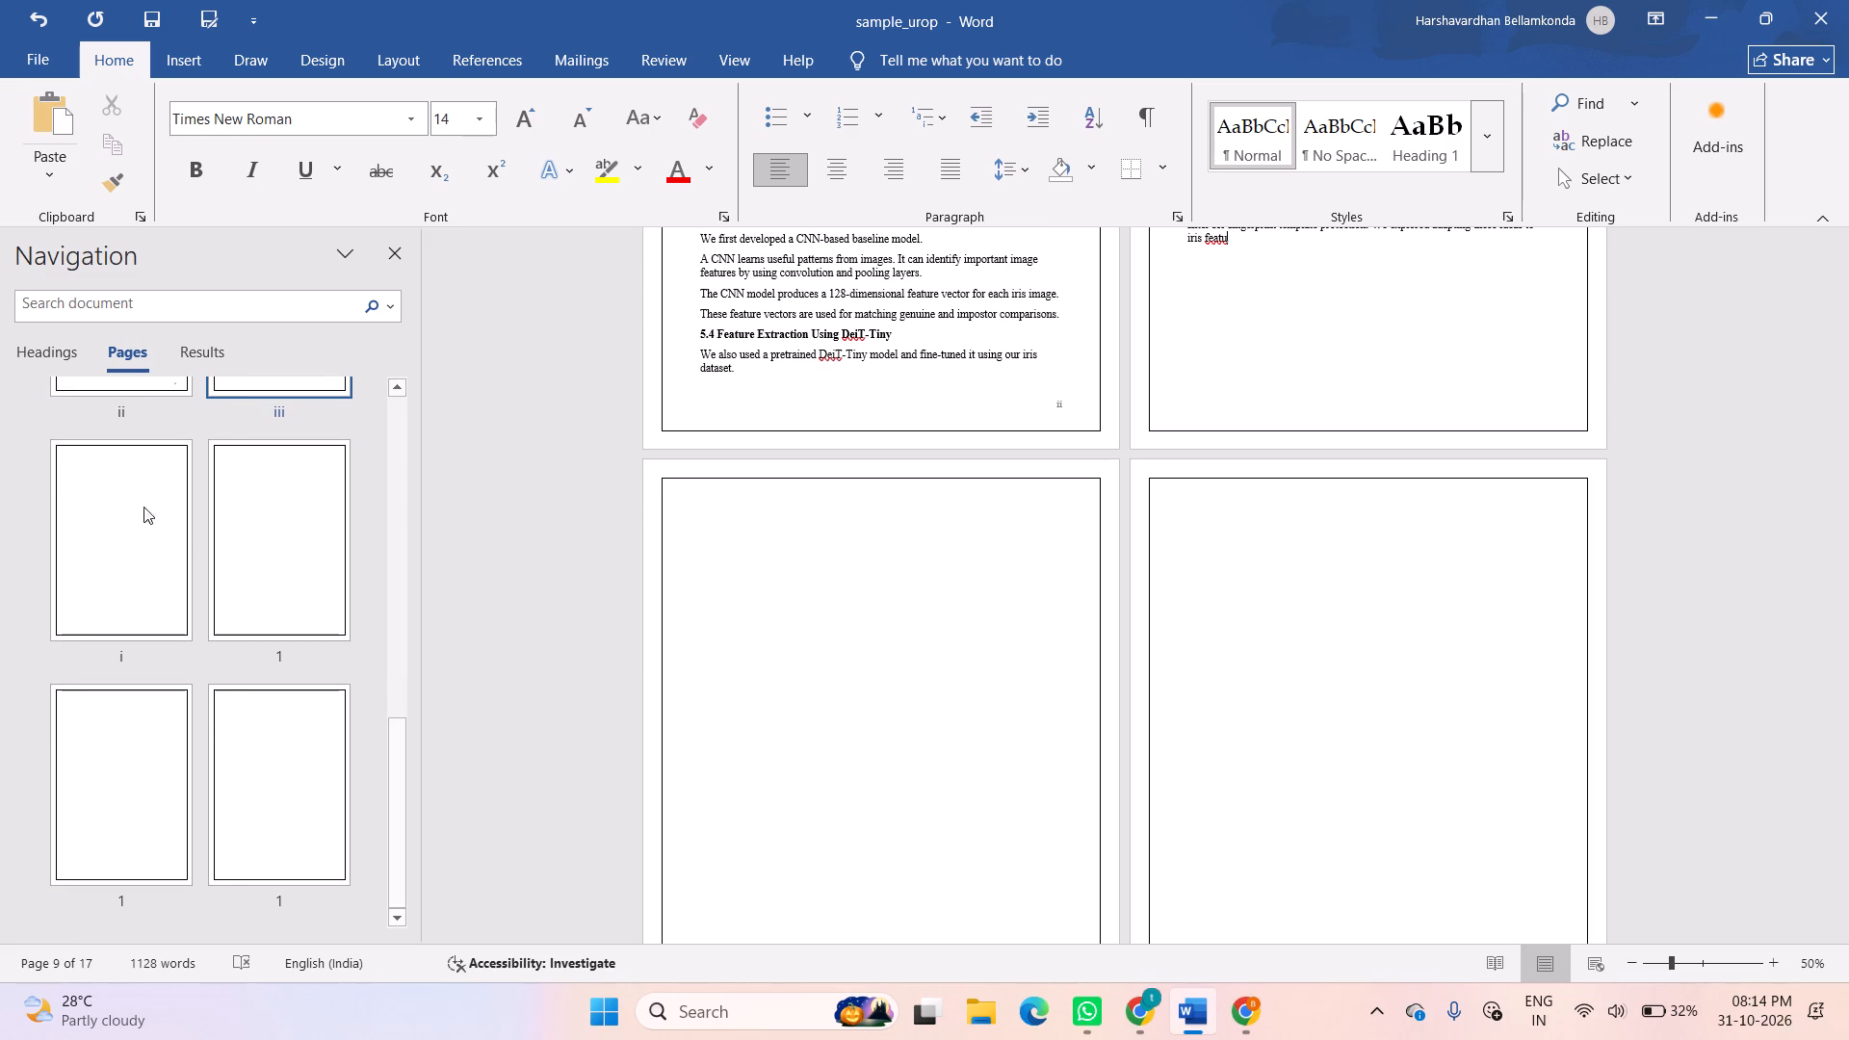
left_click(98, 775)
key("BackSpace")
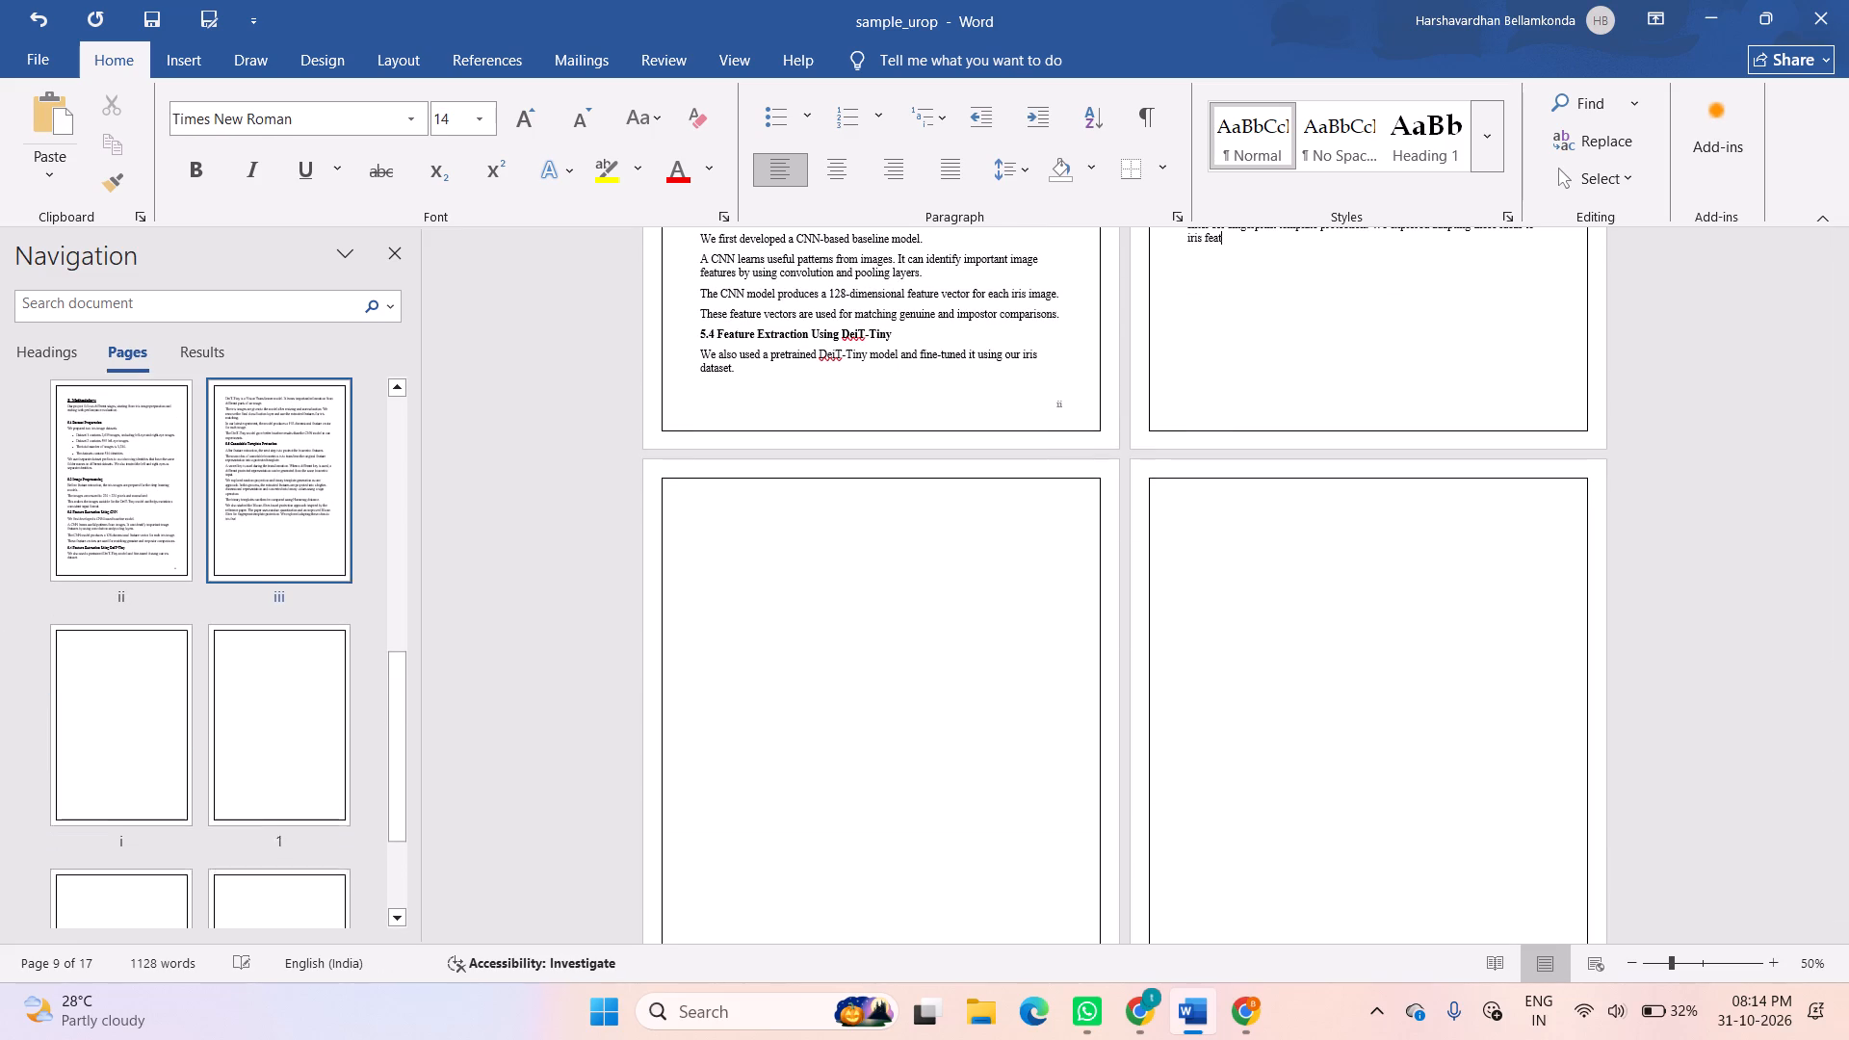
Undo the last three deletions and restore the missing final s so section 5.5 ends with "iris features".
scroll(898, 522, "up", 5, "ctrl")
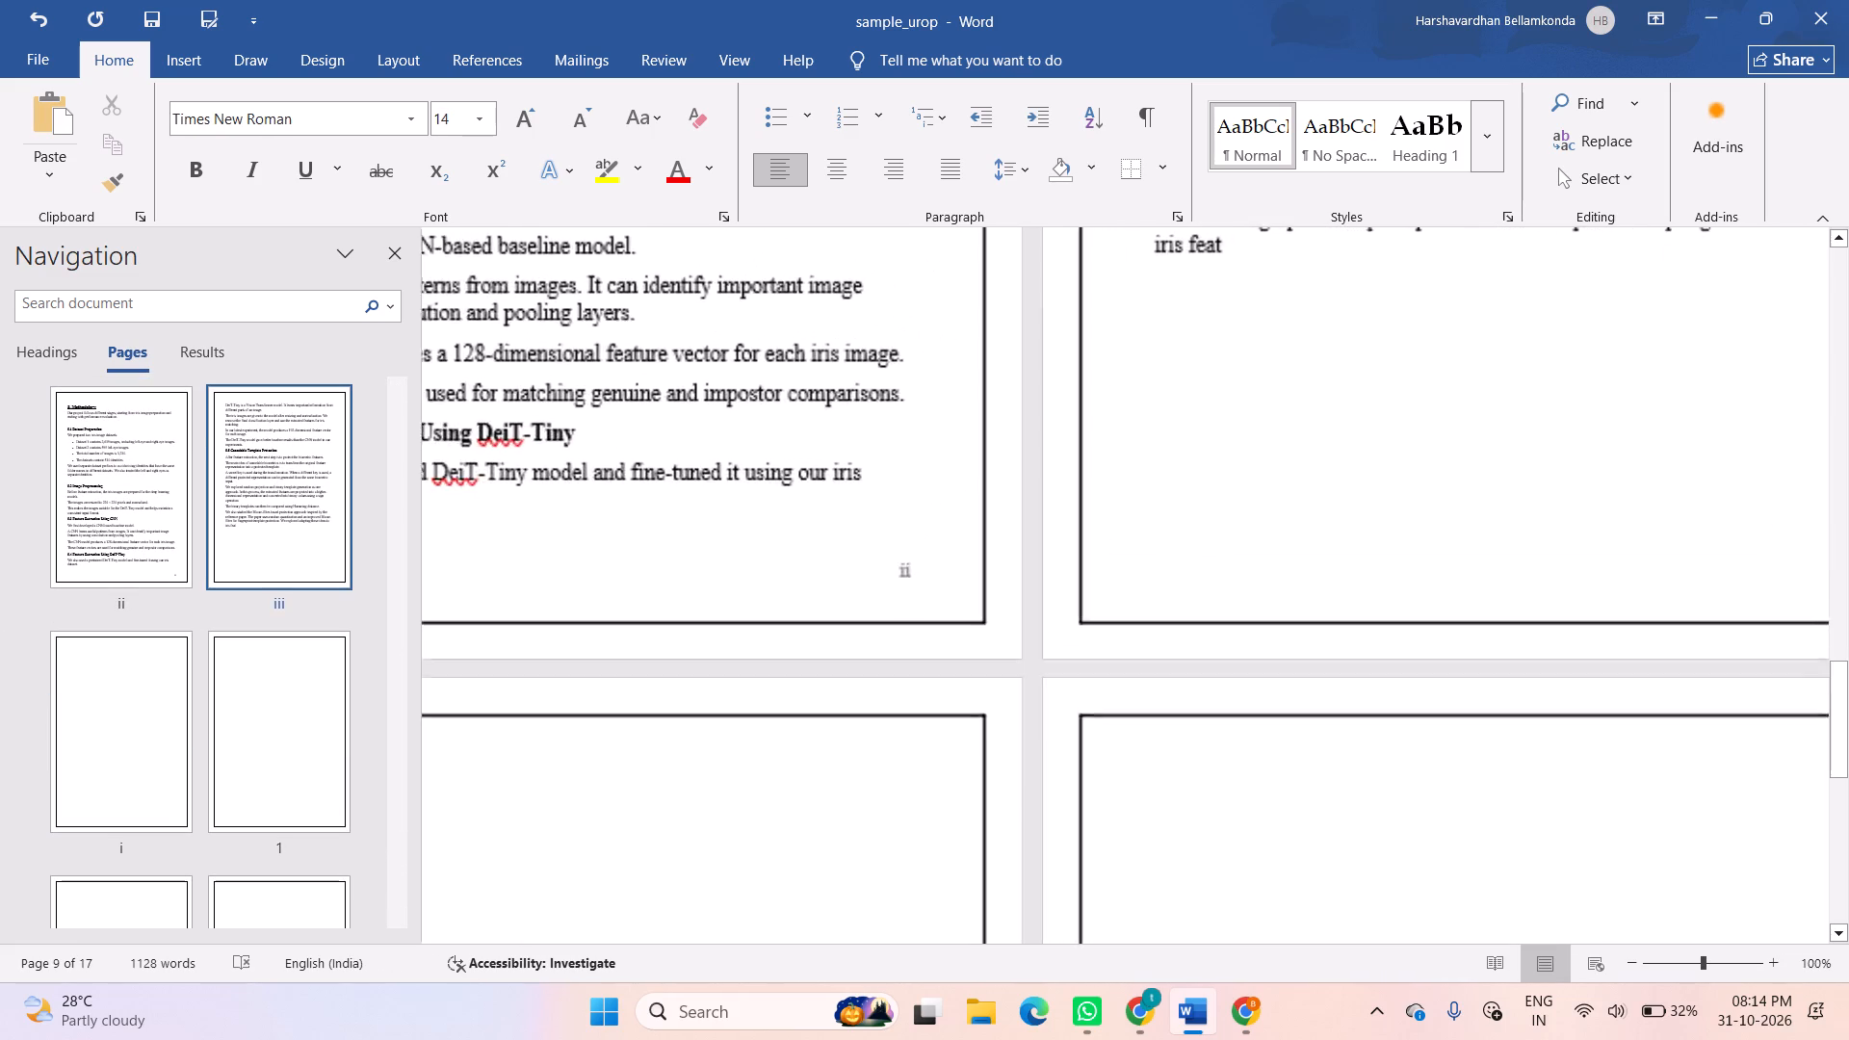
scroll(898, 522, "up", 1, "ctrl")
scroll(1358, 361, "up", 1)
key("ctrl+z")
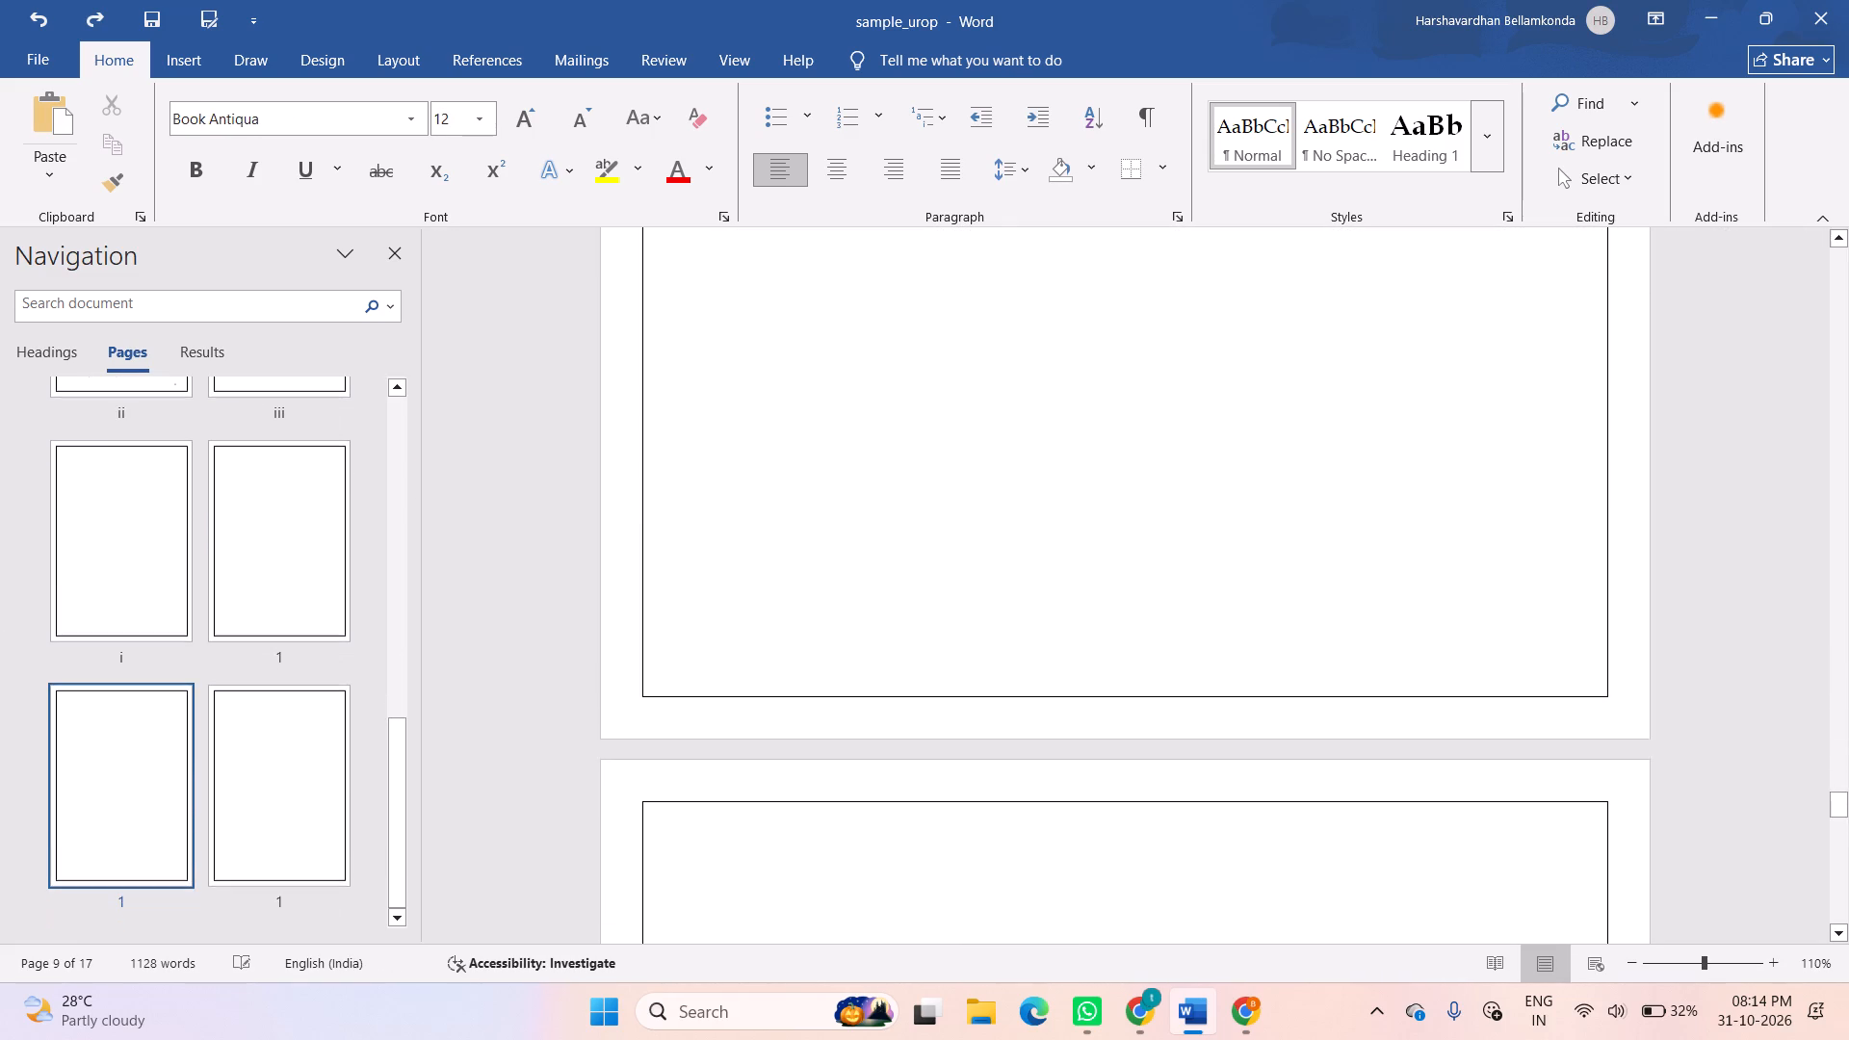
key("ctrl+z")
key("ctrl+z")
scroll(1358, 361, "up", 7)
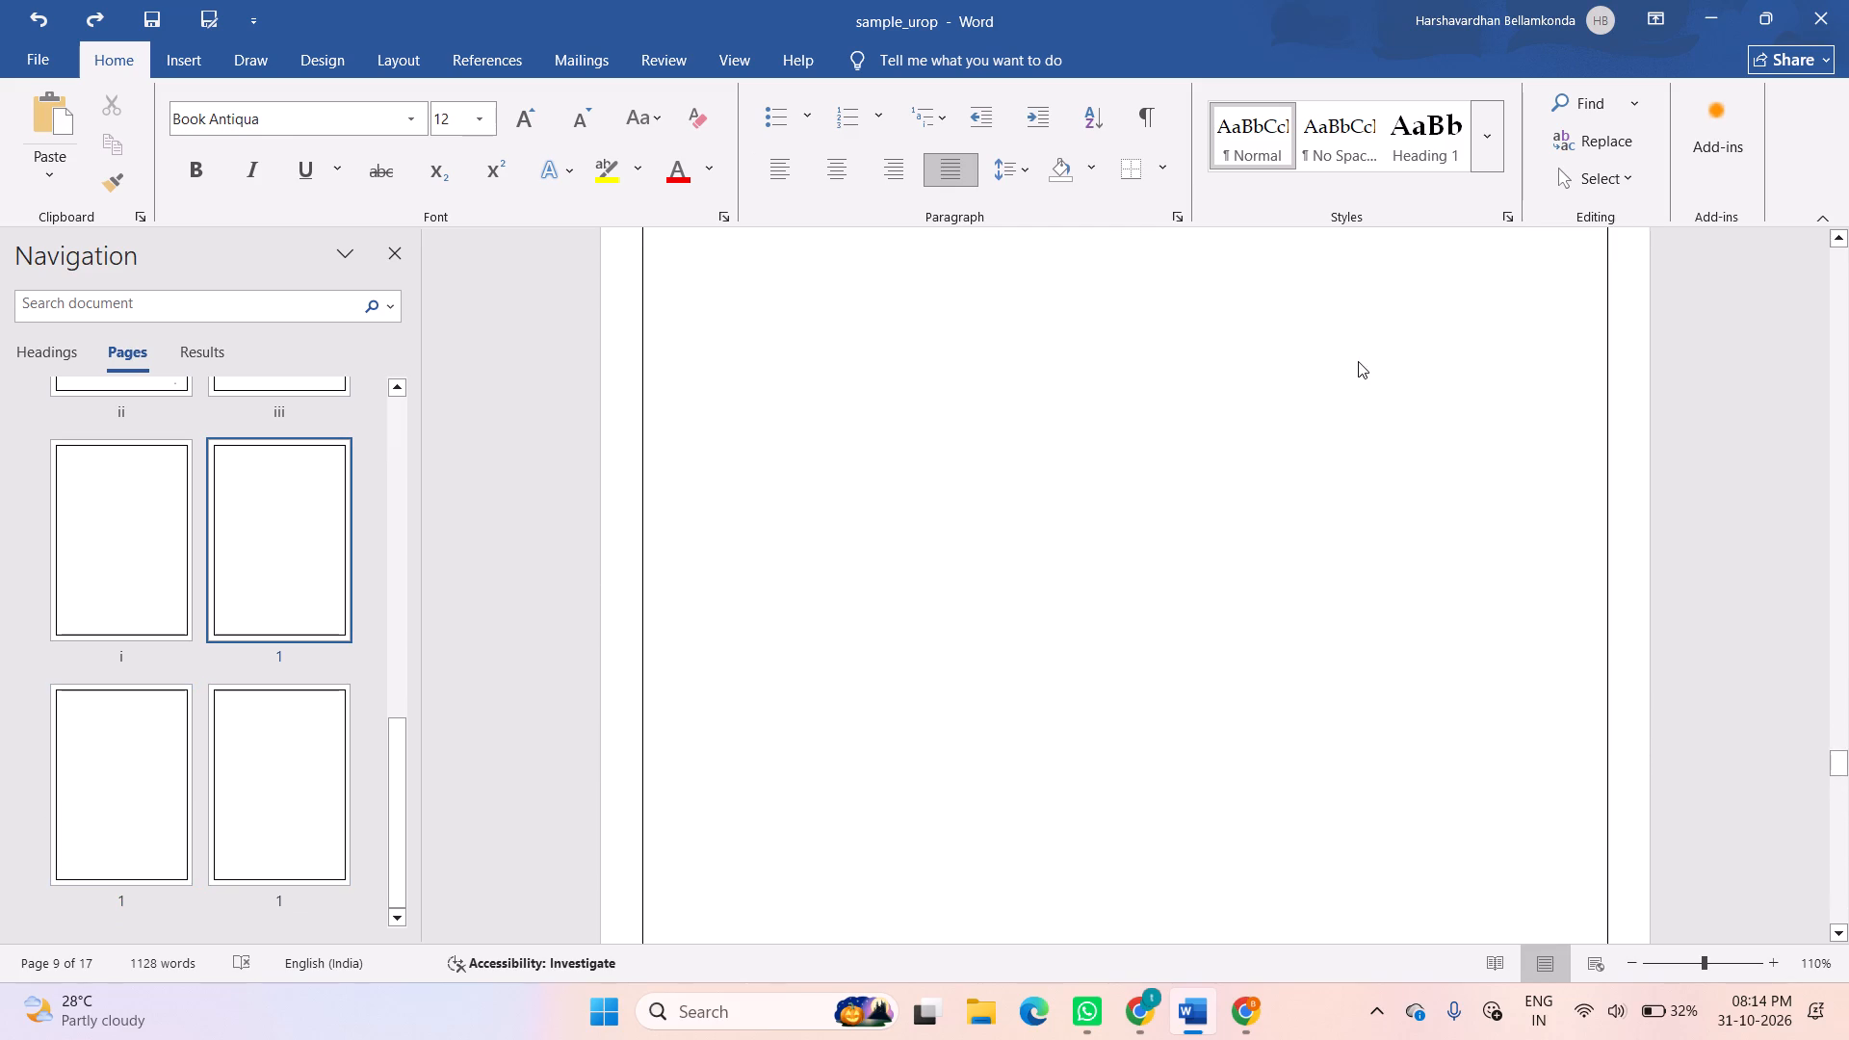
scroll(1358, 361, "up", 10)
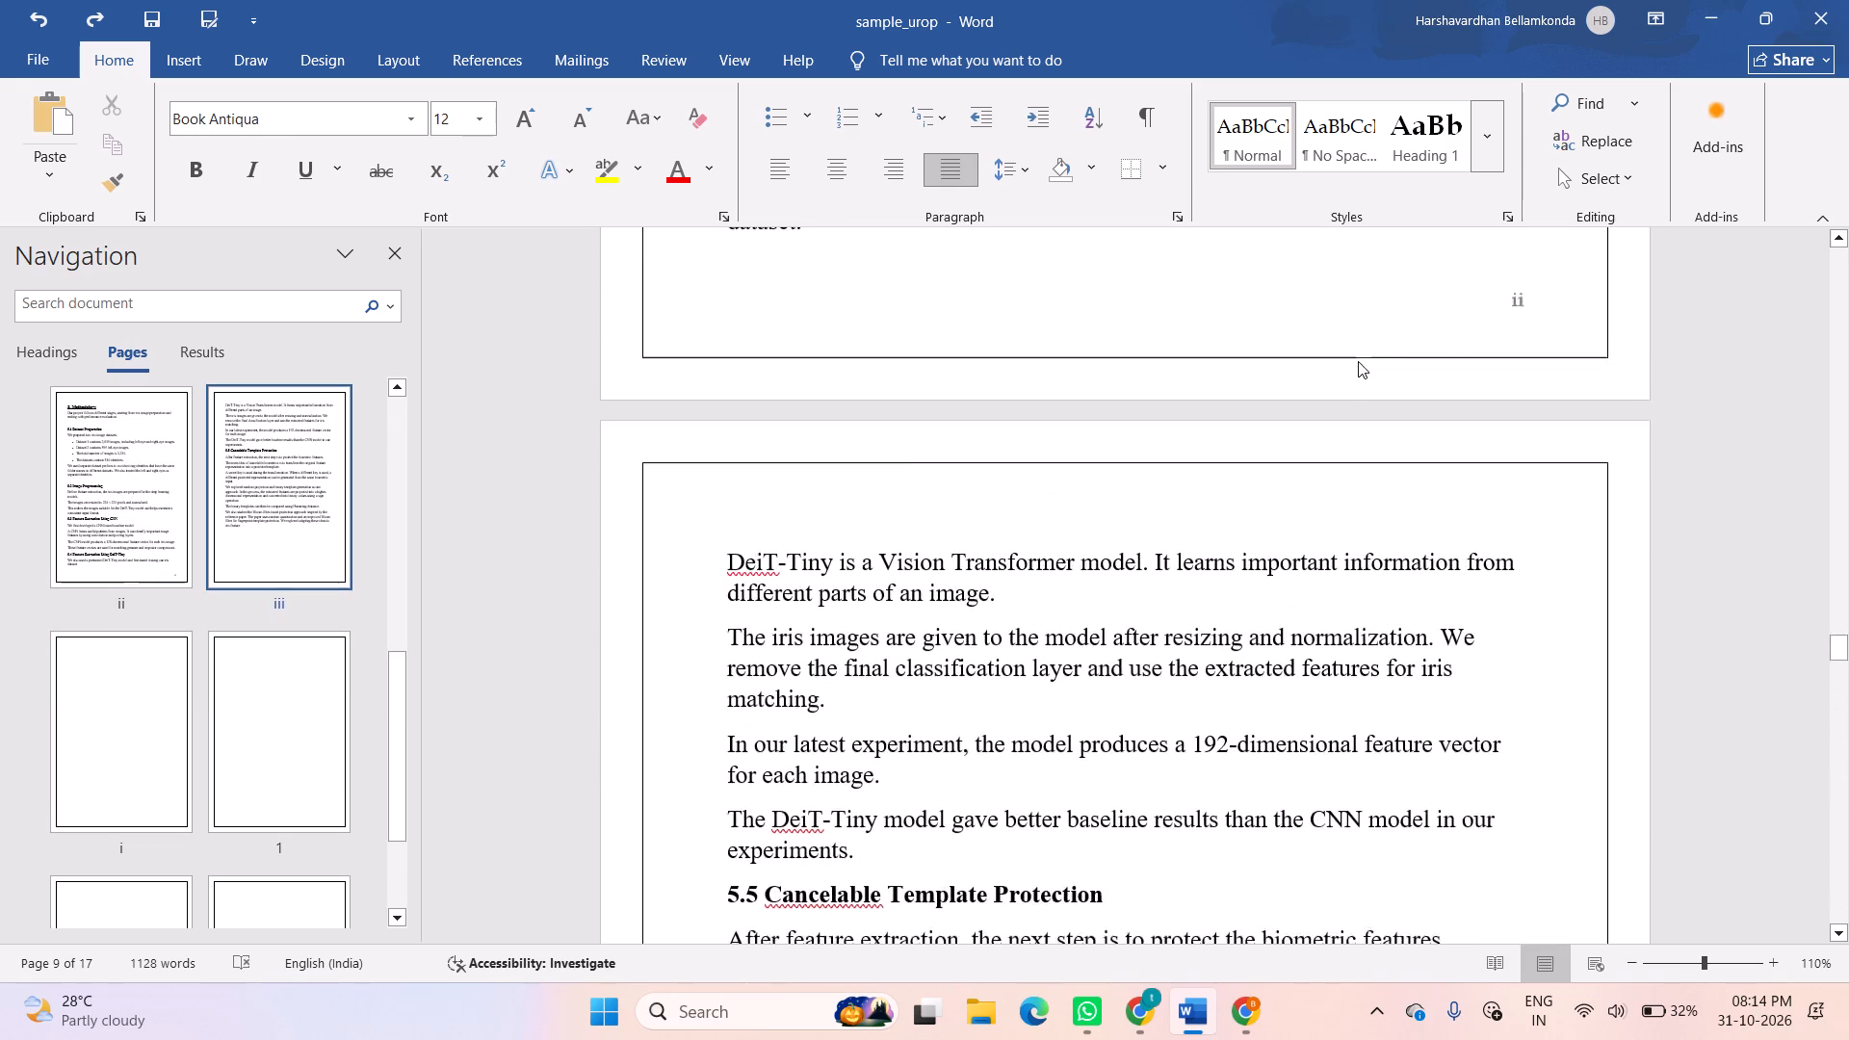
scroll(1358, 361, "down", 4)
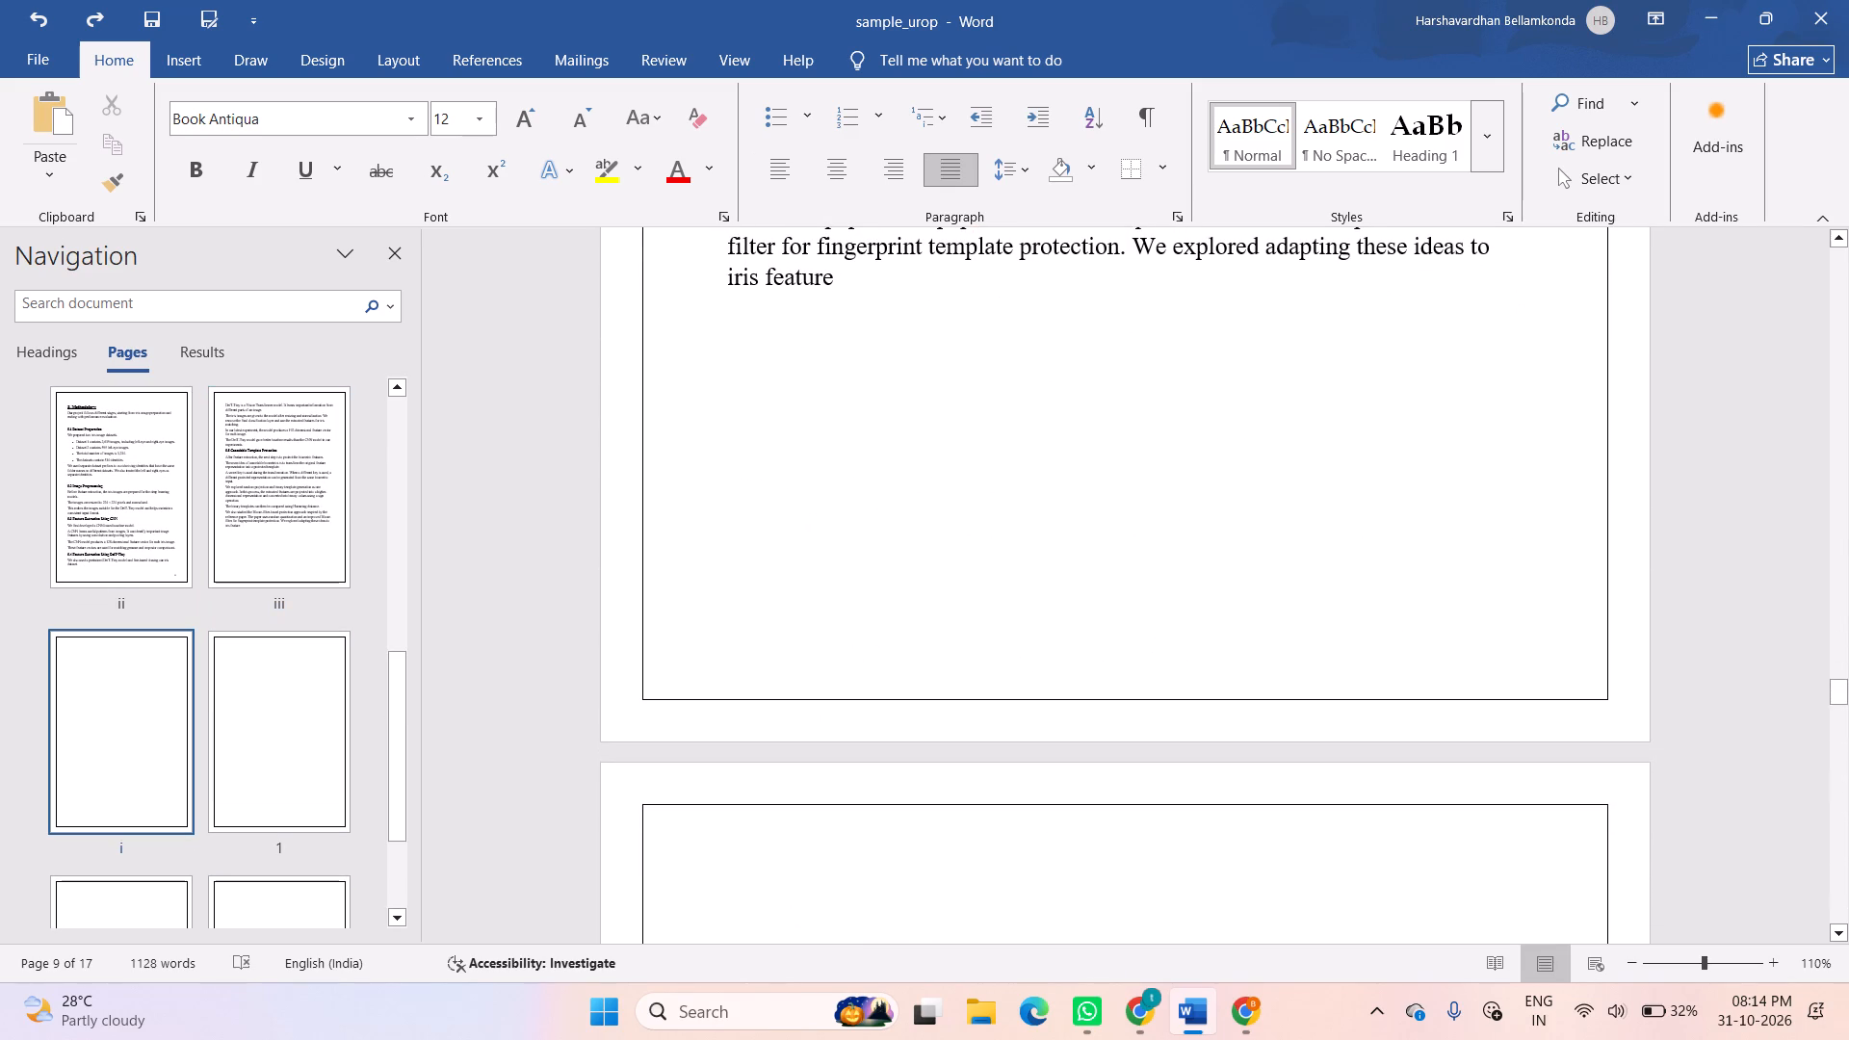
left_click(841, 282)
key("s")
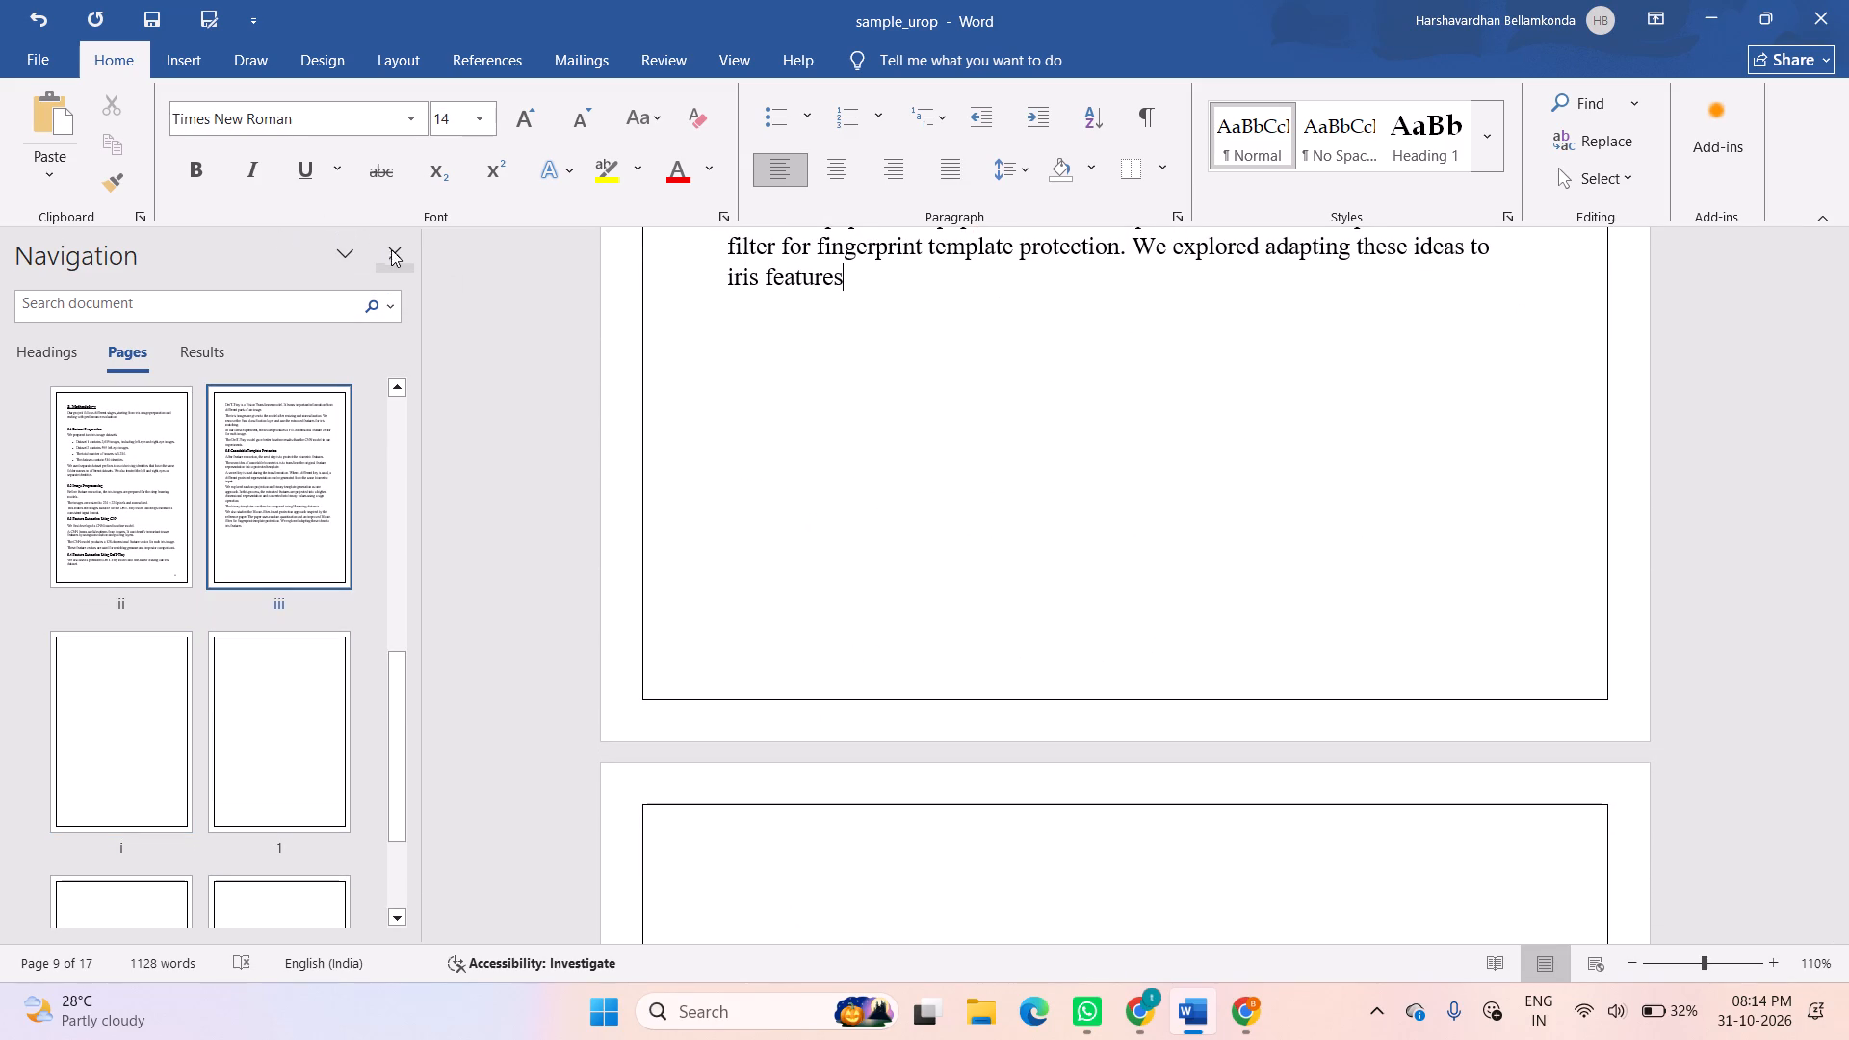
Hide the page thumbnails and look back over sections 5.4 and 5.5 of the report.
left_click(403, 255)
scroll(660, 460, "up", 1)
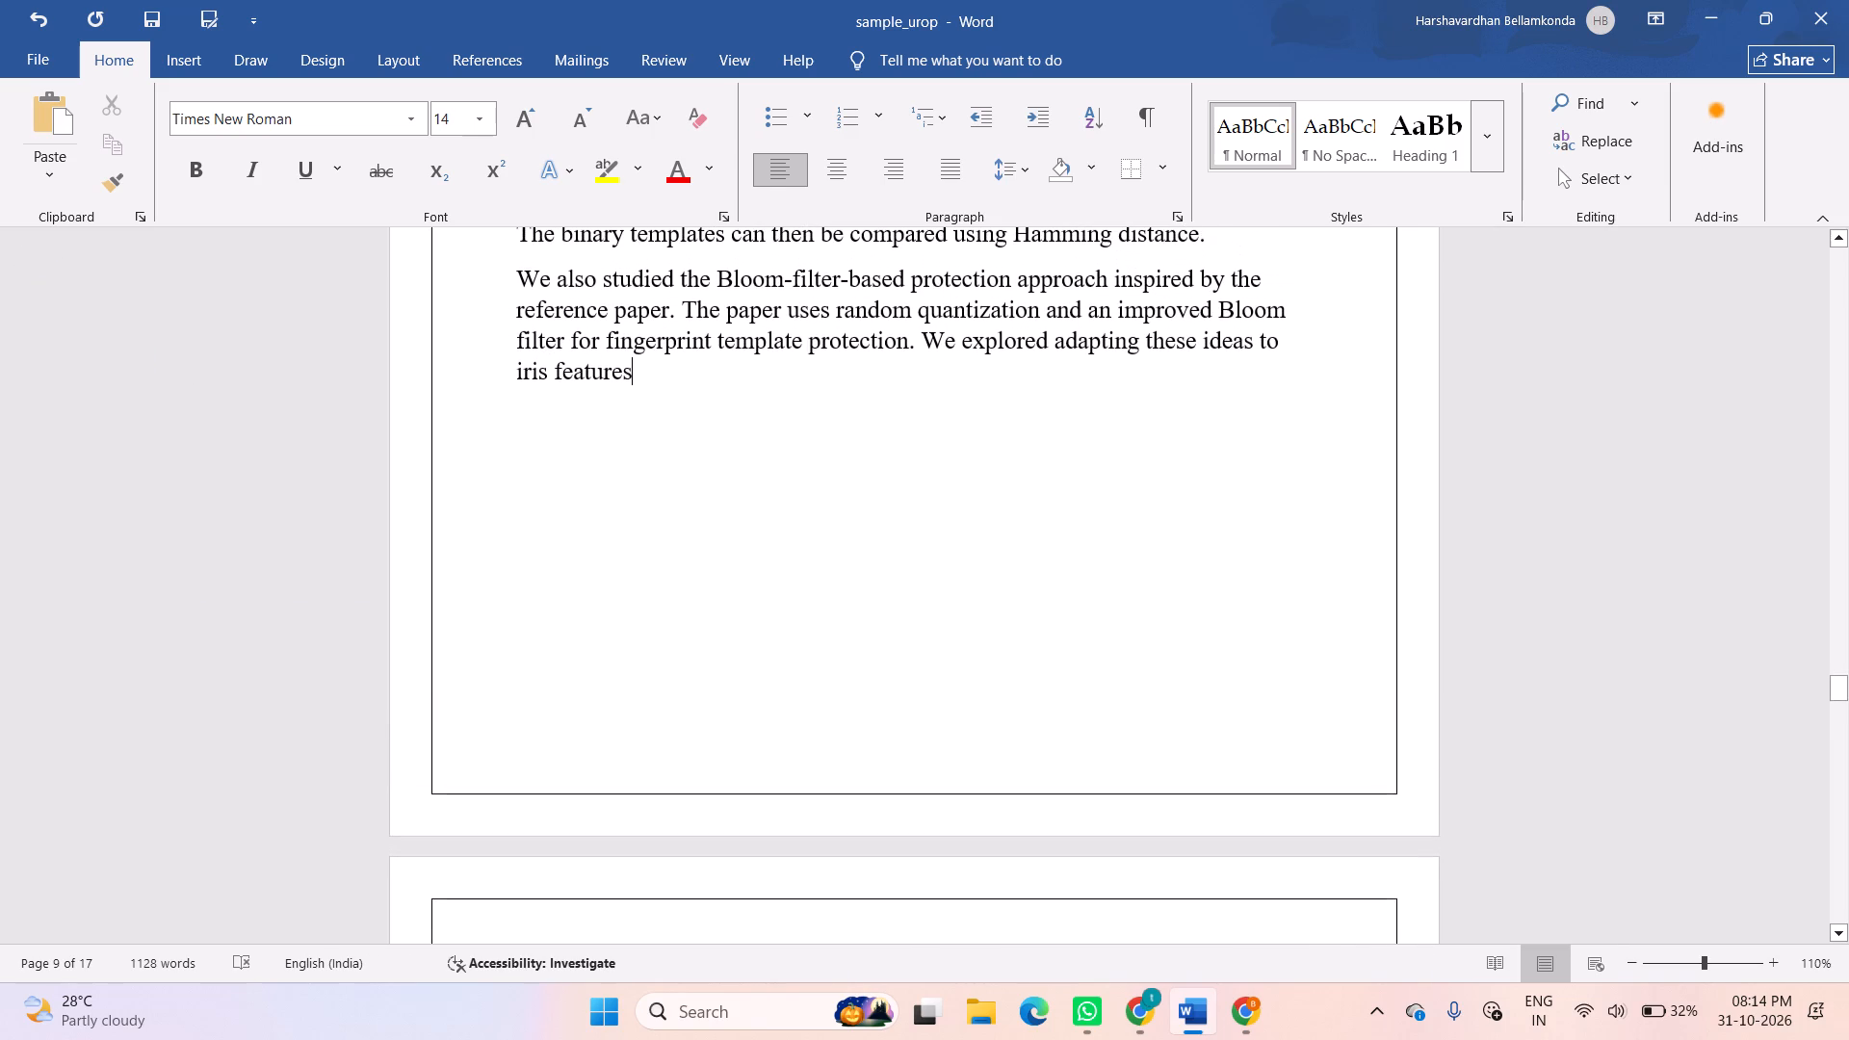
scroll(660, 460, "up", 4)
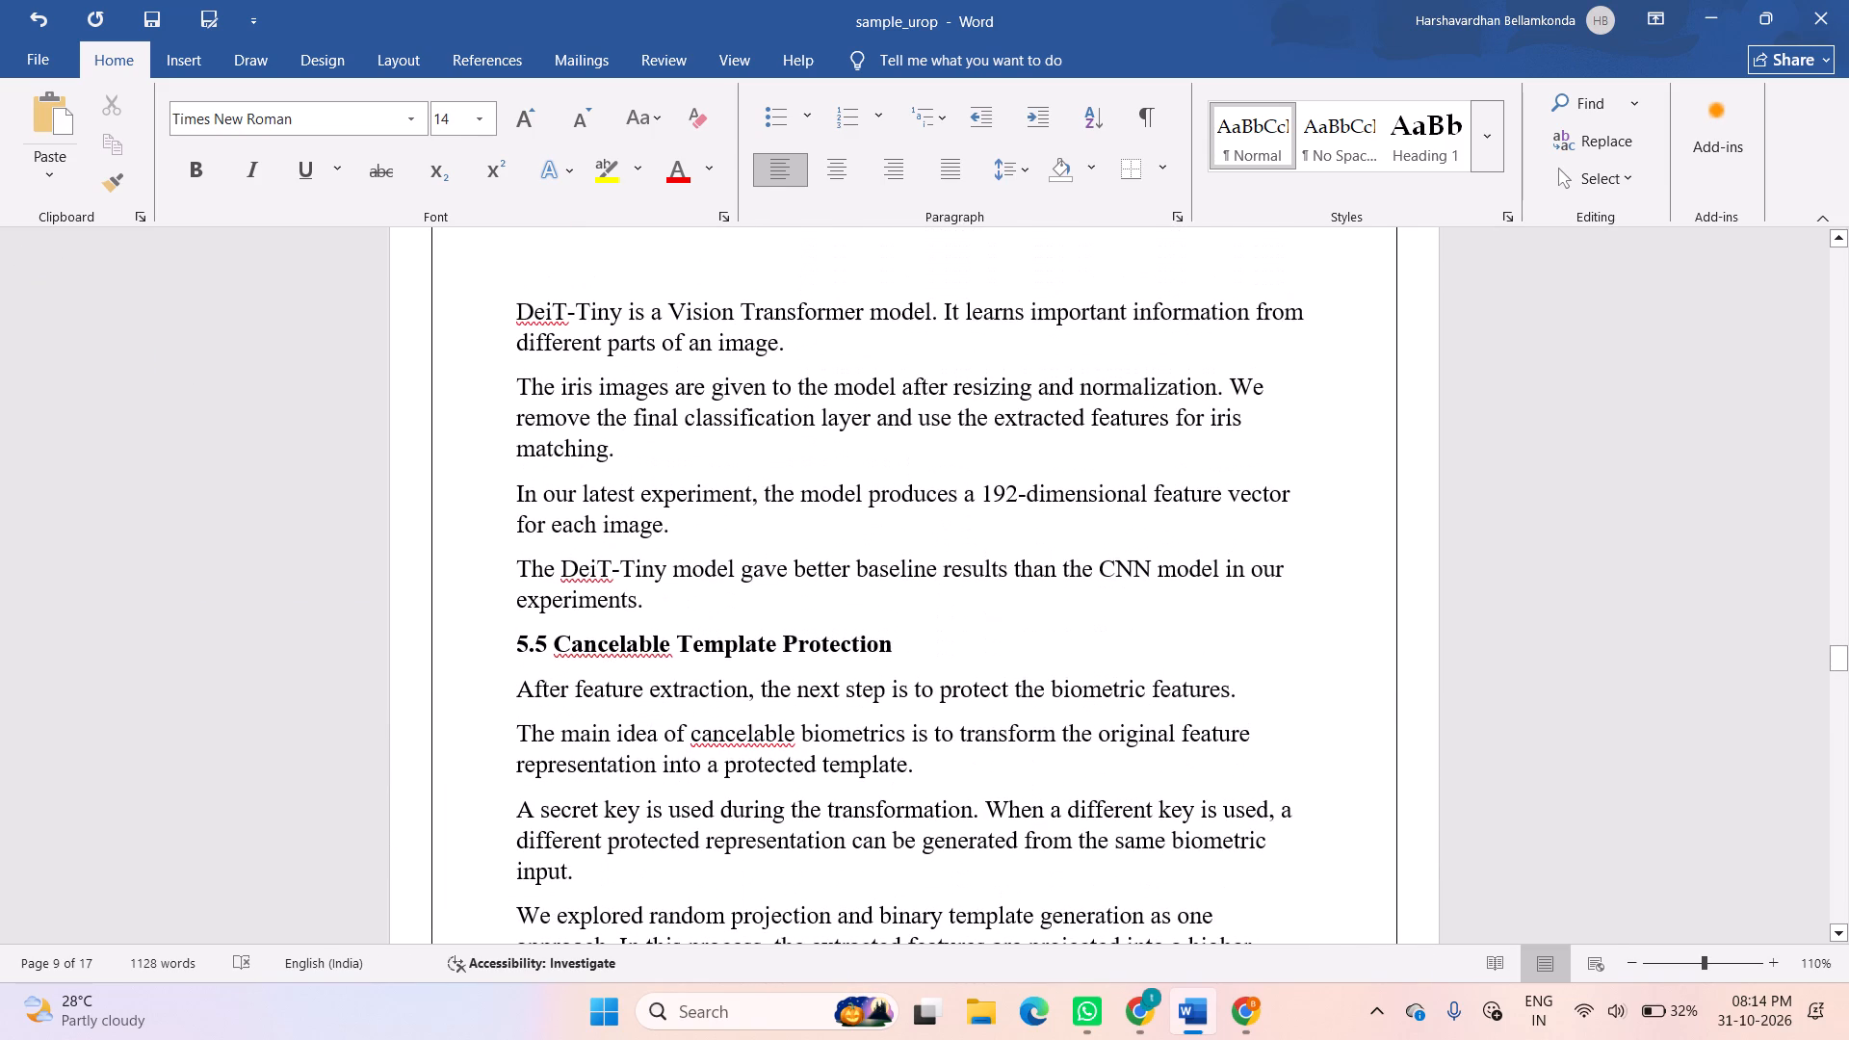
scroll(660, 460, "up", 1)
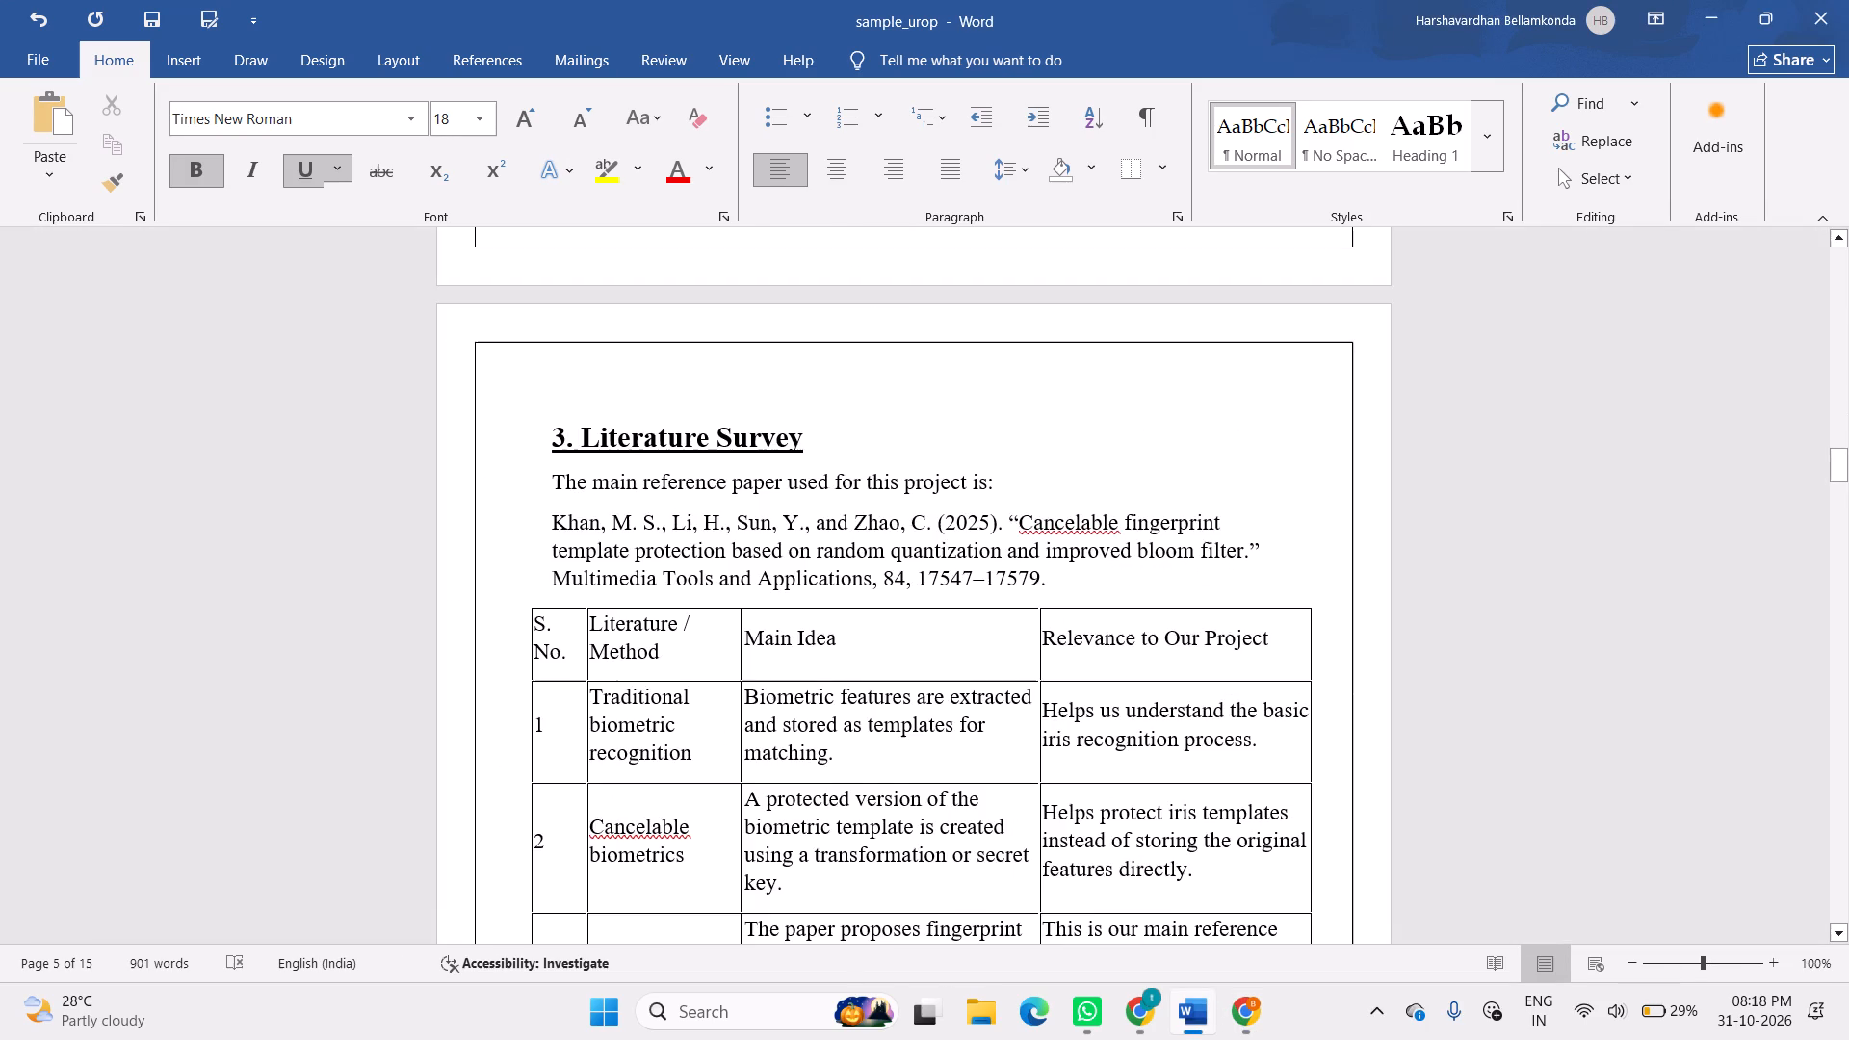
scroll(765, 590, "down", 5)
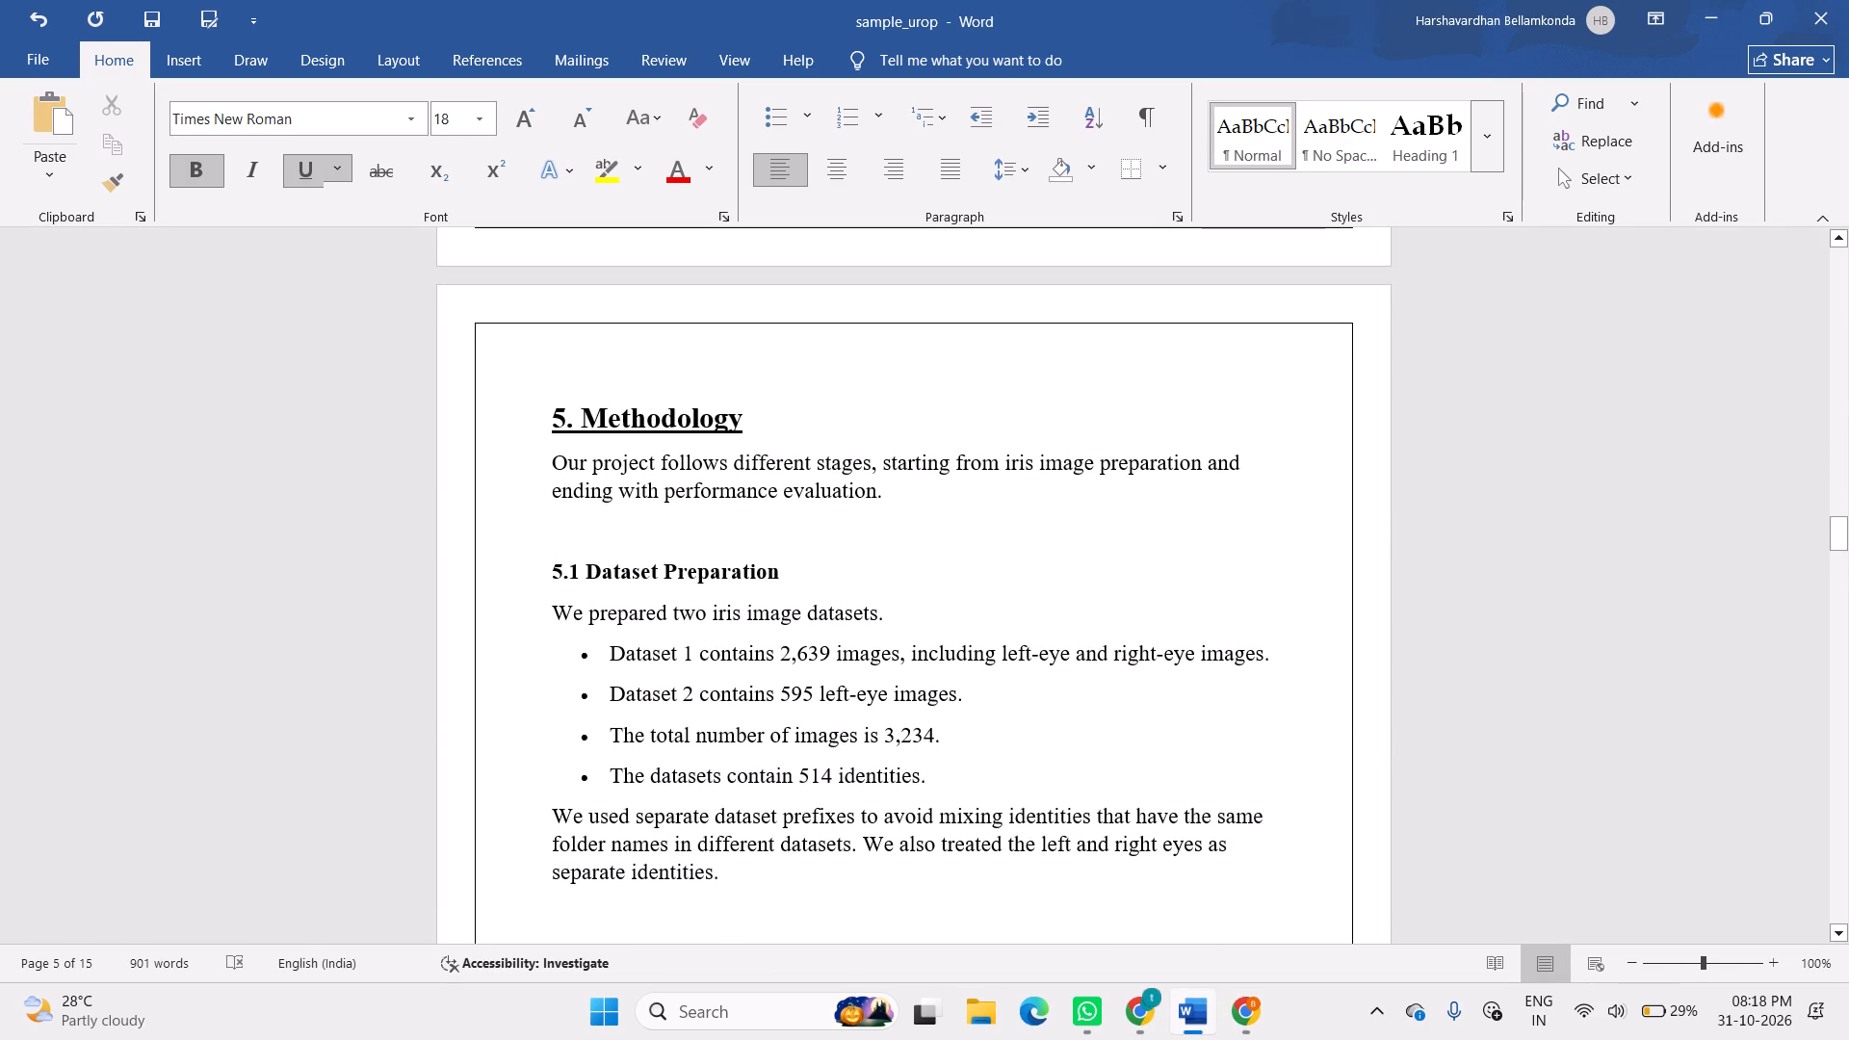
left_click_drag(553, 458, 794, 754)
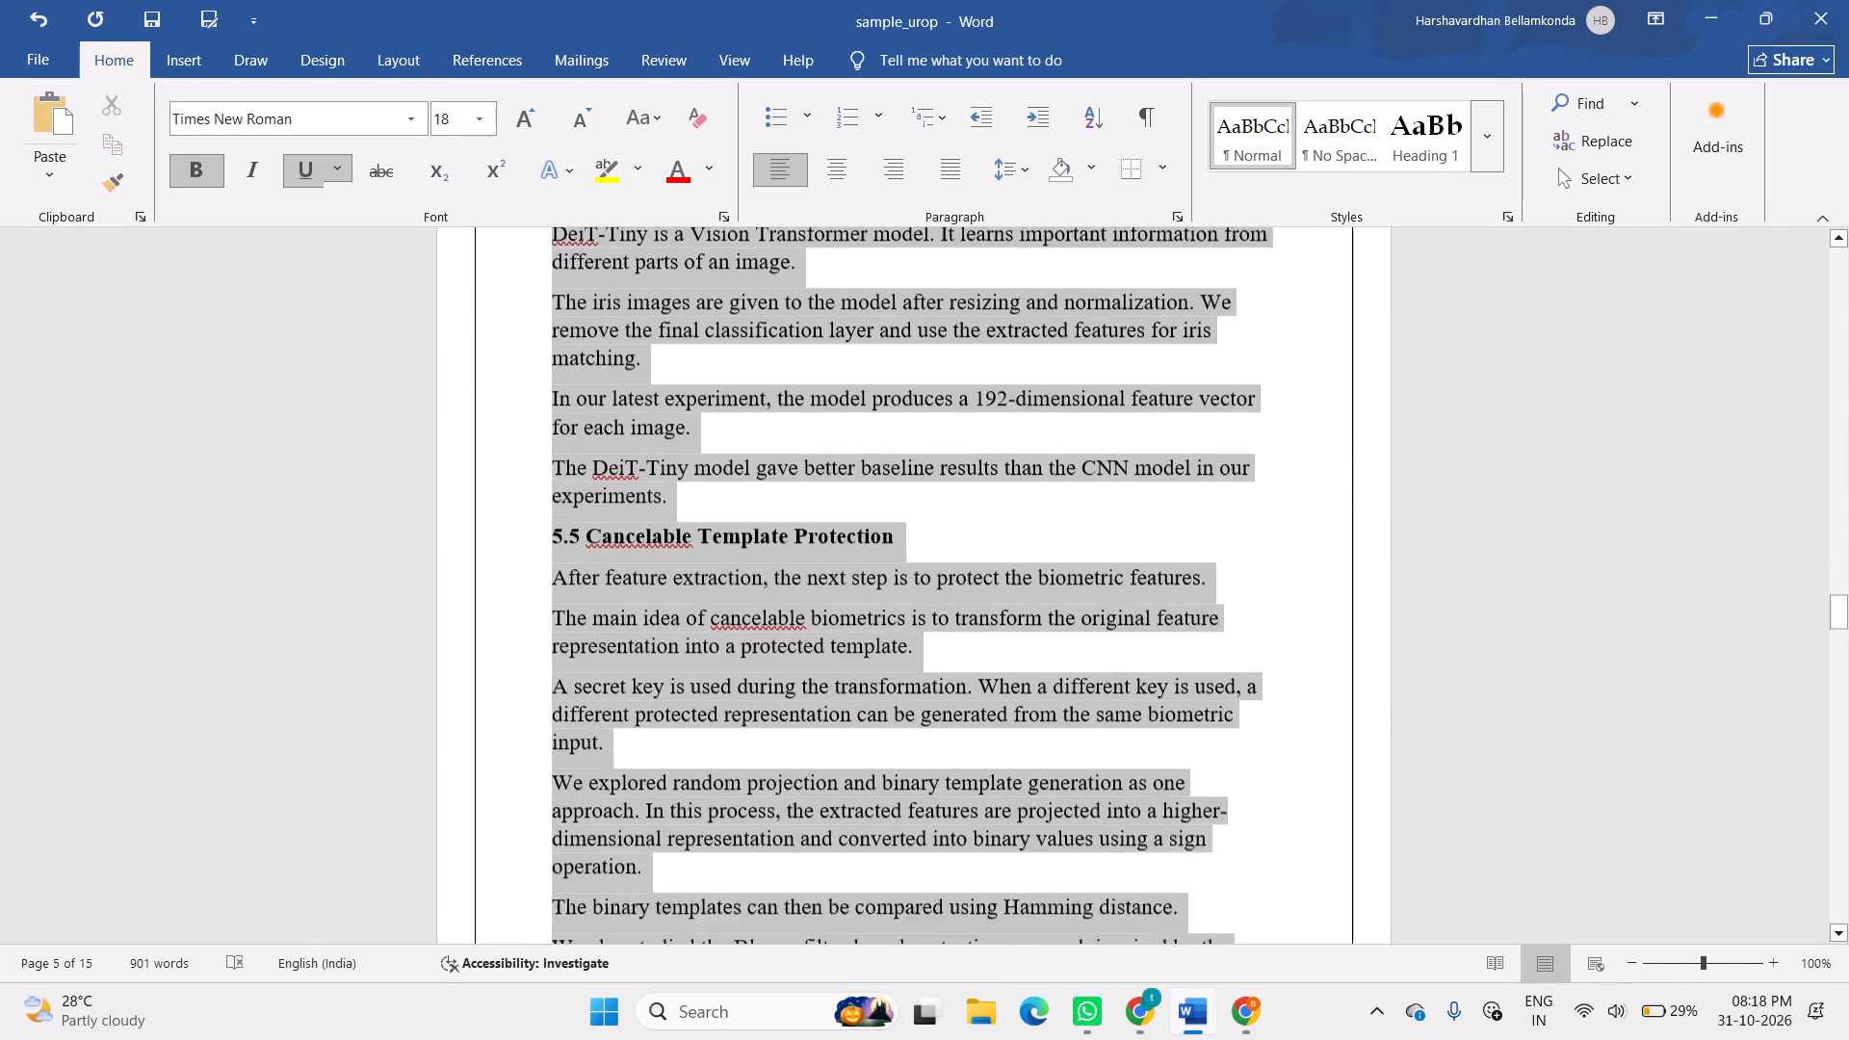
left_click_drag(794, 754, 830, 643)
key("BackSpace")
scroll(830, 643, "up", 1)
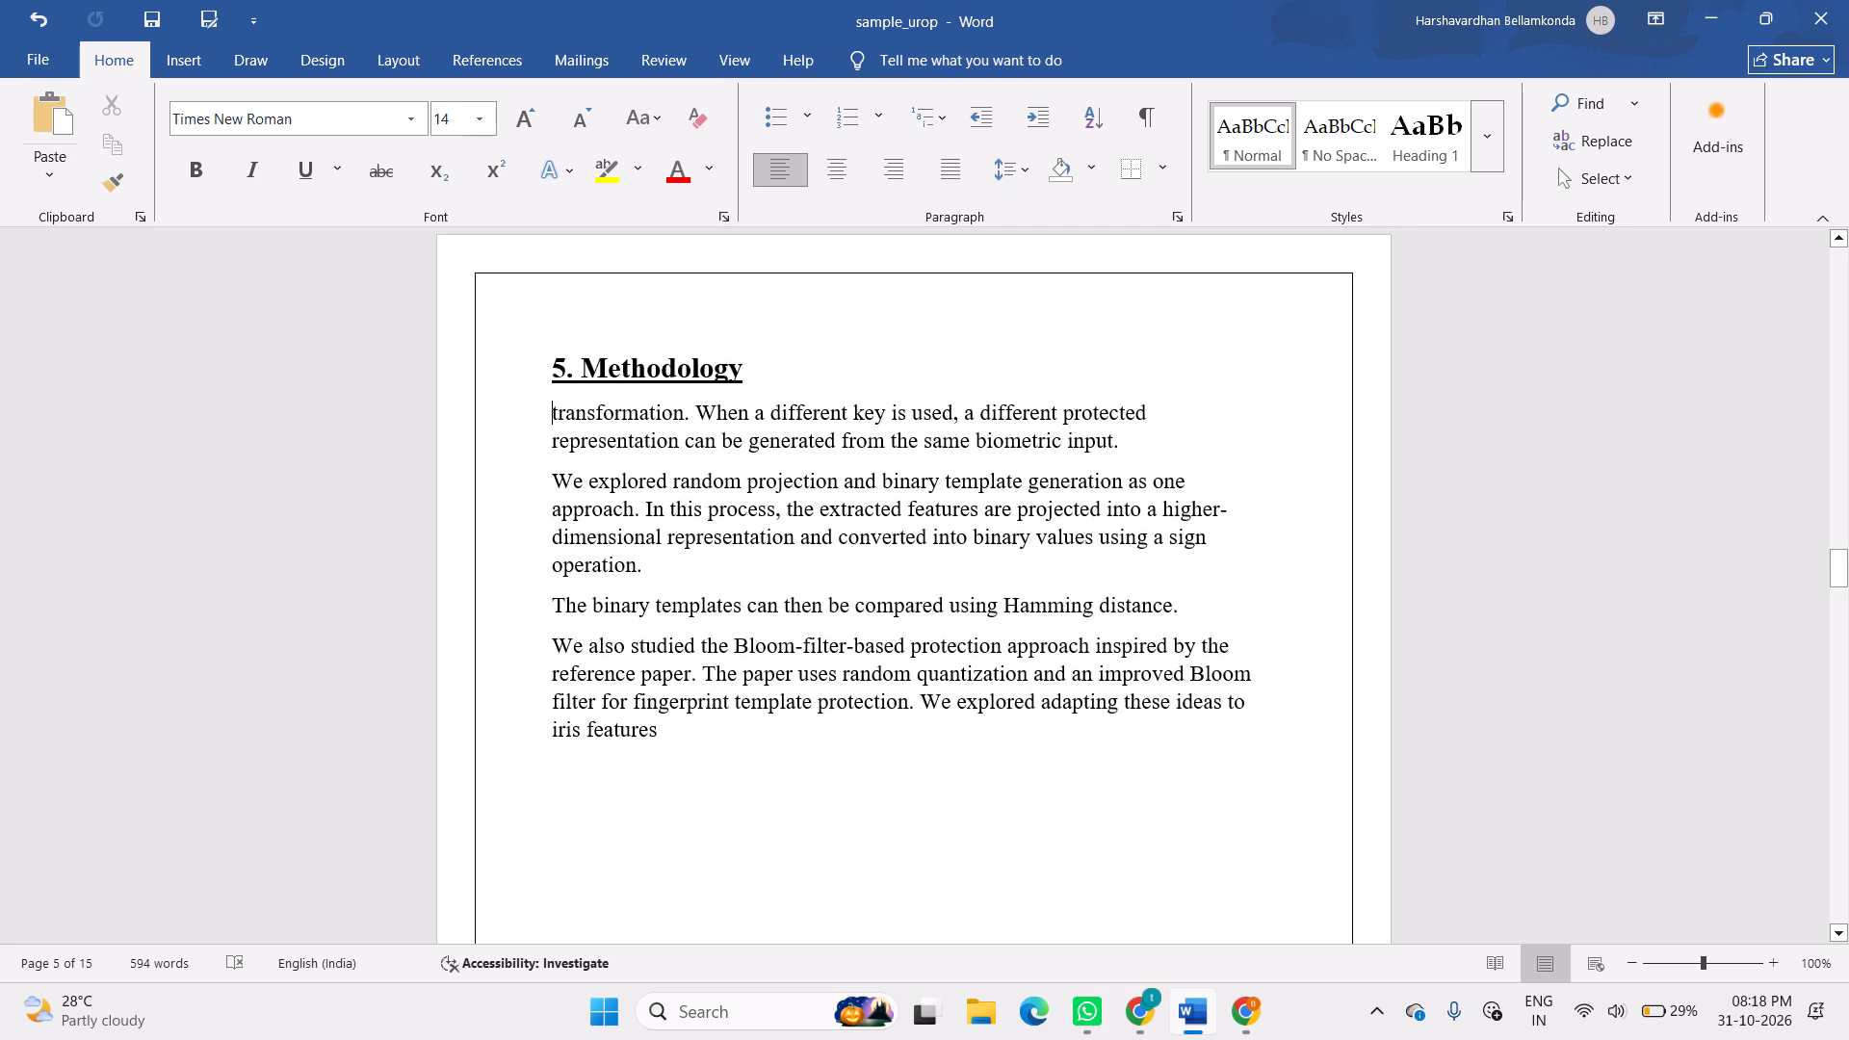
left_click_drag(546, 411, 747, 772)
key("BackSpace")
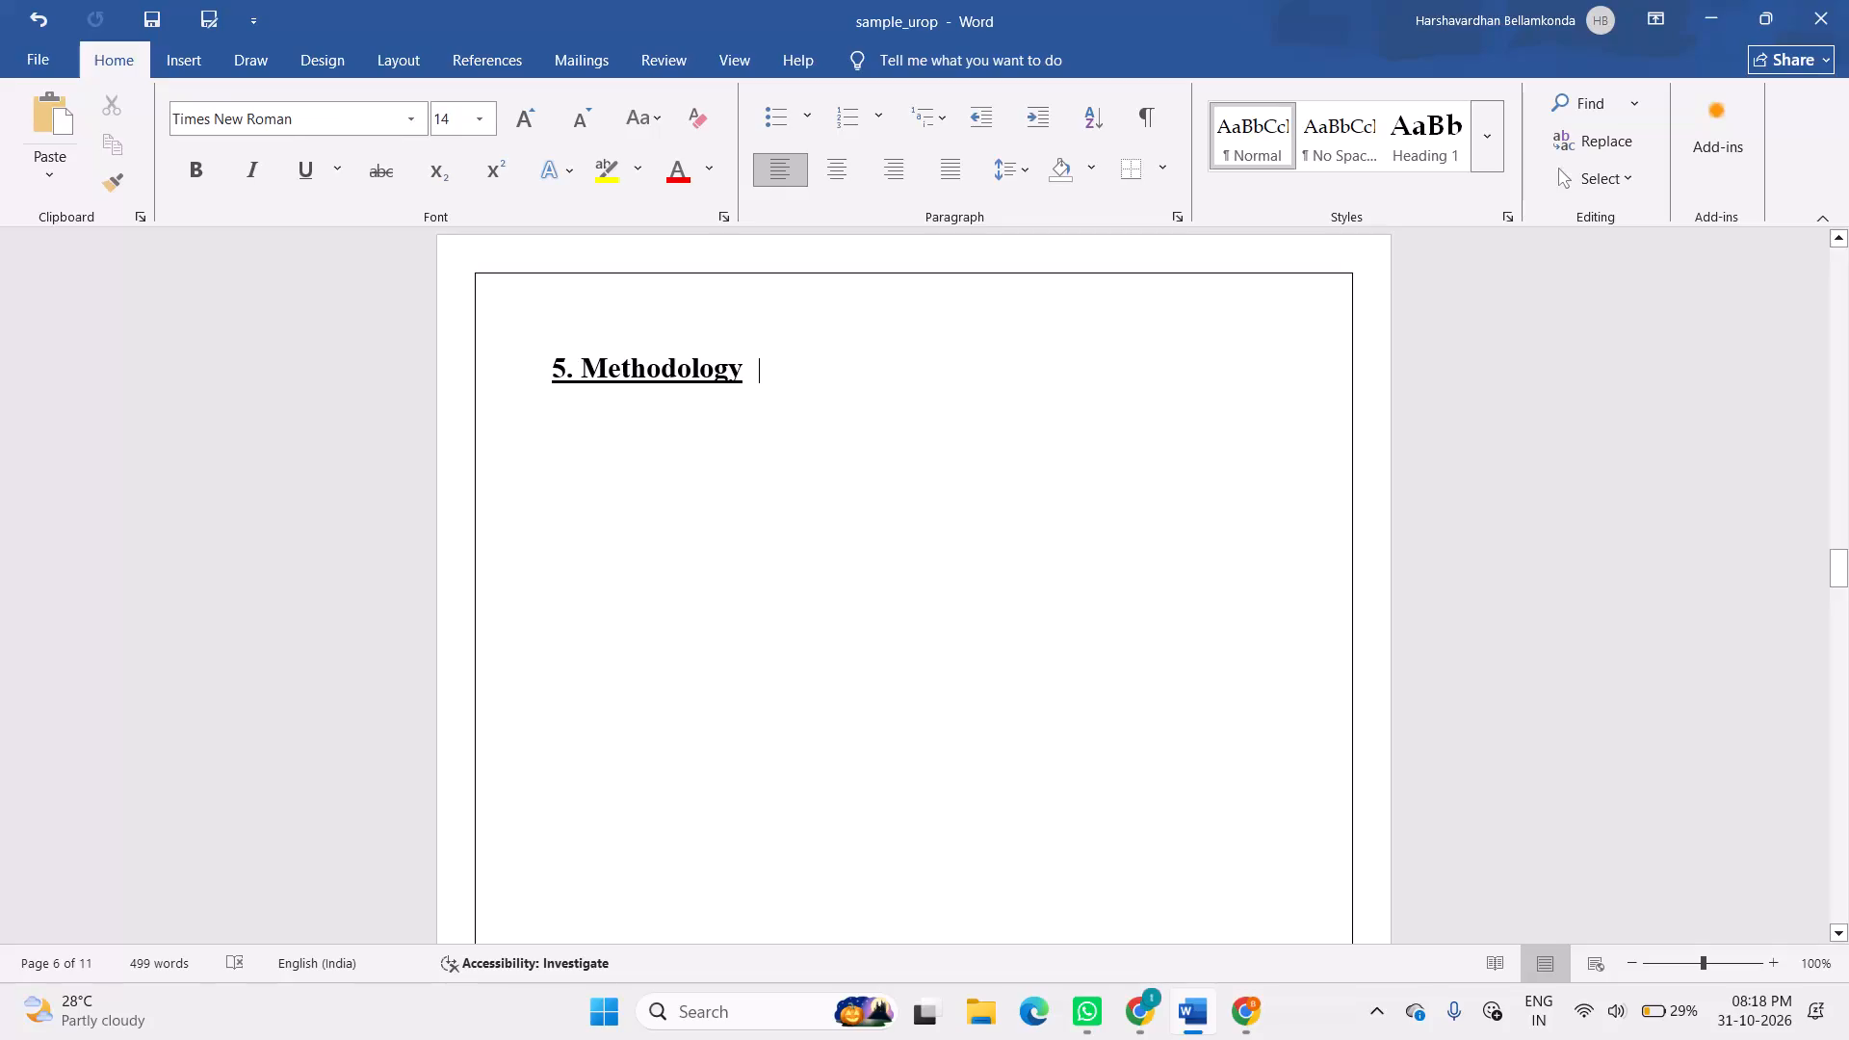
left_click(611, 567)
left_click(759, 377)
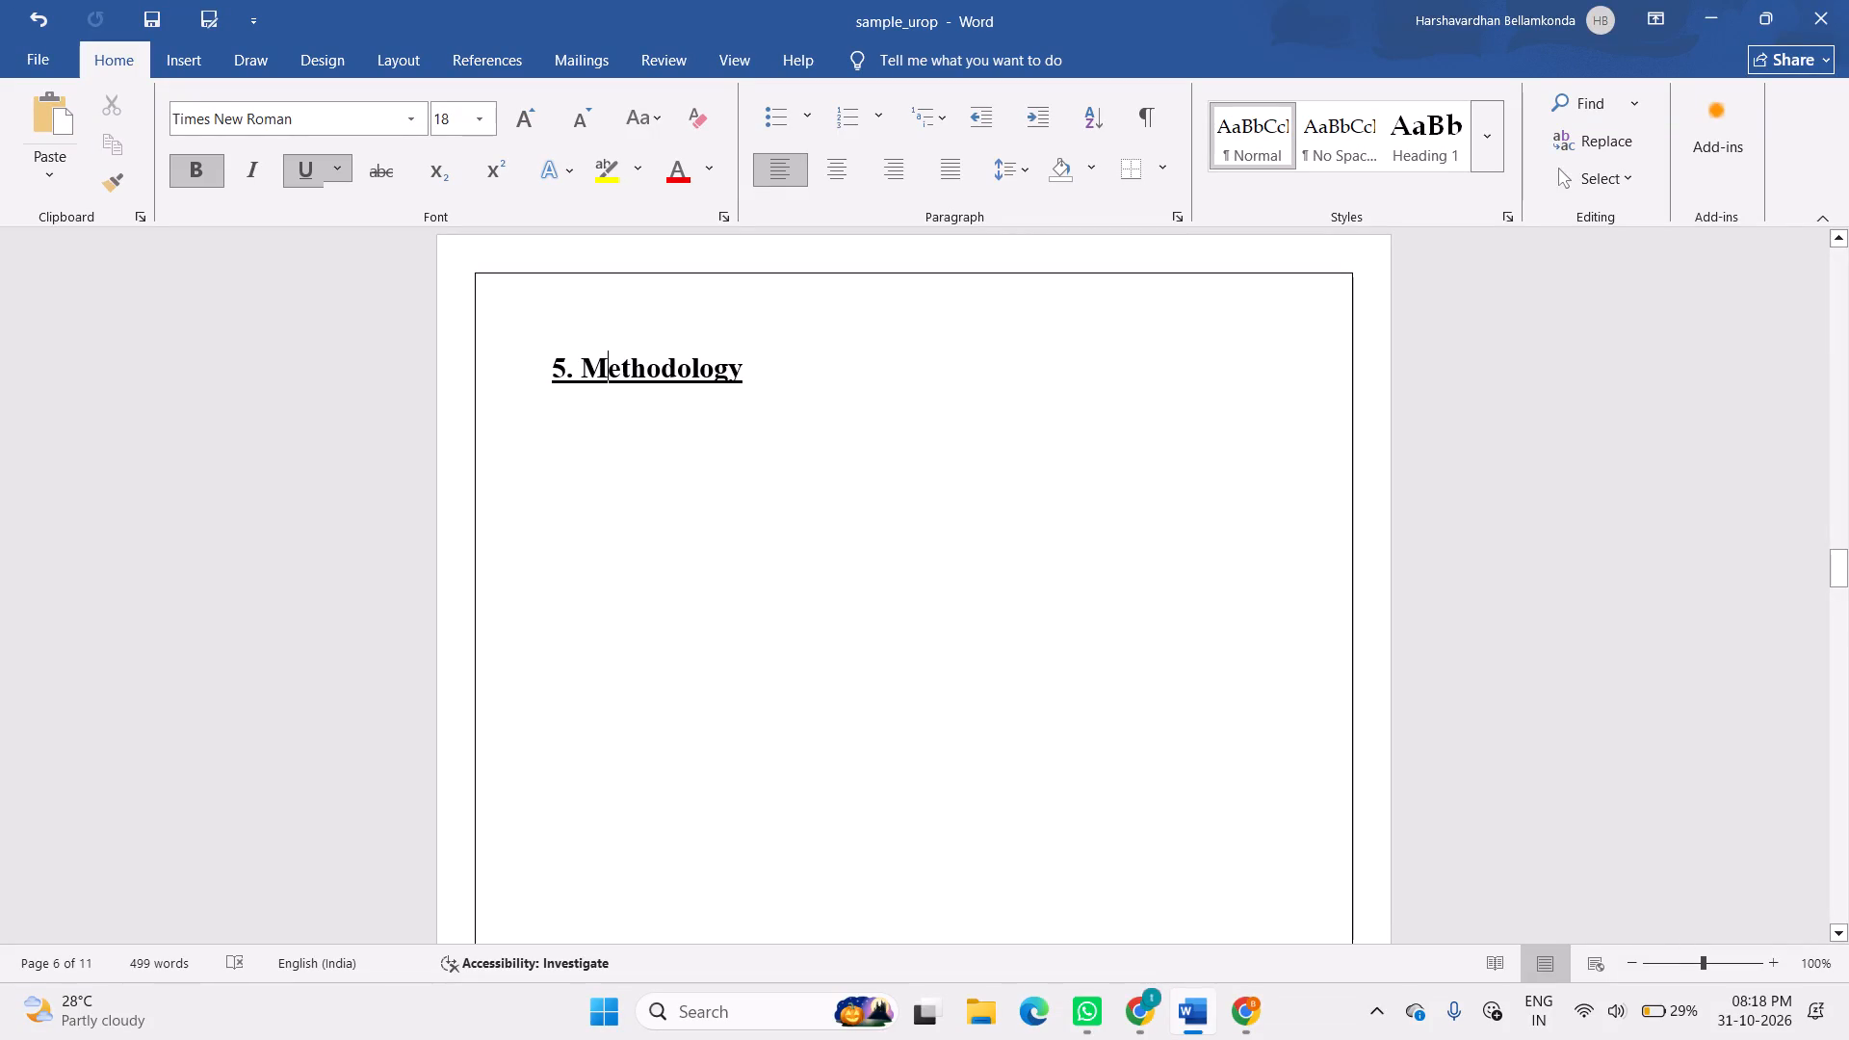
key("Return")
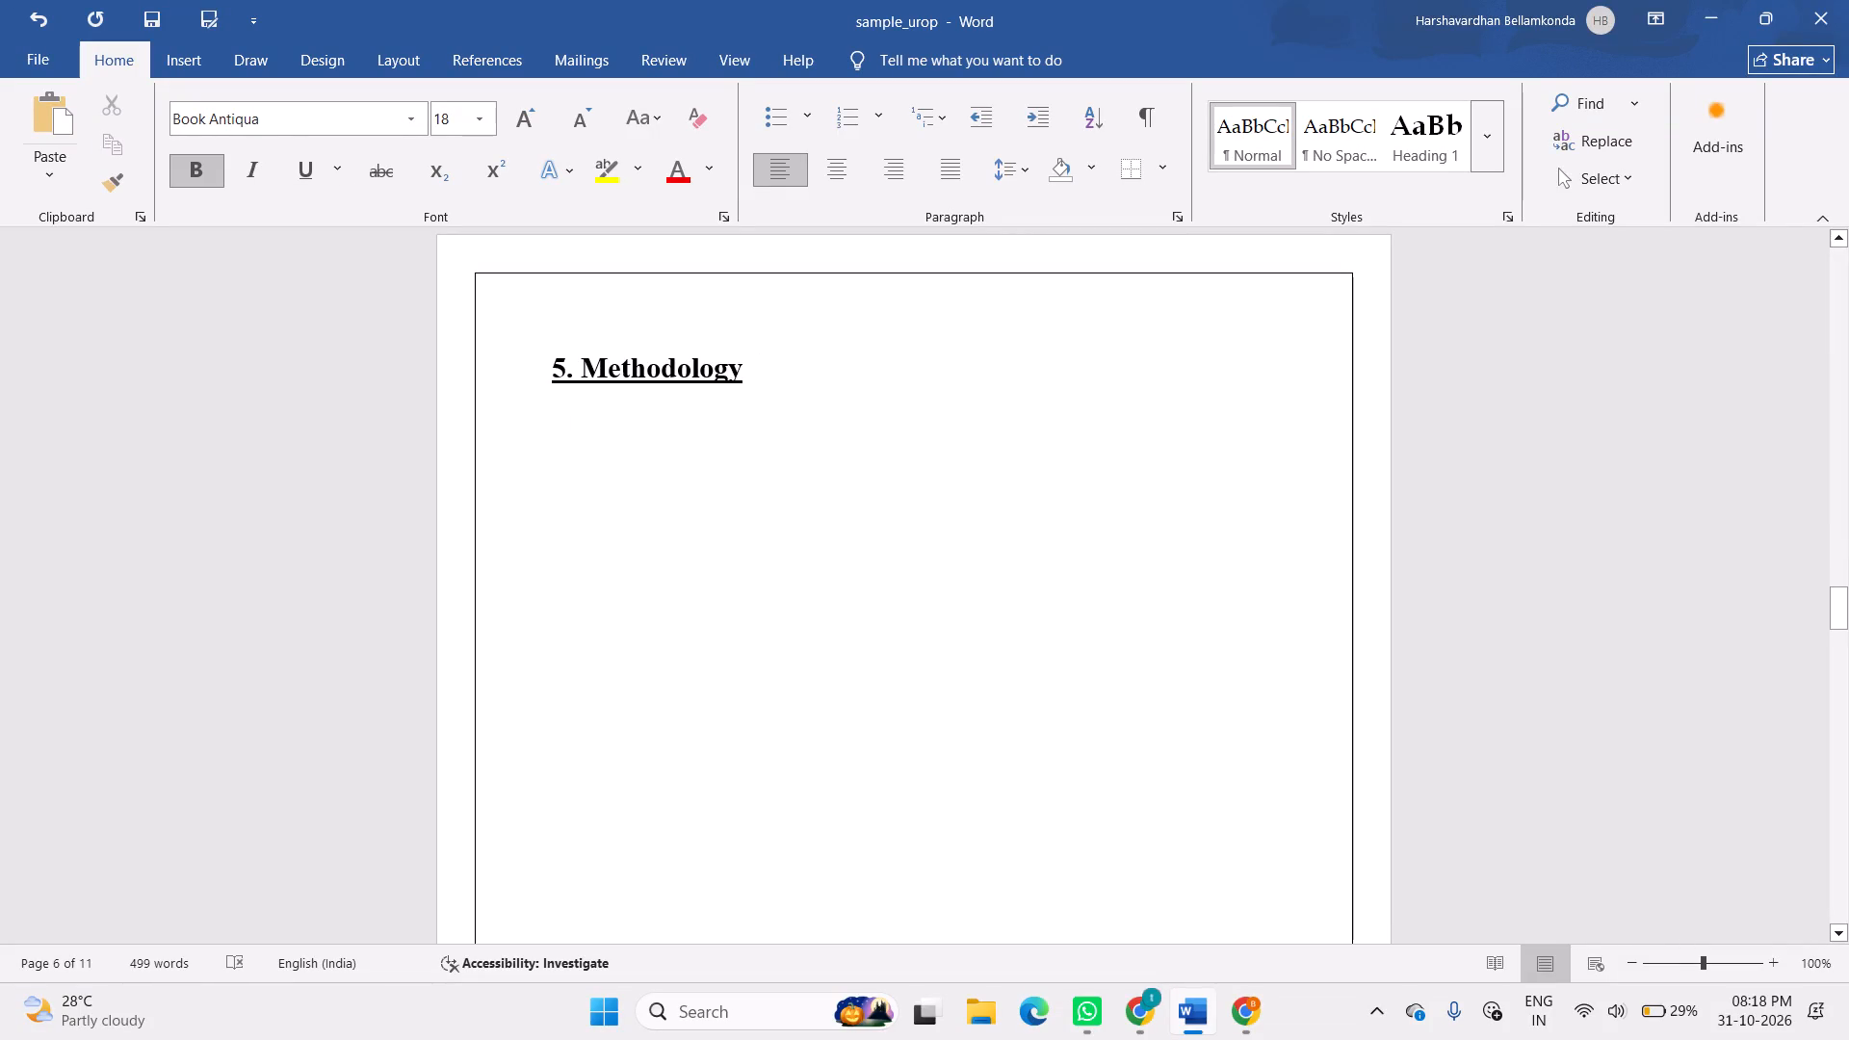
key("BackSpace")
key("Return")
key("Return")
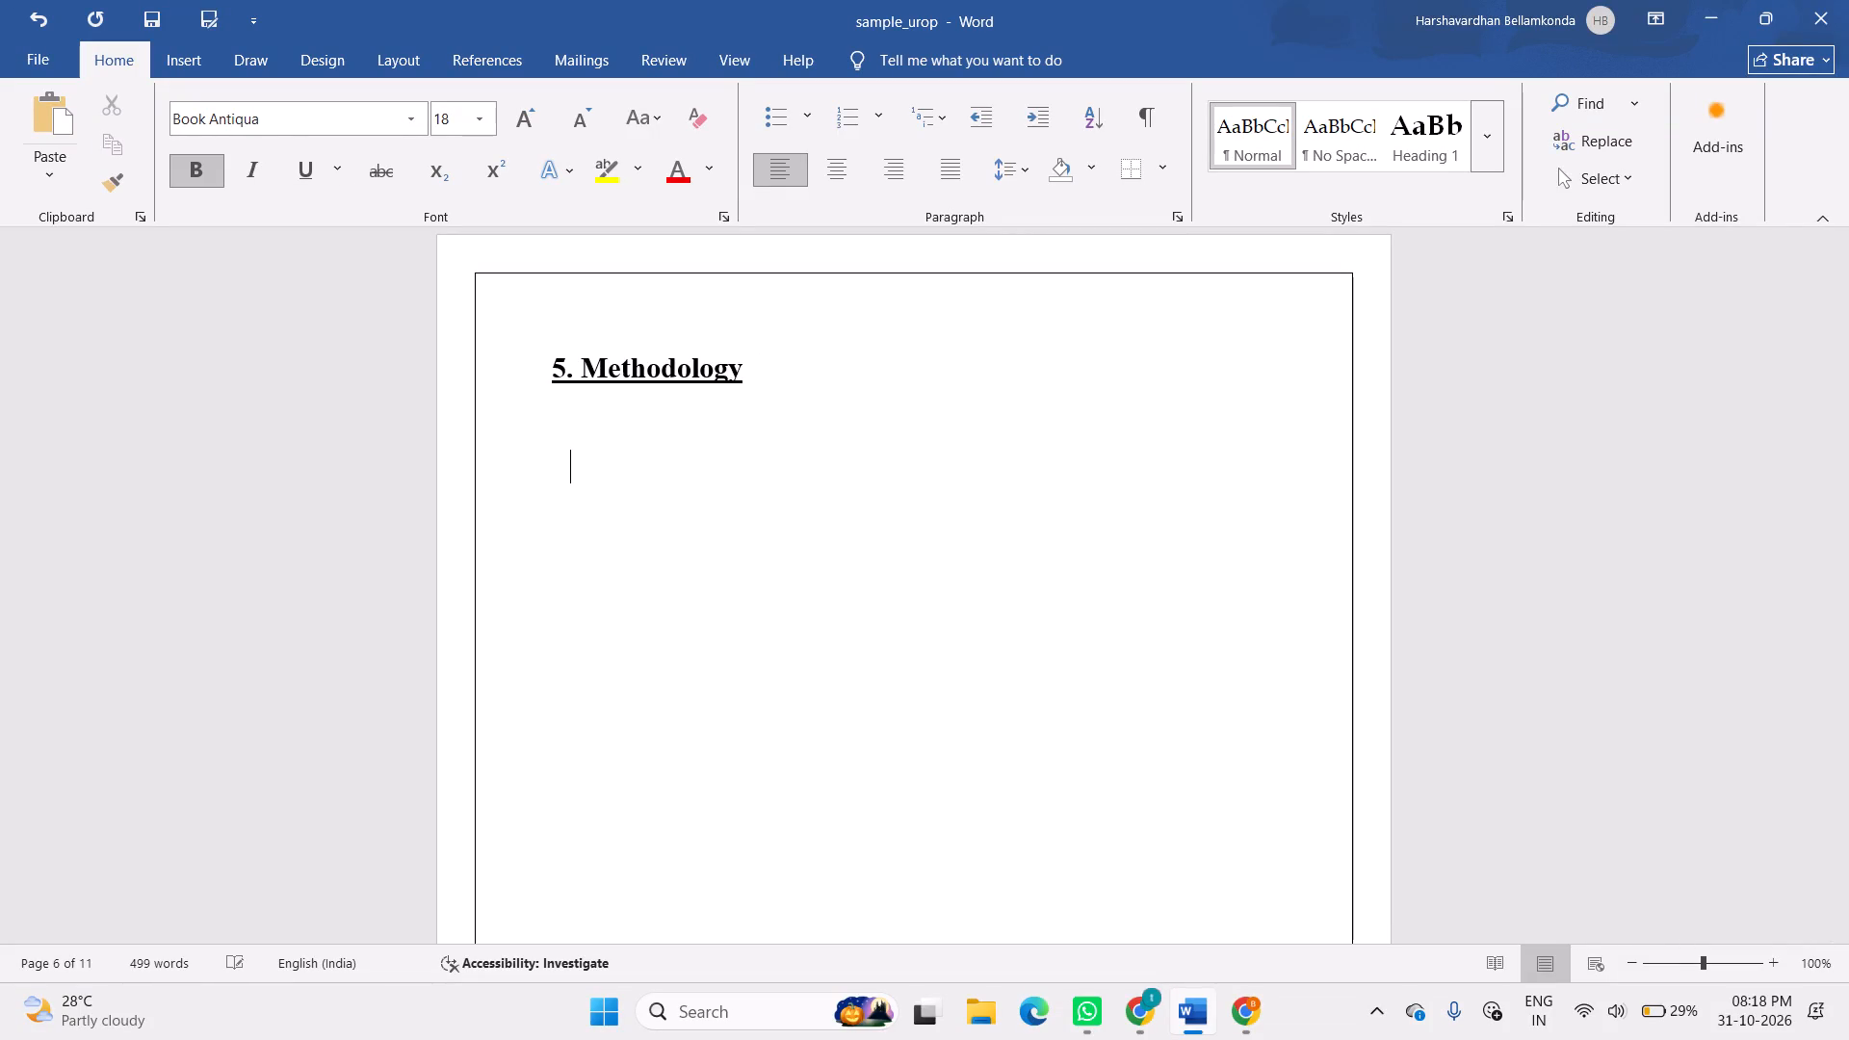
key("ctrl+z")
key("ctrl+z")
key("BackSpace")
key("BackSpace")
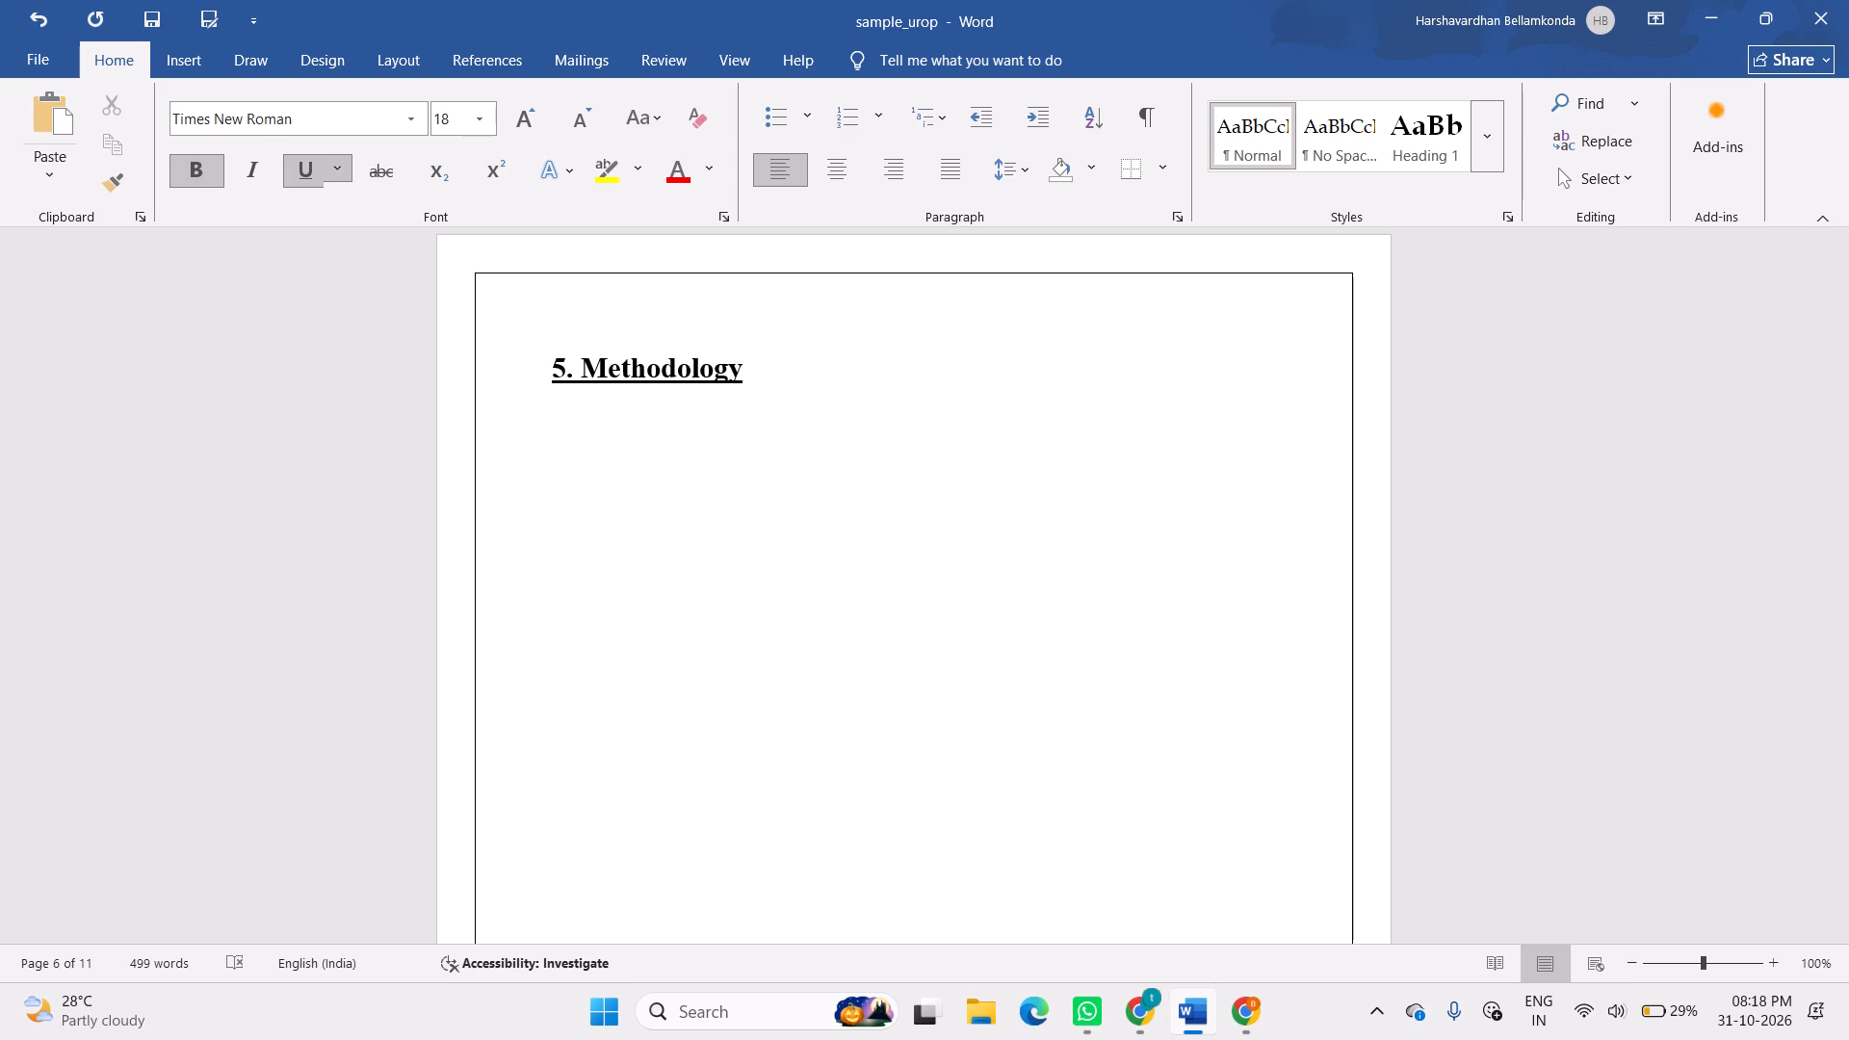
Make an empty line below the "5. Methodology" heading, clearing bold and underline there with temporary placeholder text "aa".
left_click(550, 377)
key("Return")
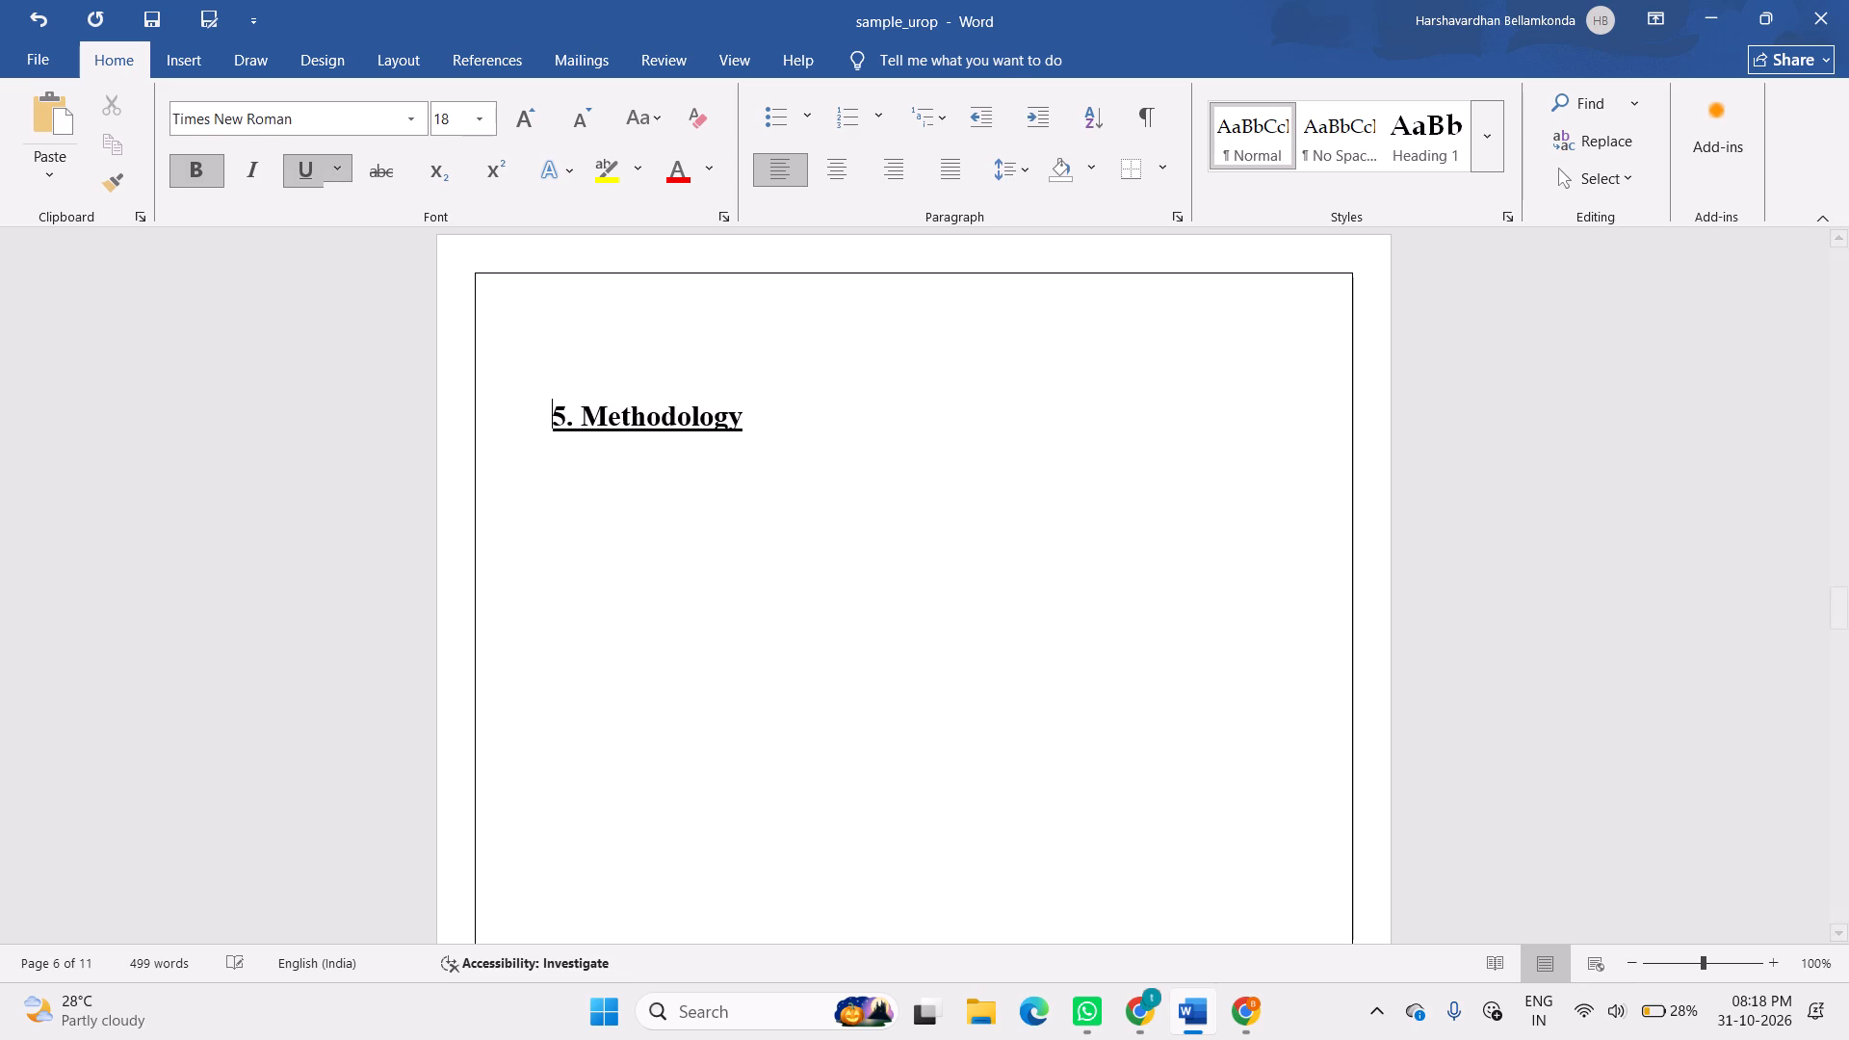
left_click(560, 493)
left_click(776, 419)
key("Return")
key("Return")
type("aa")
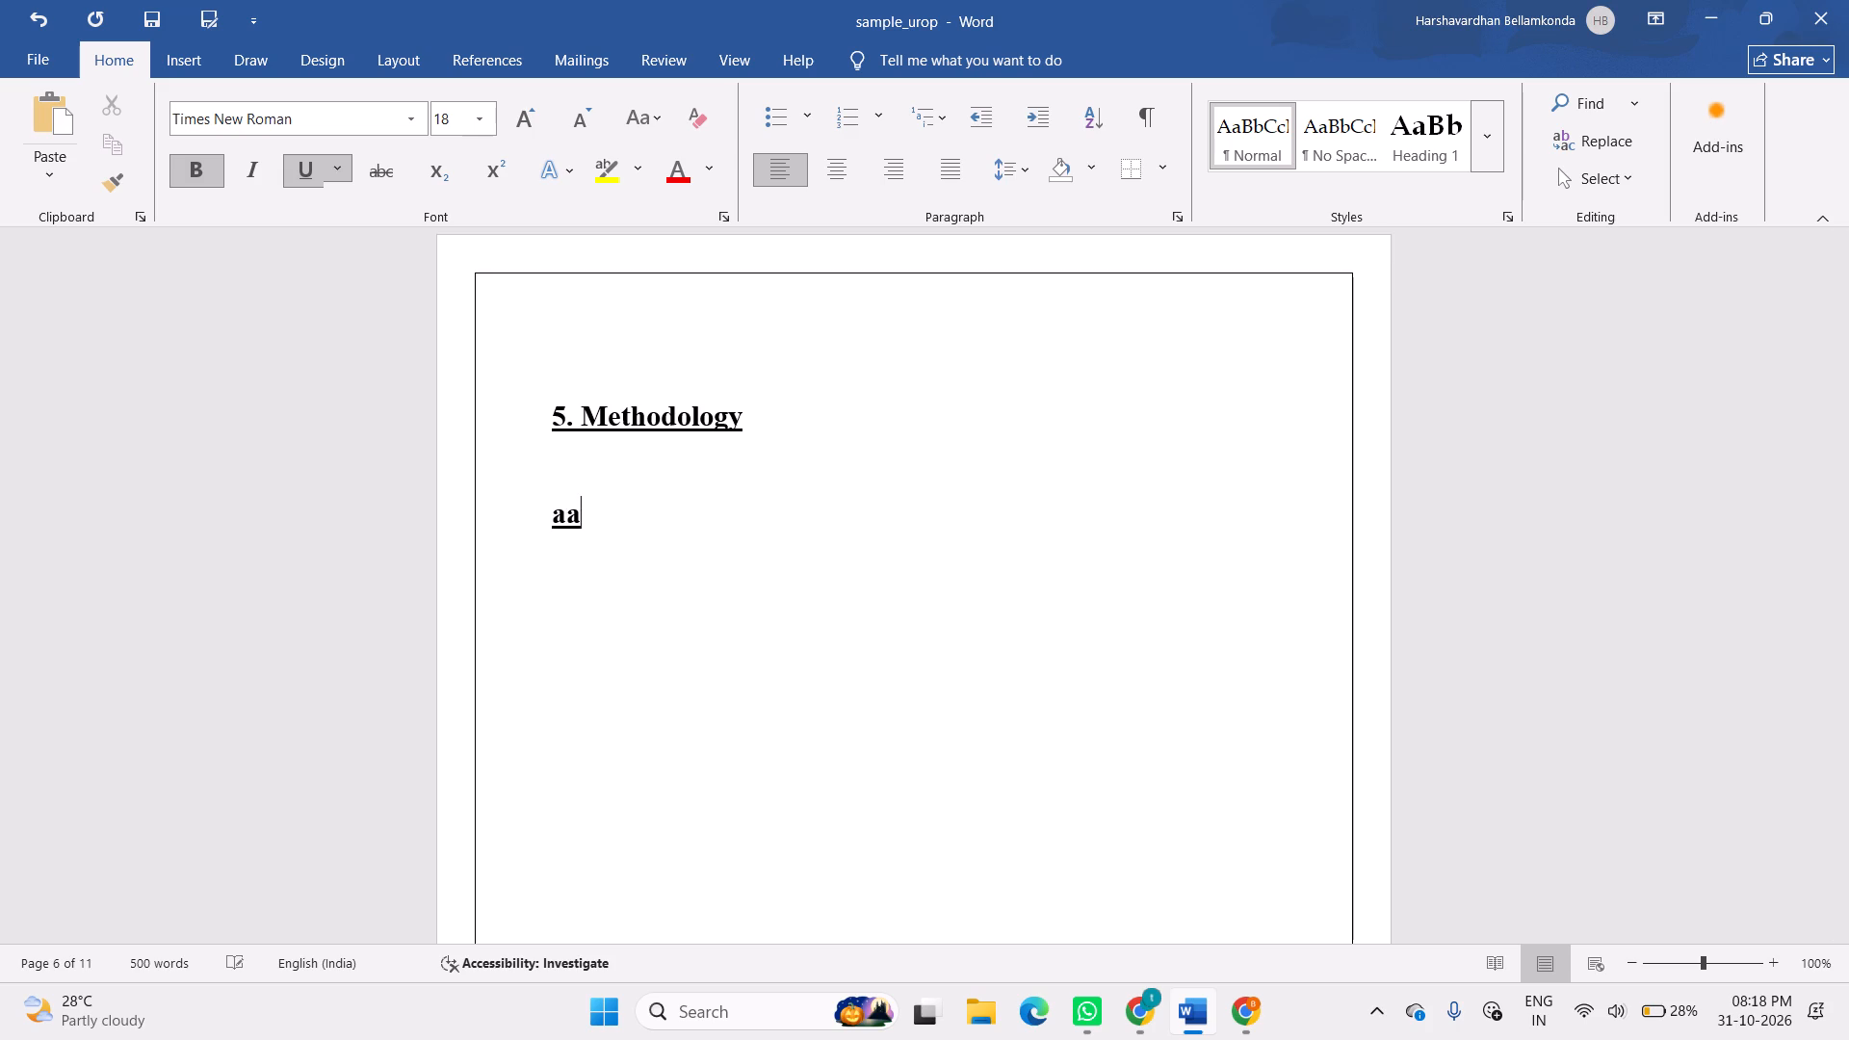
left_click(558, 415)
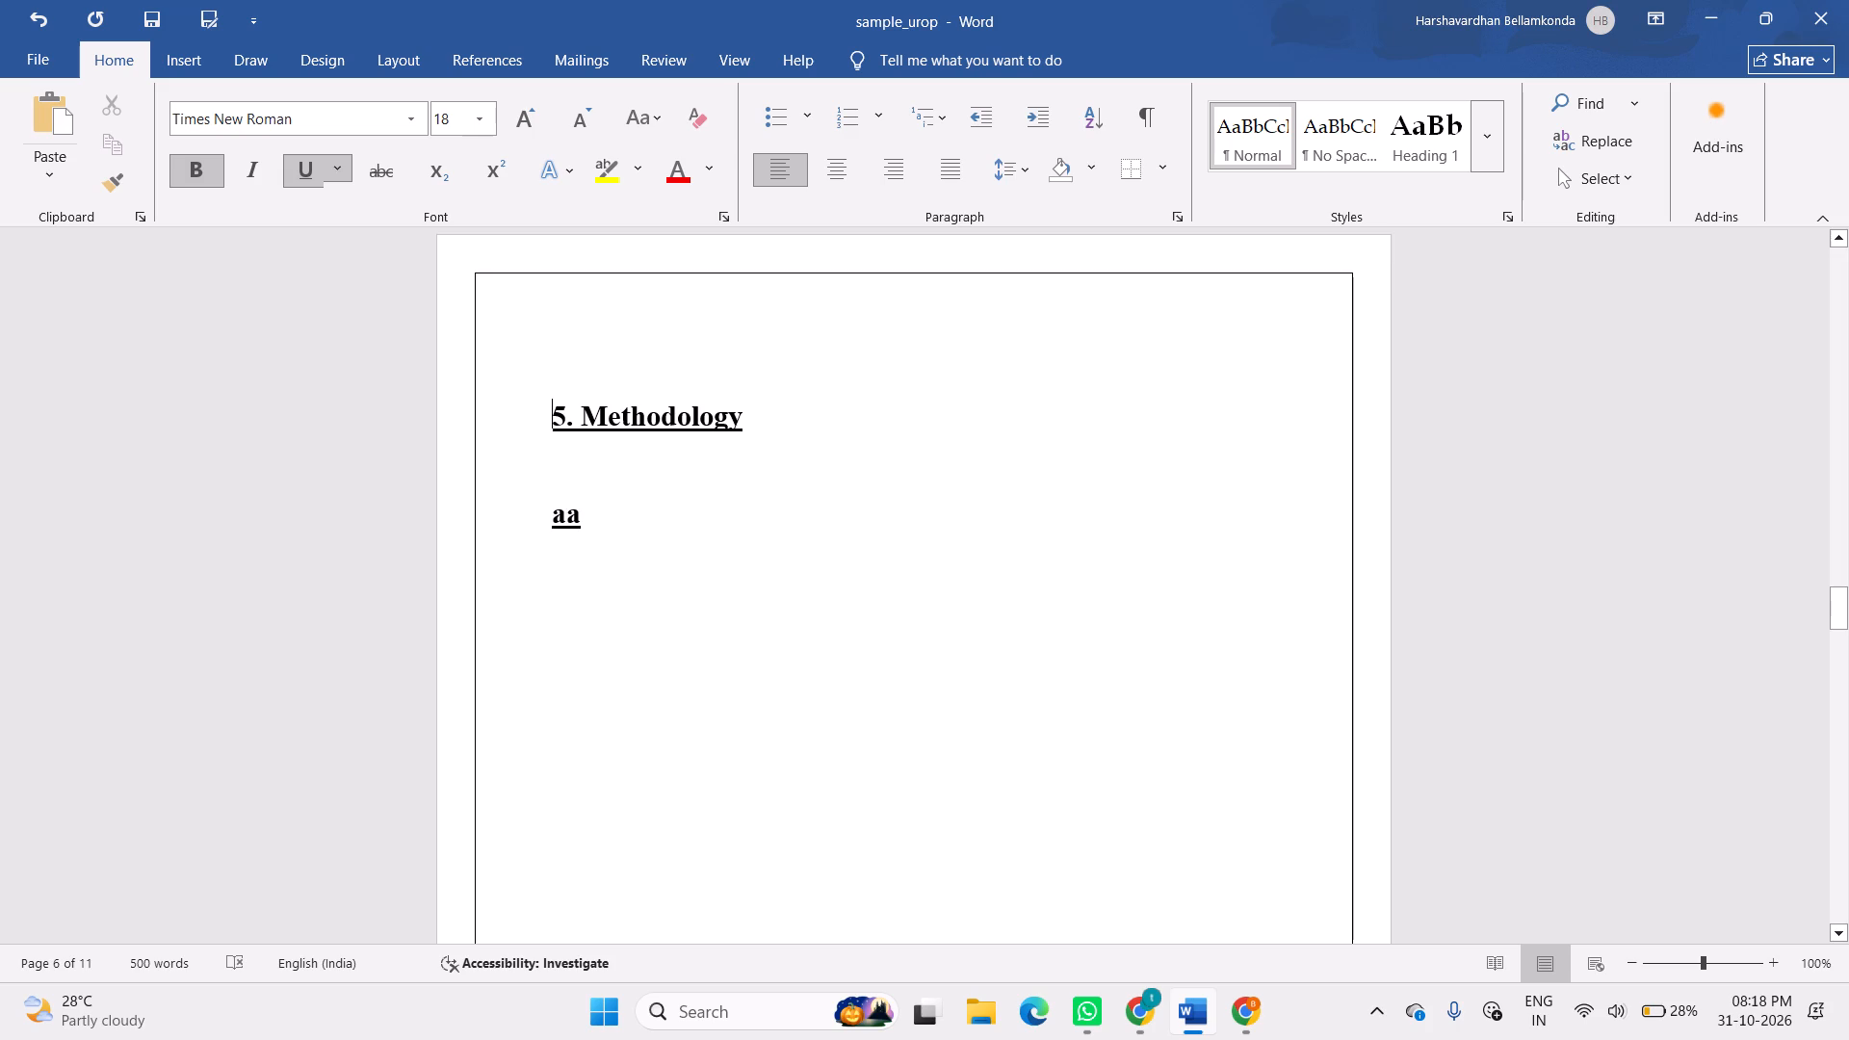
key("BackSpace")
left_click_drag(551, 474, 607, 474)
left_click(318, 178)
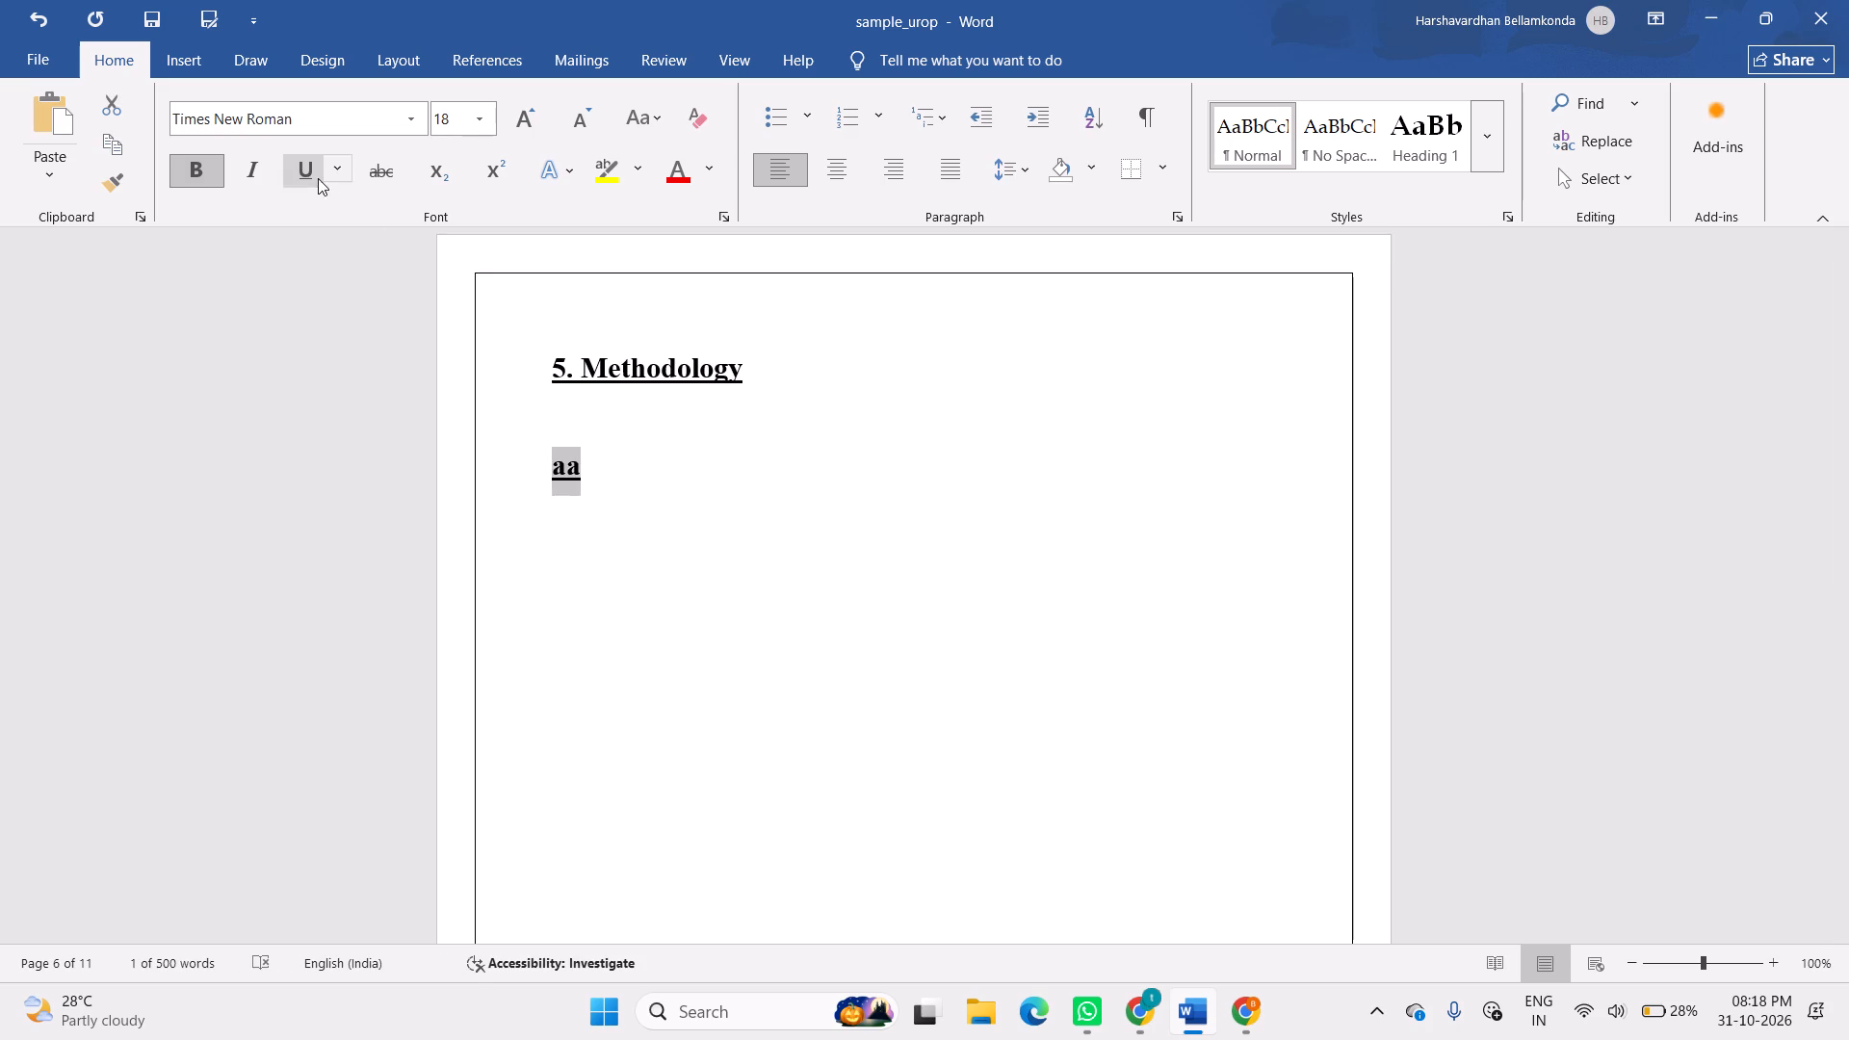
left_click(195, 163)
key("BackSpace")
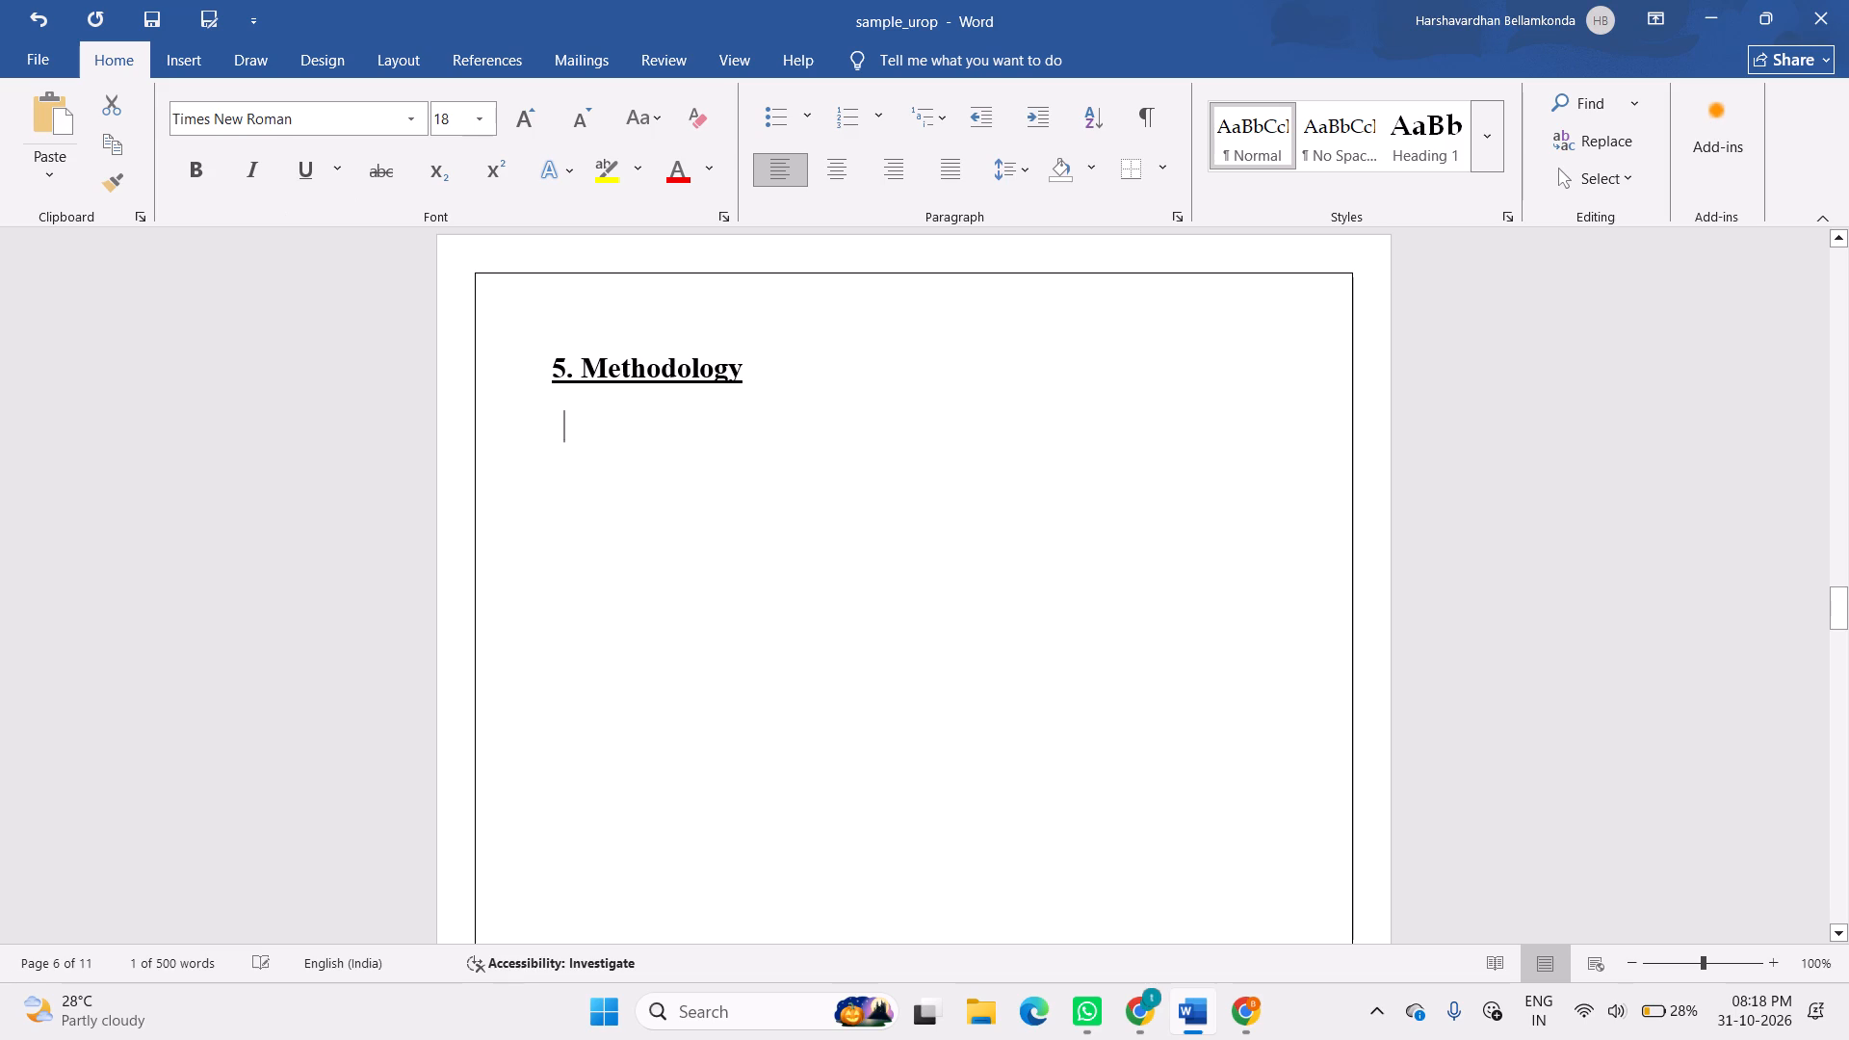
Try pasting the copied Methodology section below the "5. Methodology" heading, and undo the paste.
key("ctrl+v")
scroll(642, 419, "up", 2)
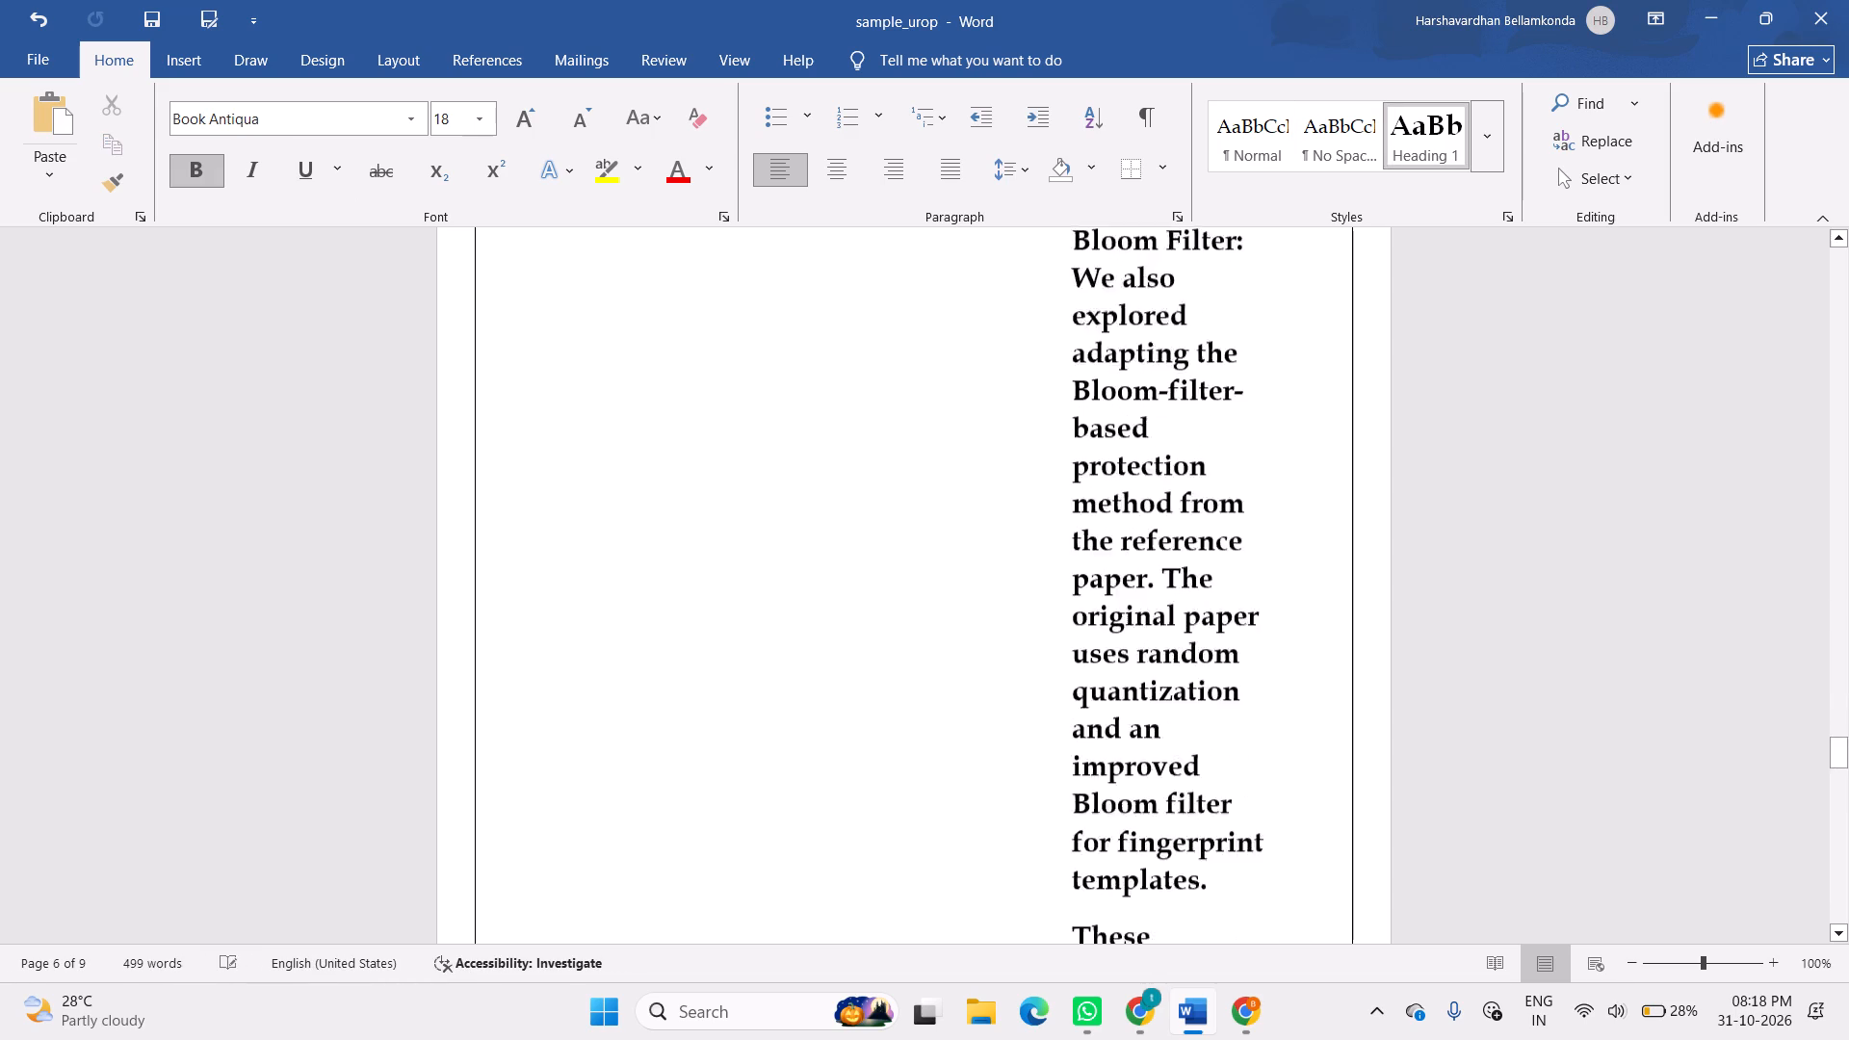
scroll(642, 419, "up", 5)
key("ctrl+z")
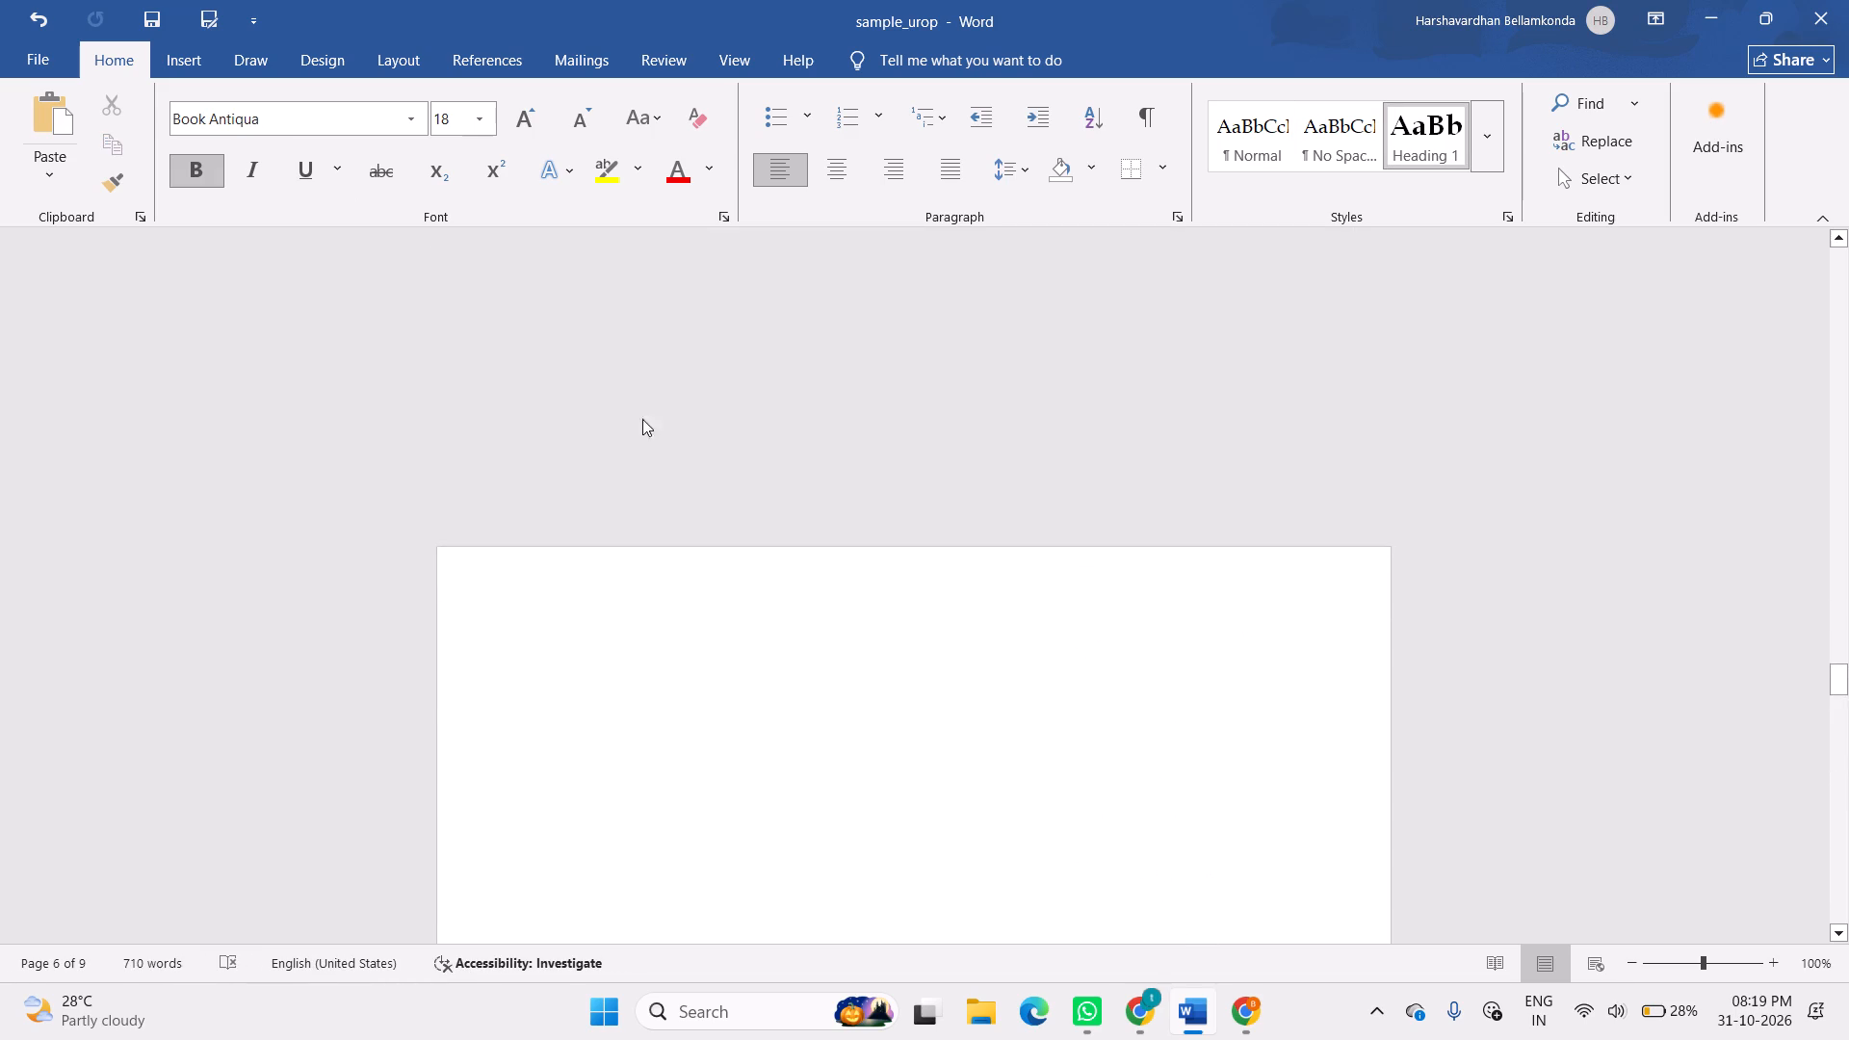
Set the empty line under "5. Methodology" to smaller Times New Roman text and paste ChatGPT's Methodology section on a new line beneath it.
scroll(642, 419, "up", 1)
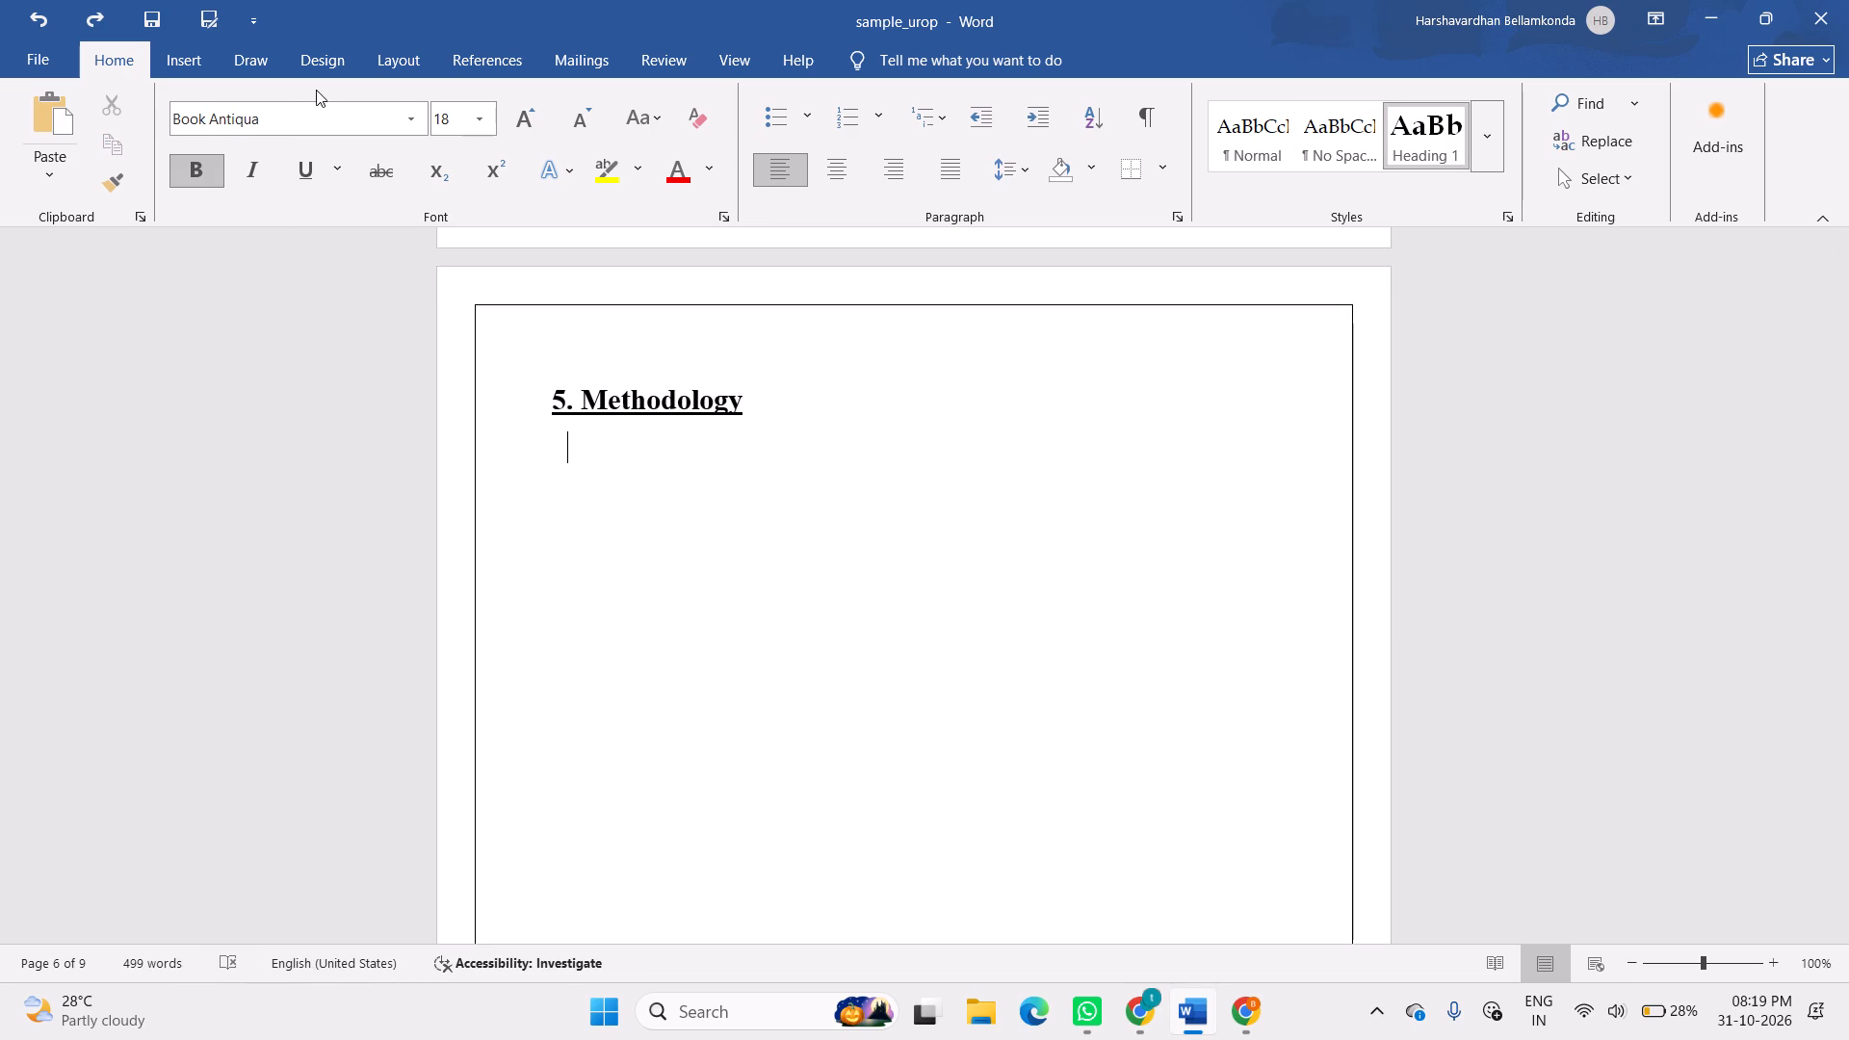
left_click(308, 119)
left_click(401, 124)
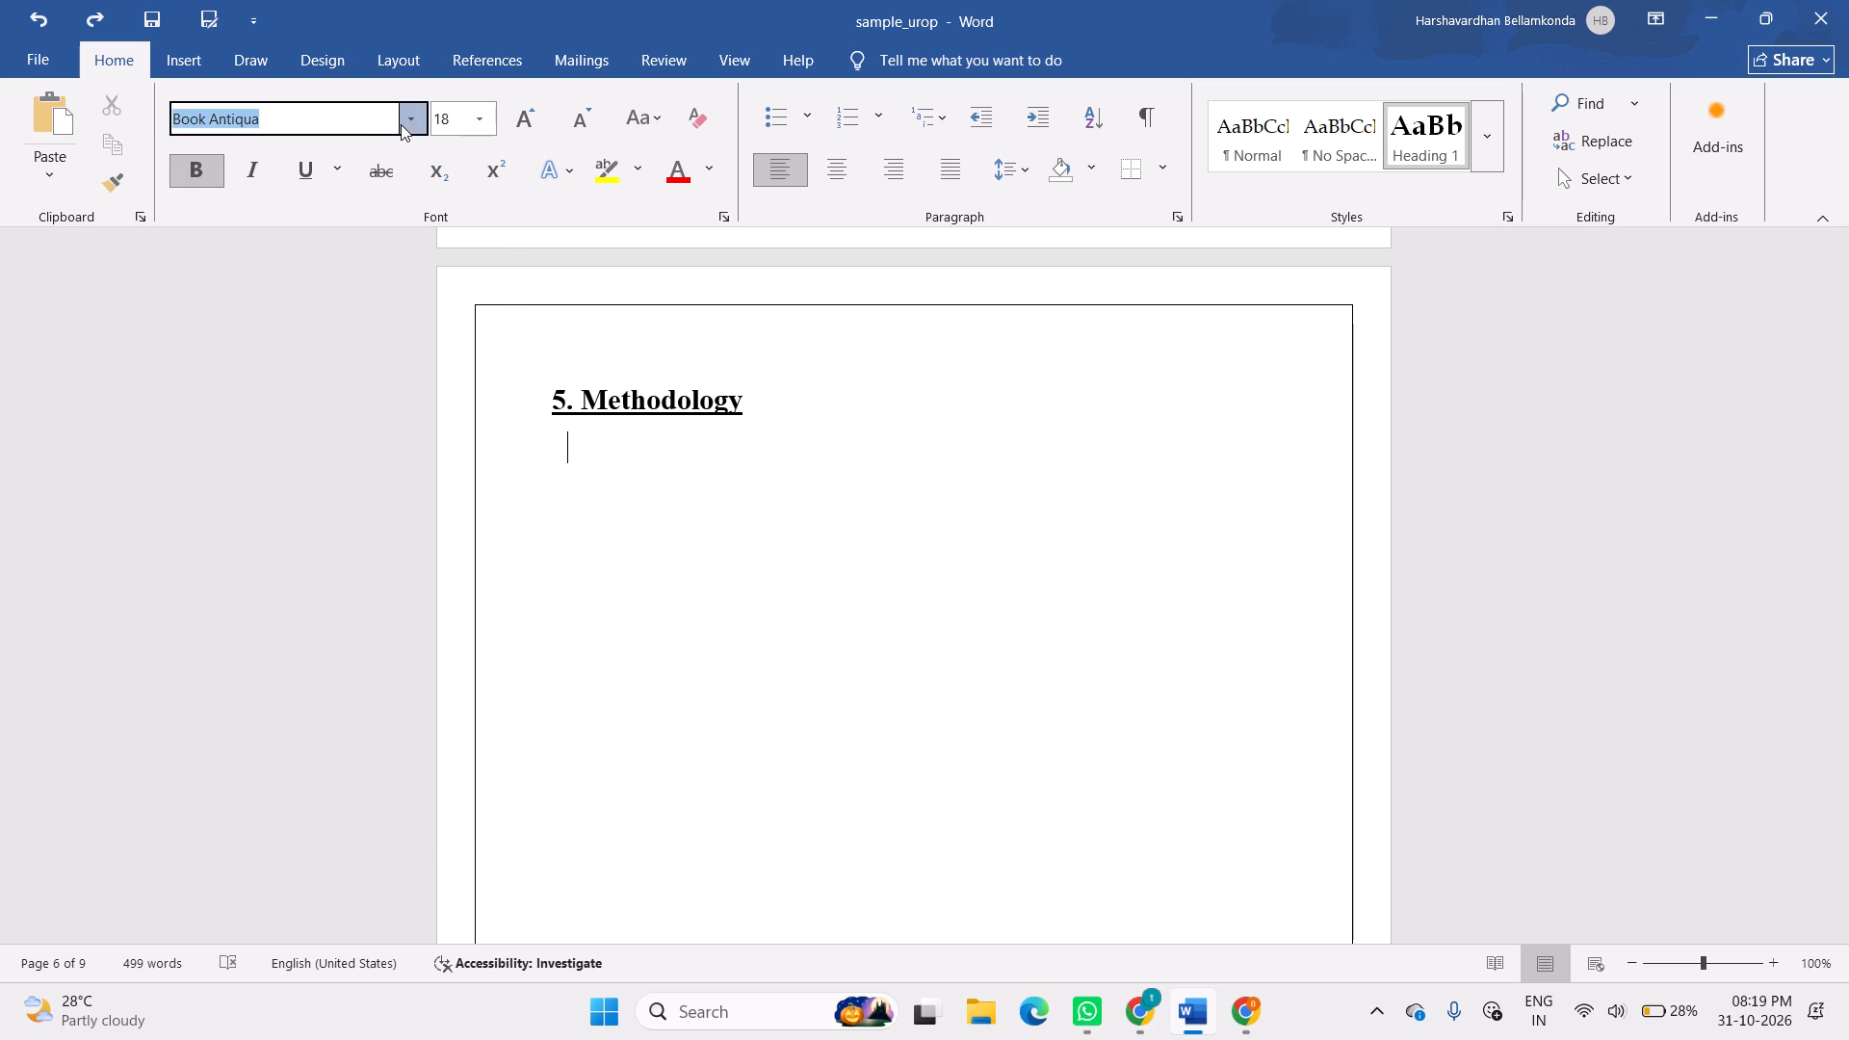
left_click(253, 267)
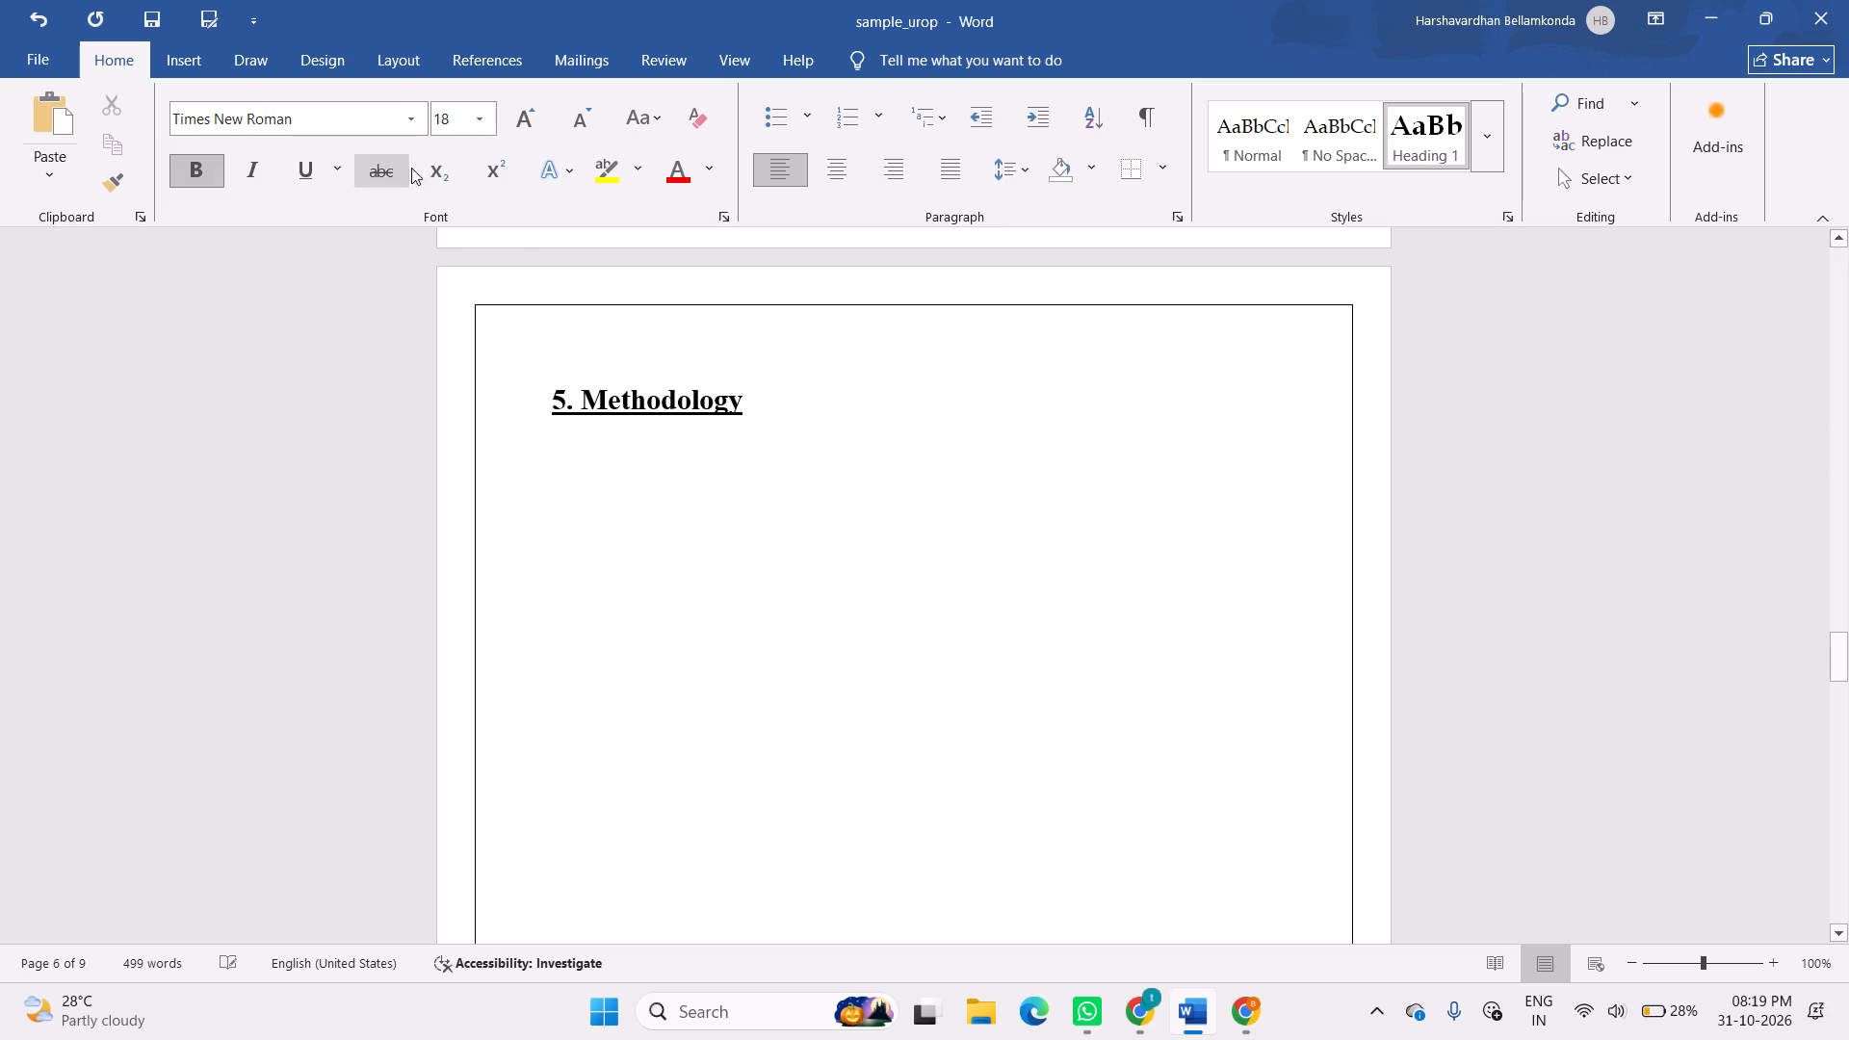
double_click(562, 129)
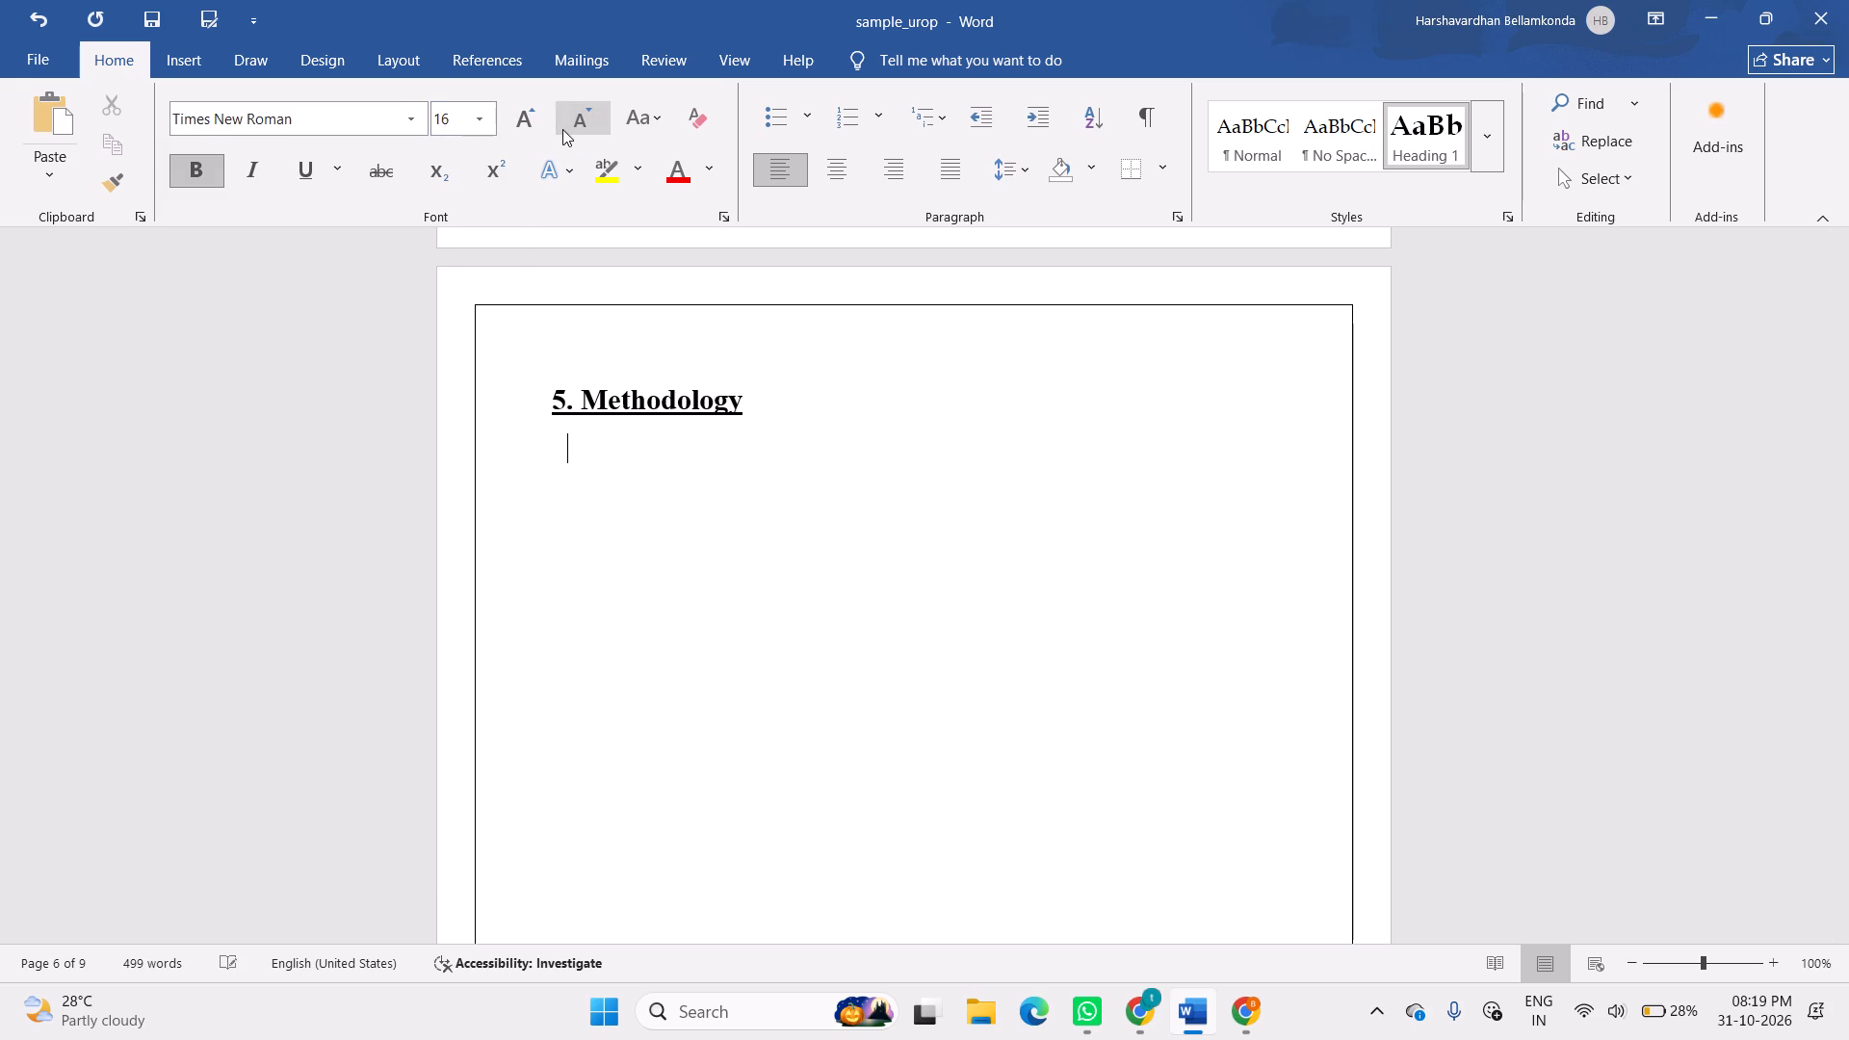
key("Return")
key("ctrl+v")
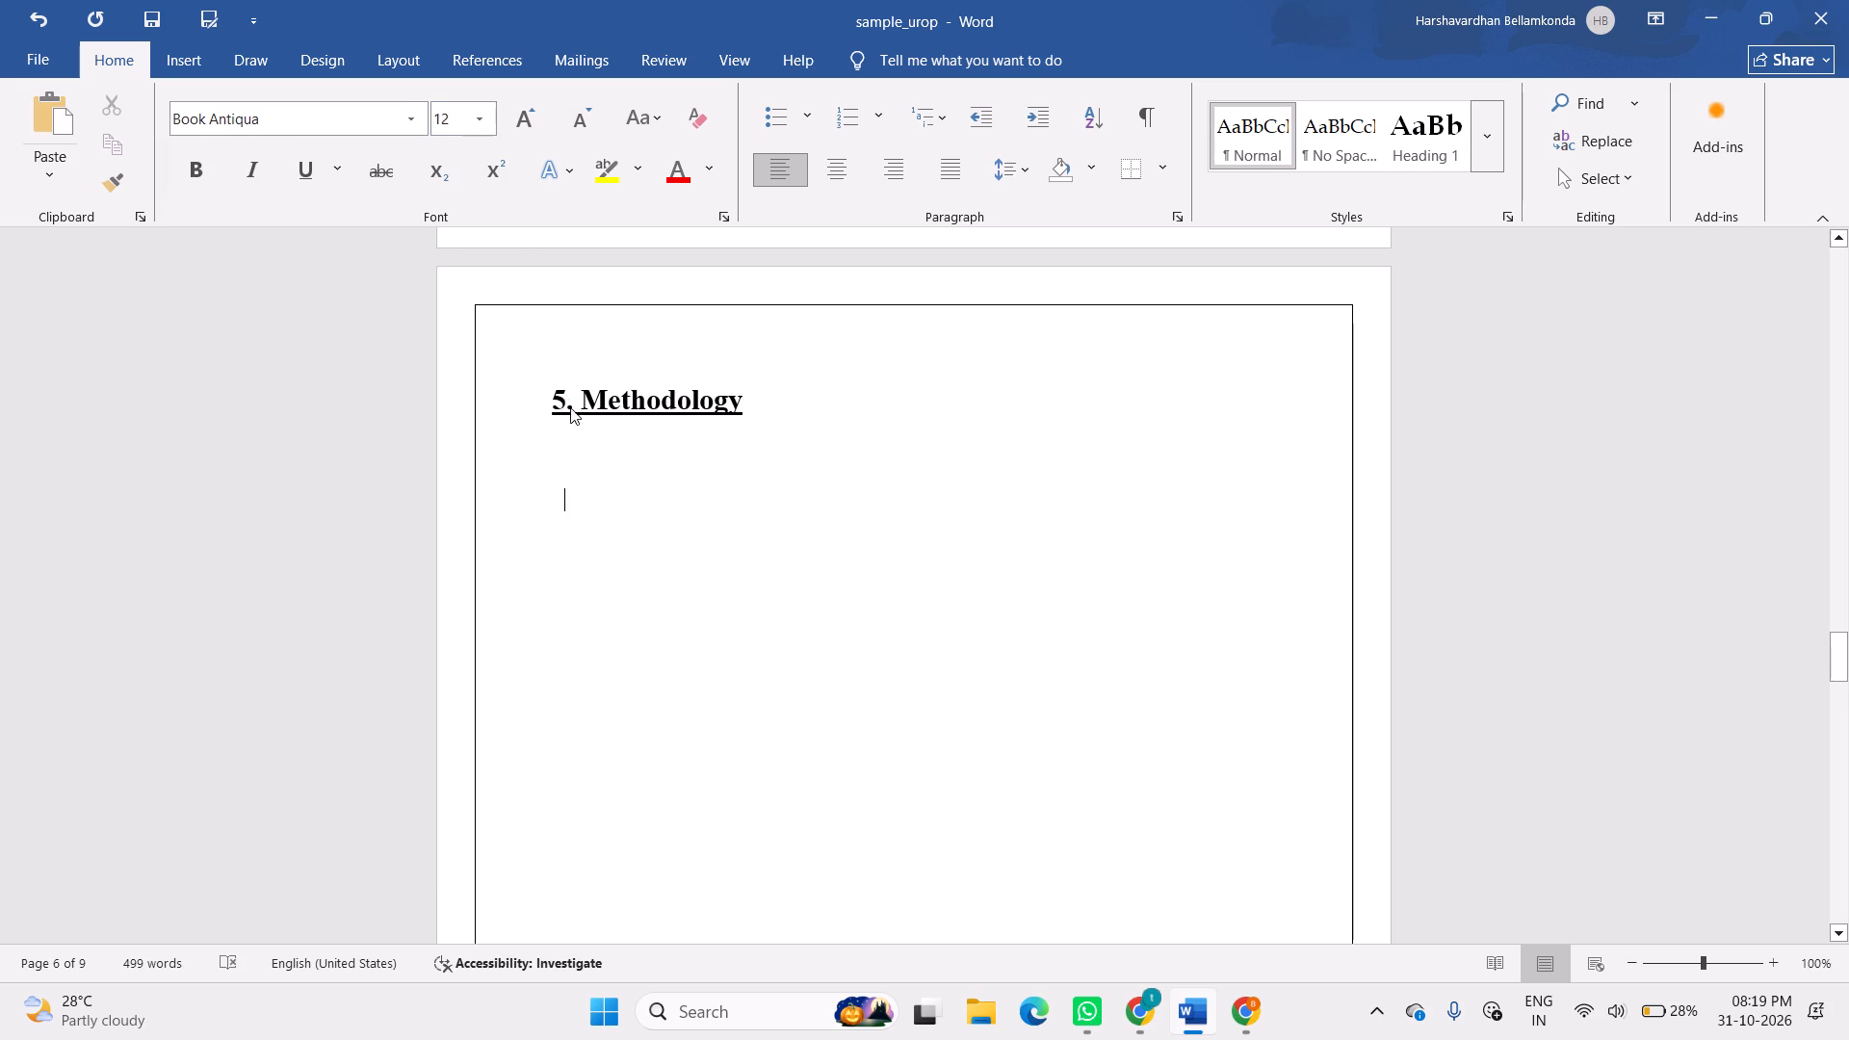
scroll(654, 481, "up", 2)
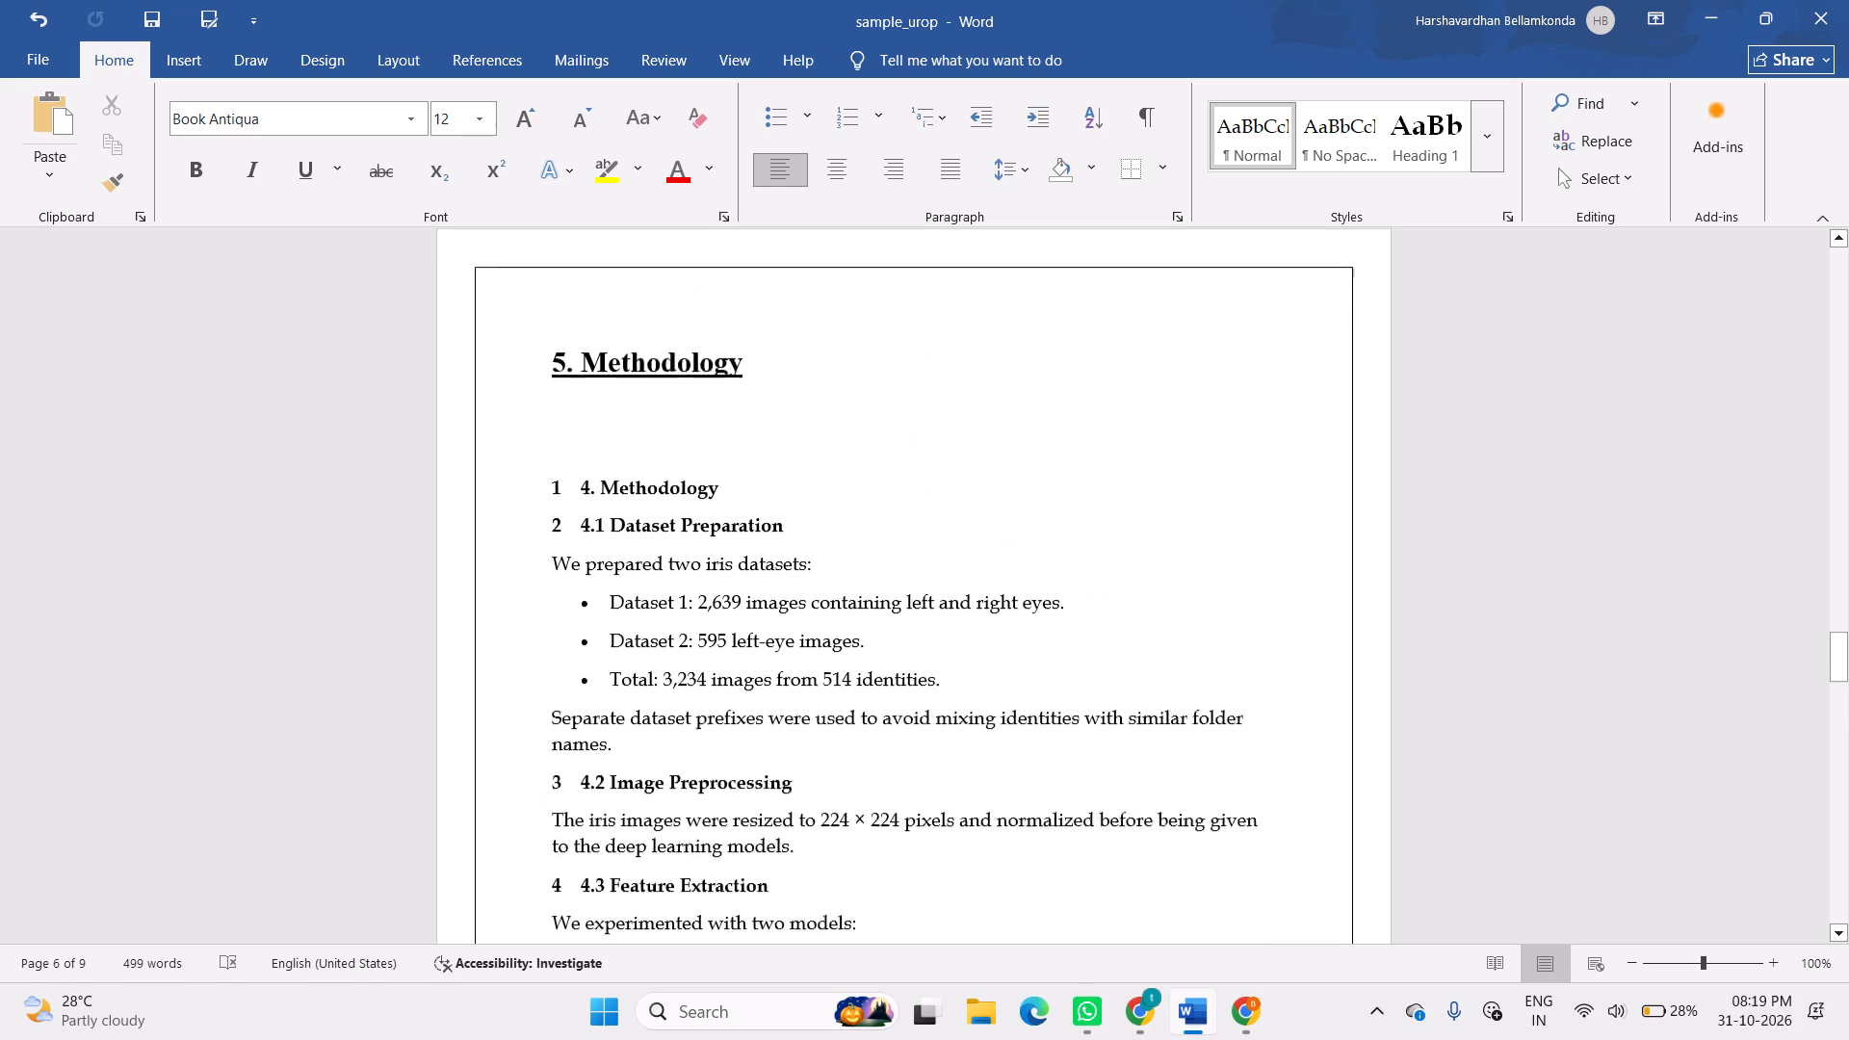
Remove the automatic list numbers in front of the pasted "4. Methodology" and "4.1 Dataset Preparation" headings.
scroll(654, 481, "up", 1)
left_click(554, 527)
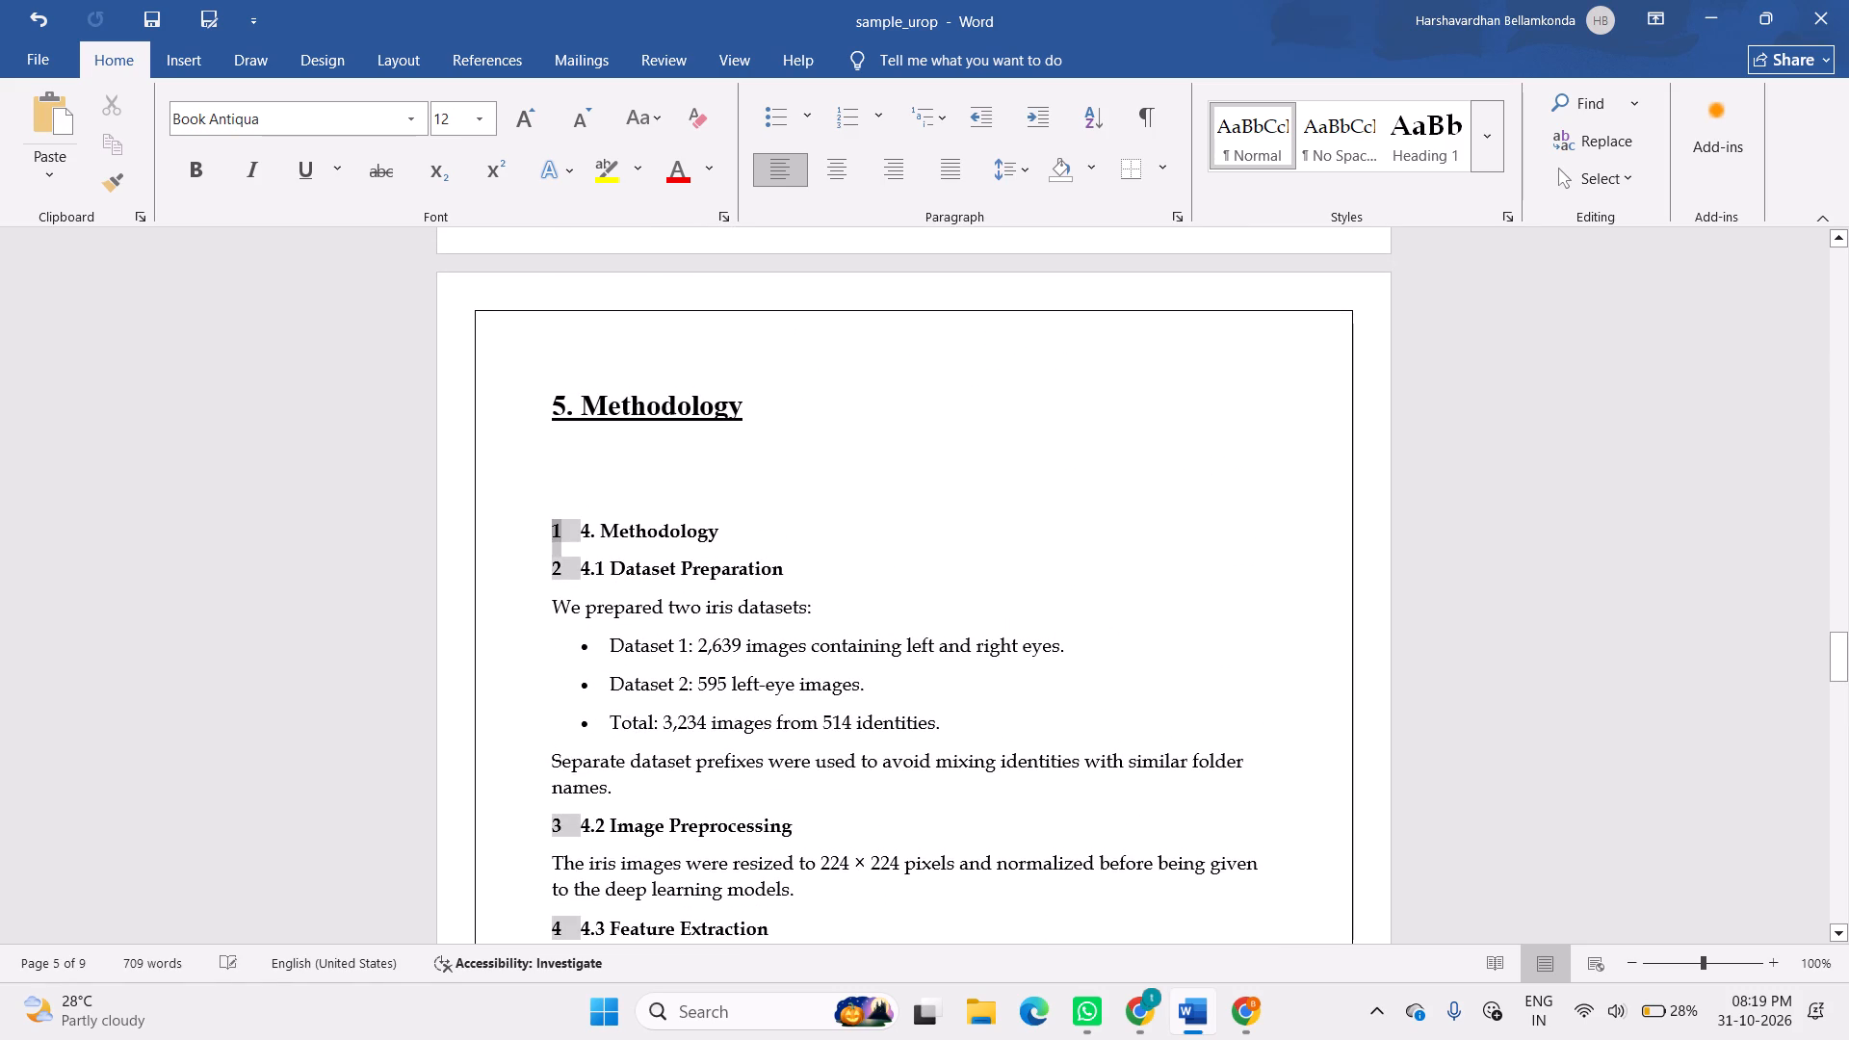
key("BackSpace")
left_click(560, 574)
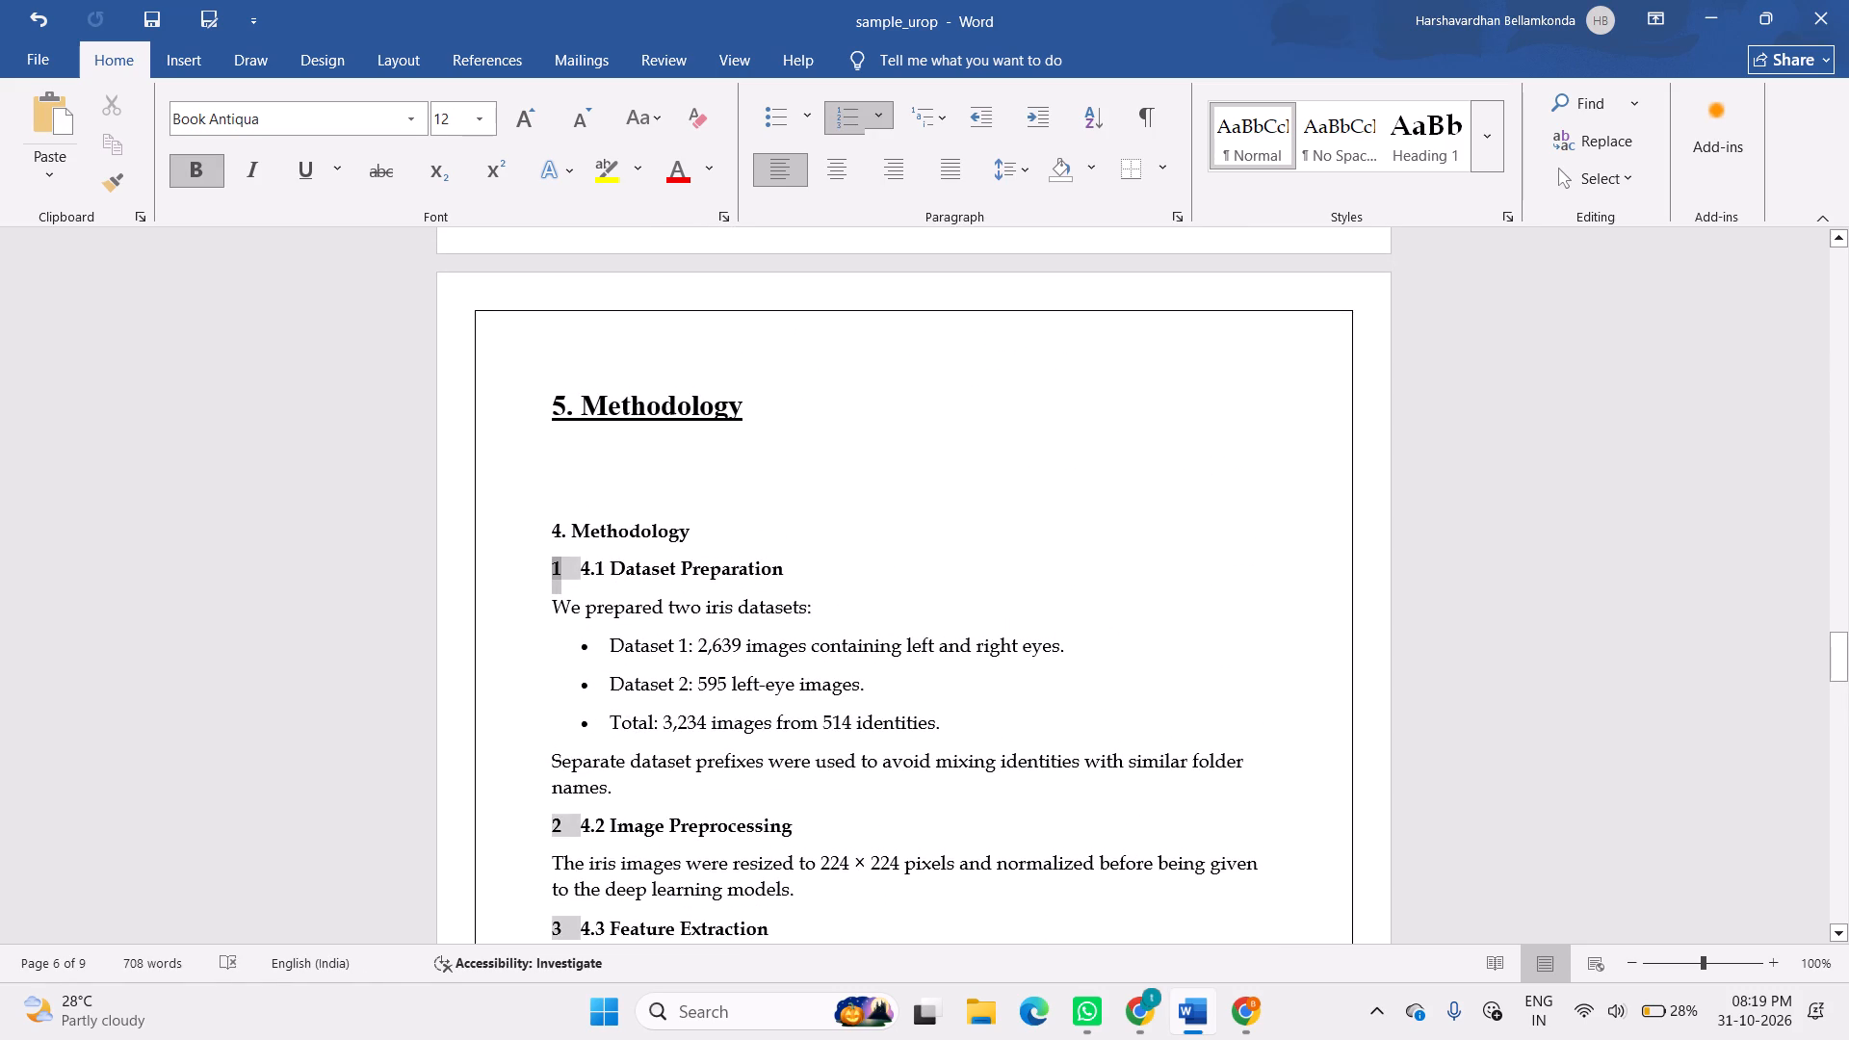
key("BackSpace")
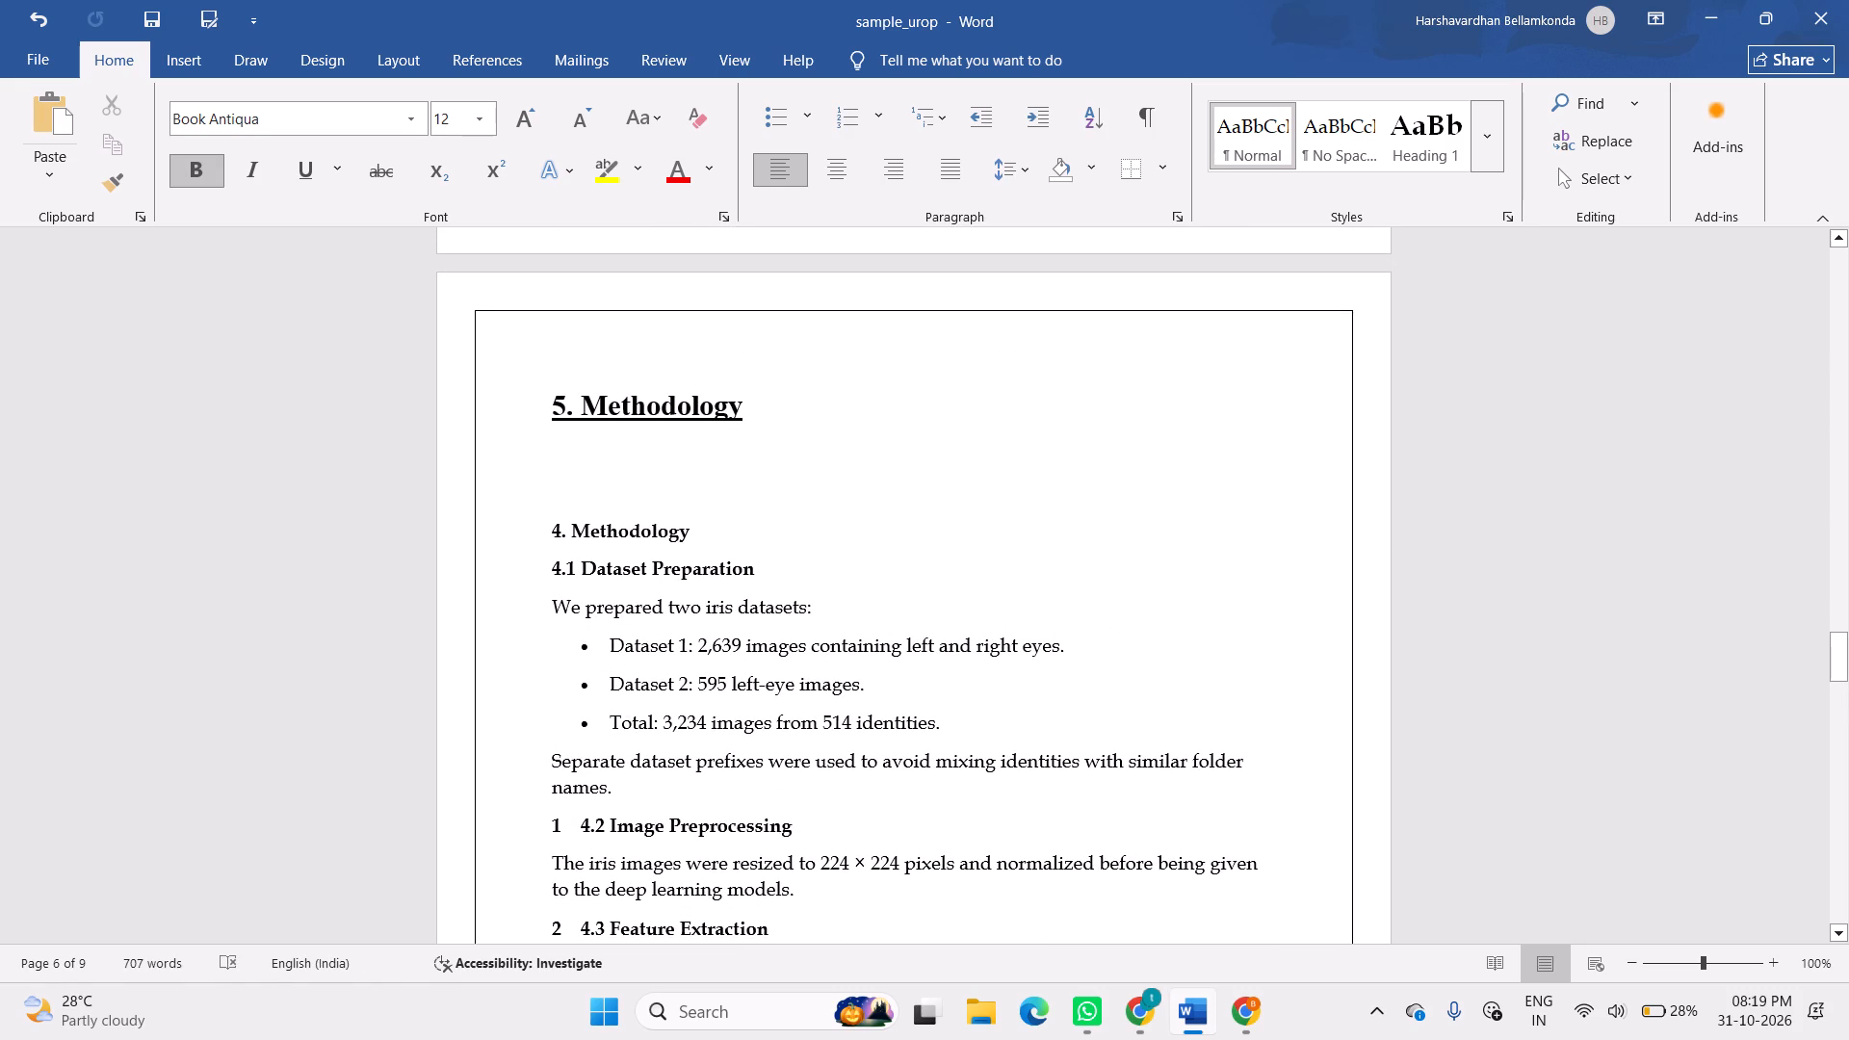
Renumber the large underlined Methodology section heading as 4.
left_click(564, 416)
key("BackSpace")
key("4")
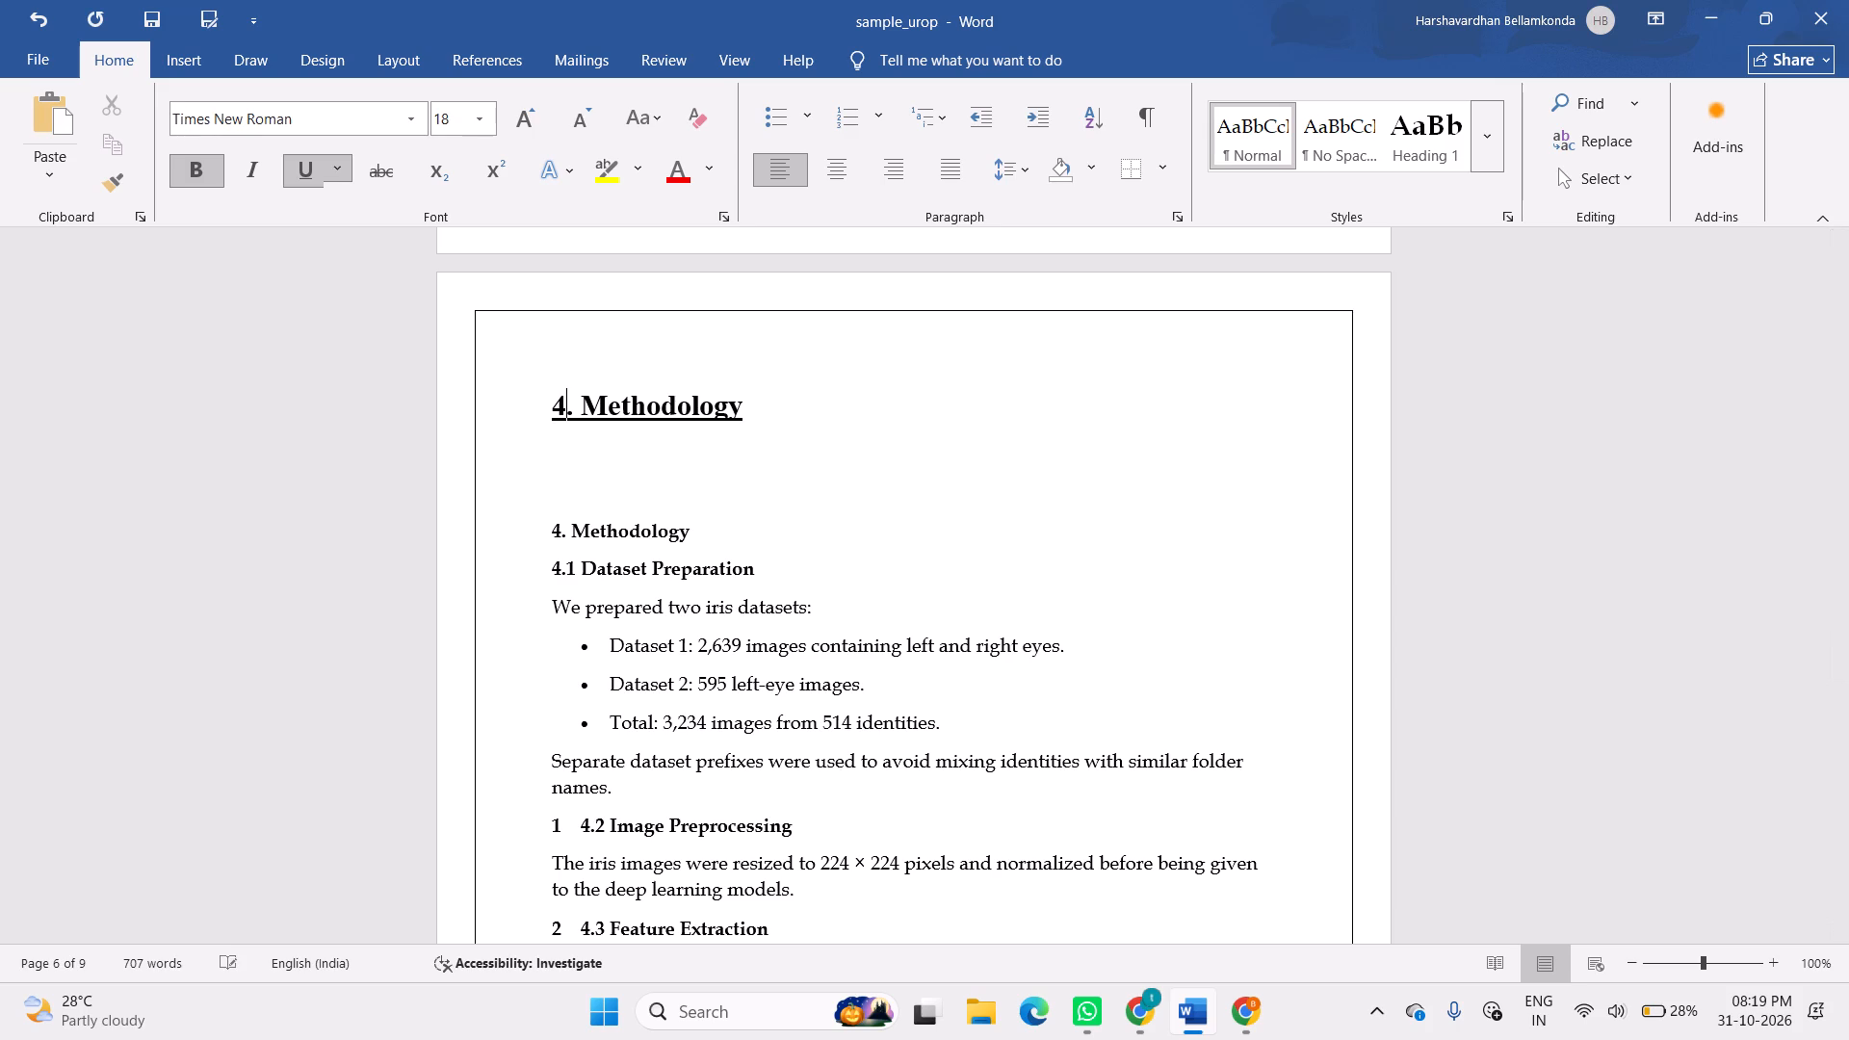
Delete the duplicate pasted "4. Methodology" line above "4.1 Dataset Preparation", along with the blank line it leaves.
left_click_drag(551, 532, 763, 559)
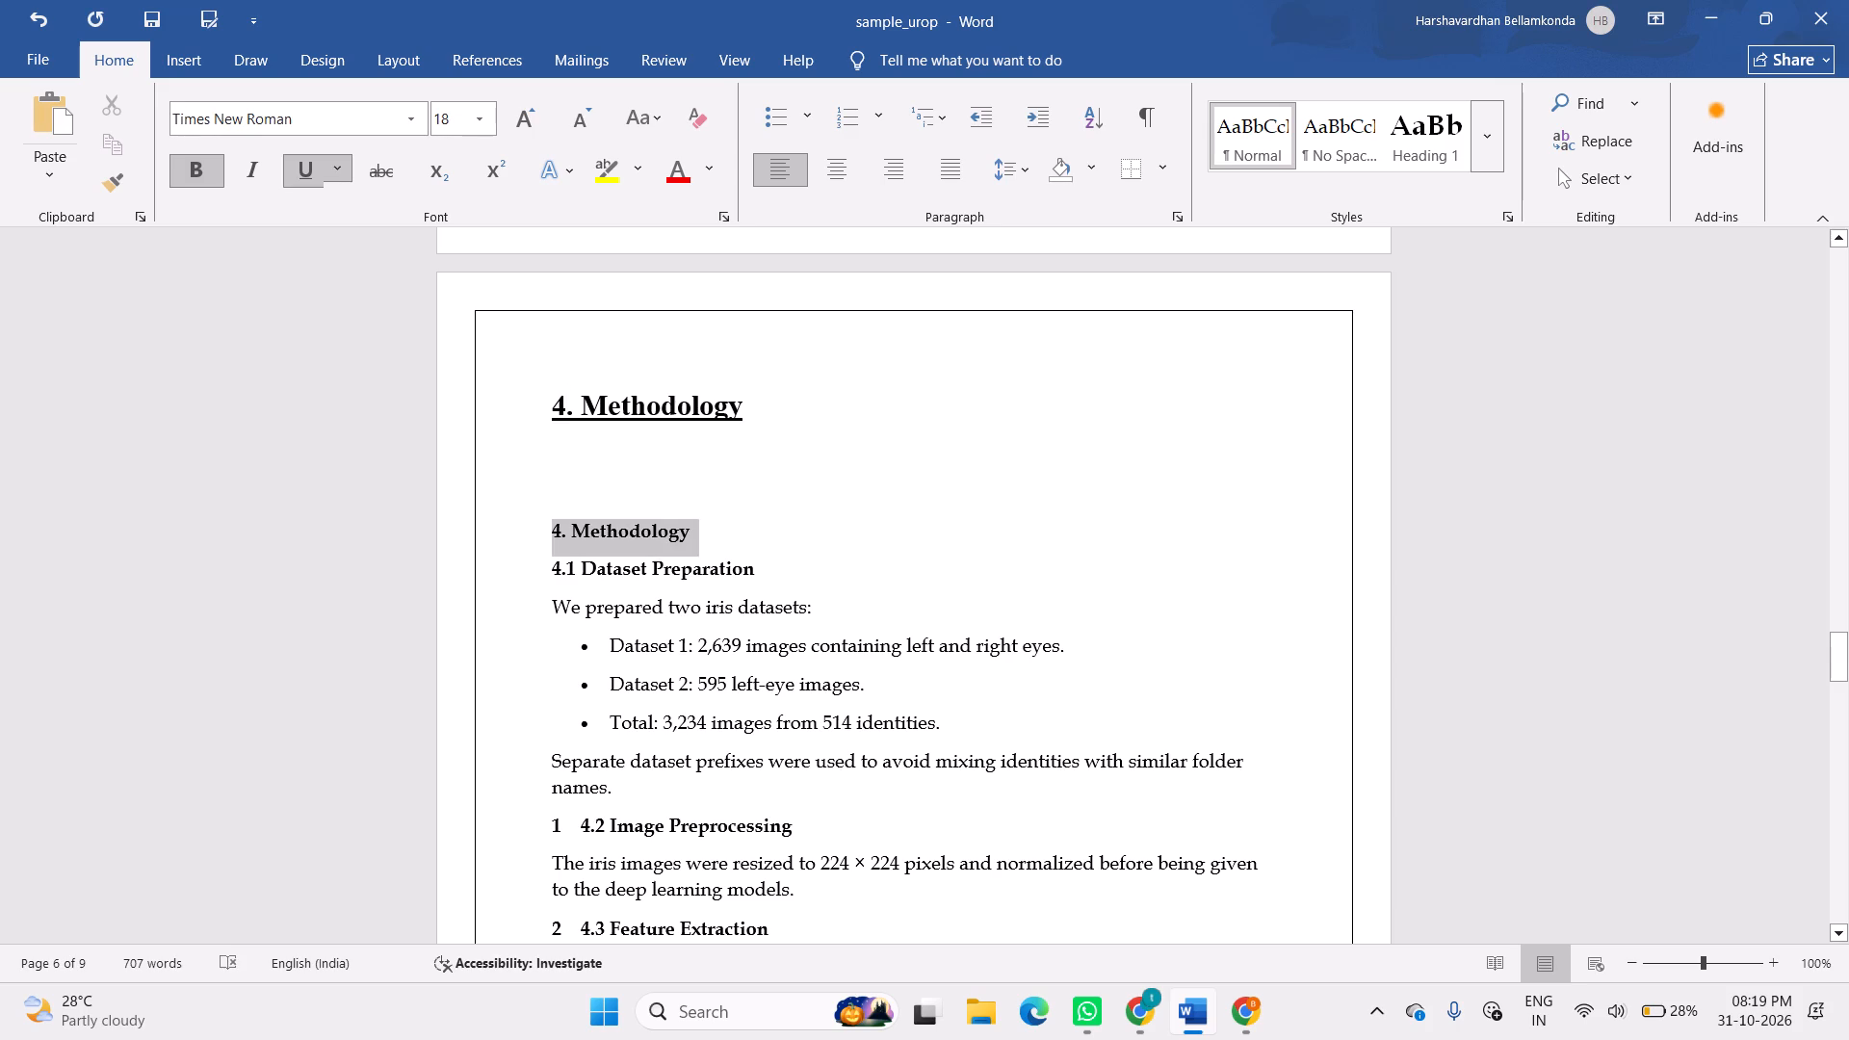
left_click_drag(763, 559, 781, 536)
key("BackSpace")
key("BackSpace")
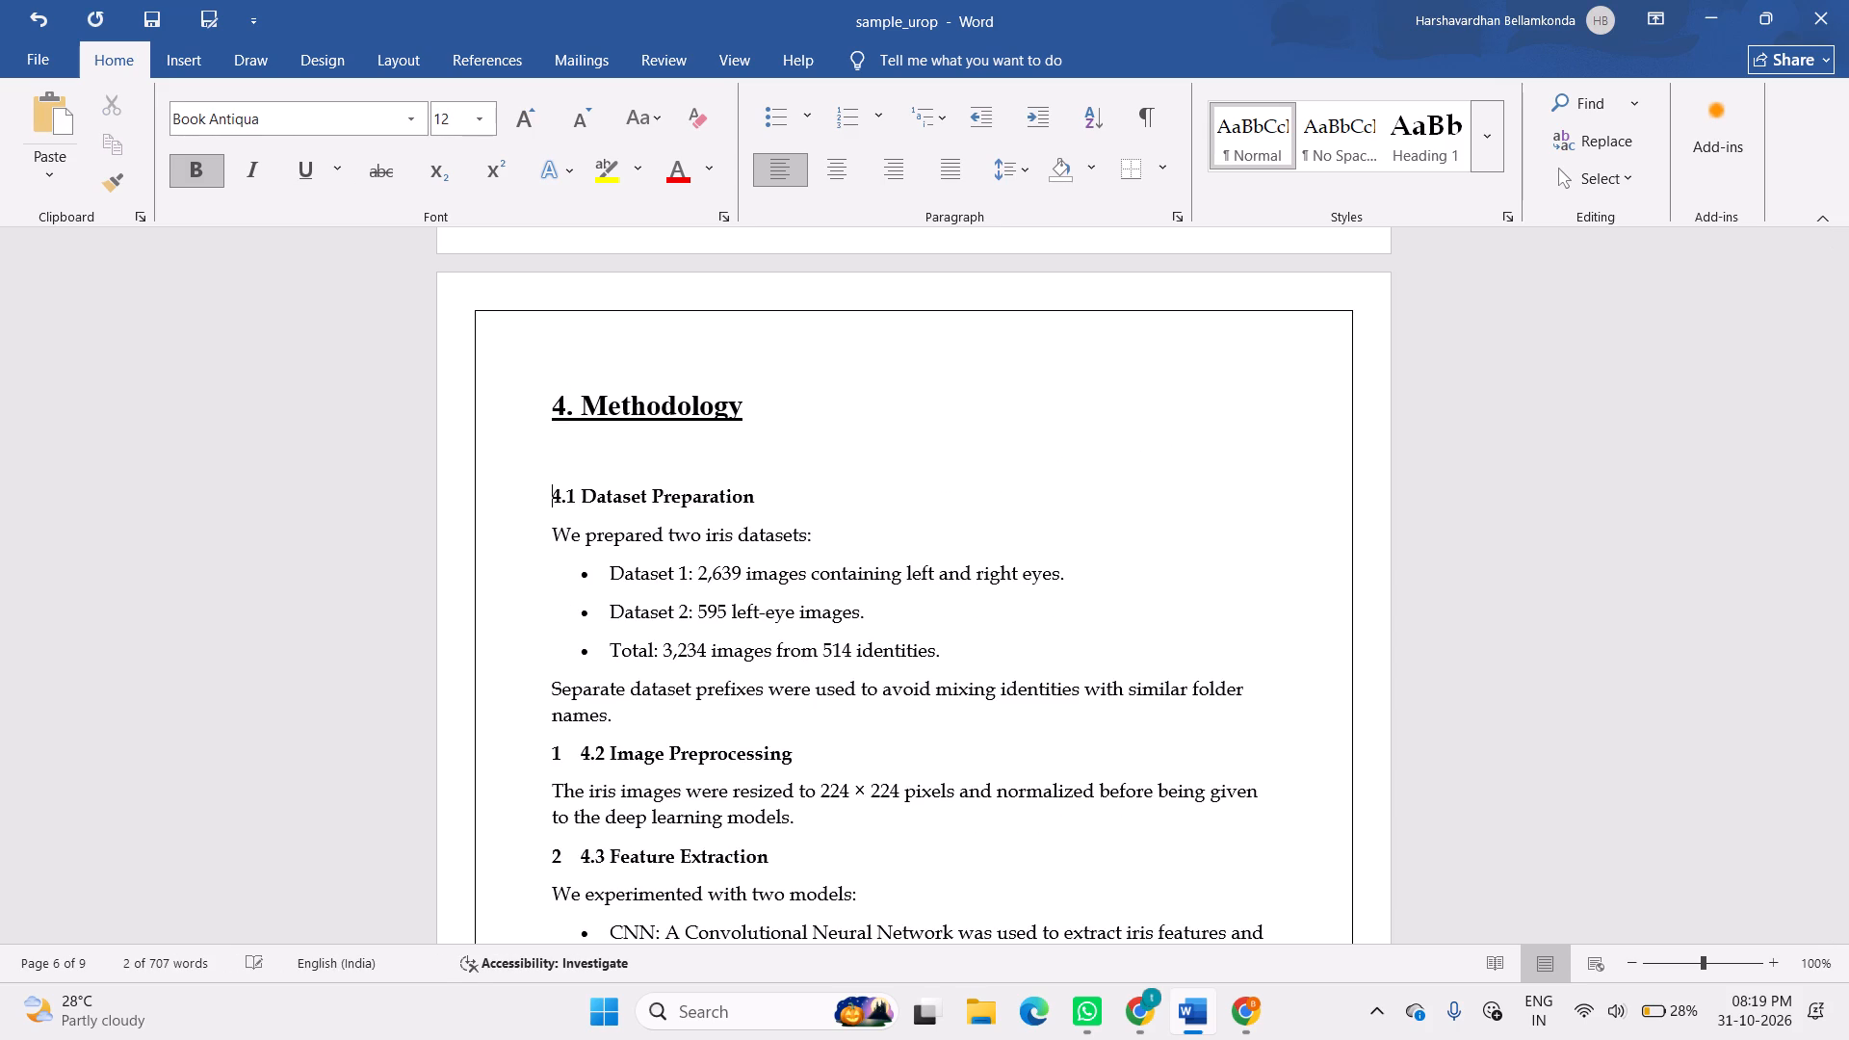
Remove the automatic list numbers in front of the "4.2 Image Preprocessing", "4.3 Feature Extraction" and "4.4 Template Protection" headings.
double_click(554, 755)
key("BackSpace")
double_click(558, 858)
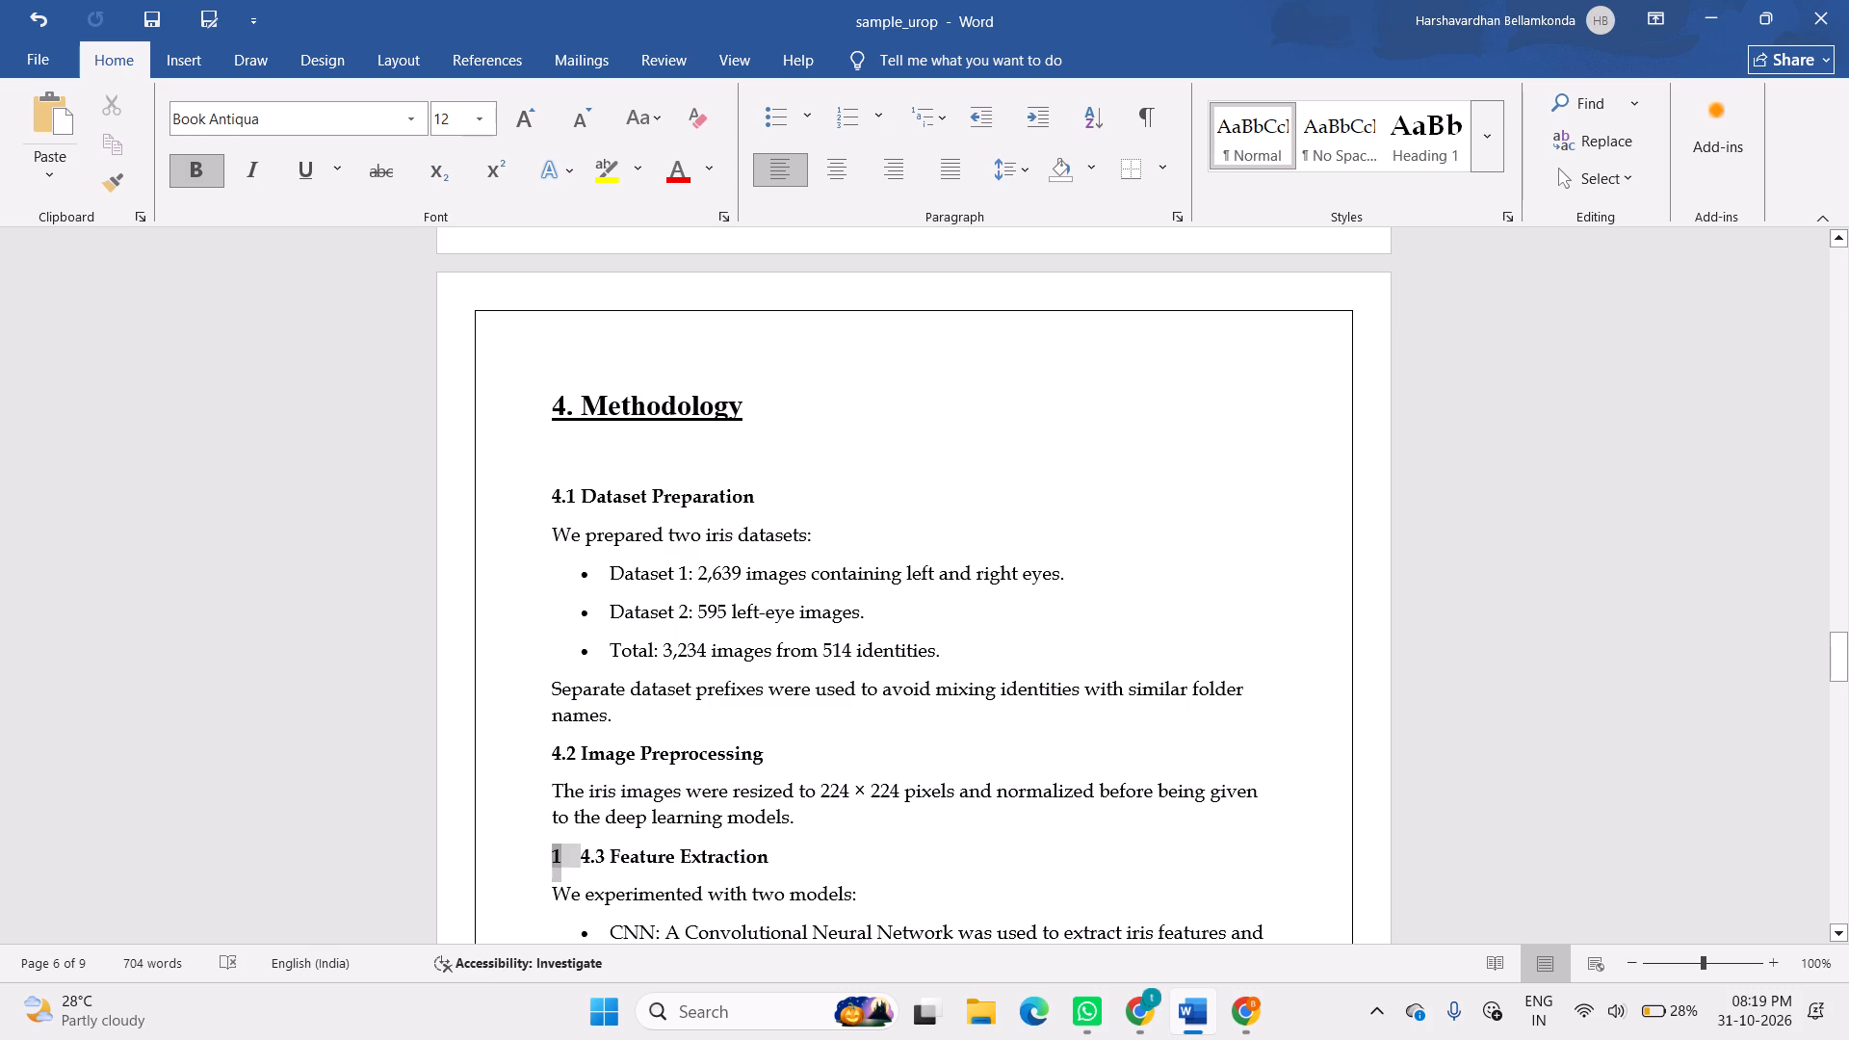
key("BackSpace")
scroll(558, 858, "down", 2)
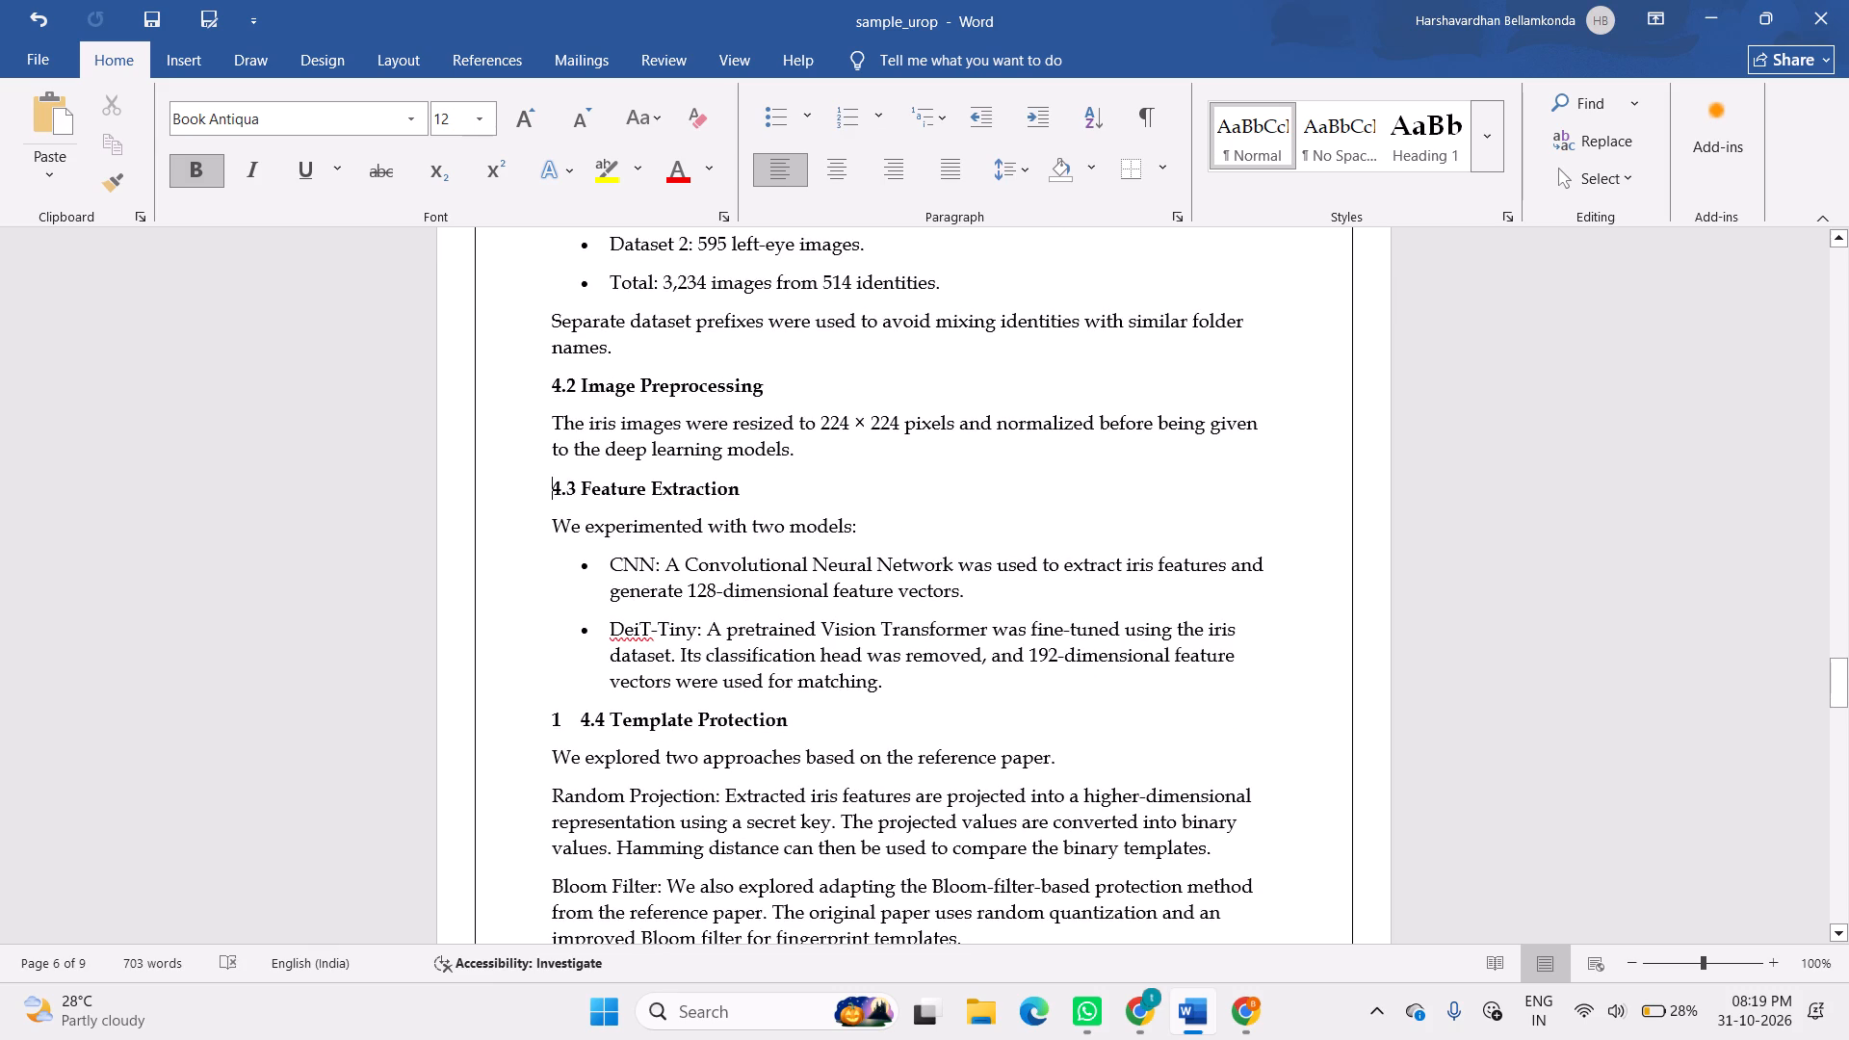
double_click(556, 727)
key("BackSpace")
scroll(556, 727, "down", 2)
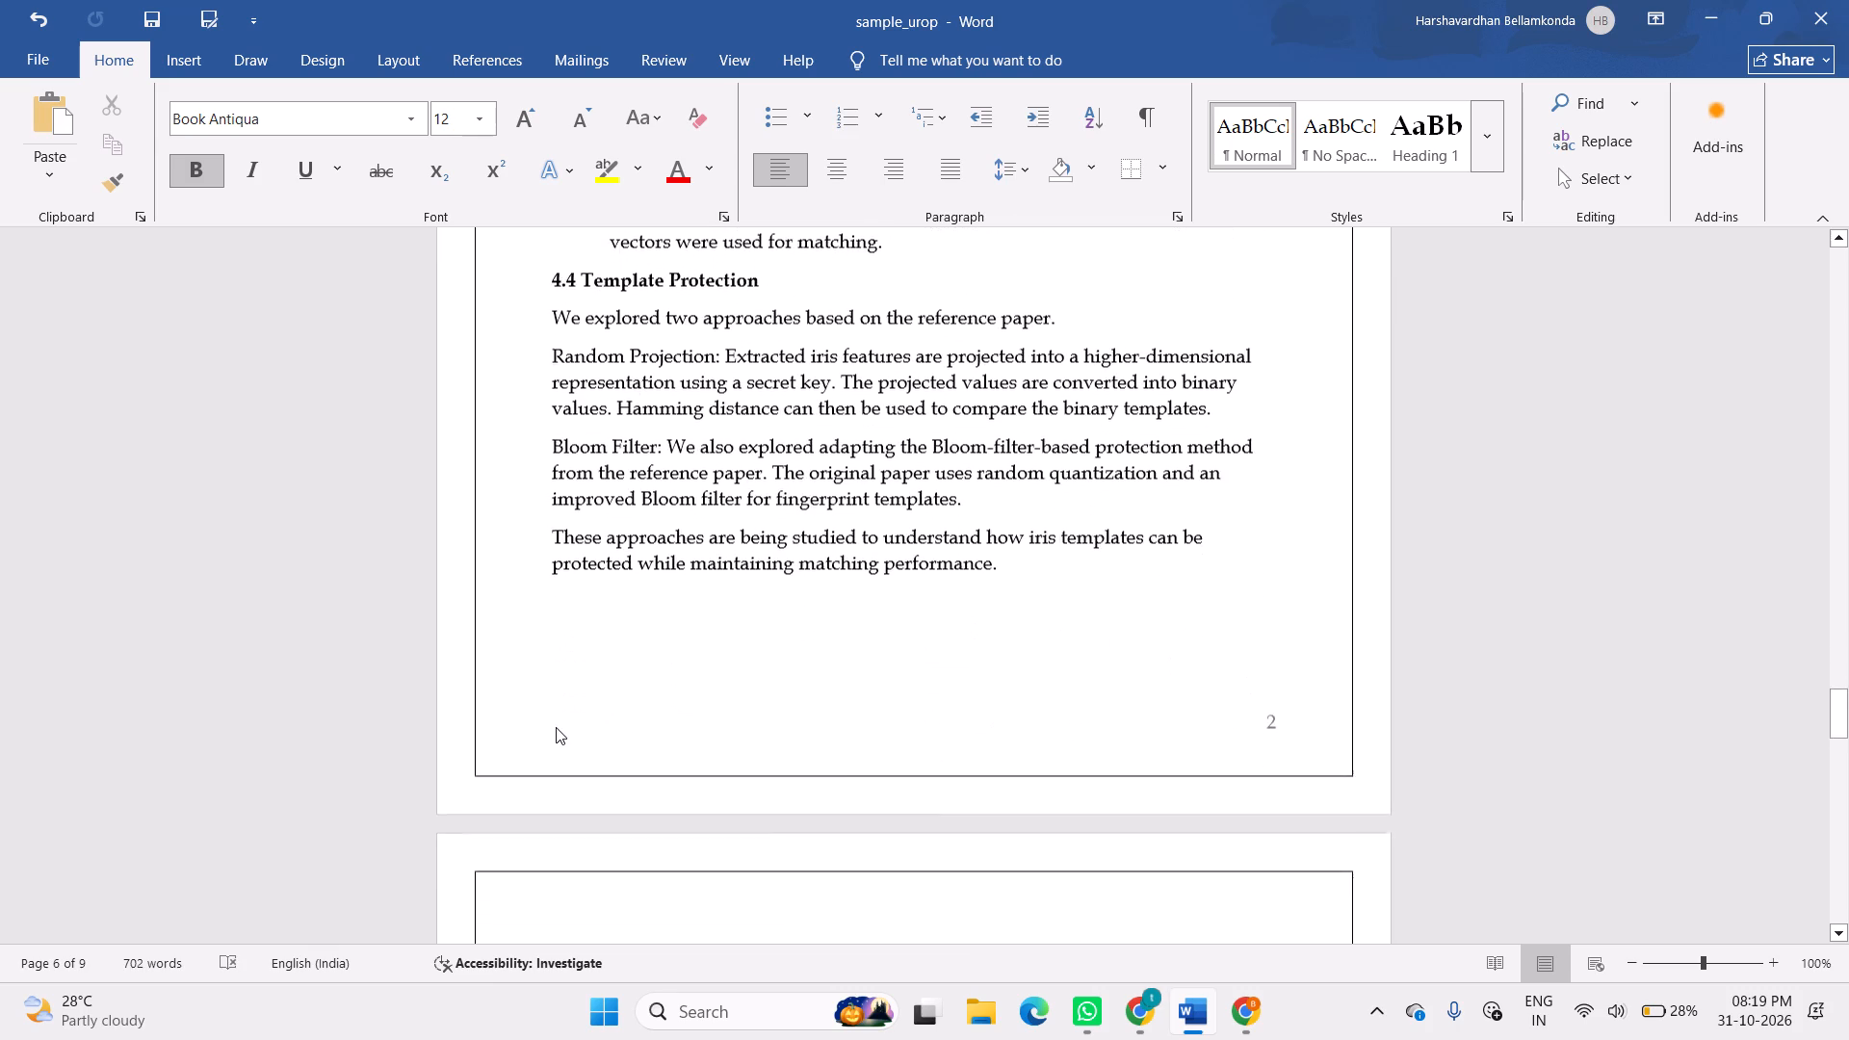
Delete the remaining empty line between the "4. Methodology" heading and "4.1 Dataset Preparation".
scroll(556, 727, "up", 1)
scroll(586, 603, "up", 1)
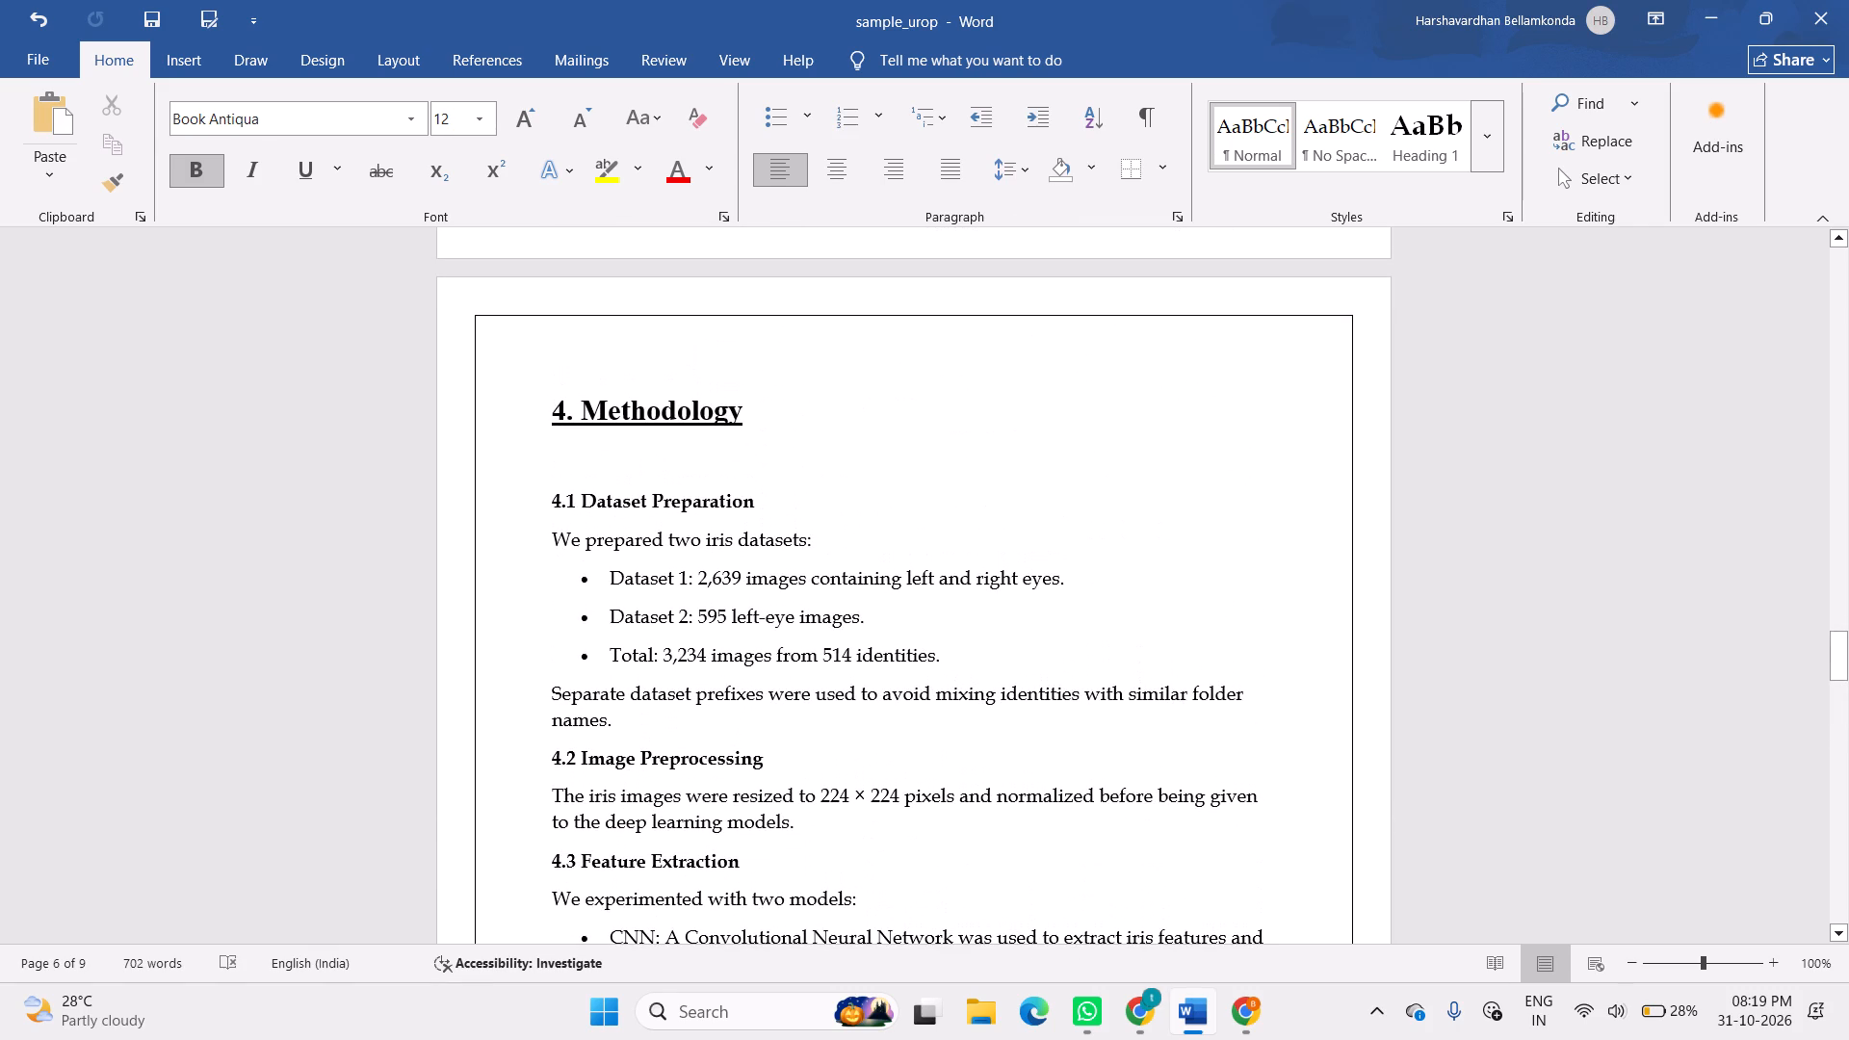
left_click(569, 469)
key("BackSpace")
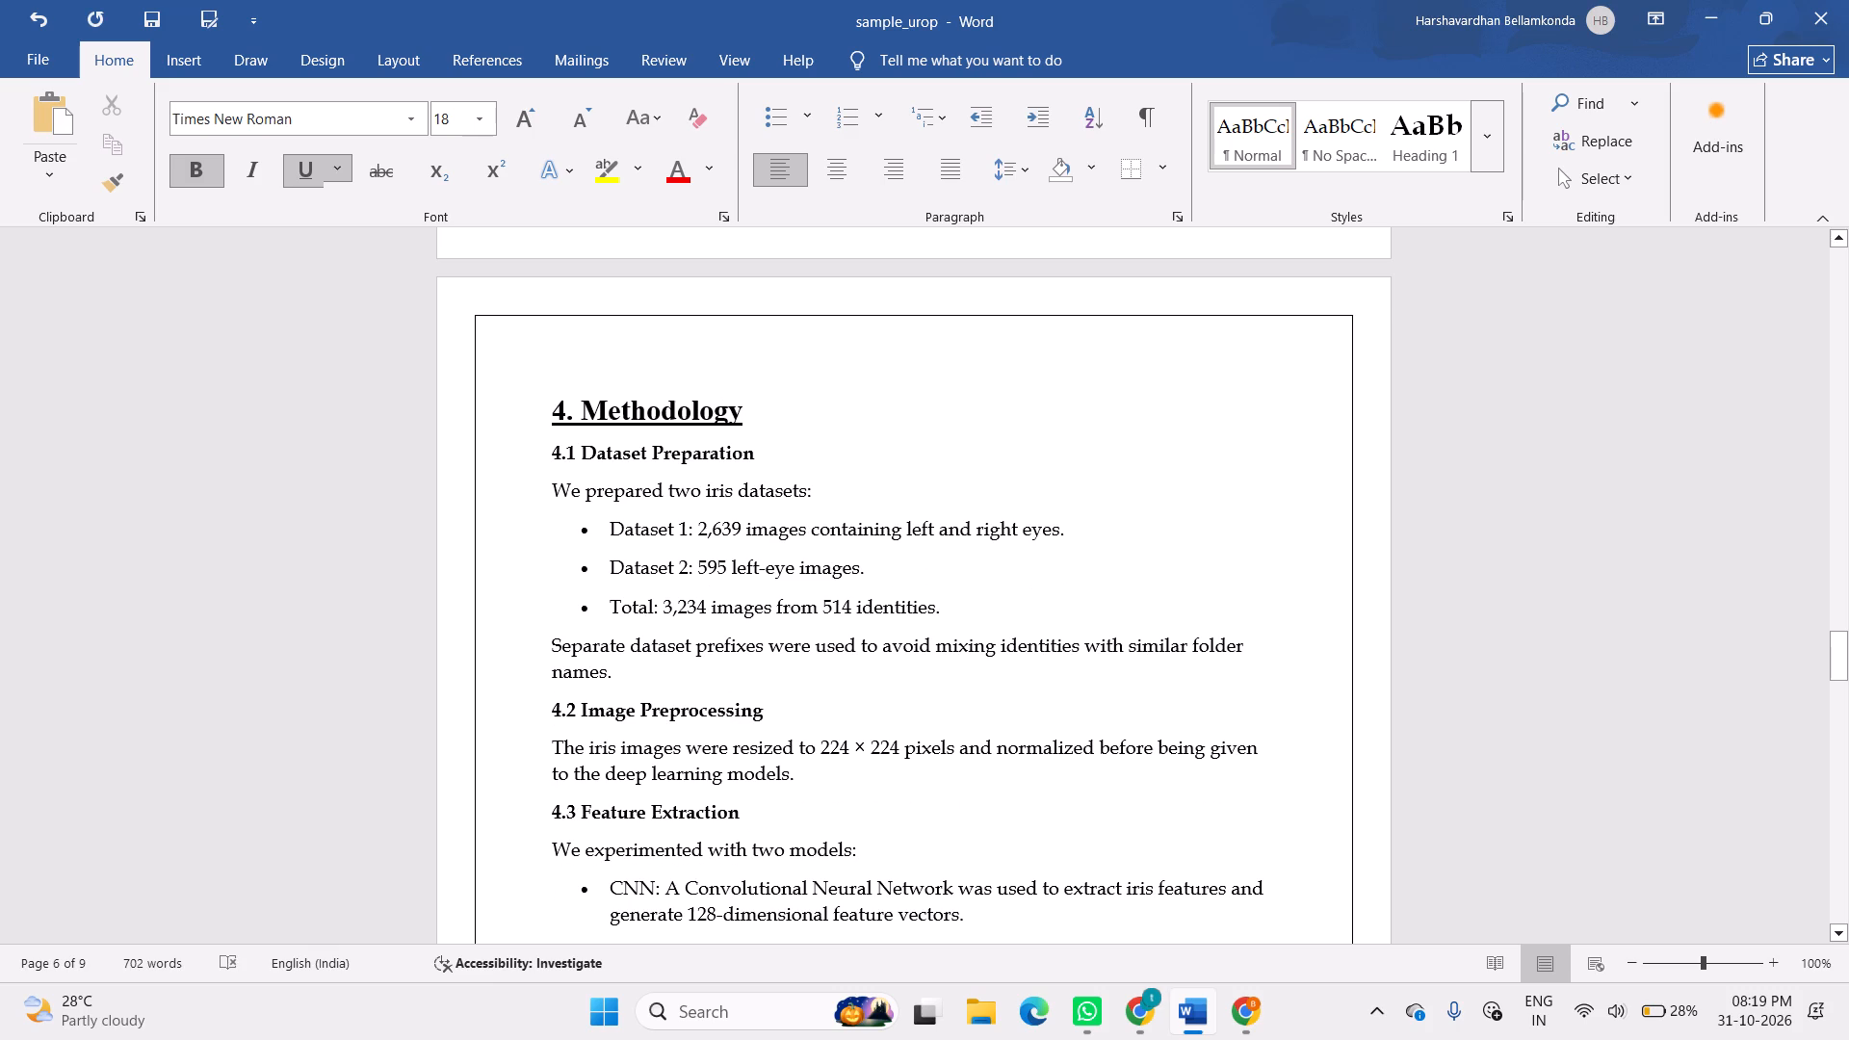
scroll(562, 666, "down", 1)
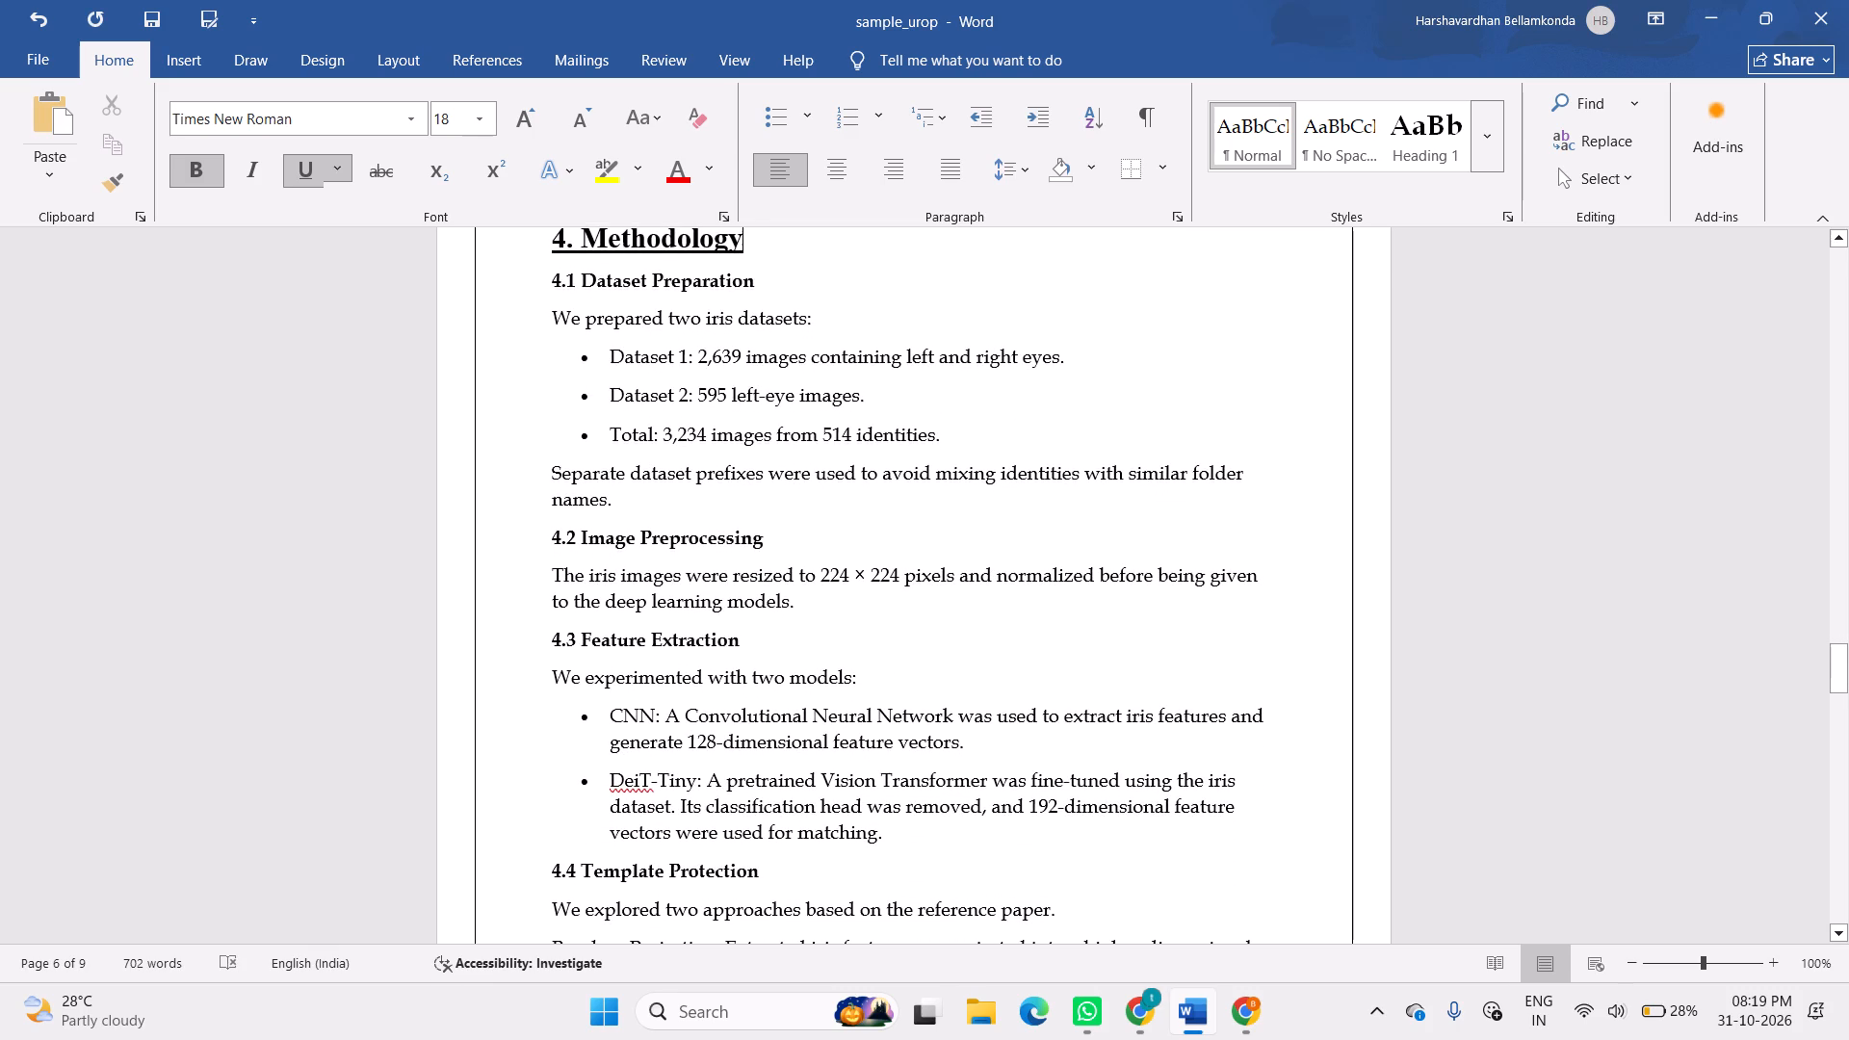
Review the report's pages, from the Methodology section through the Literature Survey and title page to the Acknowledgements.
scroll(562, 666, "down", 1)
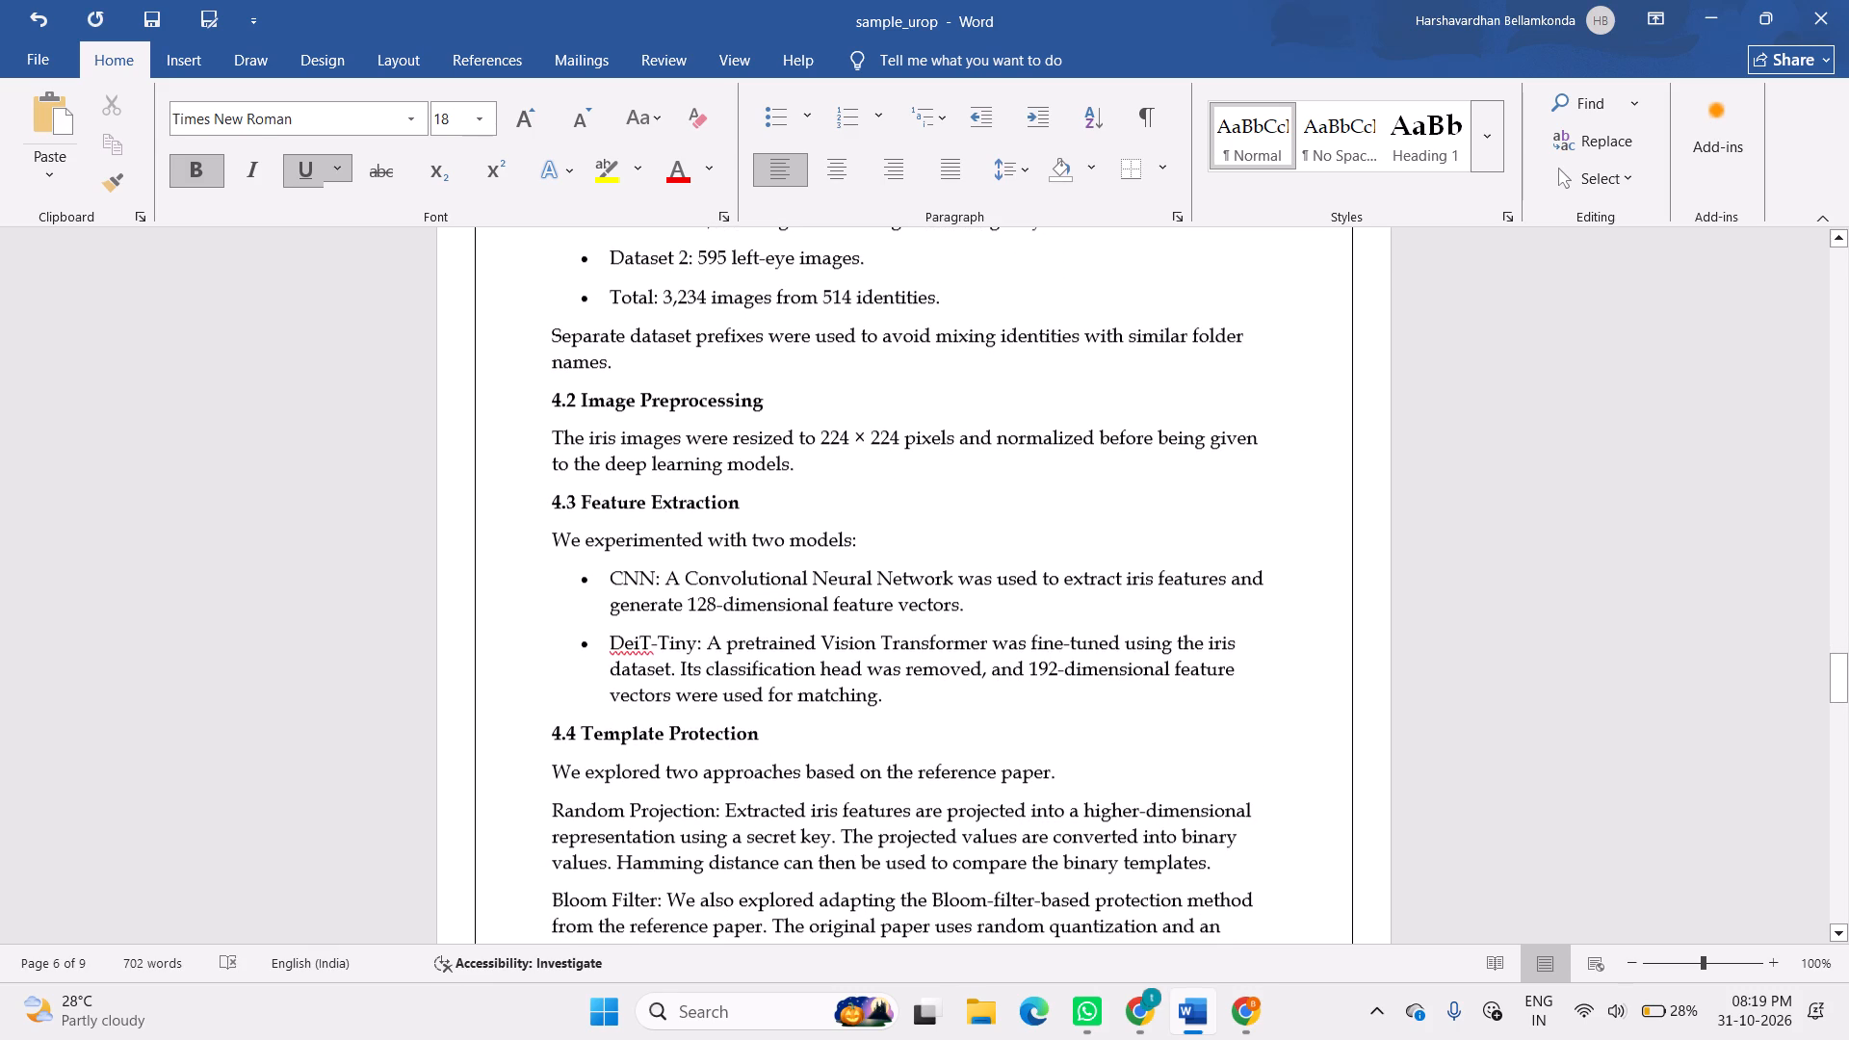
scroll(562, 666, "down", 1)
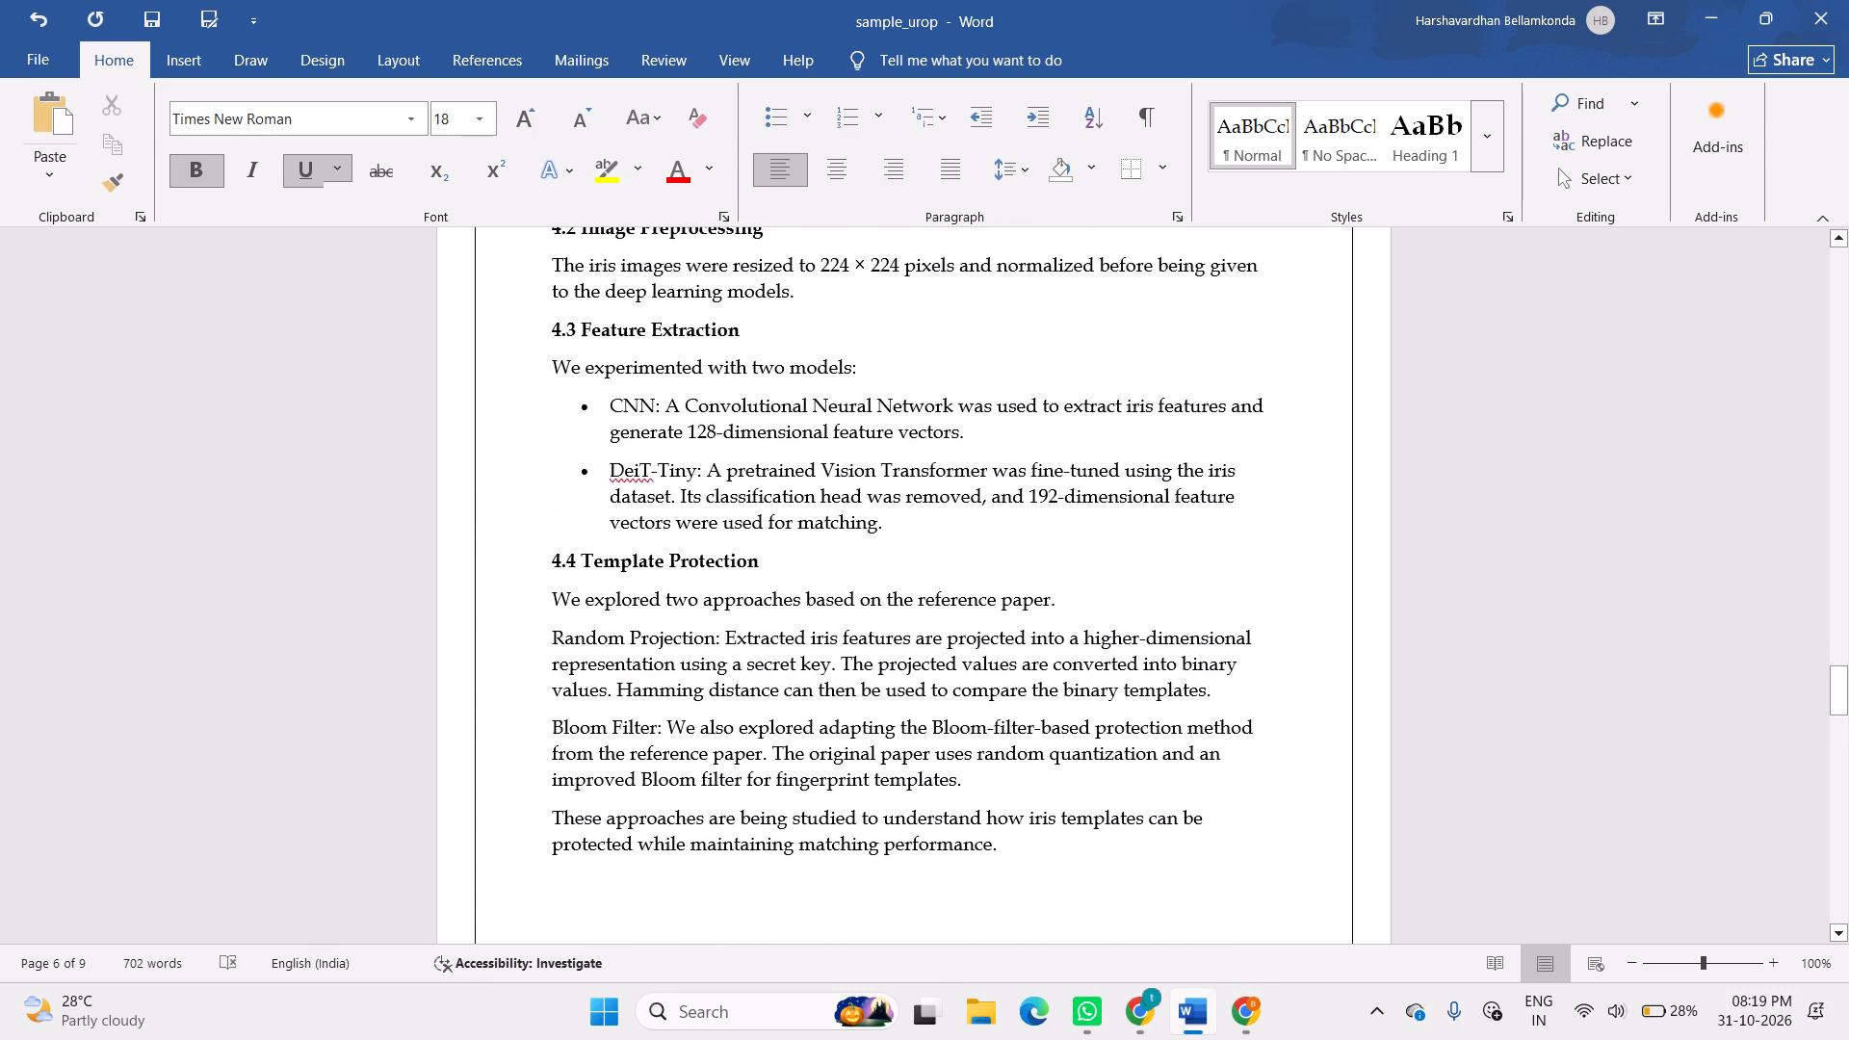
scroll(544, 571, "down", 1)
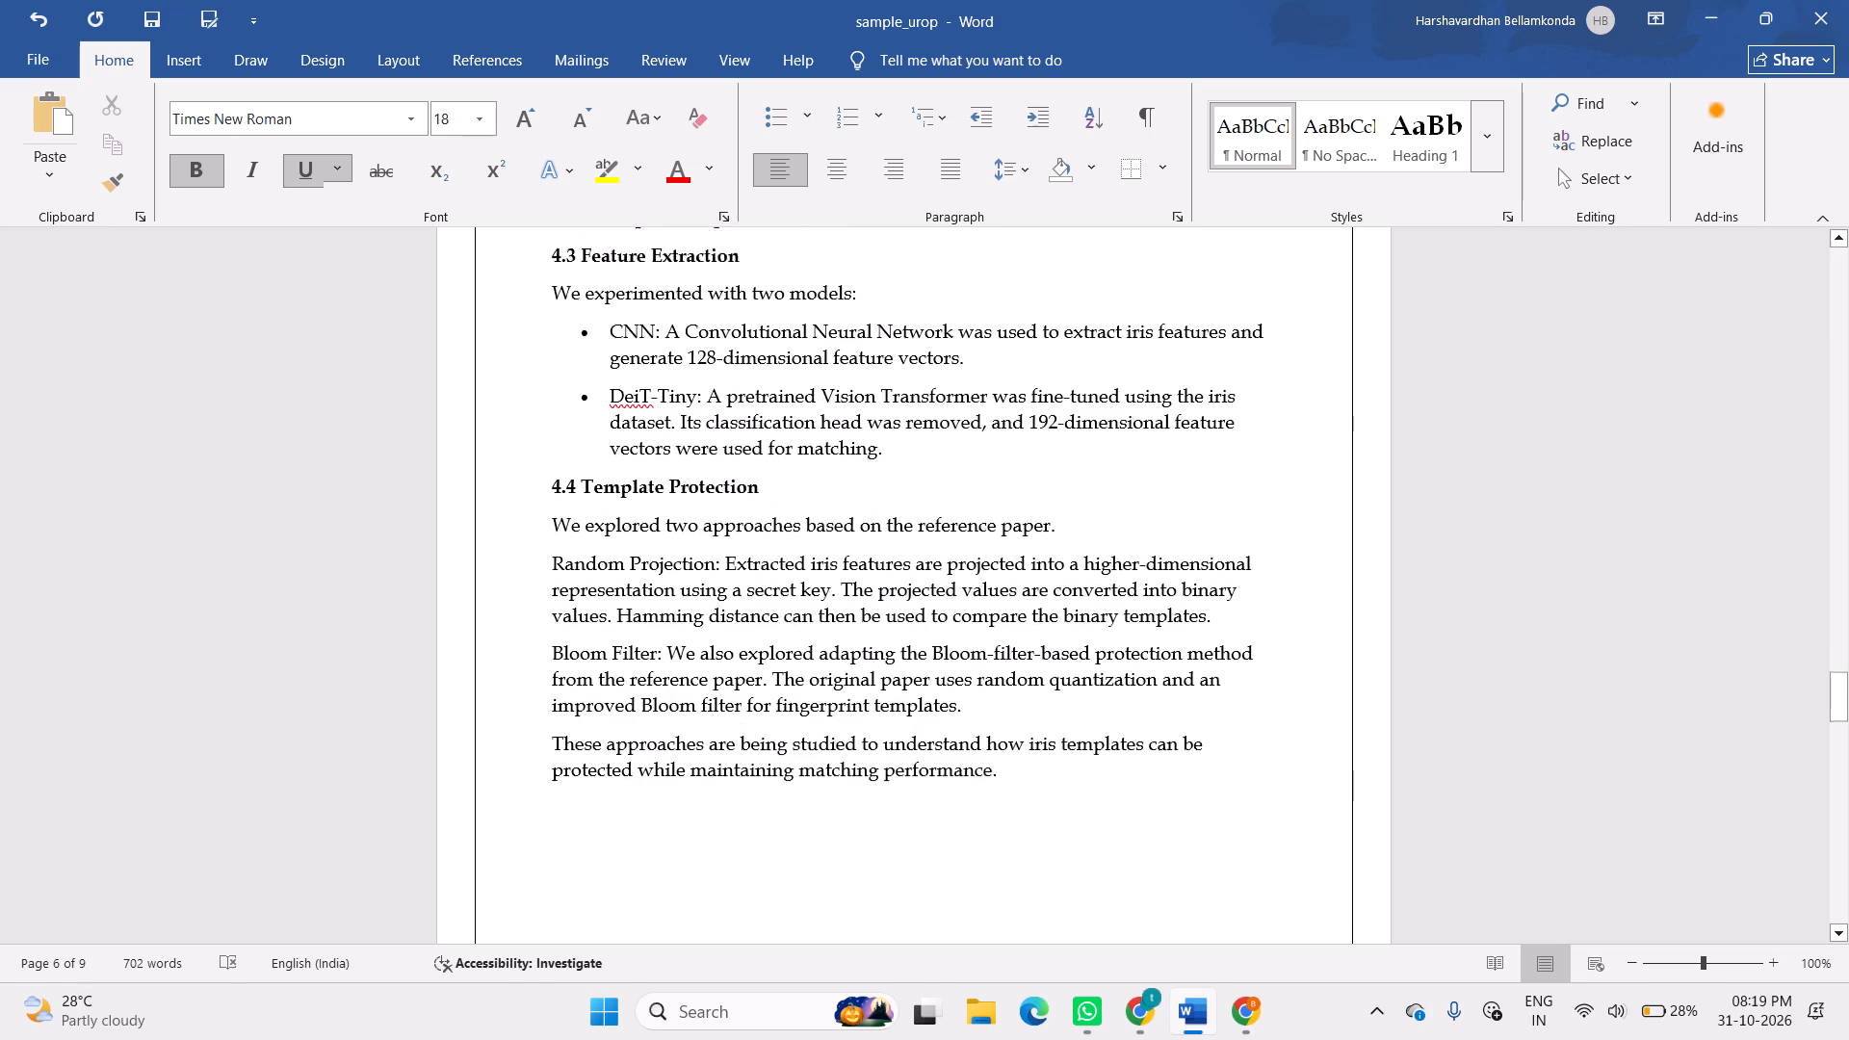
scroll(544, 571, "down", 3)
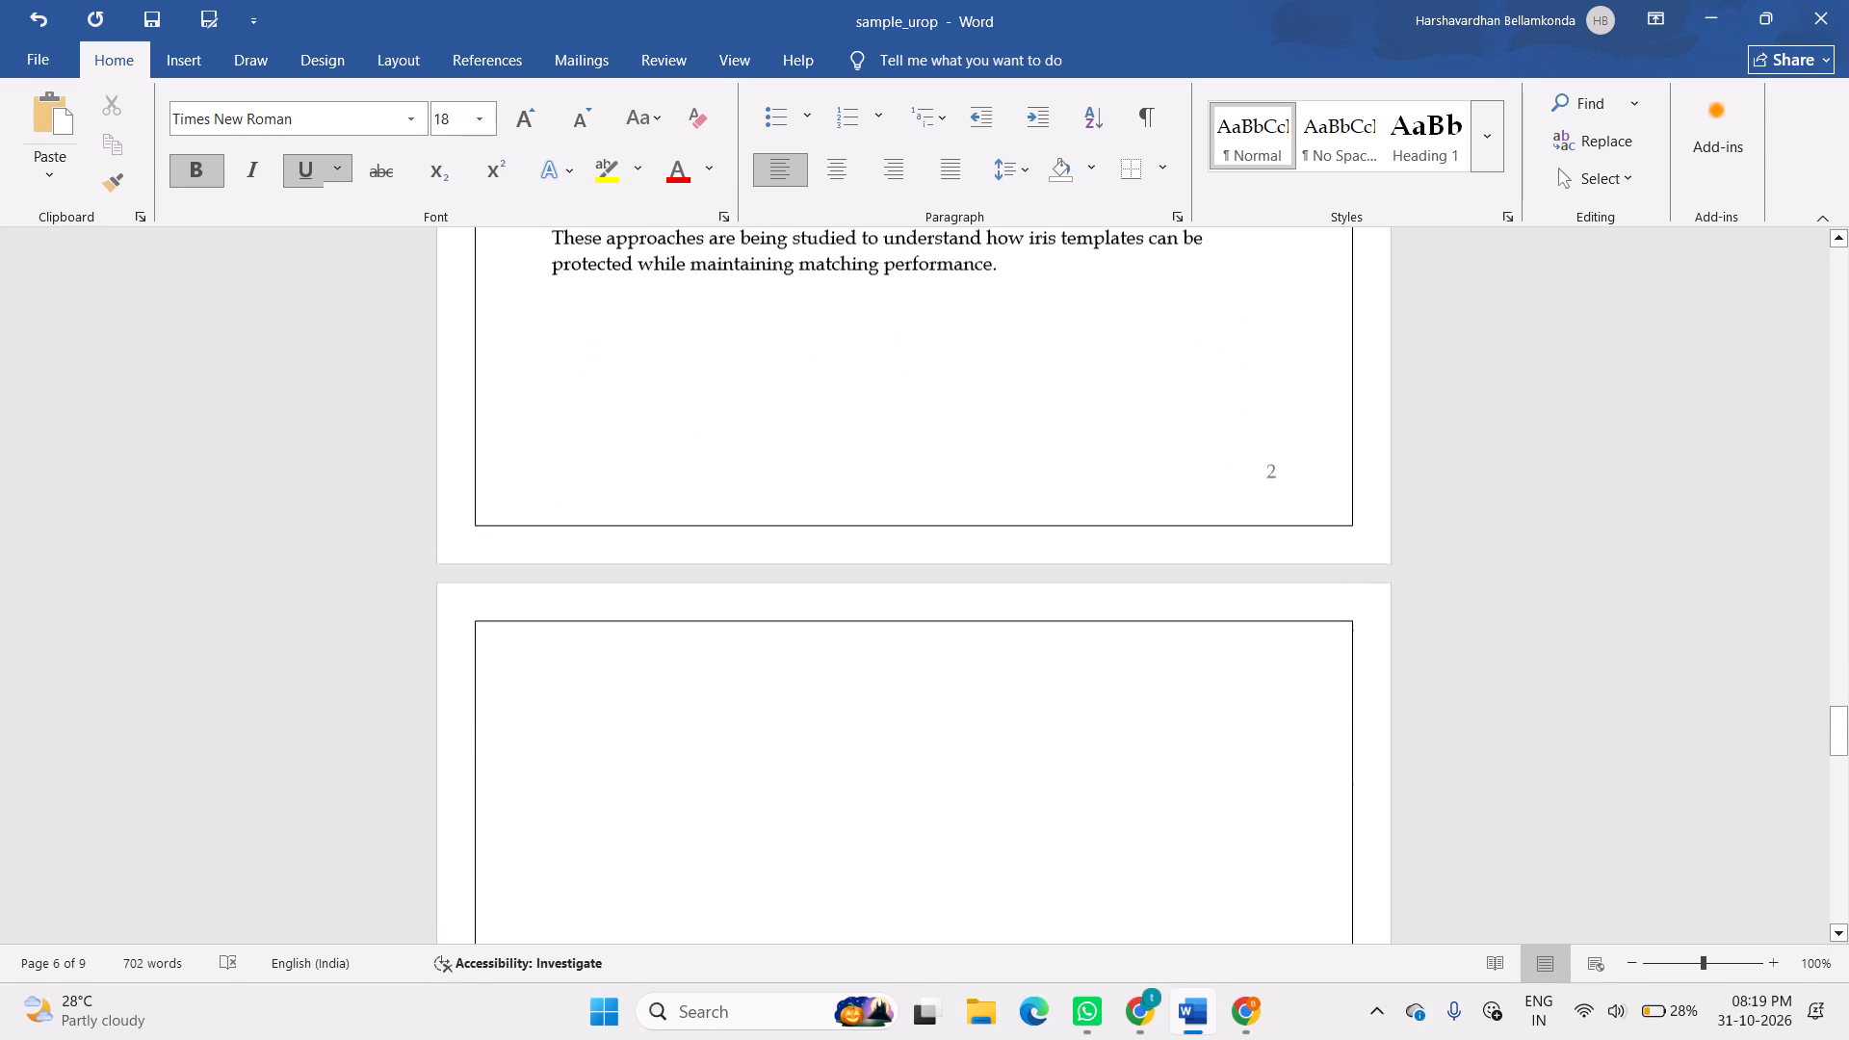
scroll(544, 571, "up", 14)
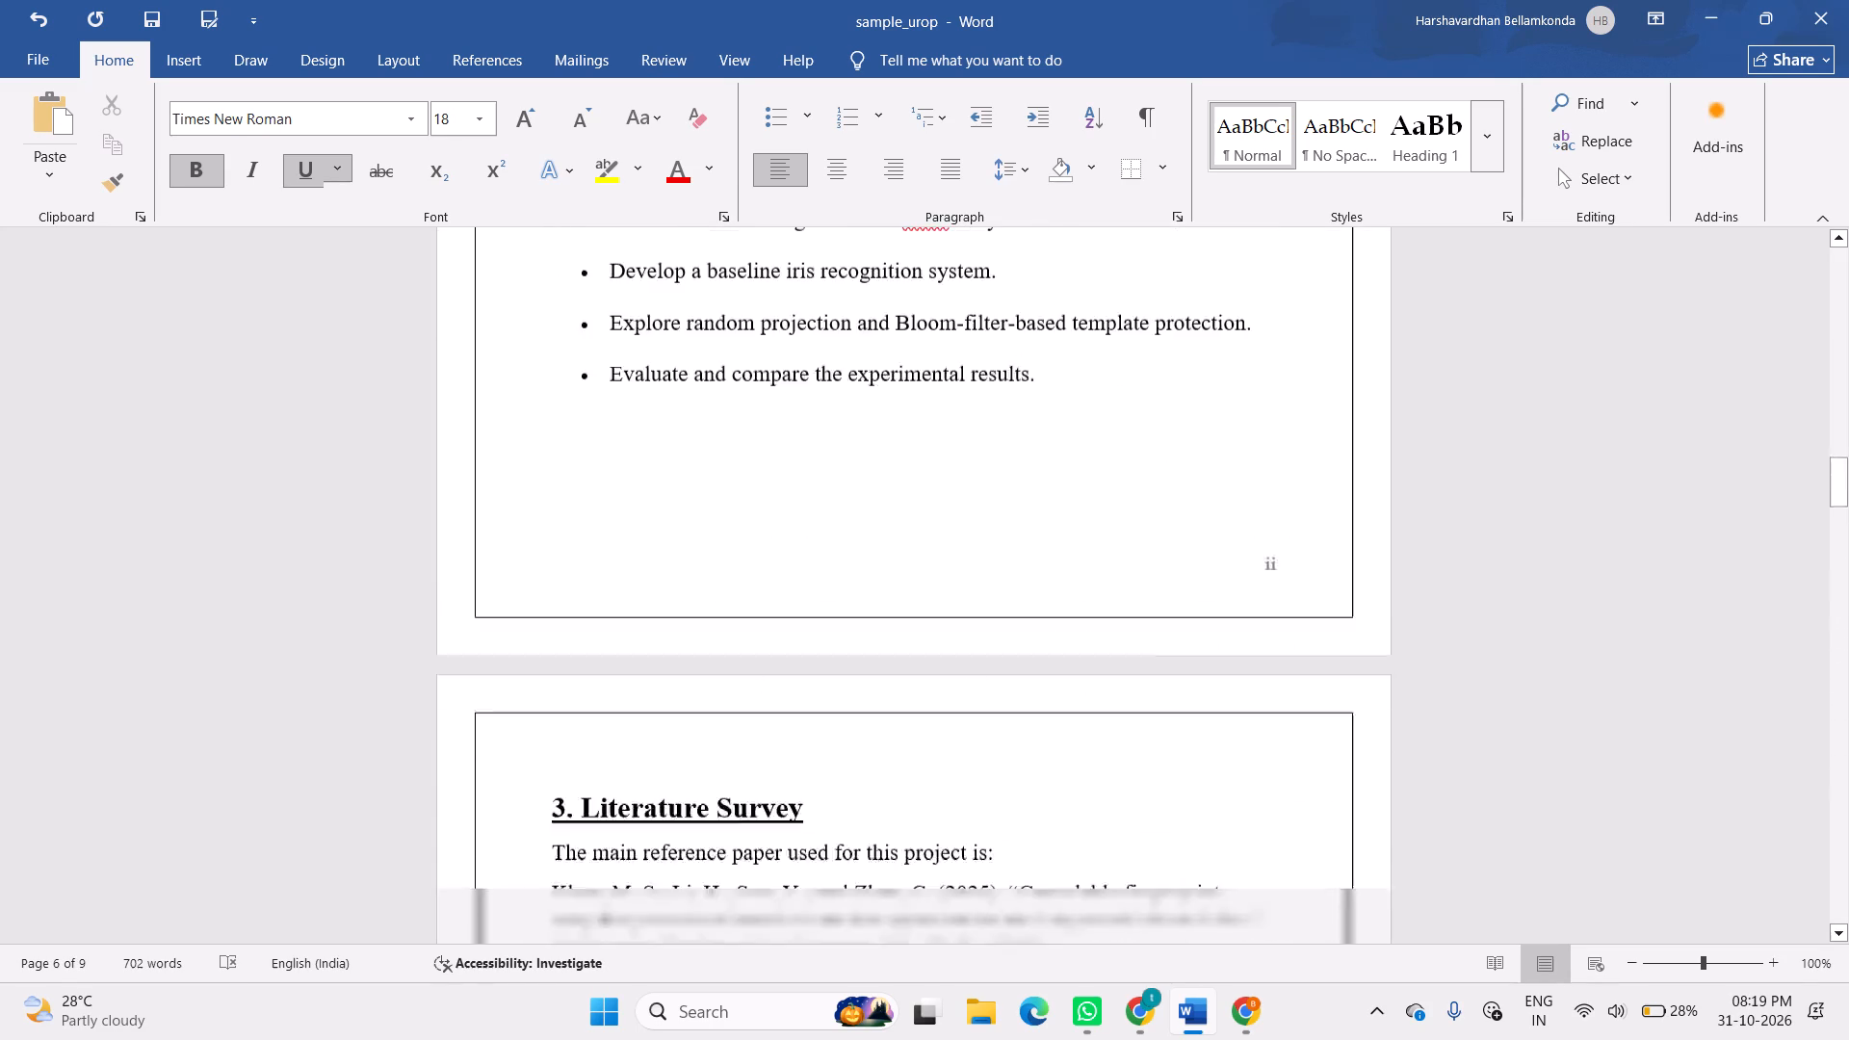
scroll(544, 571, "up", 6)
scroll(544, 571, "down", 4)
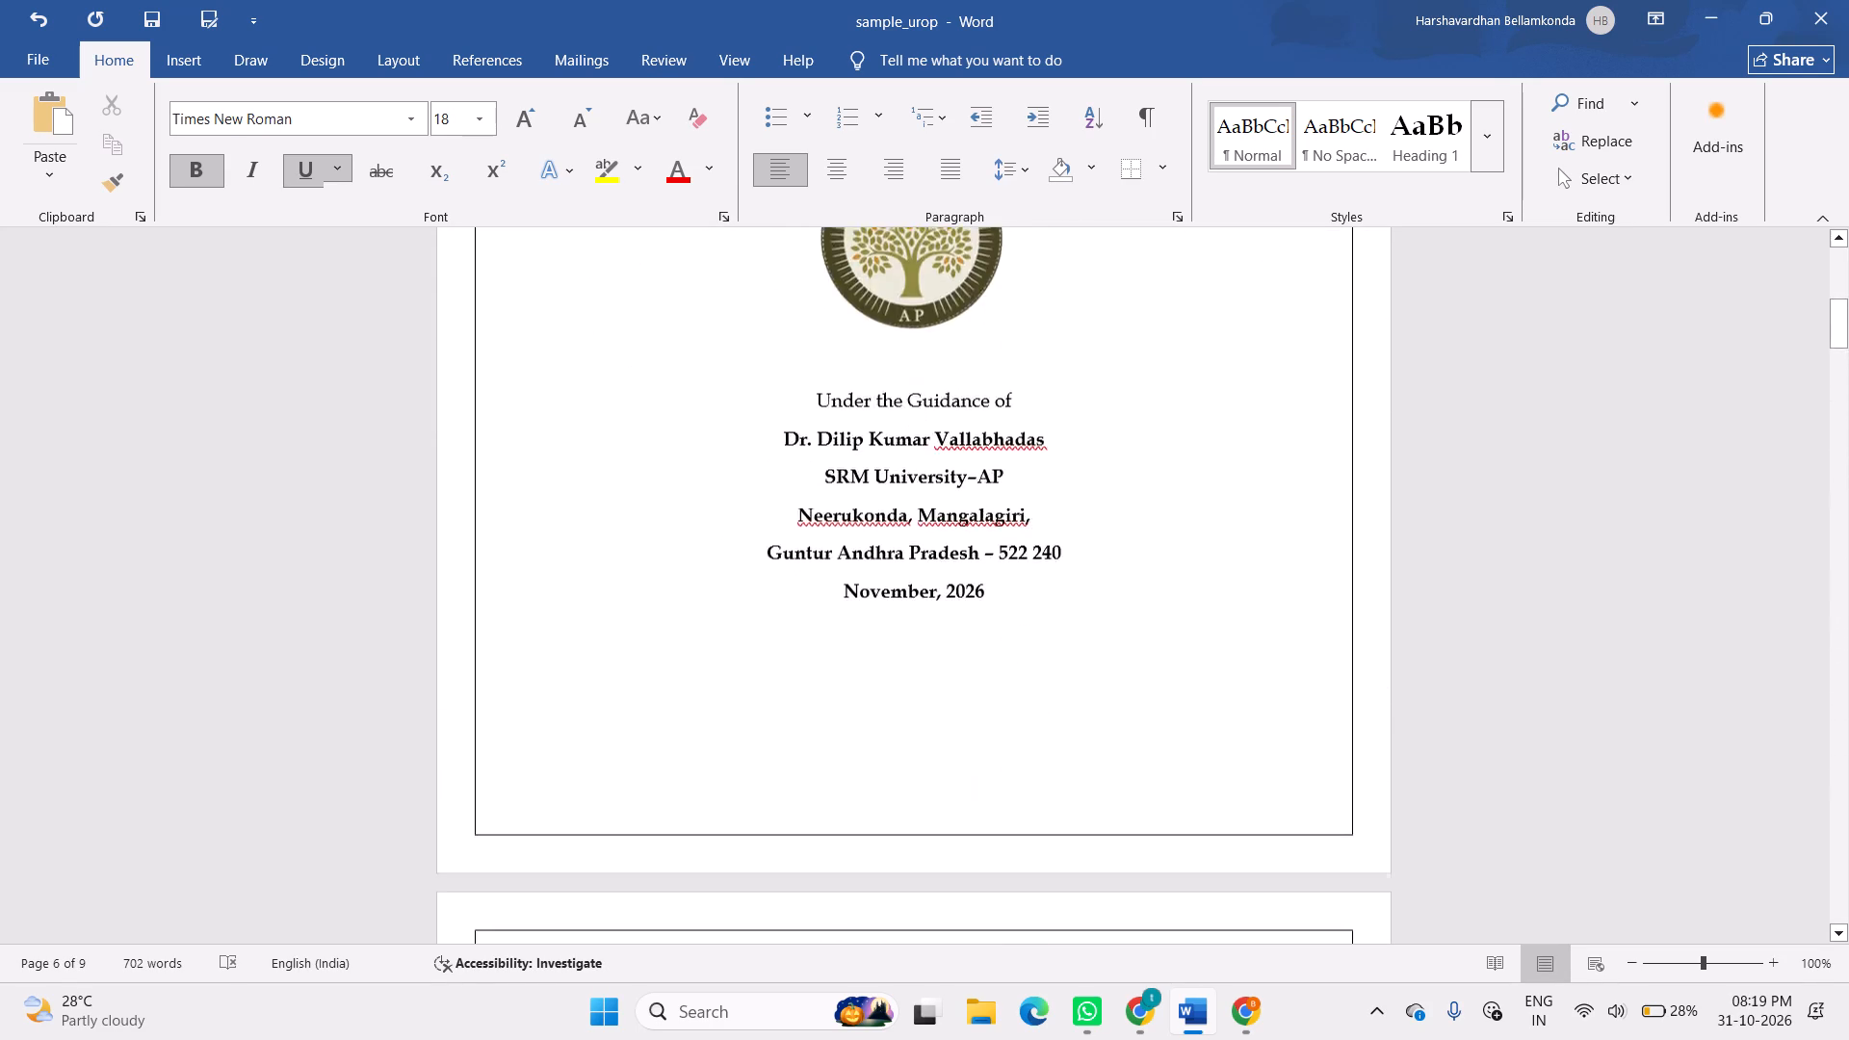
scroll(544, 571, "down", 1)
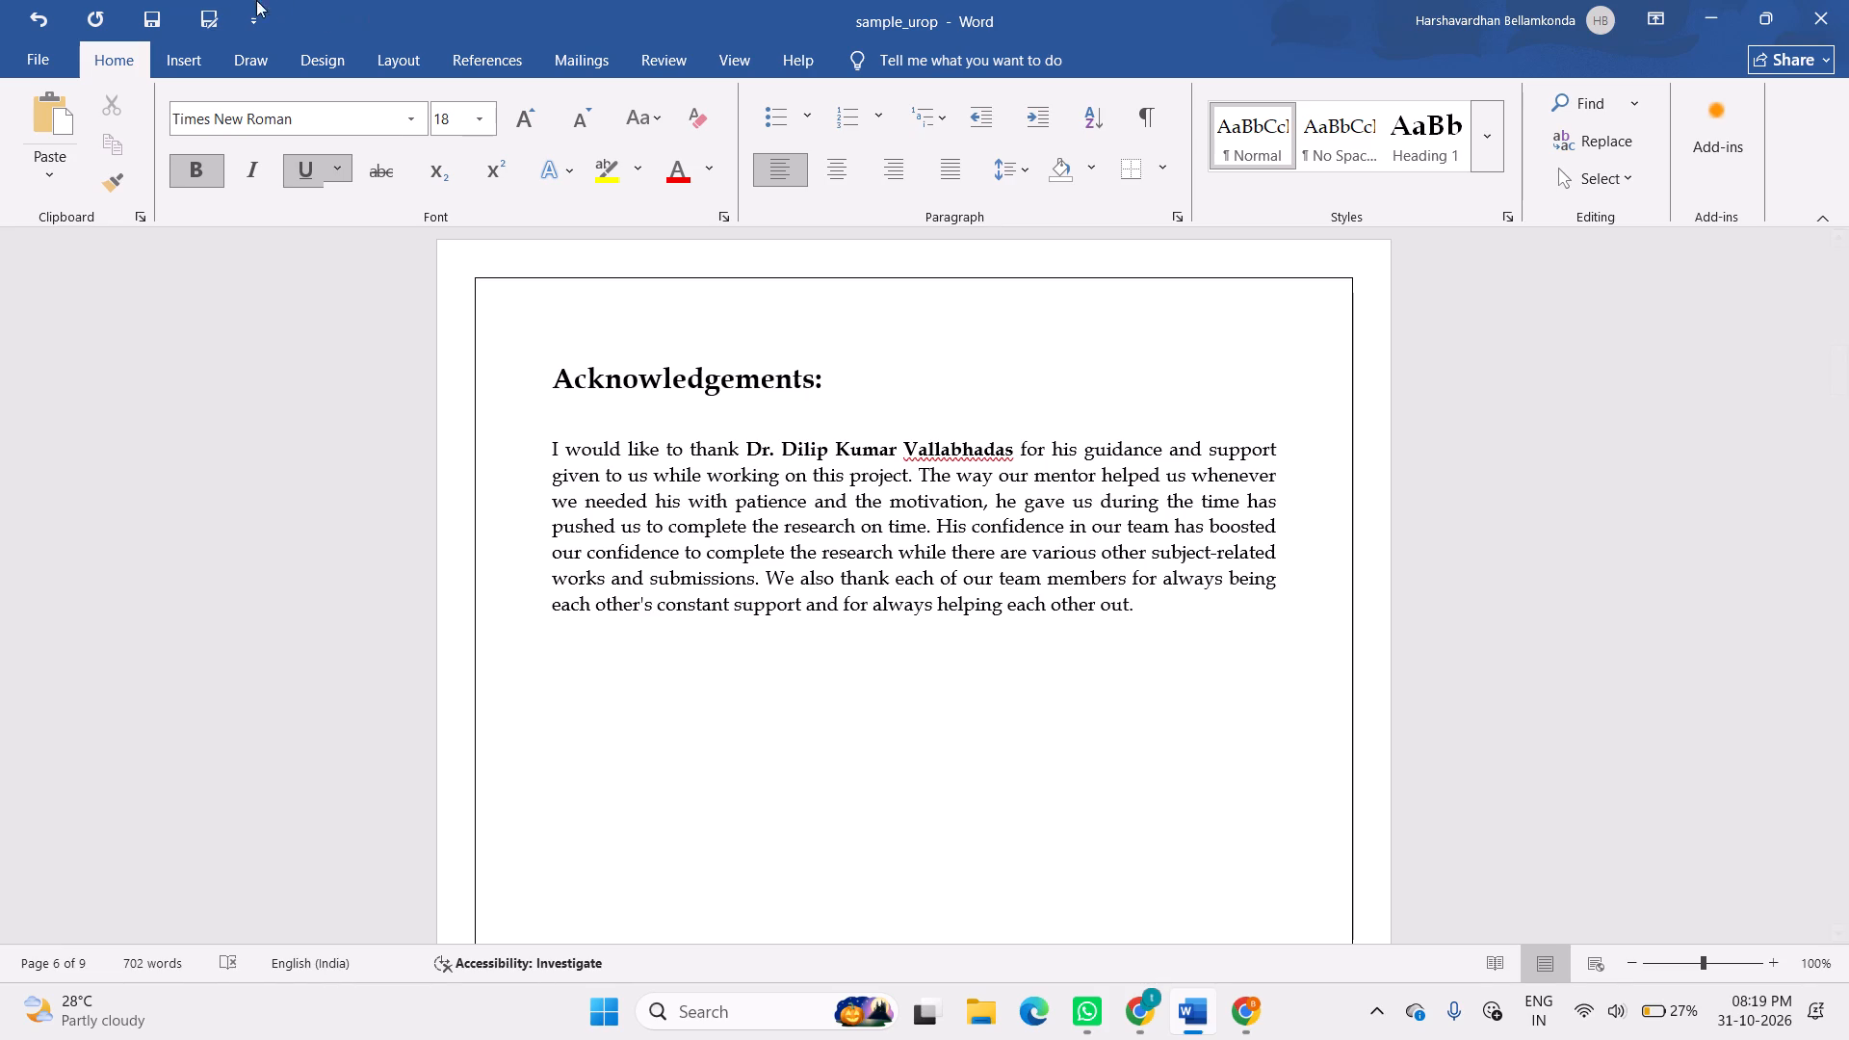